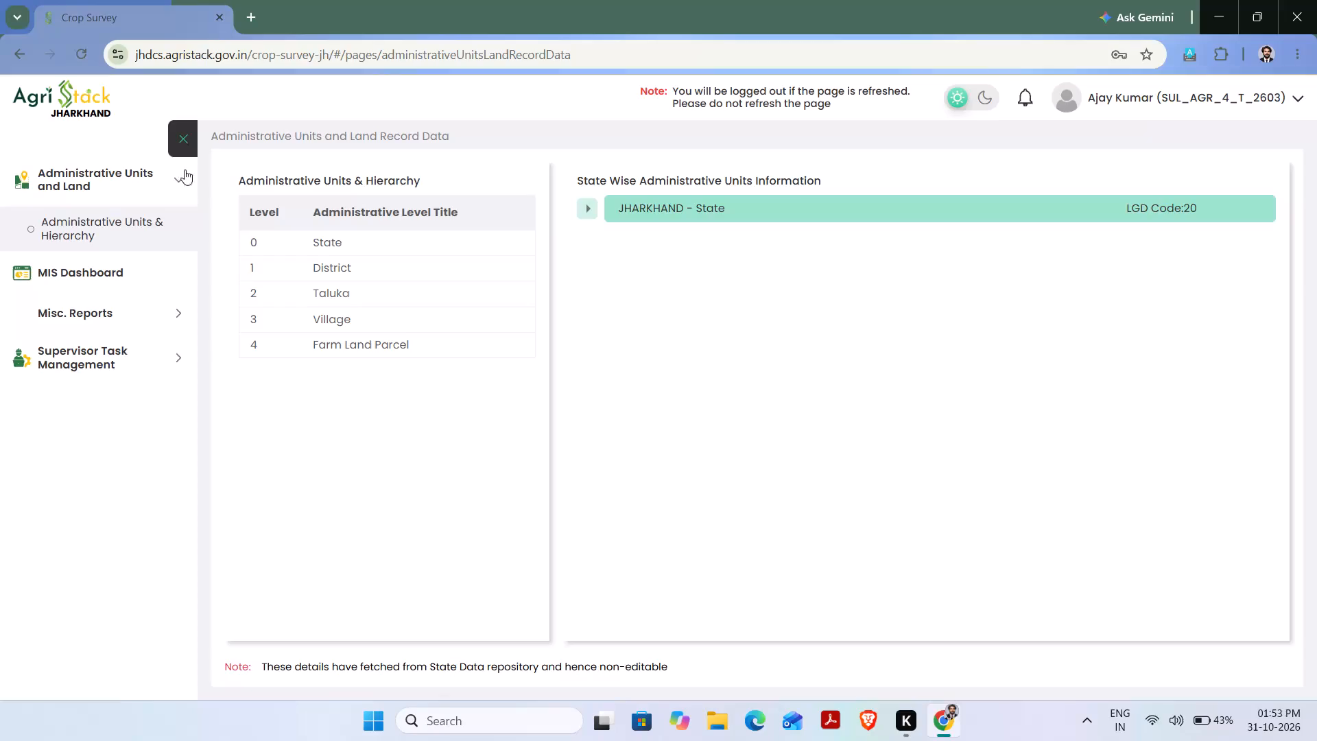
Open the Review Survey Details page under Supervisor Task Management and look over its filters and records table.
click(83, 364)
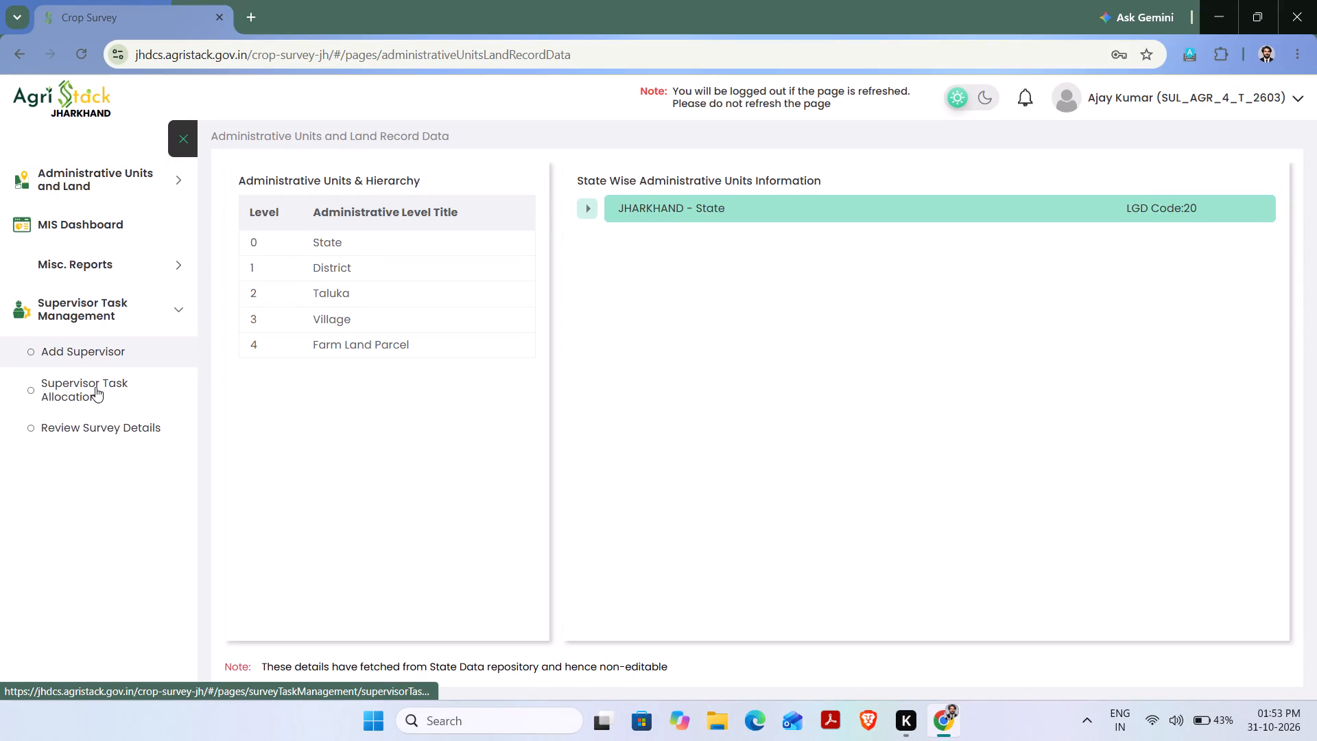
click(115, 429)
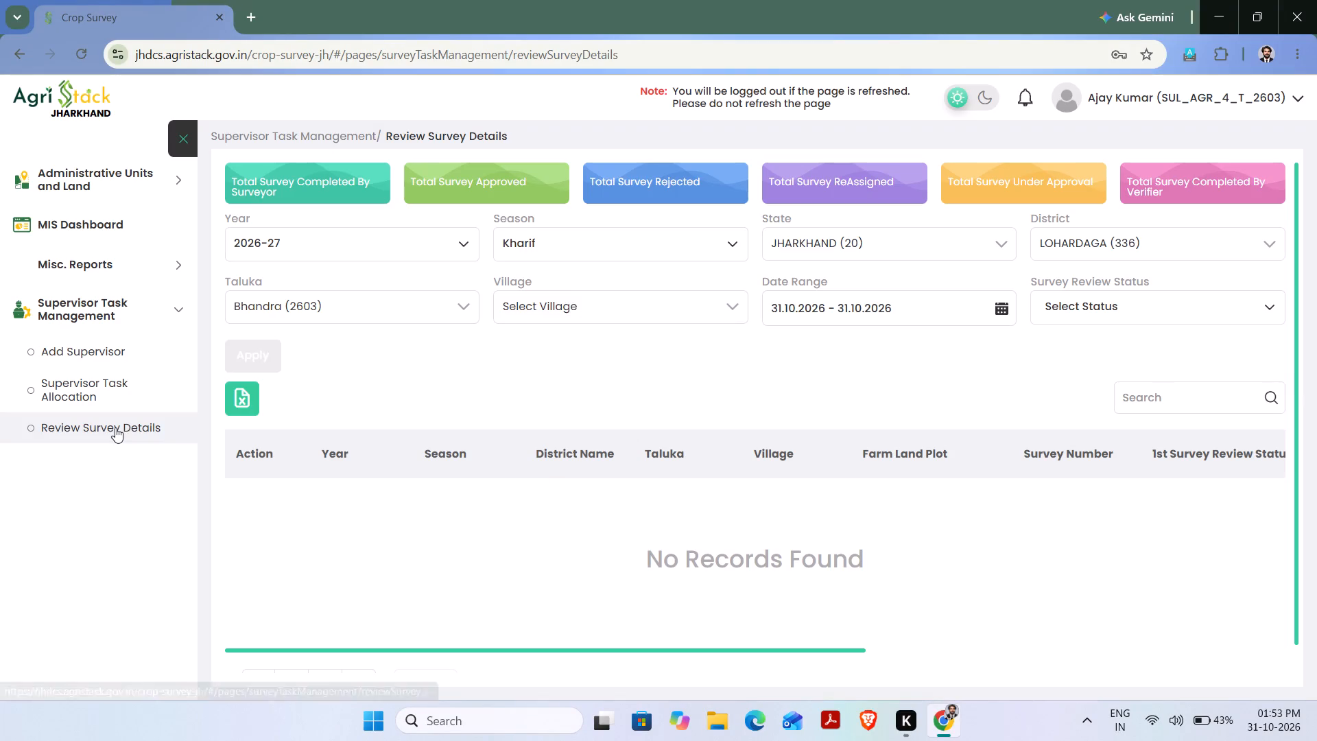
scroll(582, 388, down, 1)
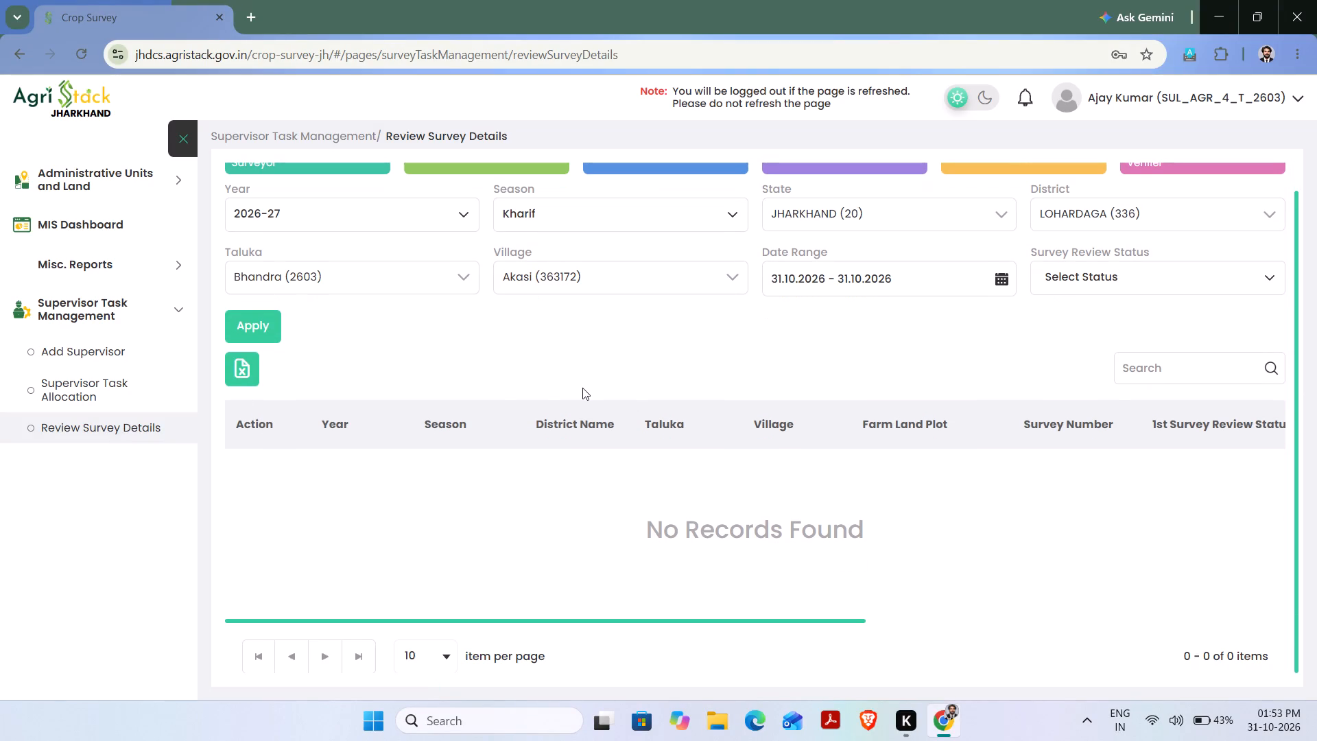
scroll(582, 388, down, 4)
scroll(582, 388, up, 1)
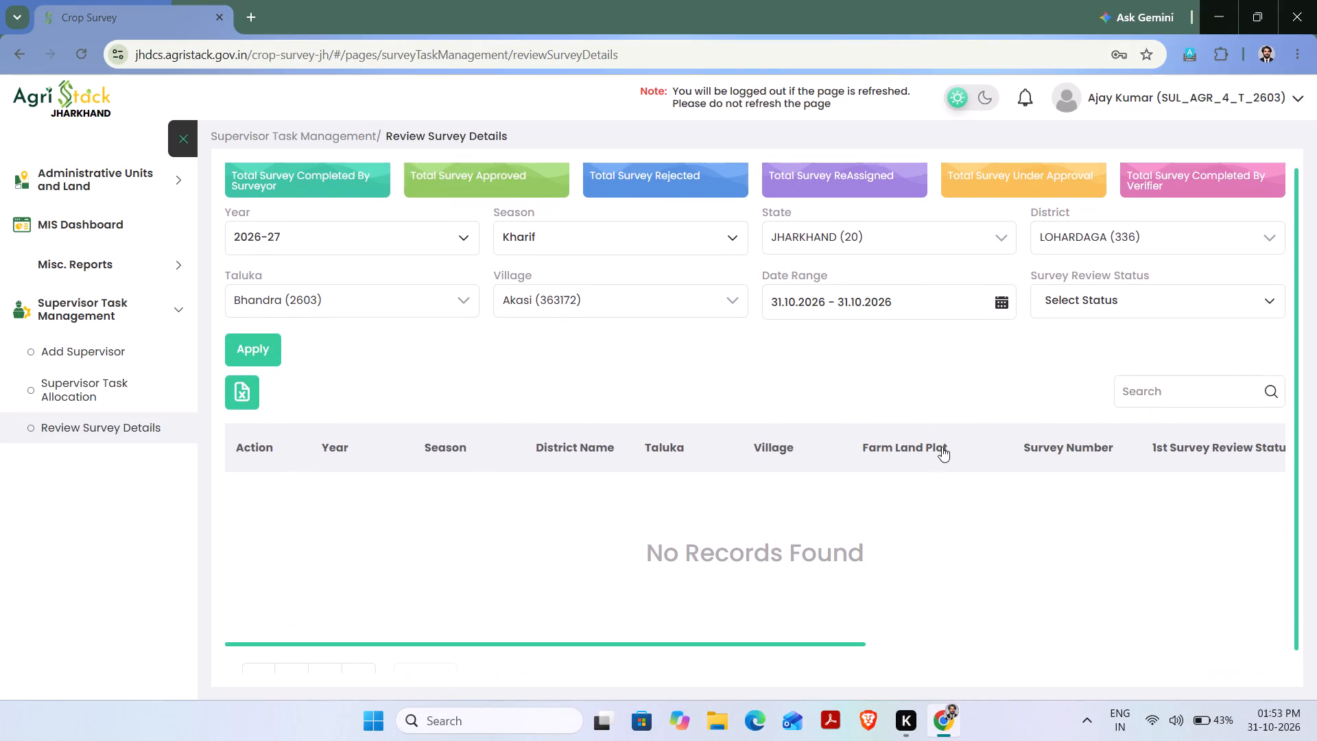
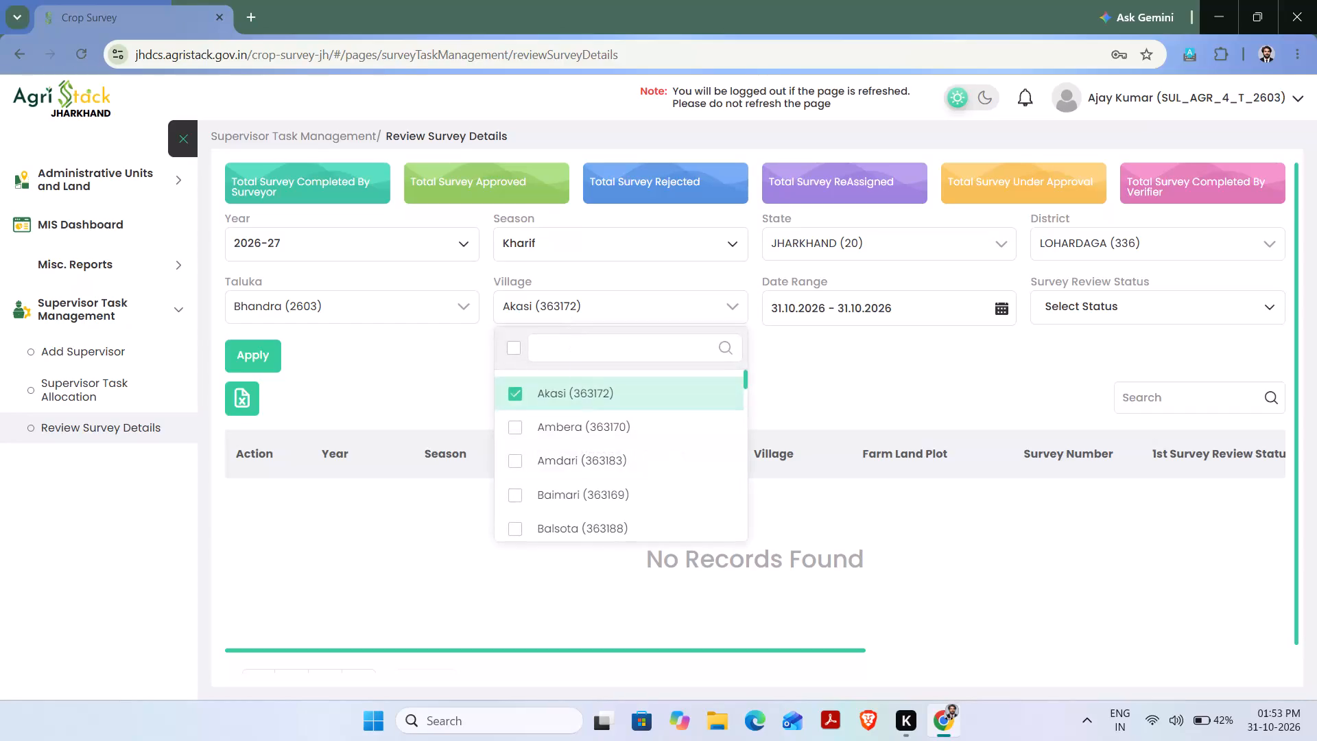
Change the village filter from Akasi to Soranda (363179) only.
click(573, 390)
scroll(566, 427, down, 5)
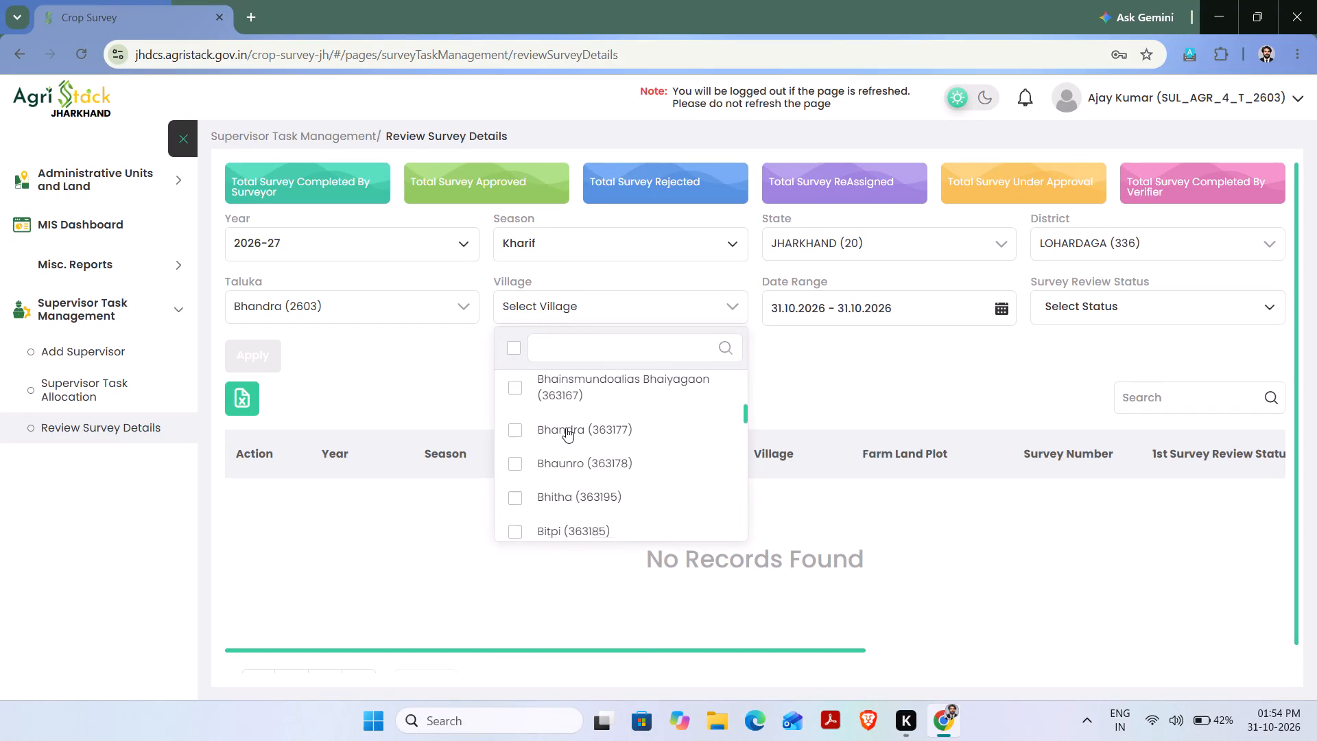
scroll(566, 427, down, 6)
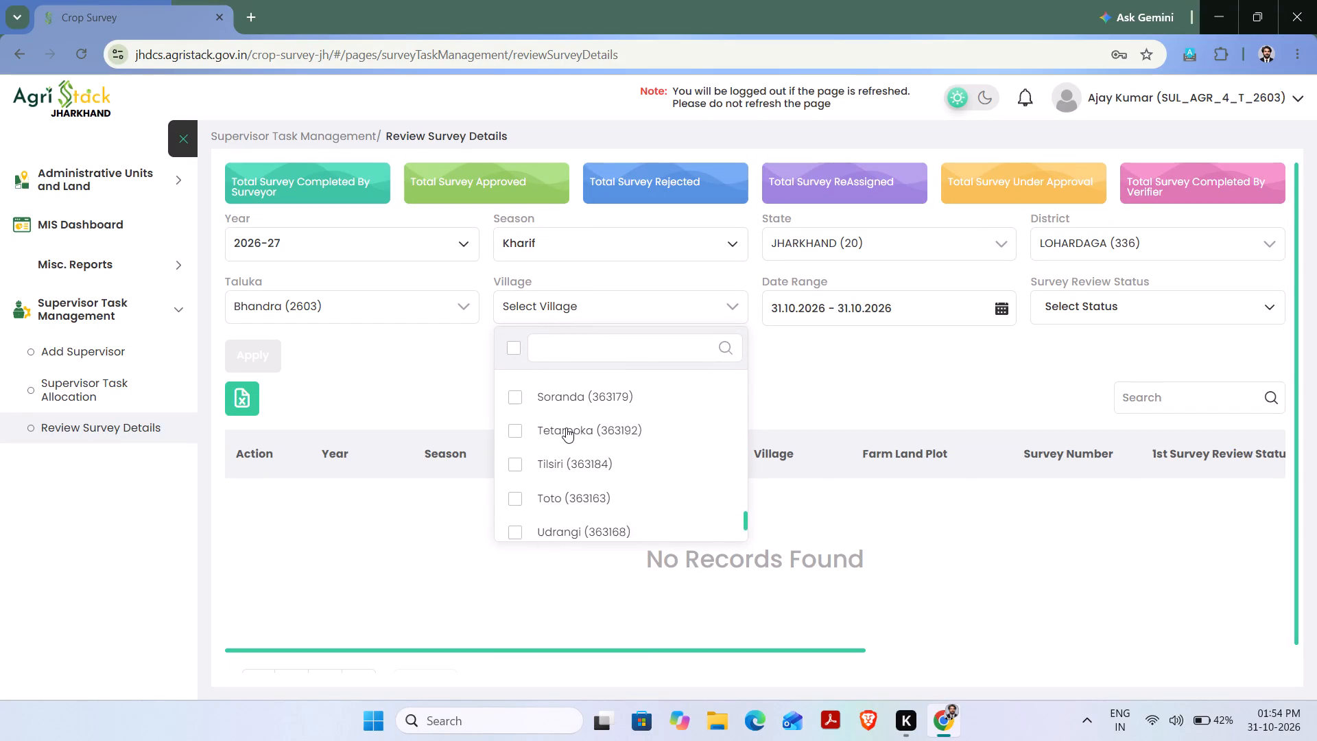
click(578, 399)
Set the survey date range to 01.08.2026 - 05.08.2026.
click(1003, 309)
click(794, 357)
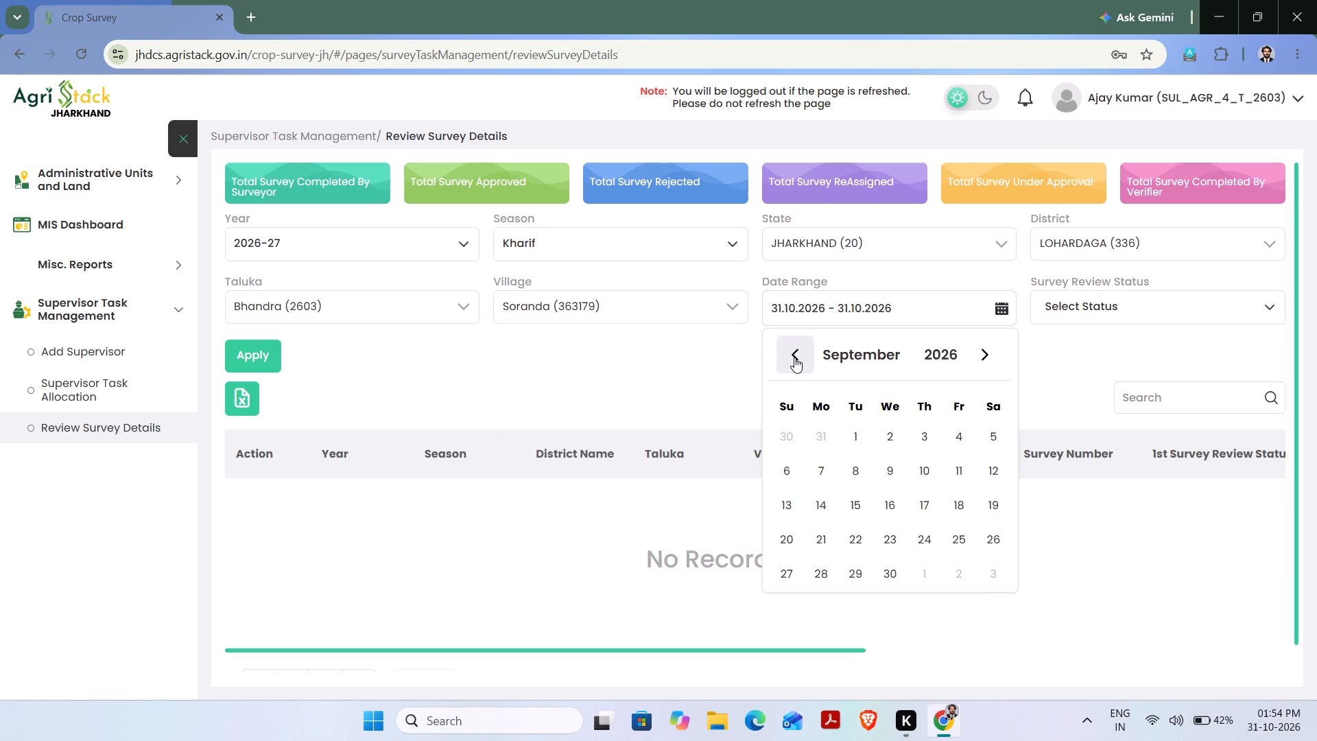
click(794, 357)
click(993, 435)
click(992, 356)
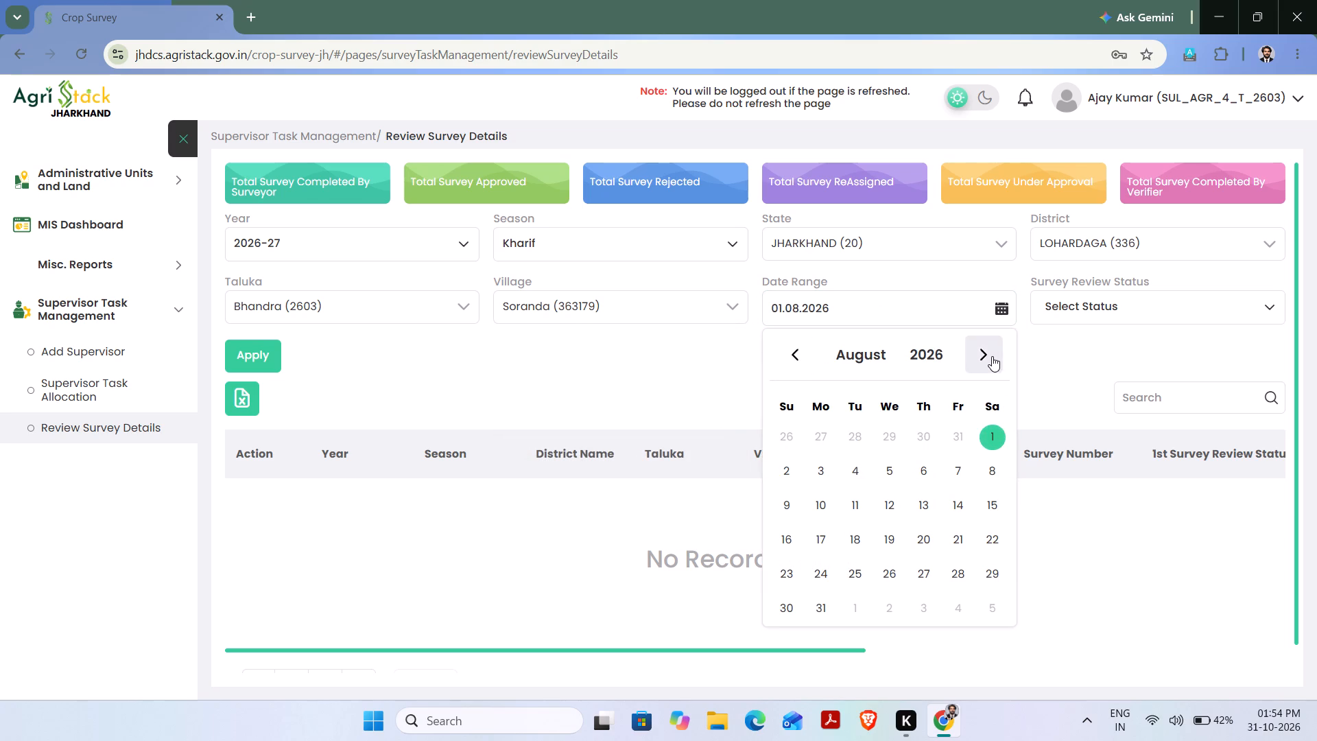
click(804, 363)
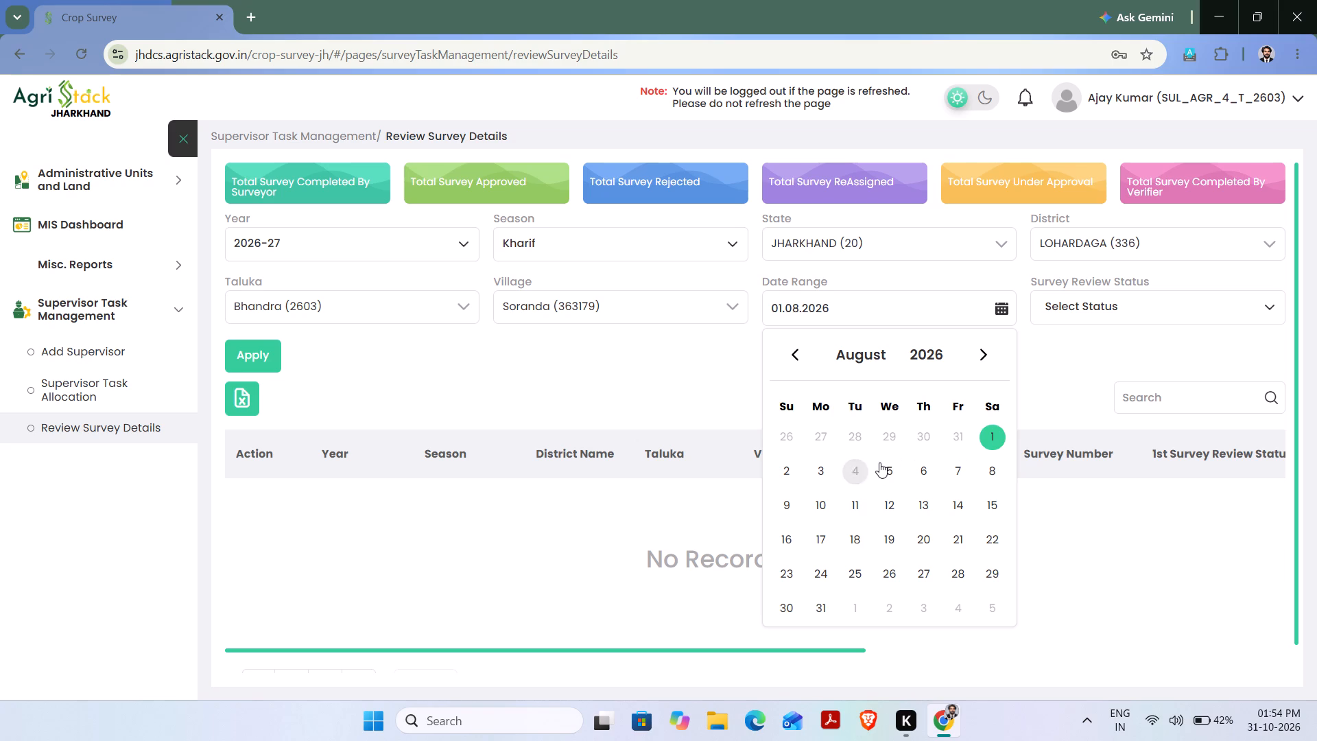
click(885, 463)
Set the survey date range to 05.08.2026 - 03.09.2026.
click(1001, 310)
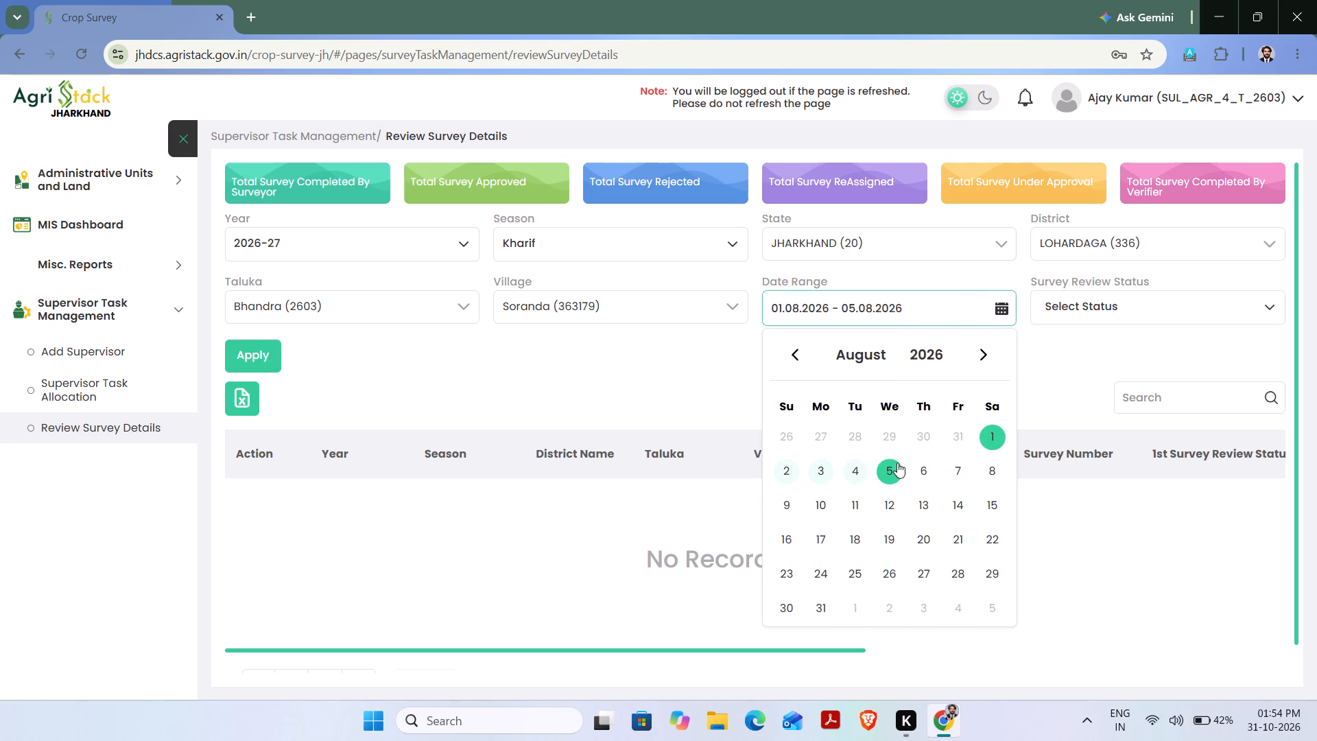
click(894, 464)
click(972, 348)
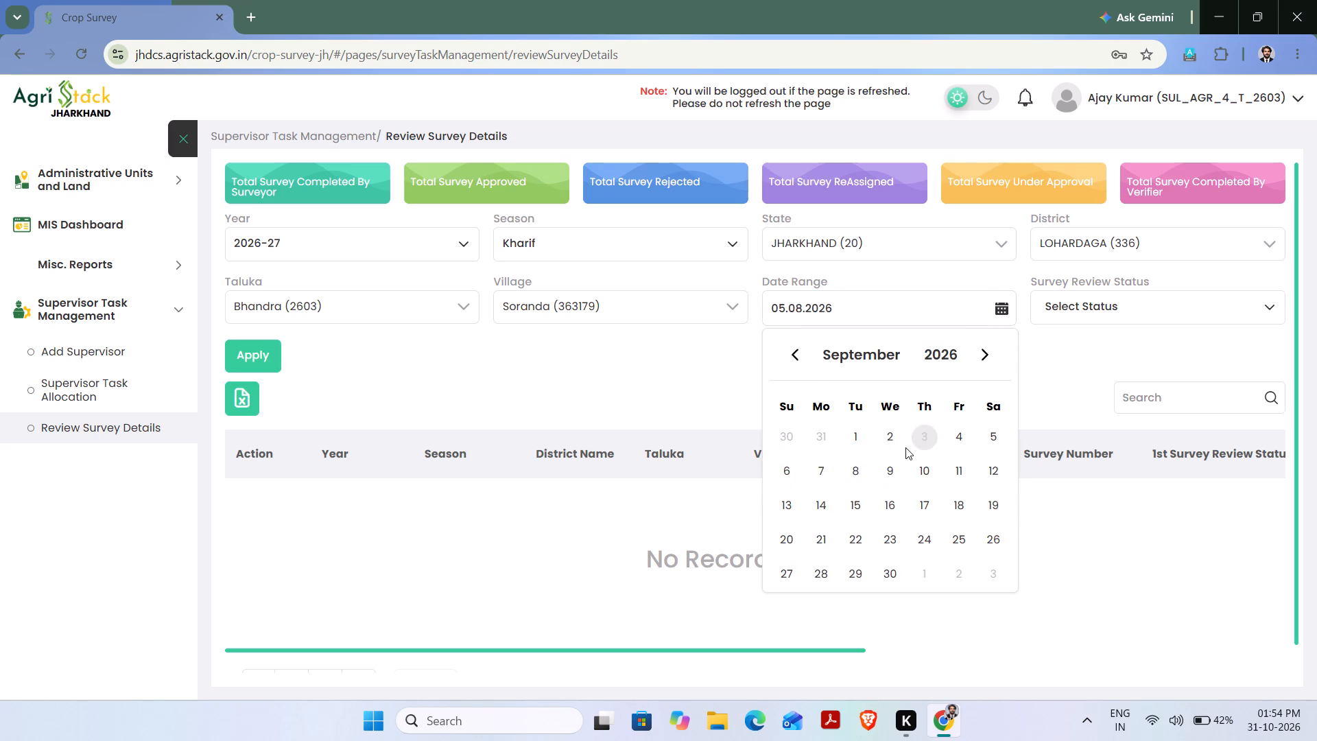
click(929, 432)
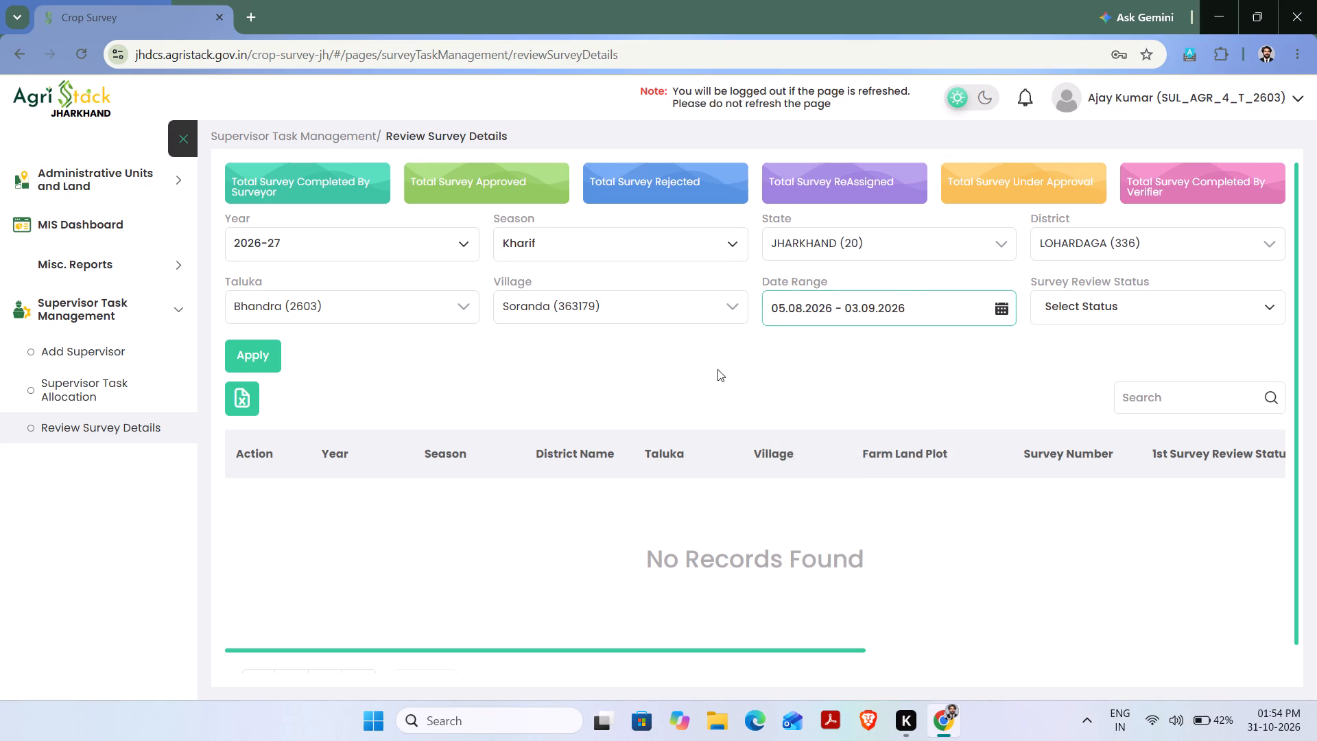
Set the survey review status to 1st Survey Conducted only and apply the filters to list the matching survey records.
click(1139, 299)
click(1060, 376)
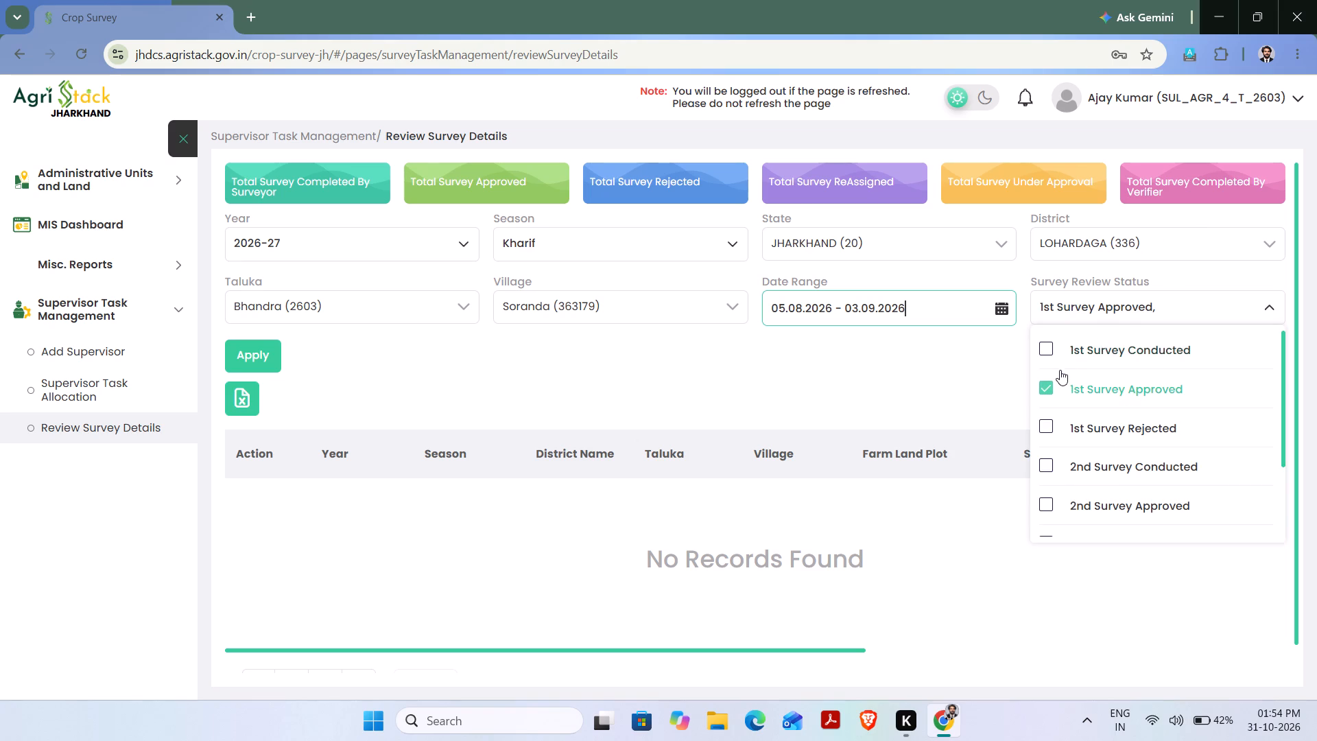
click(1062, 357)
click(1063, 375)
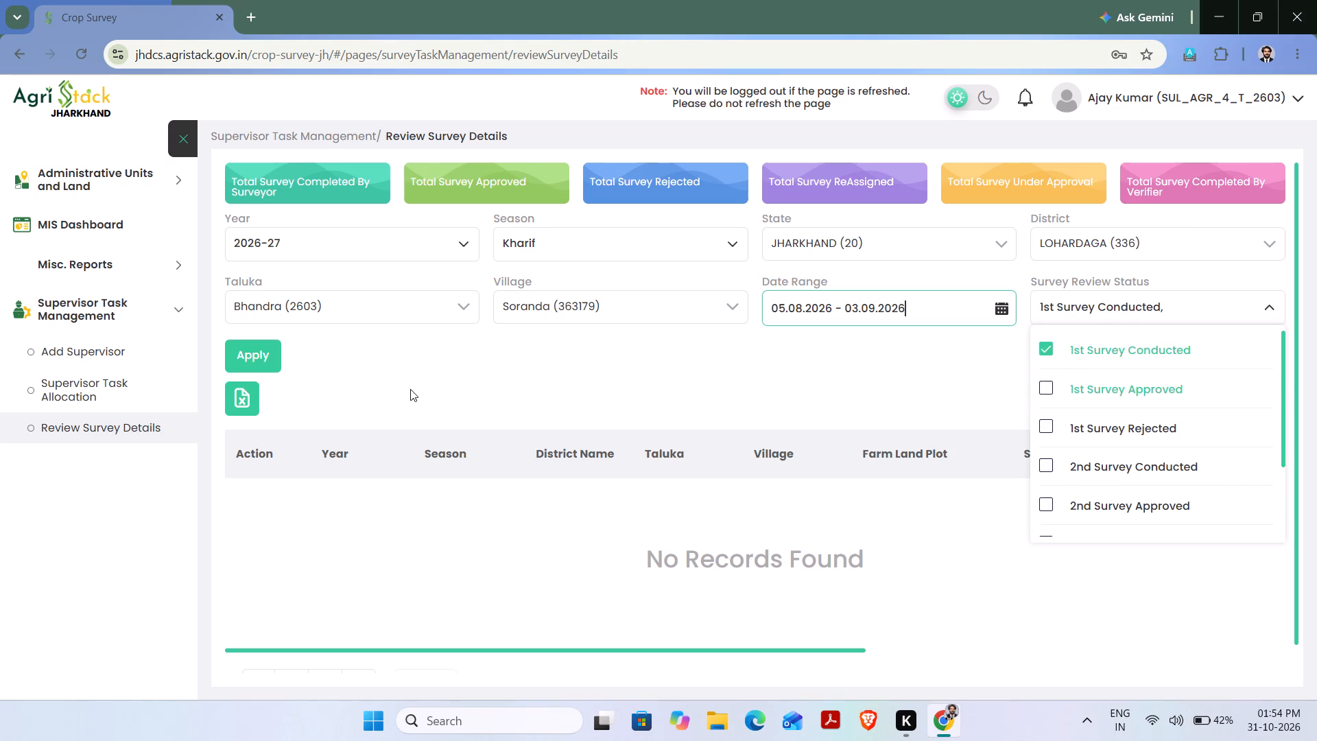
click(251, 356)
scroll(576, 384, down, 1)
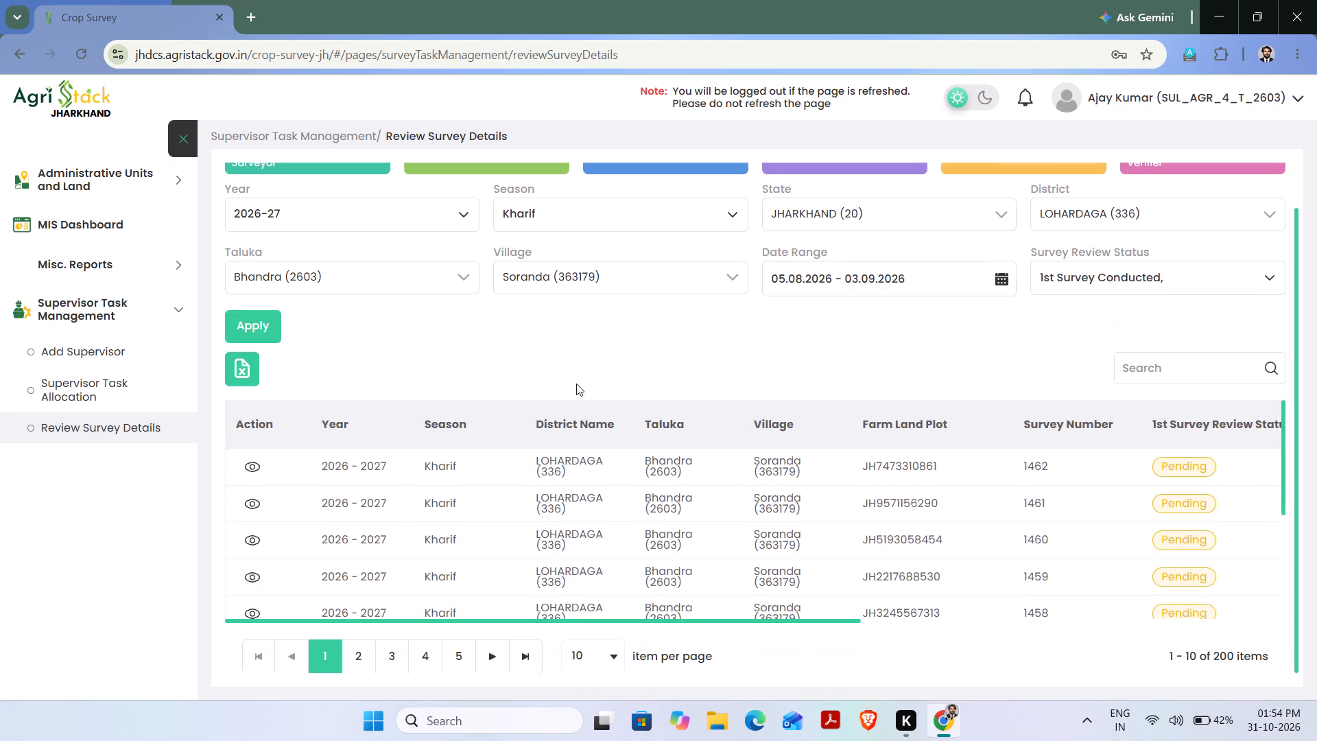
scroll(576, 384, down, 1)
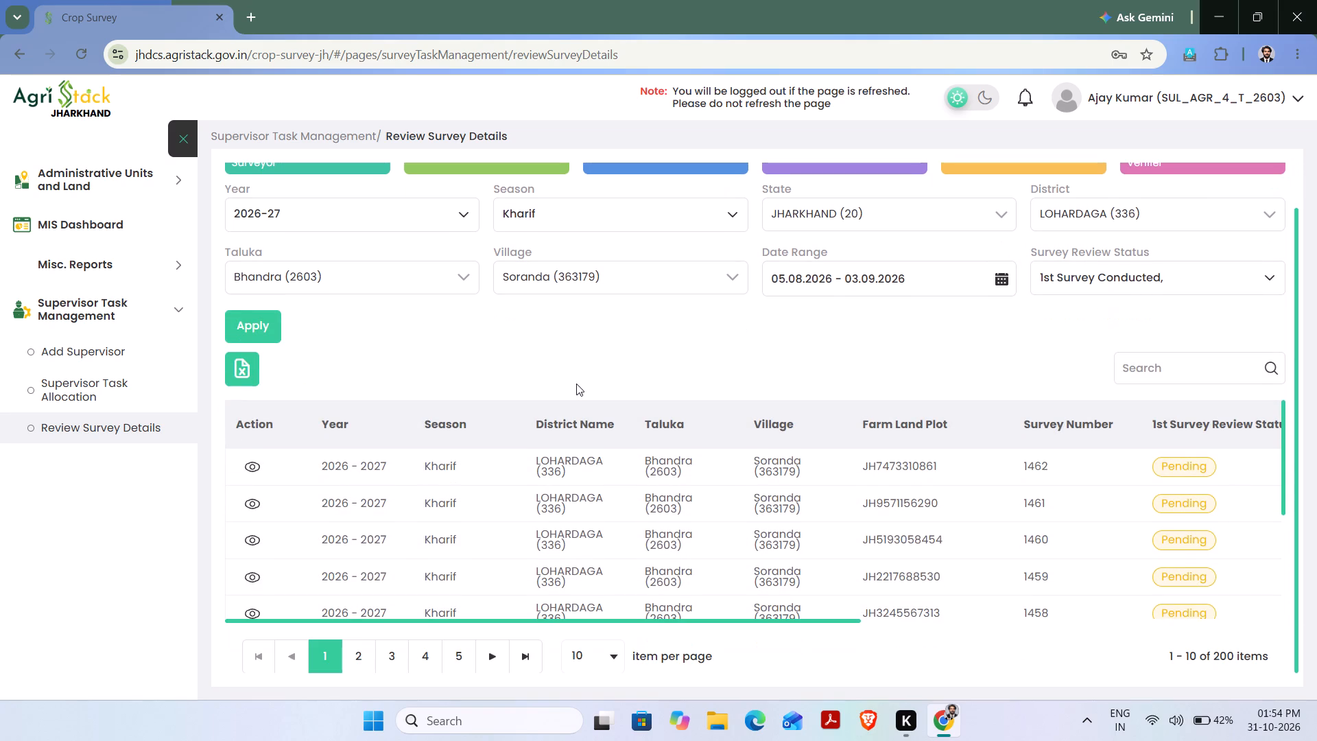
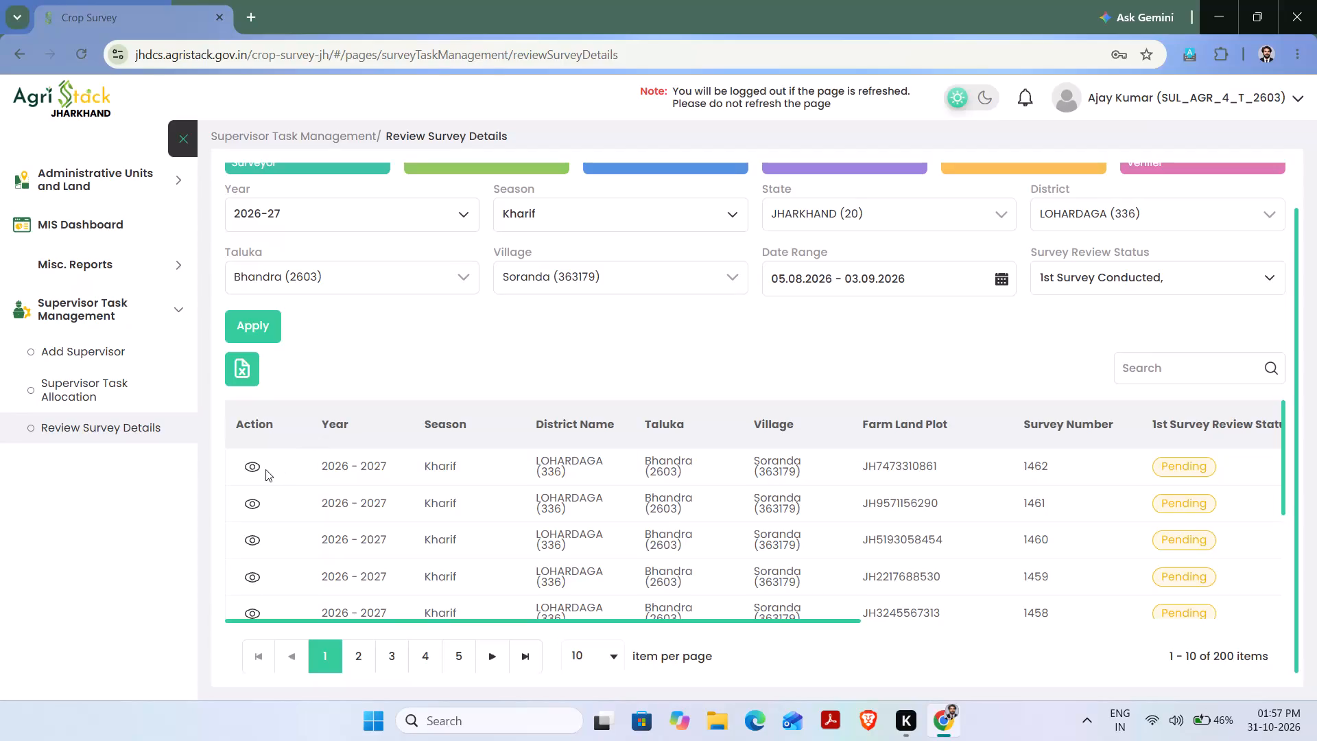
Approve all three farm images of survey number 1462, then save its 1st survey review as Approve and close its details.
click(254, 466)
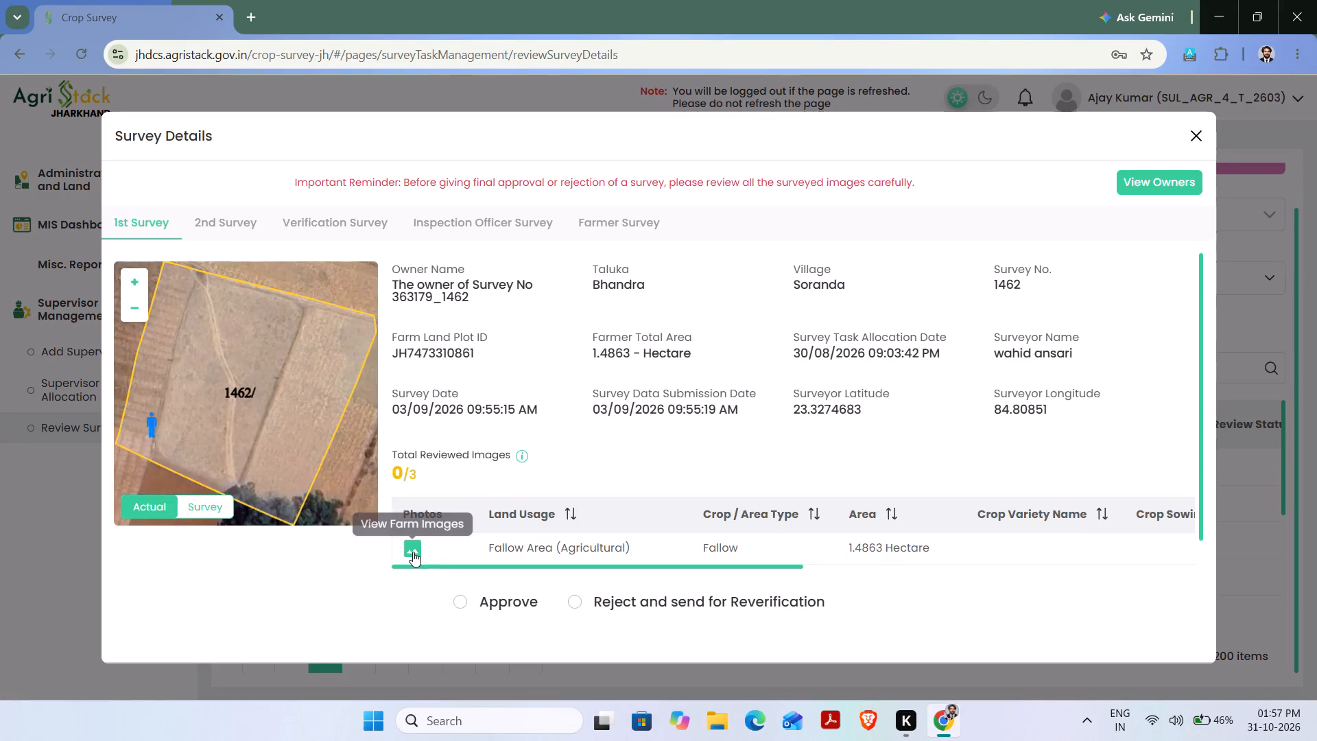
click(413, 552)
click(602, 615)
drag(700, 500, 622, 514)
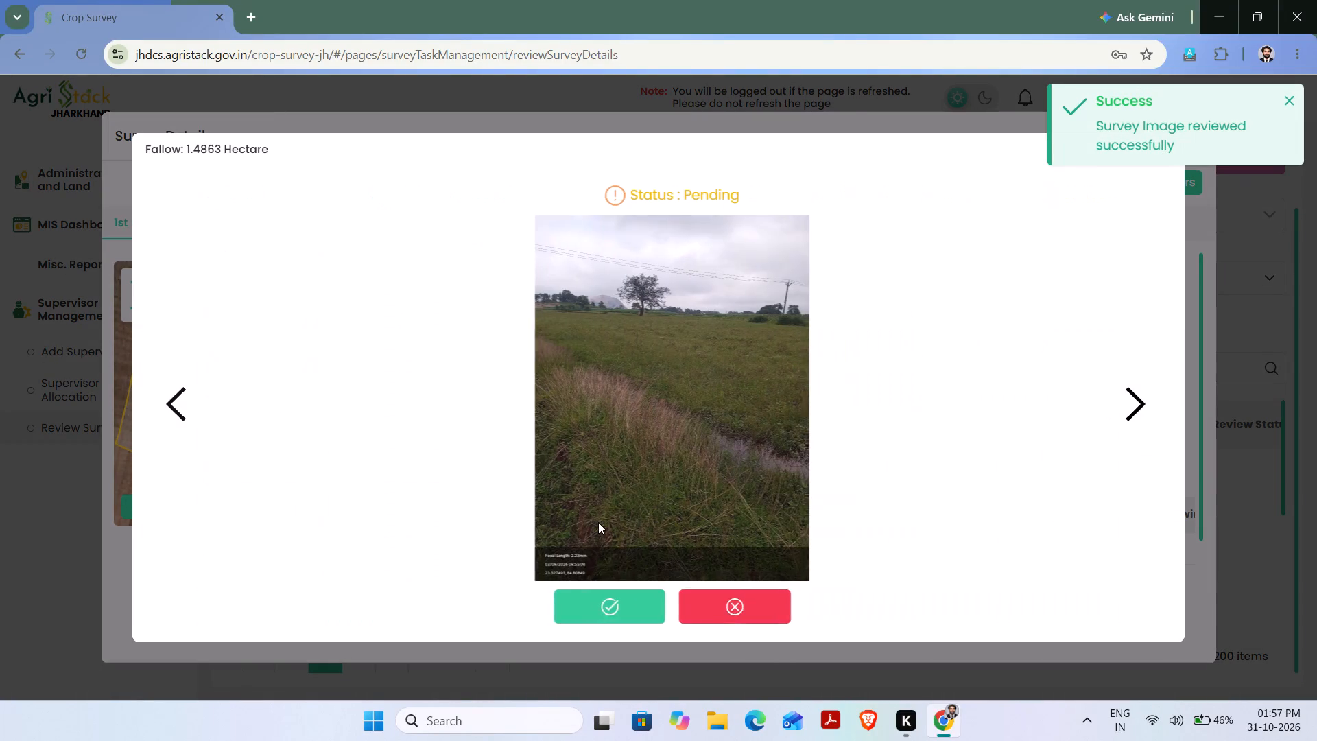
click(592, 600)
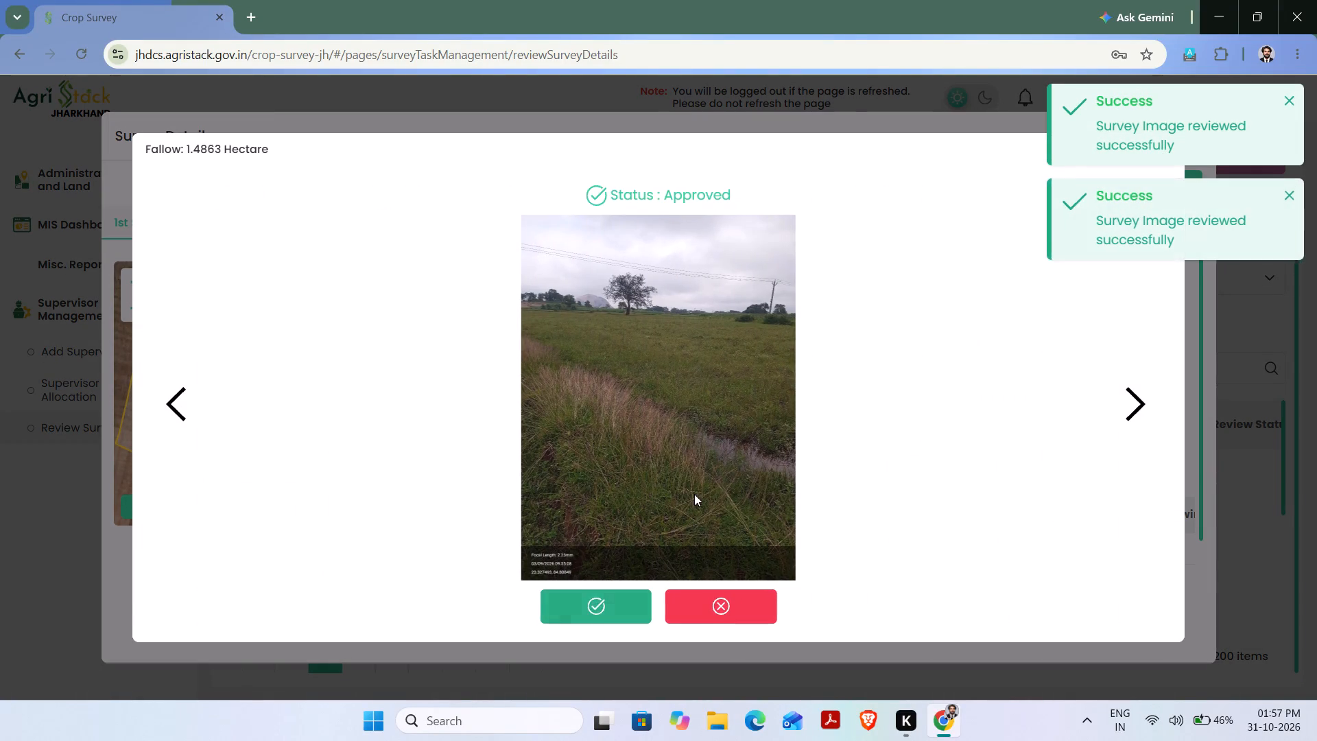
drag(680, 490, 641, 495)
click(600, 600)
drag(711, 486, 687, 486)
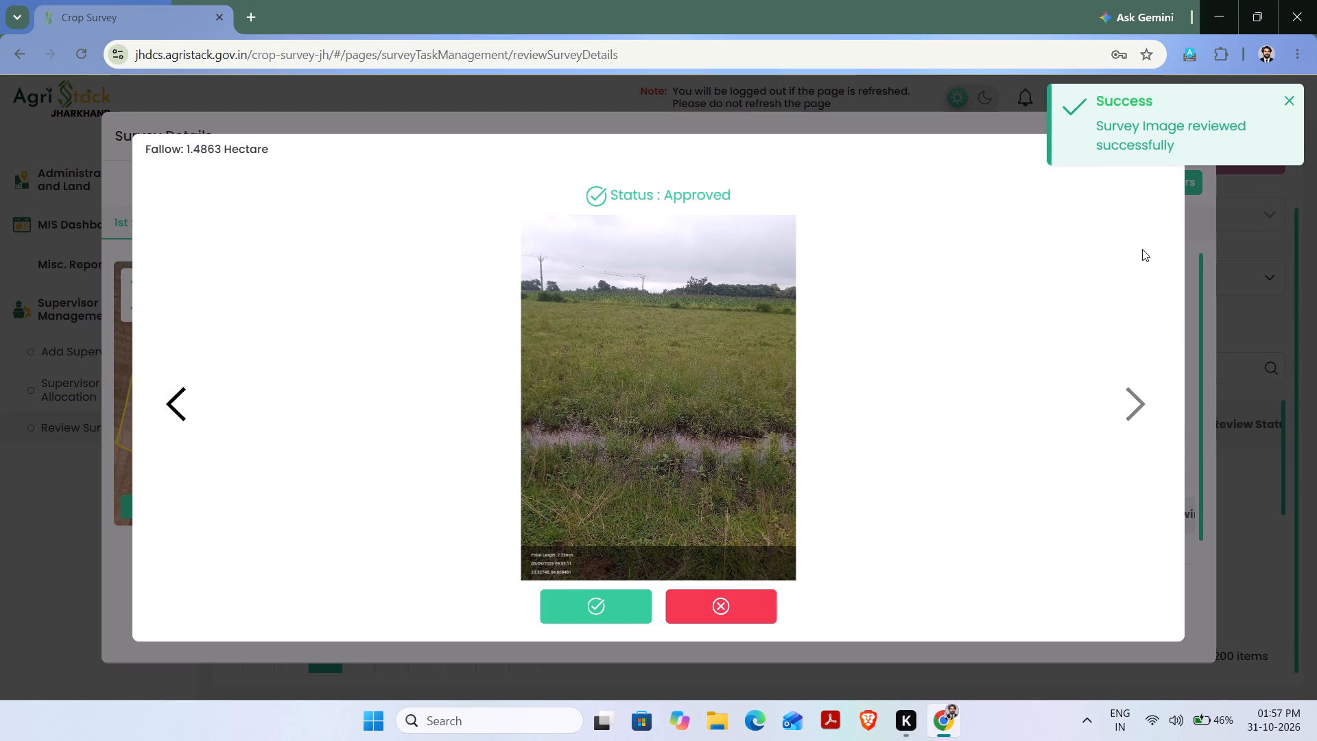
click(1166, 145)
scroll(774, 430, down, 2)
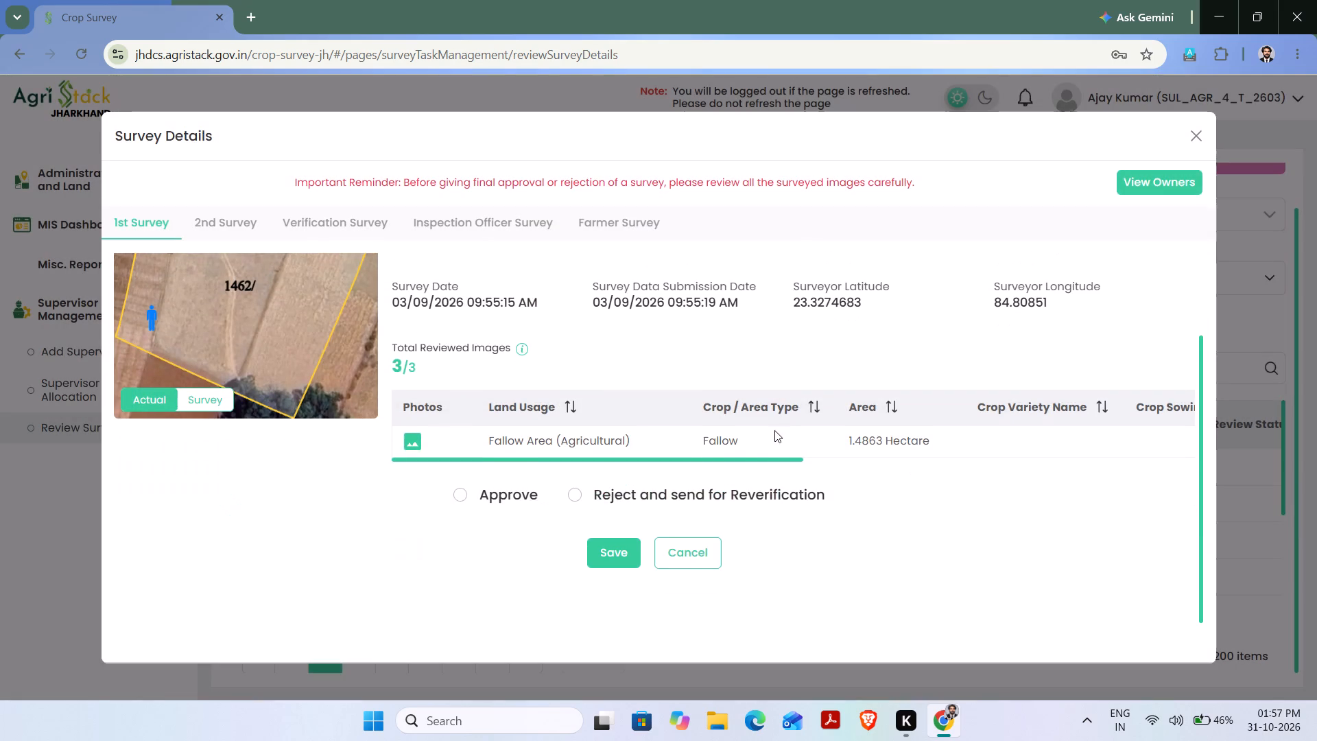
click(510, 486)
click(627, 541)
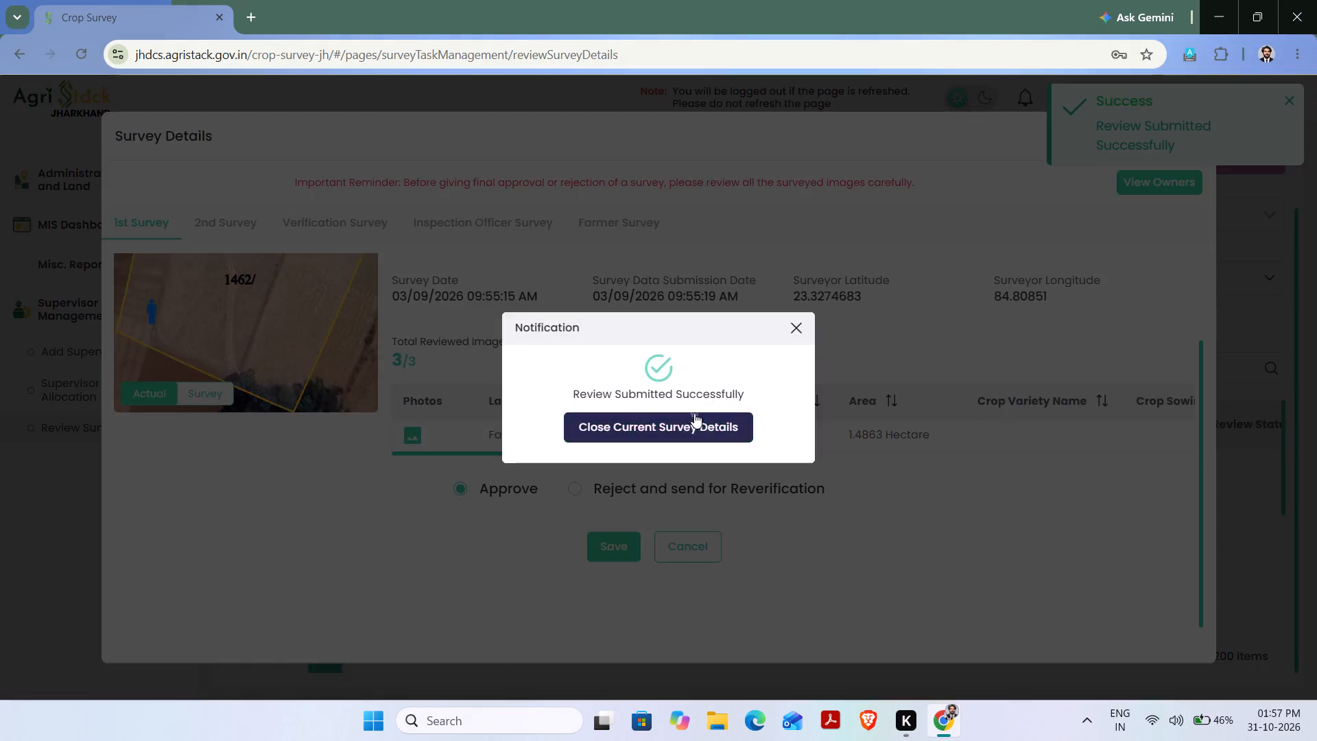
click(694, 413)
Approve all three farm images of survey number 1461 and submit its 1st survey review as Approve, closing its details.
click(248, 503)
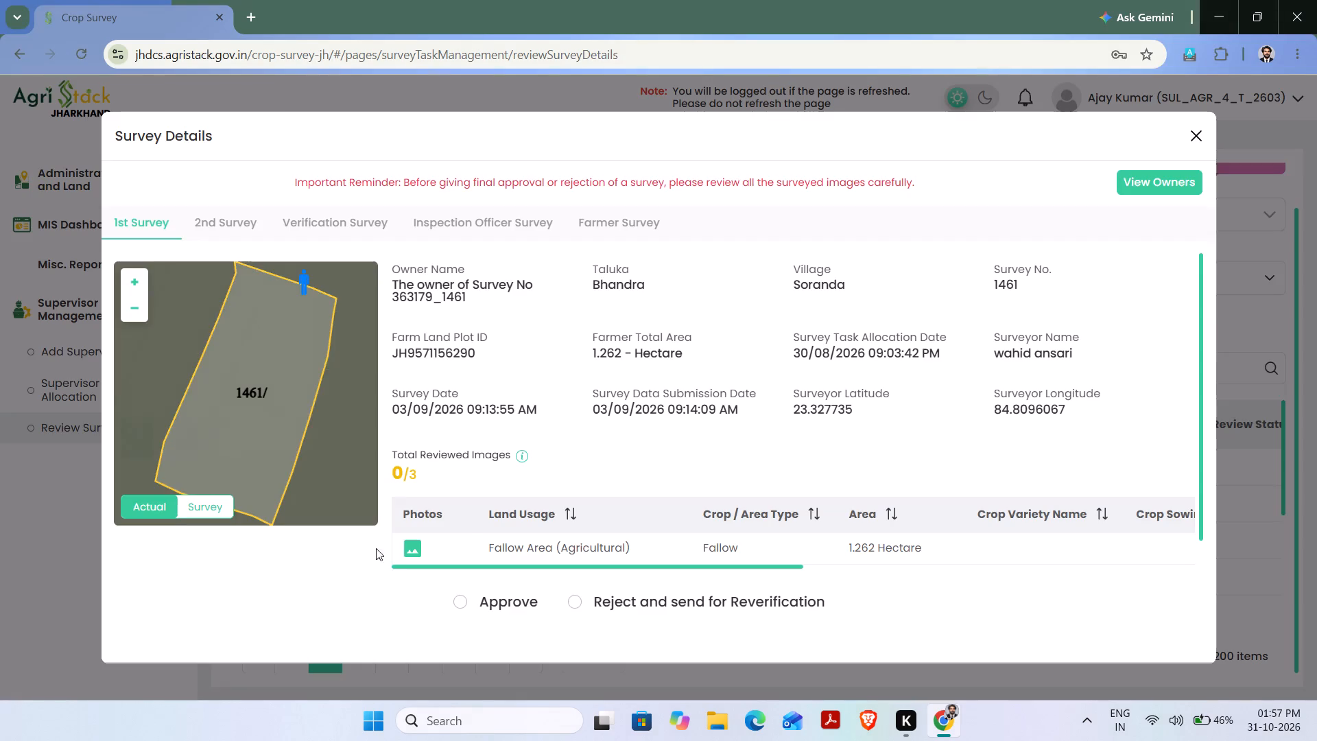
click(406, 545)
click(592, 611)
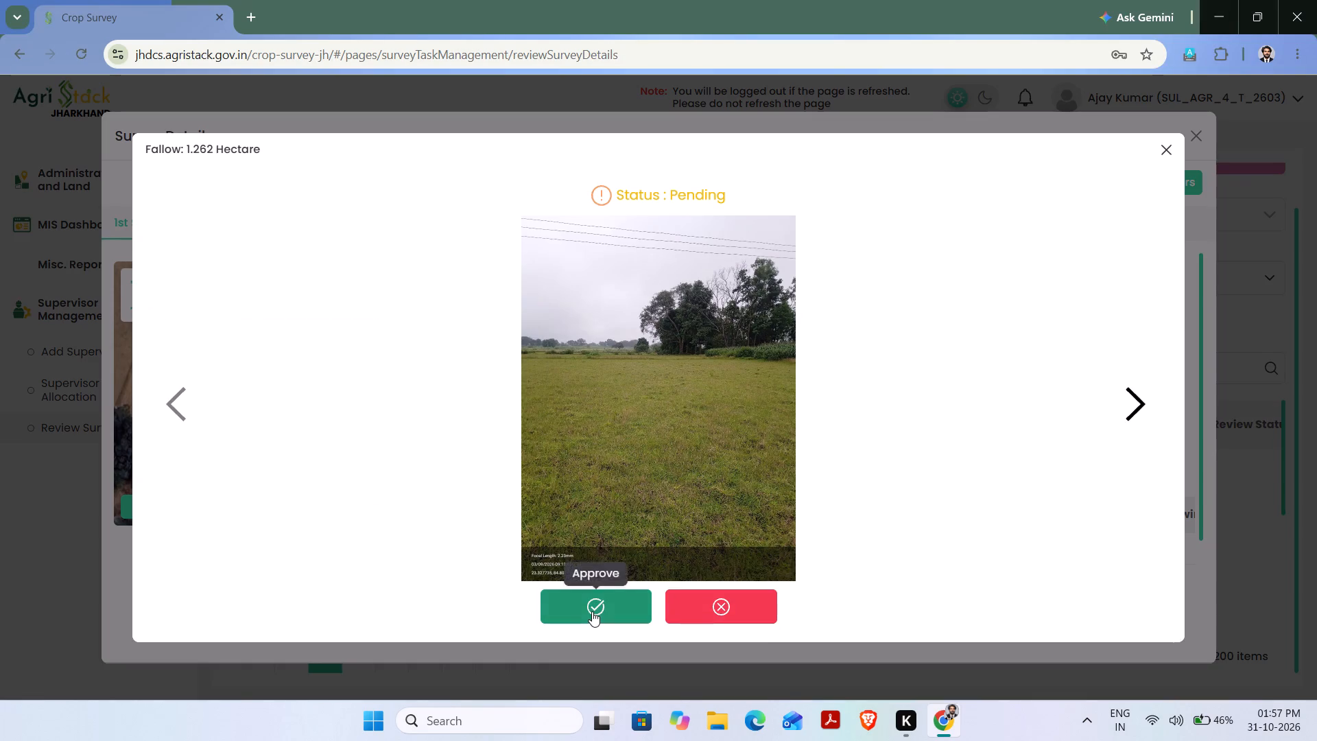
drag(672, 539, 602, 549)
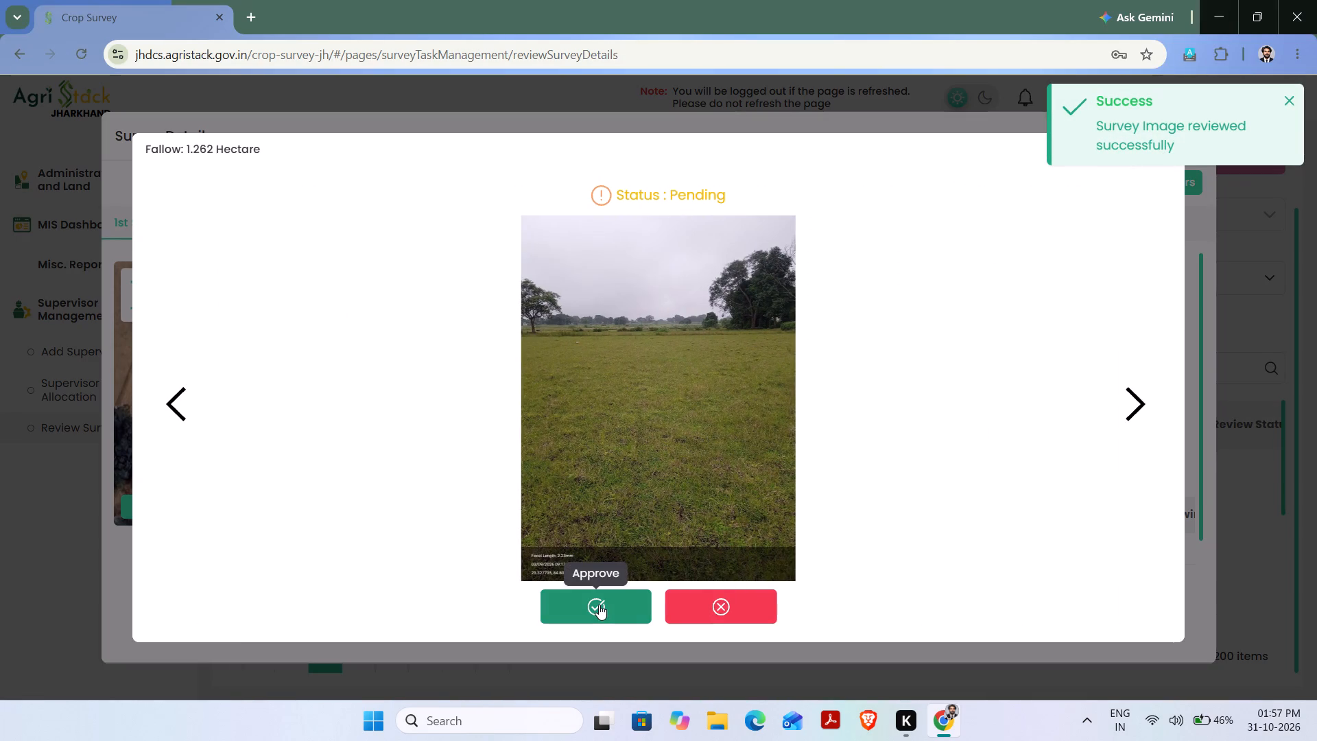
click(599, 604)
drag(696, 509, 647, 511)
click(625, 607)
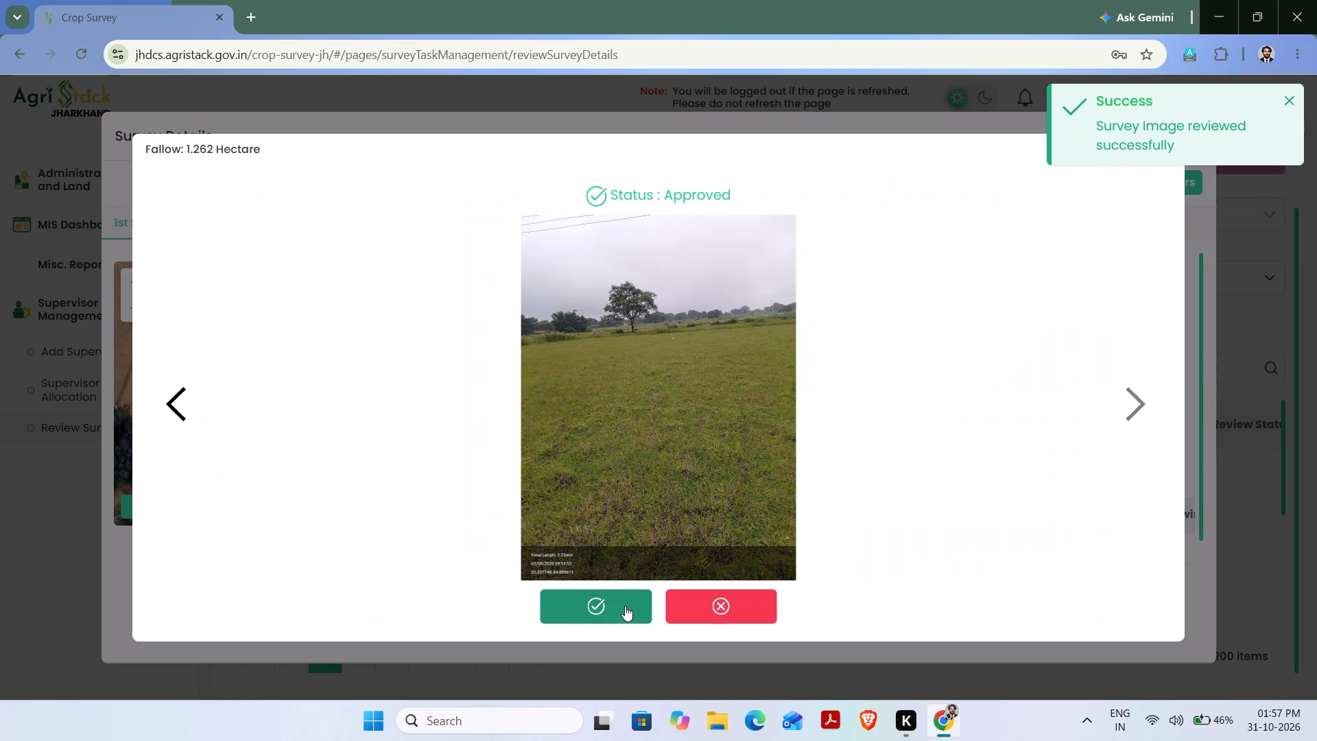
drag(705, 513, 683, 515)
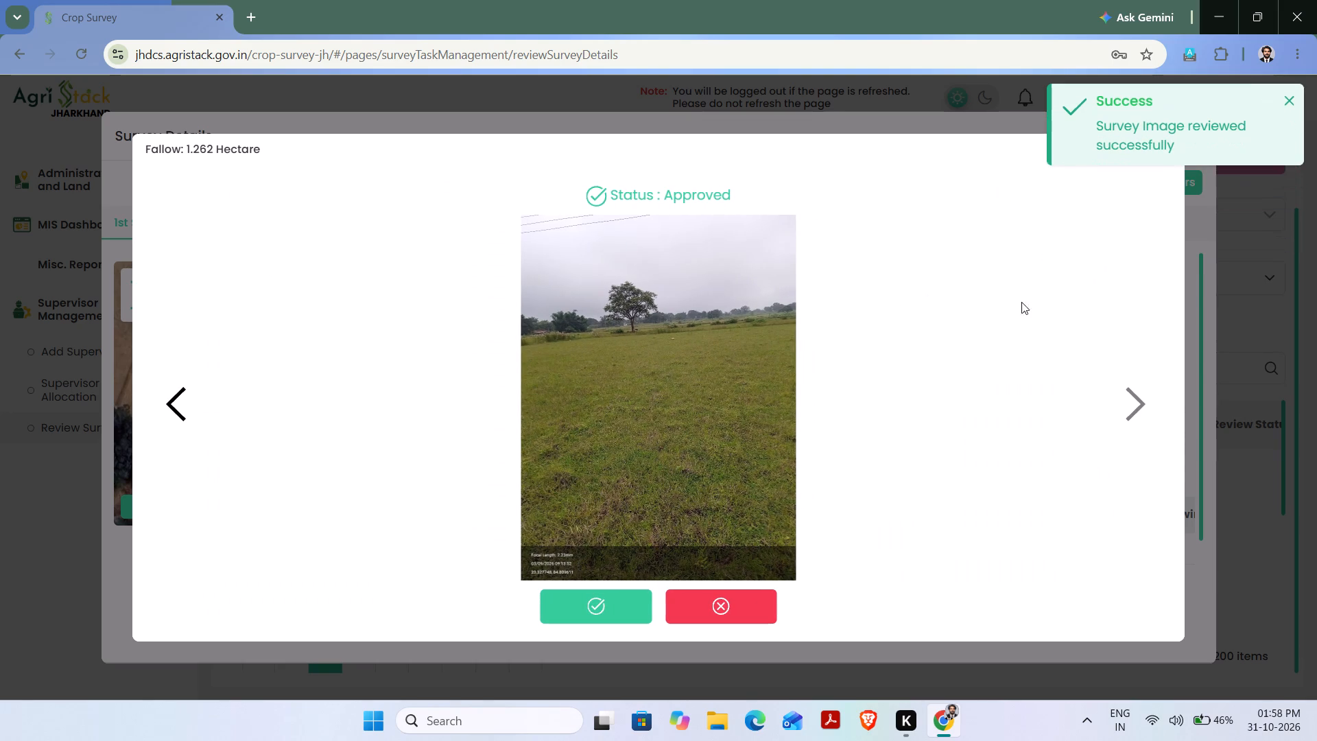
click(1167, 145)
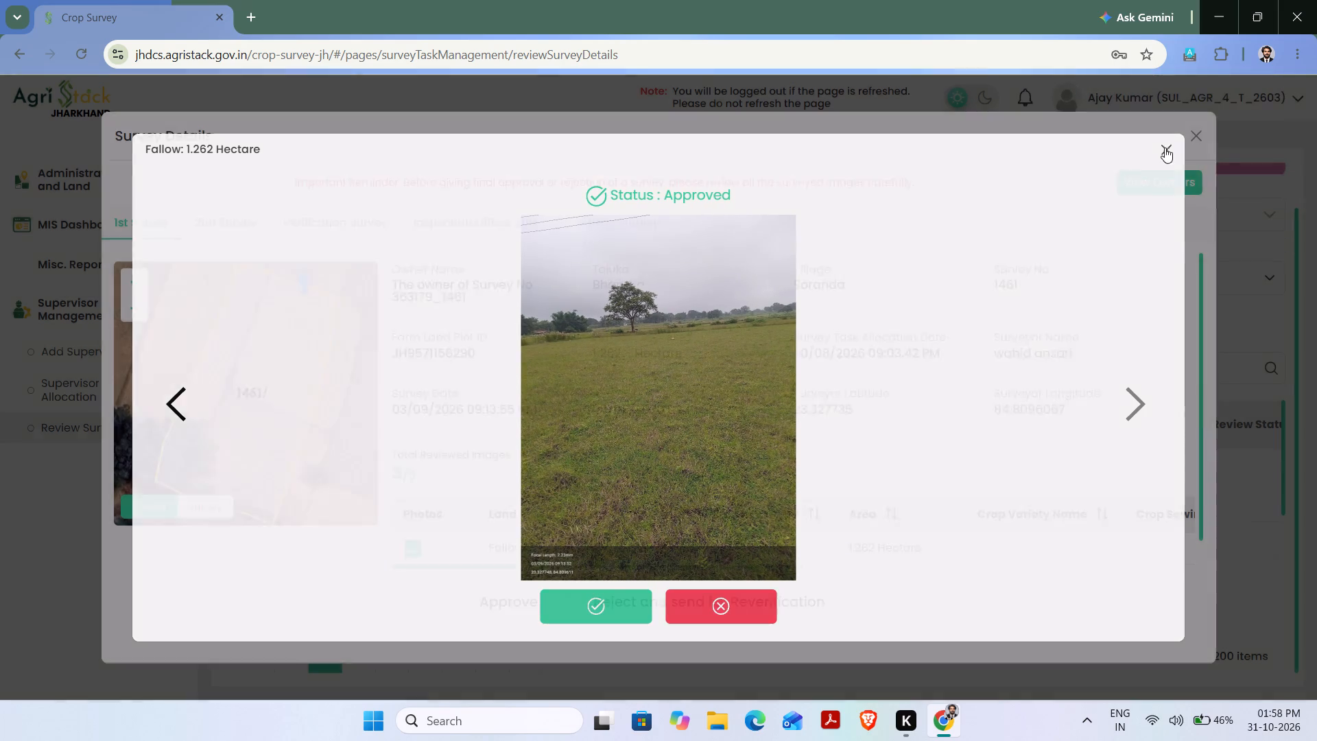
scroll(630, 478, down, 2)
click(512, 477)
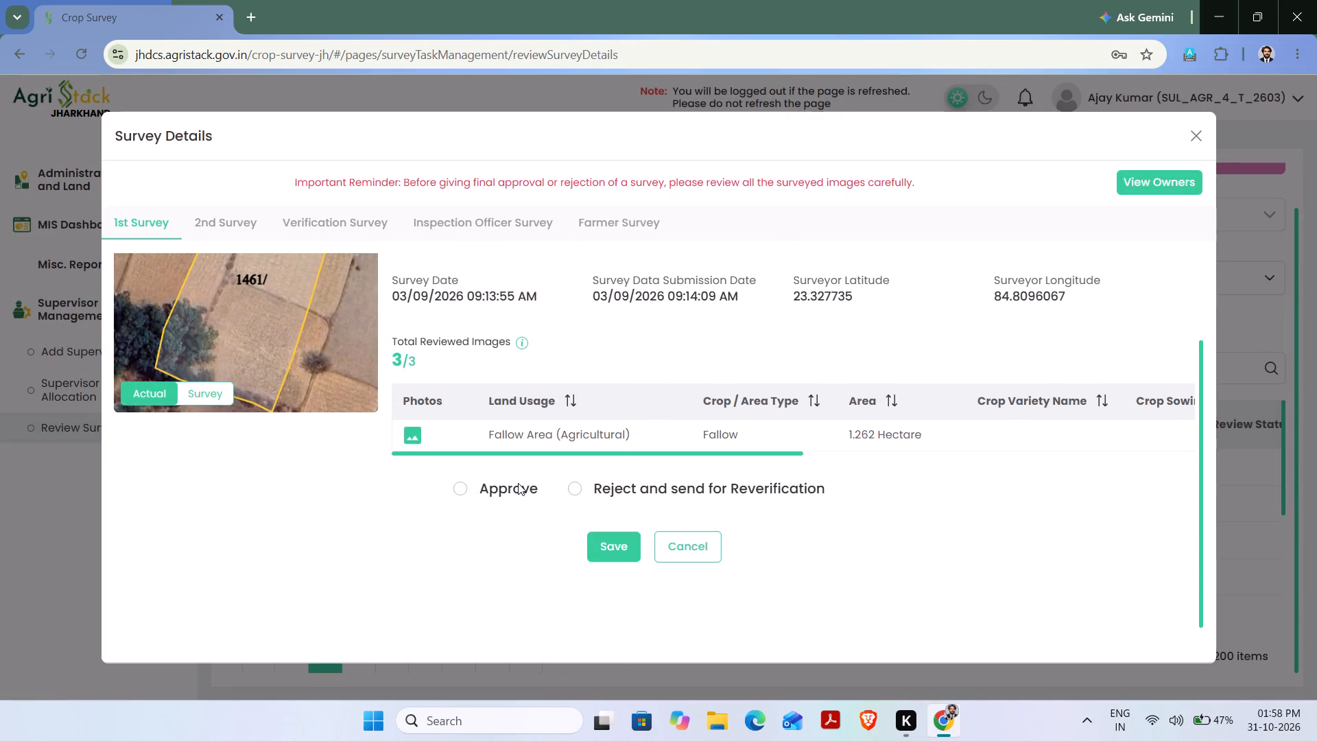
click(518, 483)
click(593, 548)
click(691, 430)
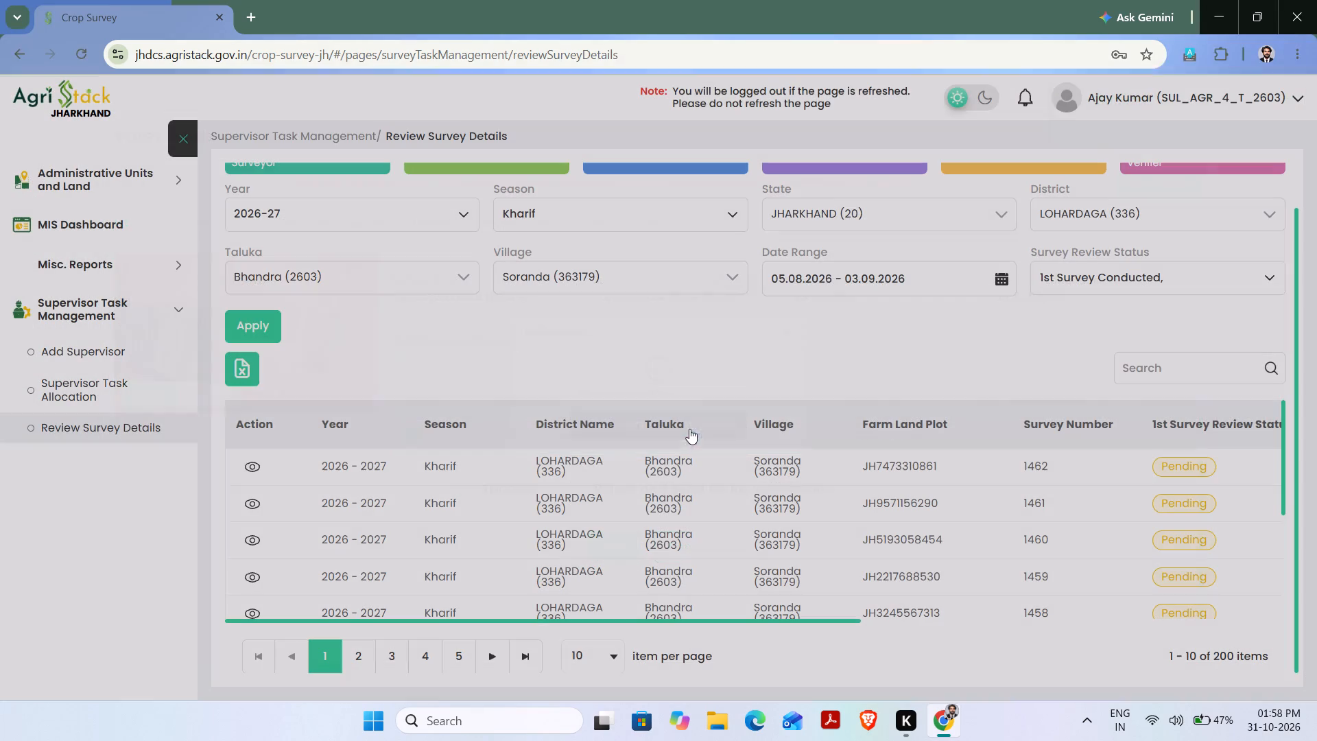
Approve the three farm images of survey number 1460 and save its 1st survey review as Approve, closing its details.
click(252, 538)
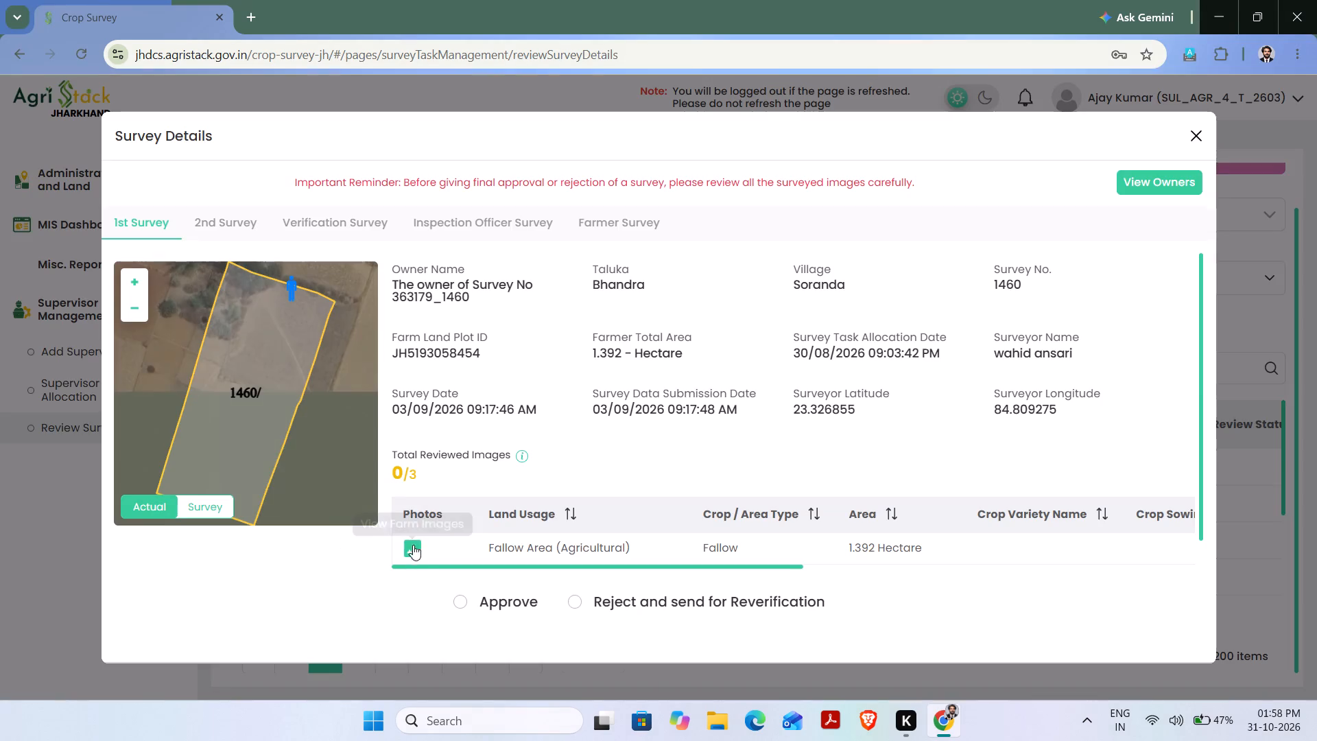
click(418, 544)
click(556, 598)
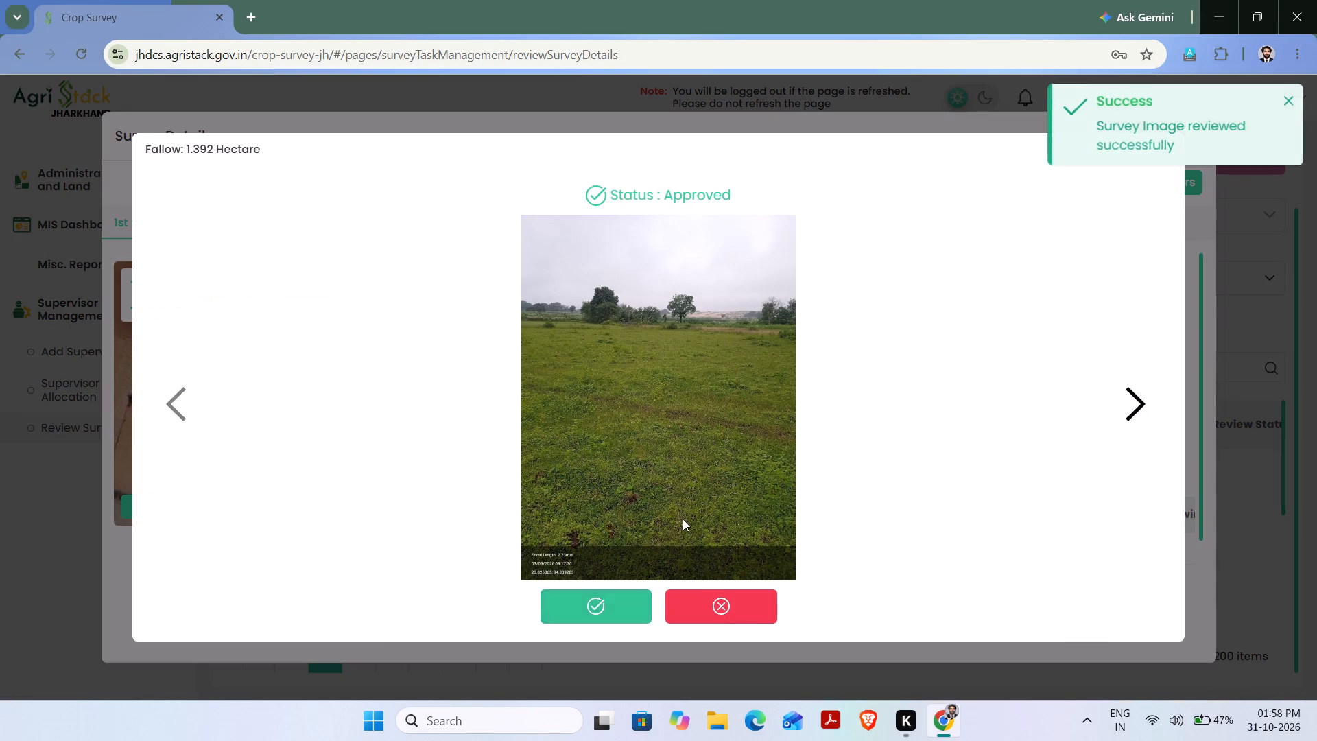
drag(653, 521, 582, 528)
click(597, 609)
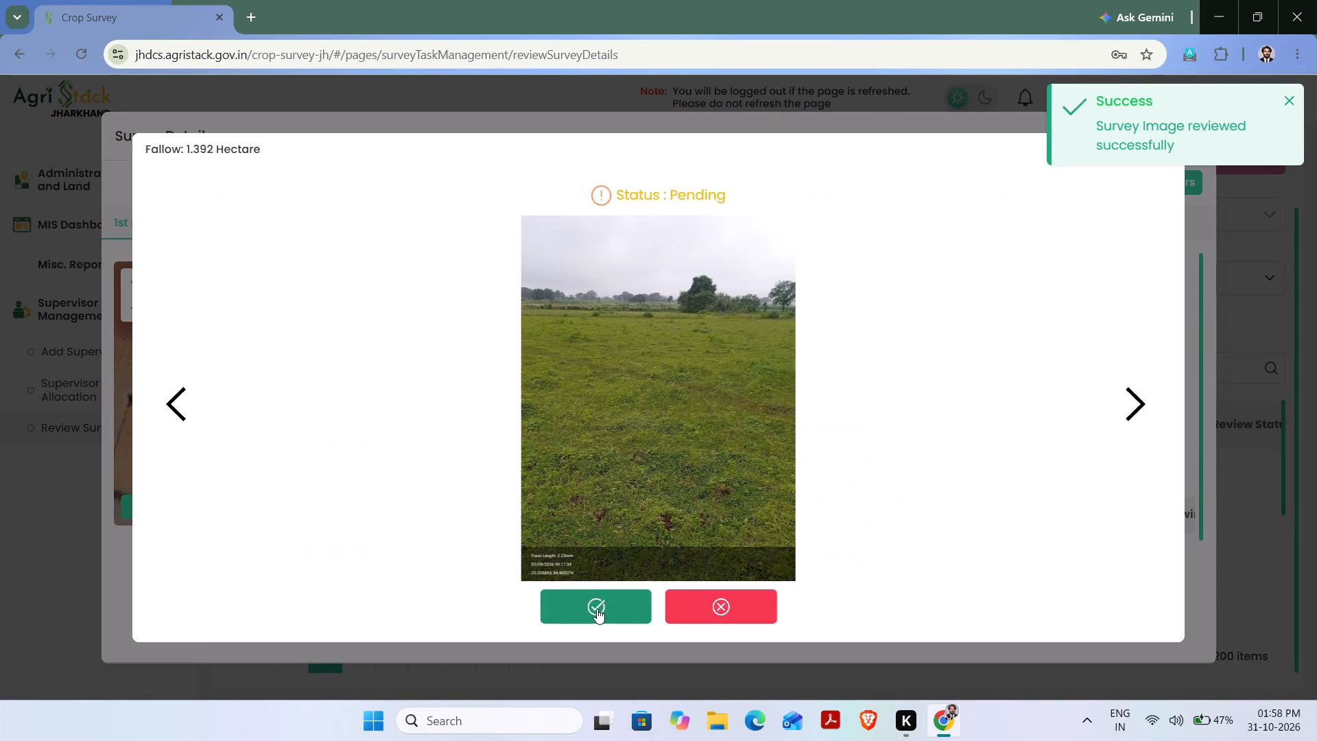
drag(676, 524, 603, 537)
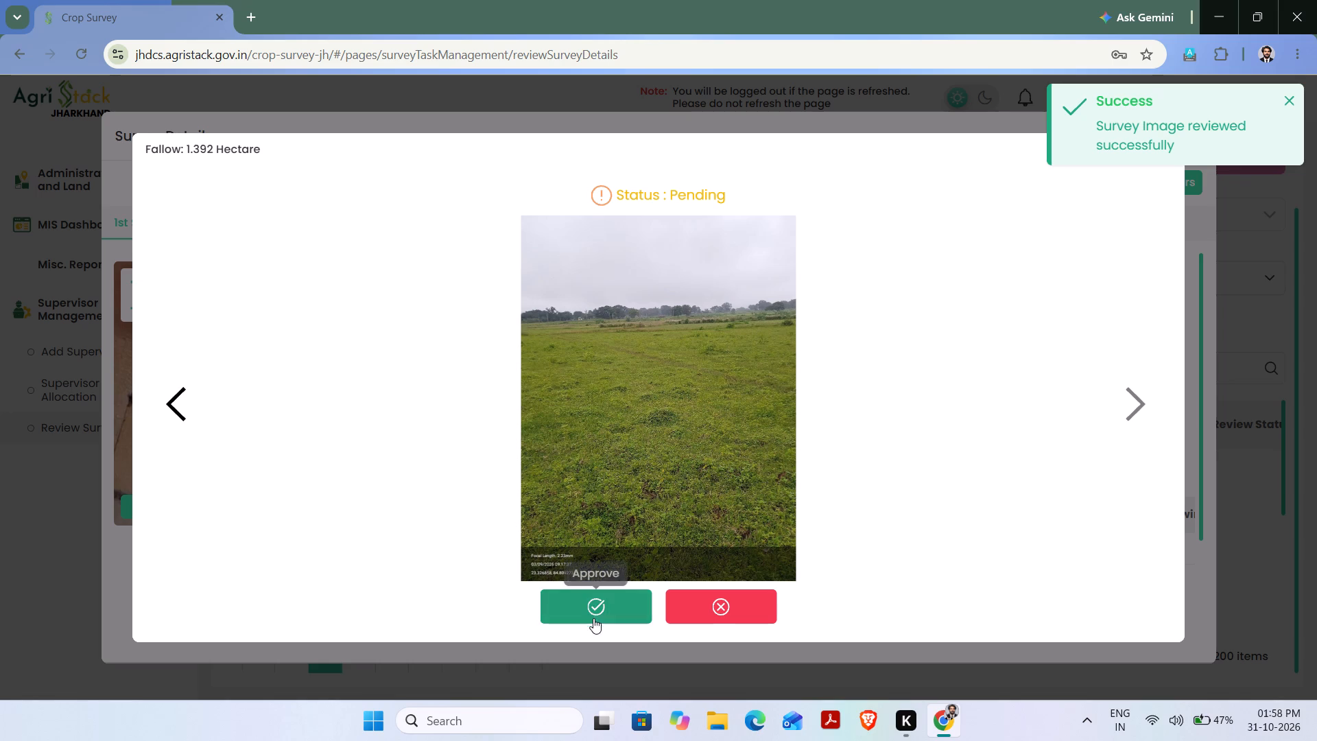
click(595, 607)
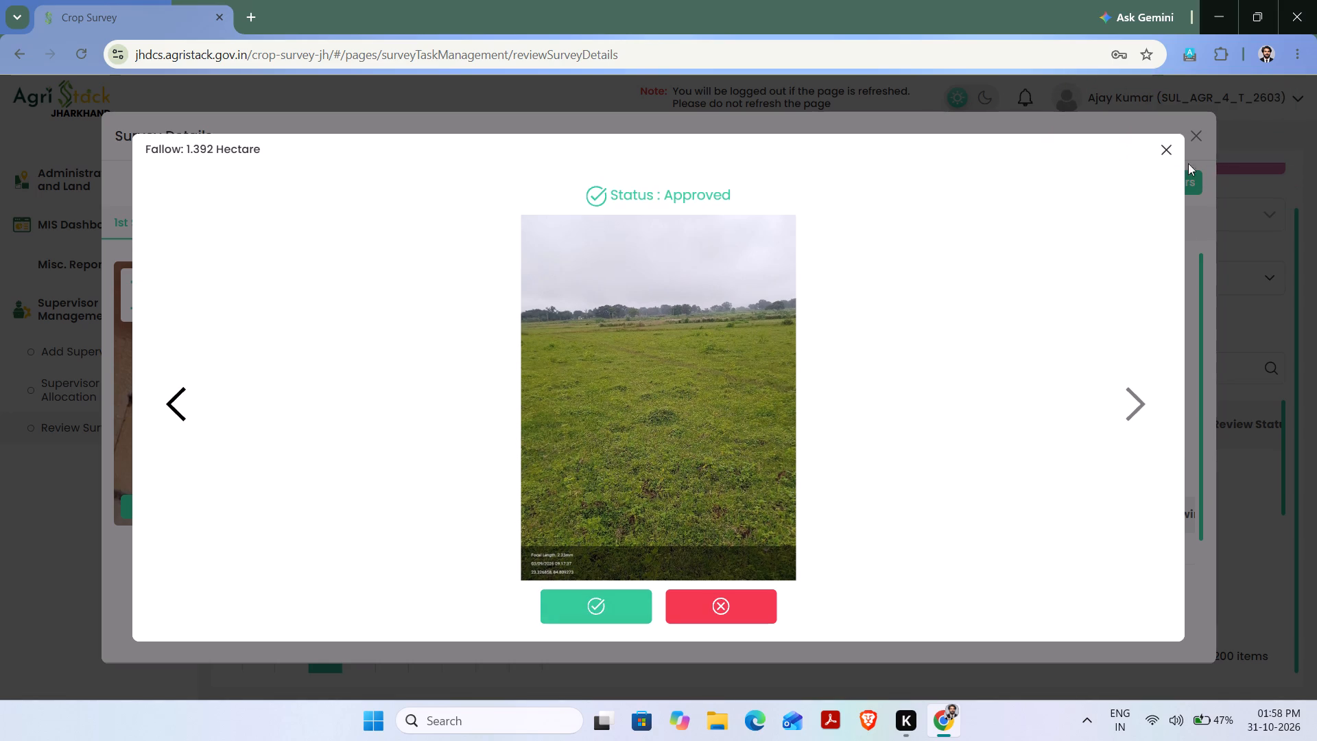
click(1166, 152)
scroll(682, 514, down, 1)
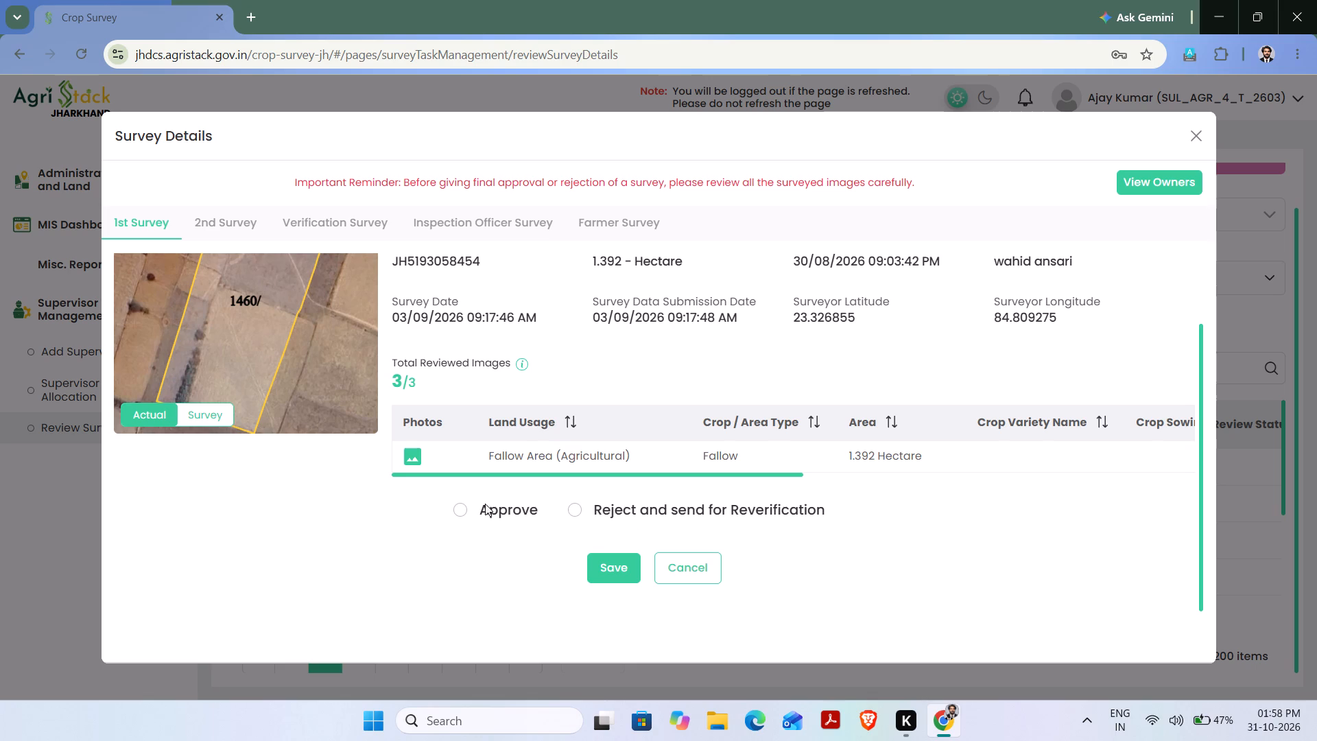
click(486, 504)
click(612, 578)
click(663, 426)
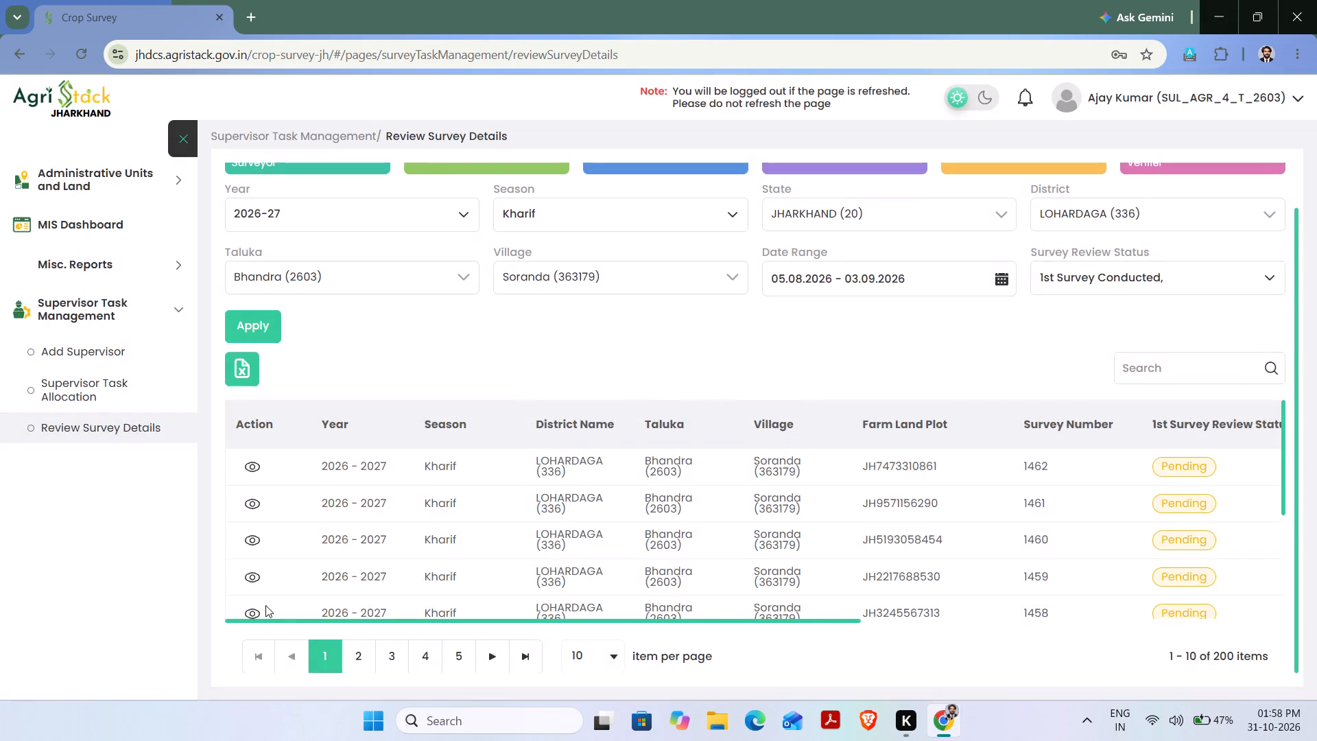
Approve the three farm images of survey number 1459 and submit its 1st survey review as Approve, closing its details.
click(247, 573)
click(418, 546)
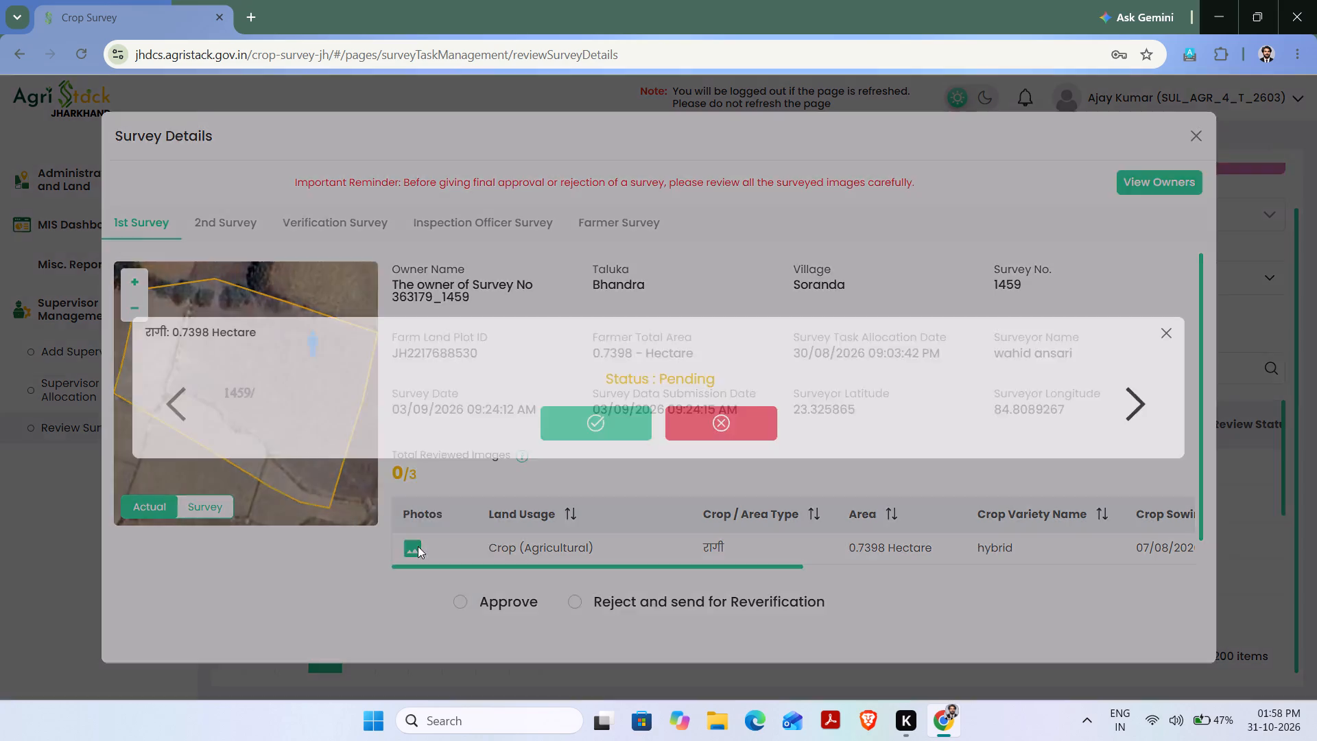
click(601, 607)
drag(632, 558, 527, 572)
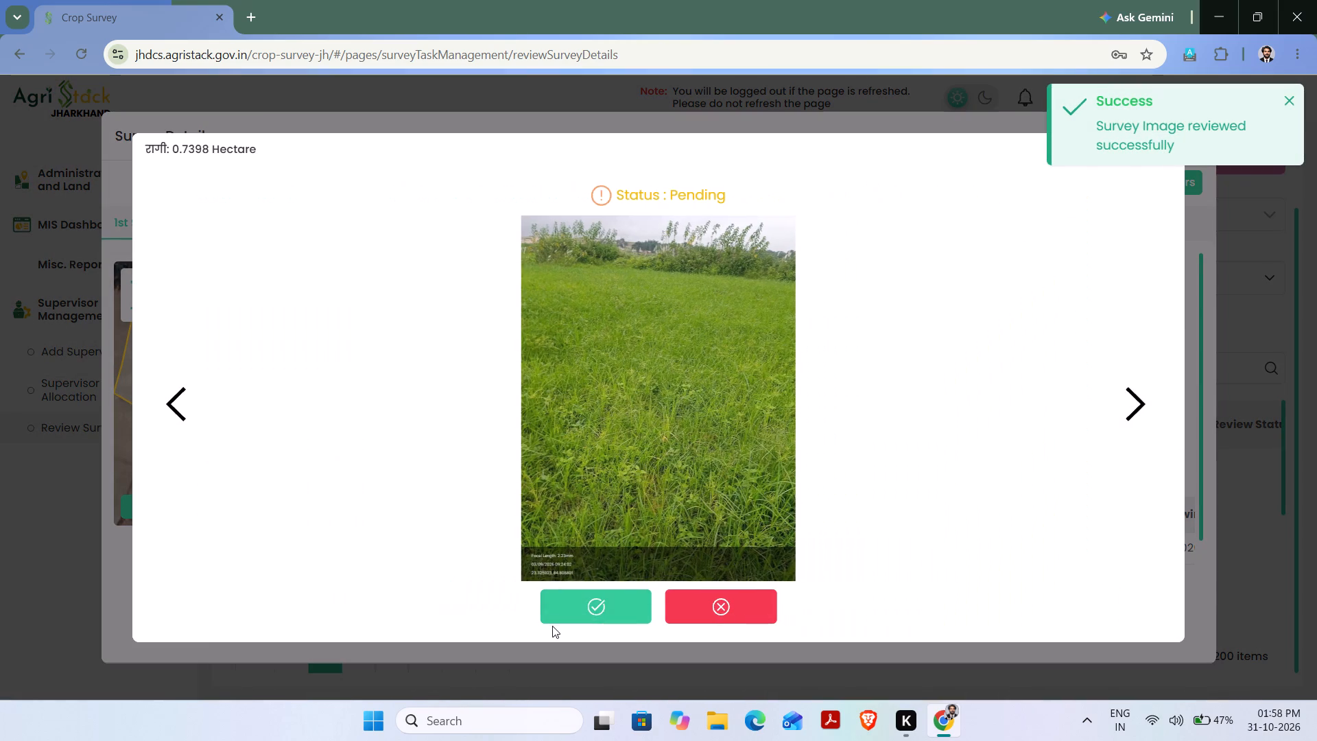
click(560, 609)
drag(664, 527, 595, 533)
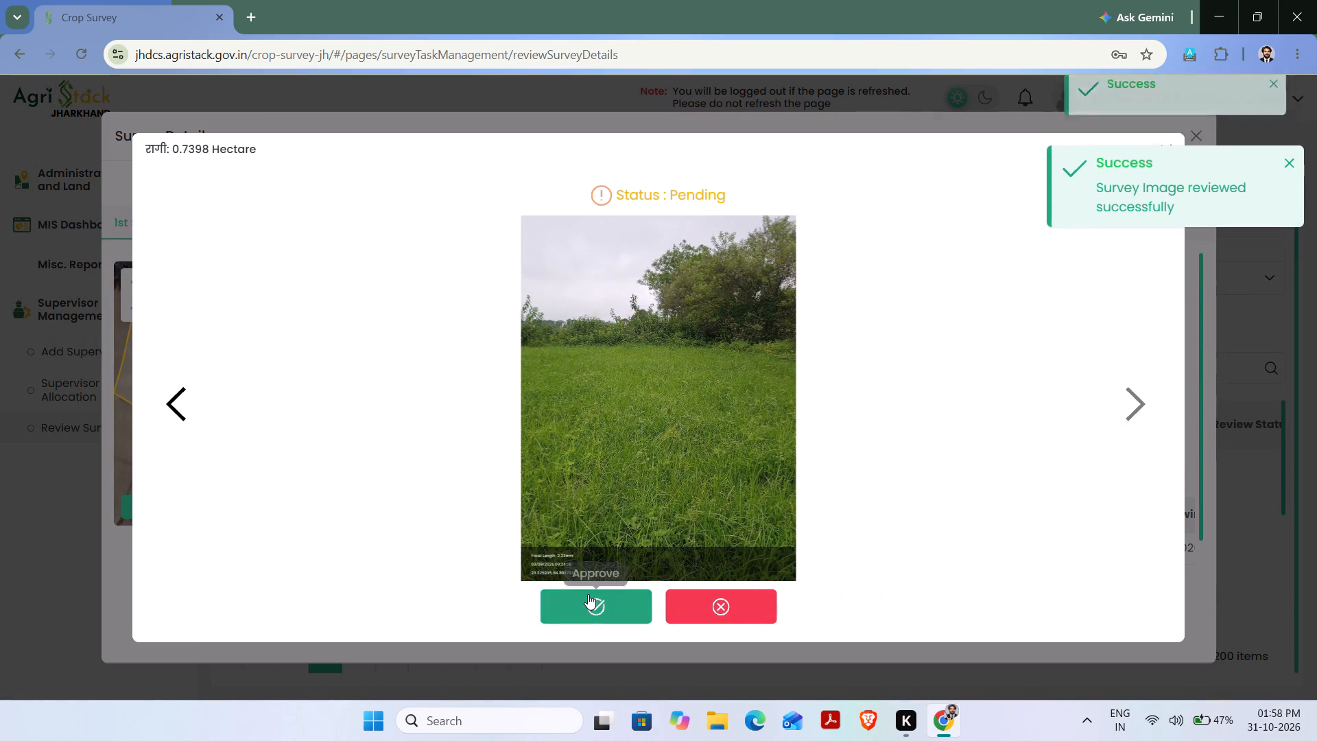
click(587, 593)
drag(687, 502, 660, 504)
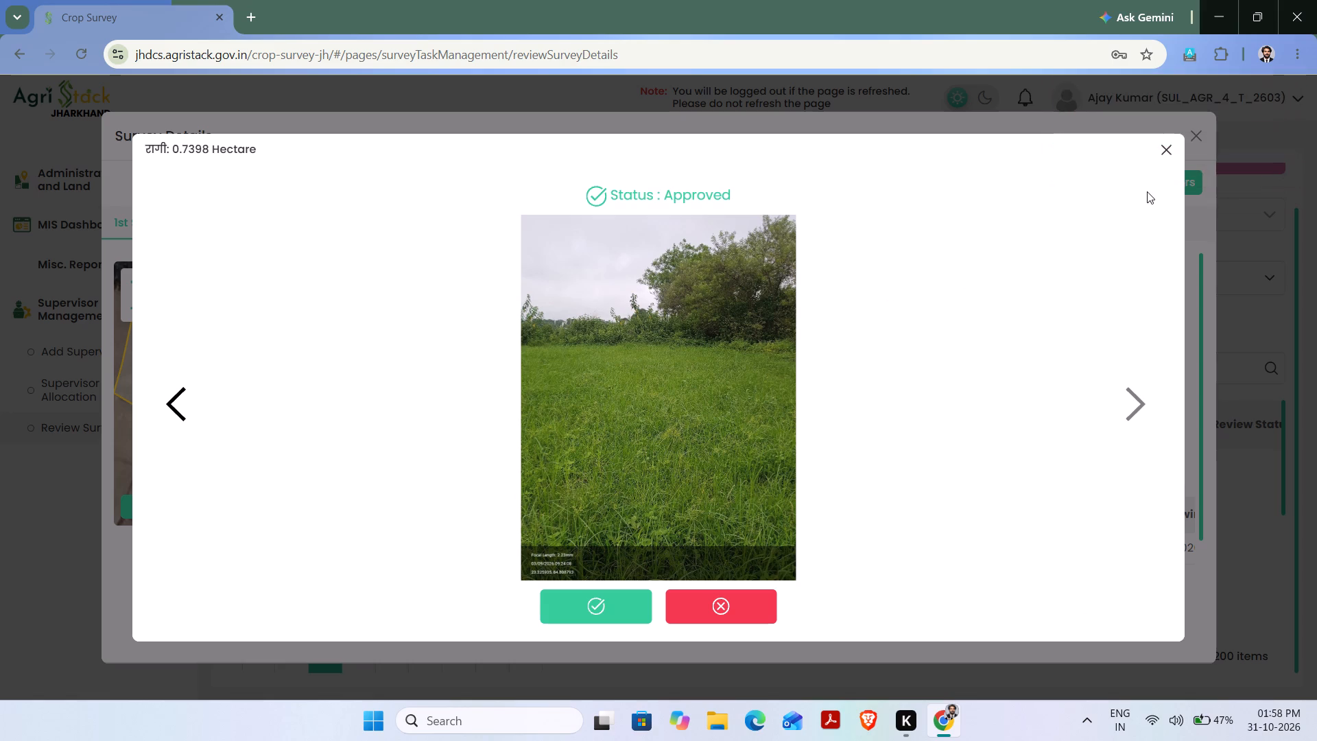
click(1165, 148)
scroll(769, 456, down, 2)
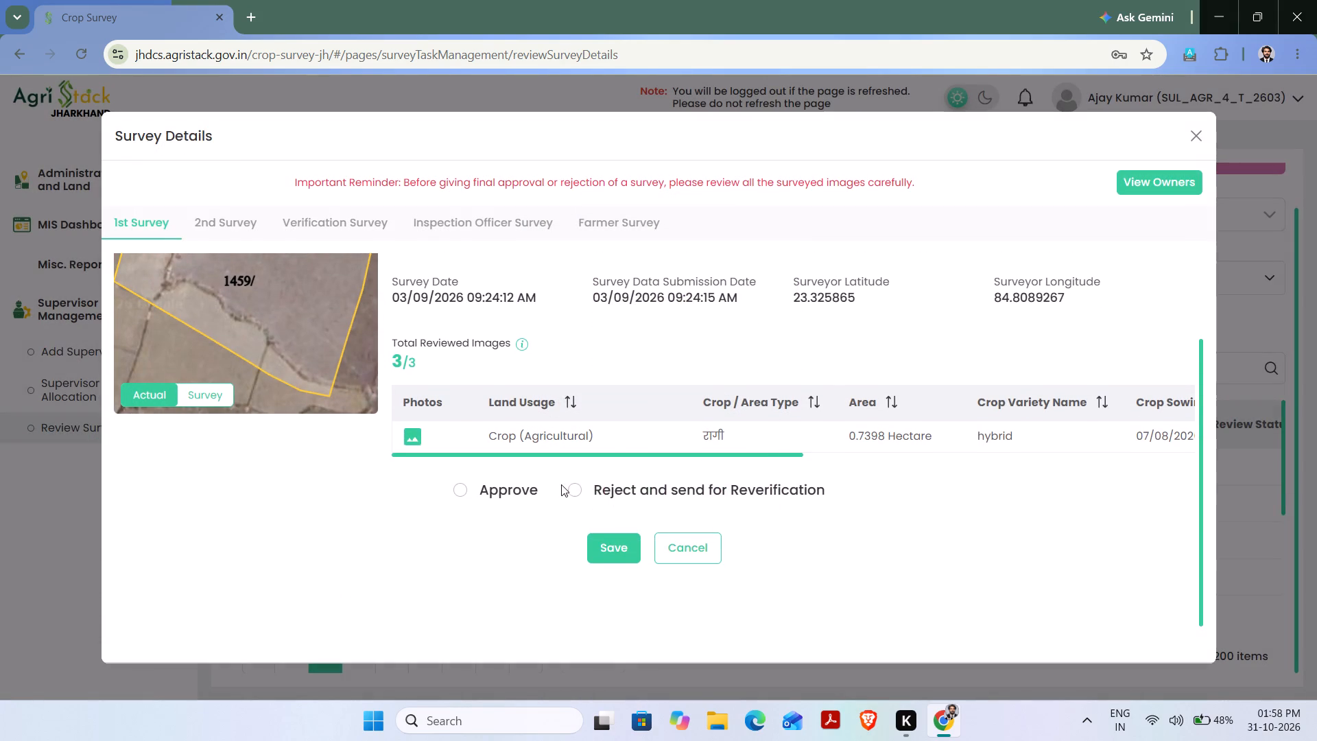
click(524, 483)
click(604, 545)
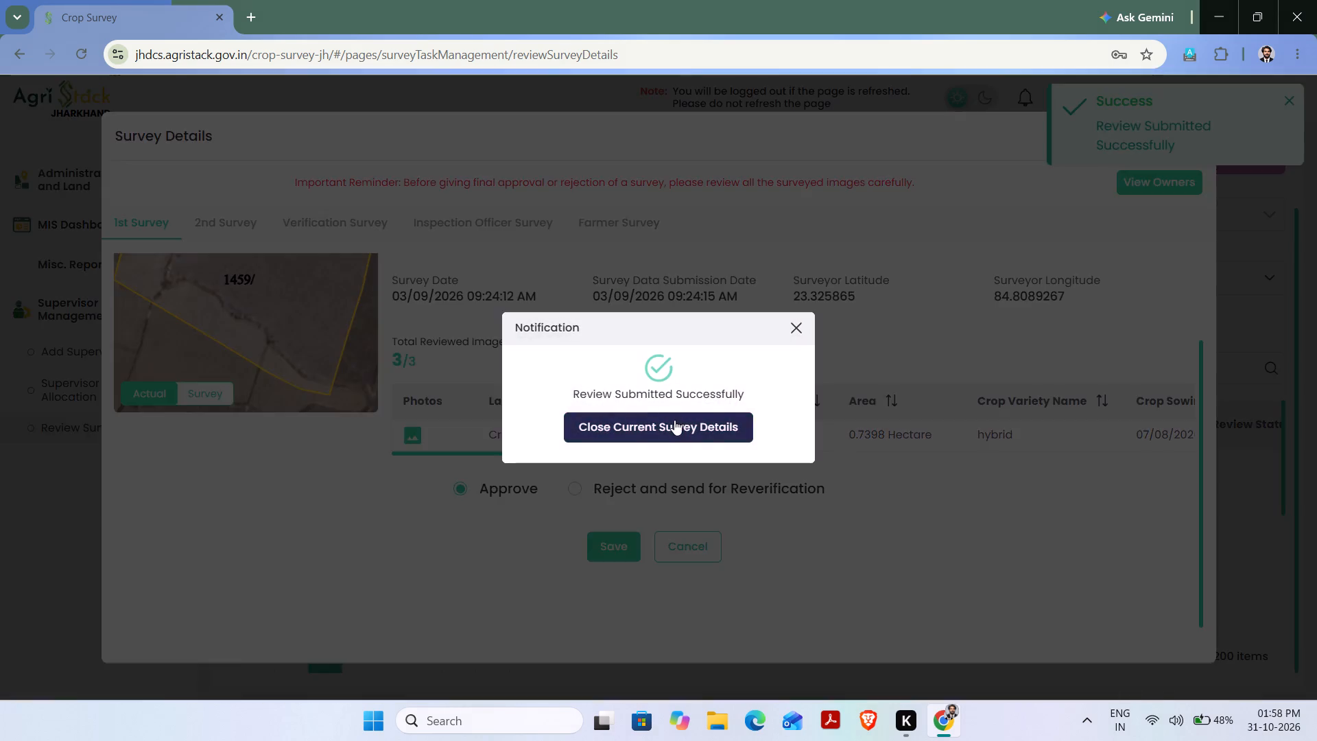
click(674, 420)
Approve all three farm images of survey number 1458 and save its 1st survey review as Approve, closing its details.
click(250, 607)
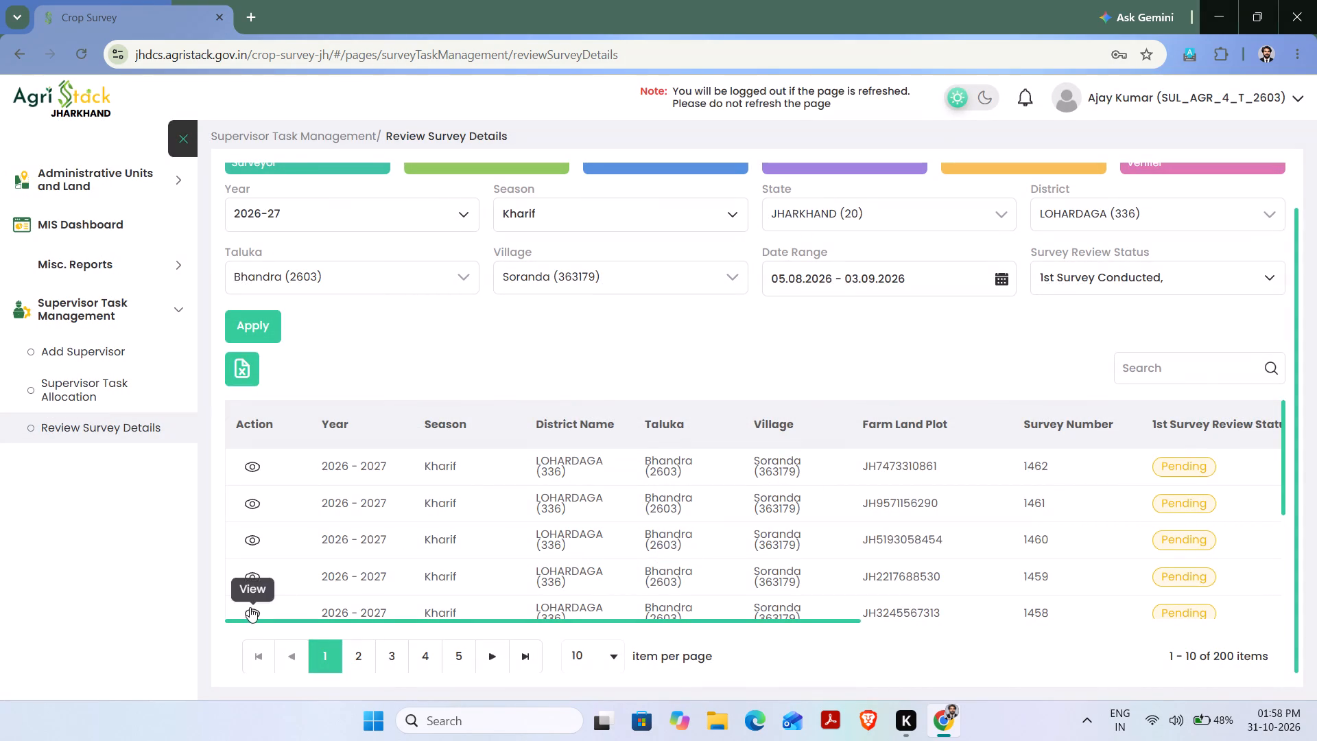
click(406, 548)
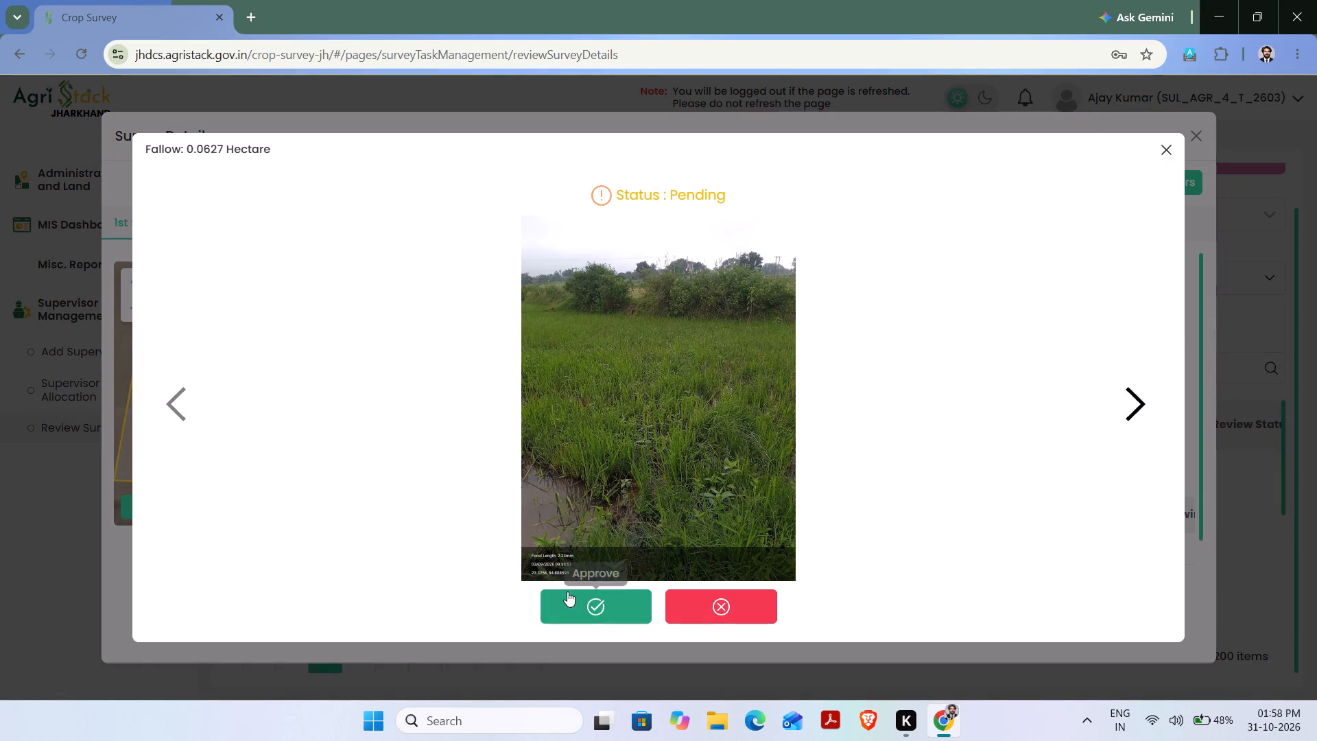
click(567, 592)
drag(703, 525, 599, 555)
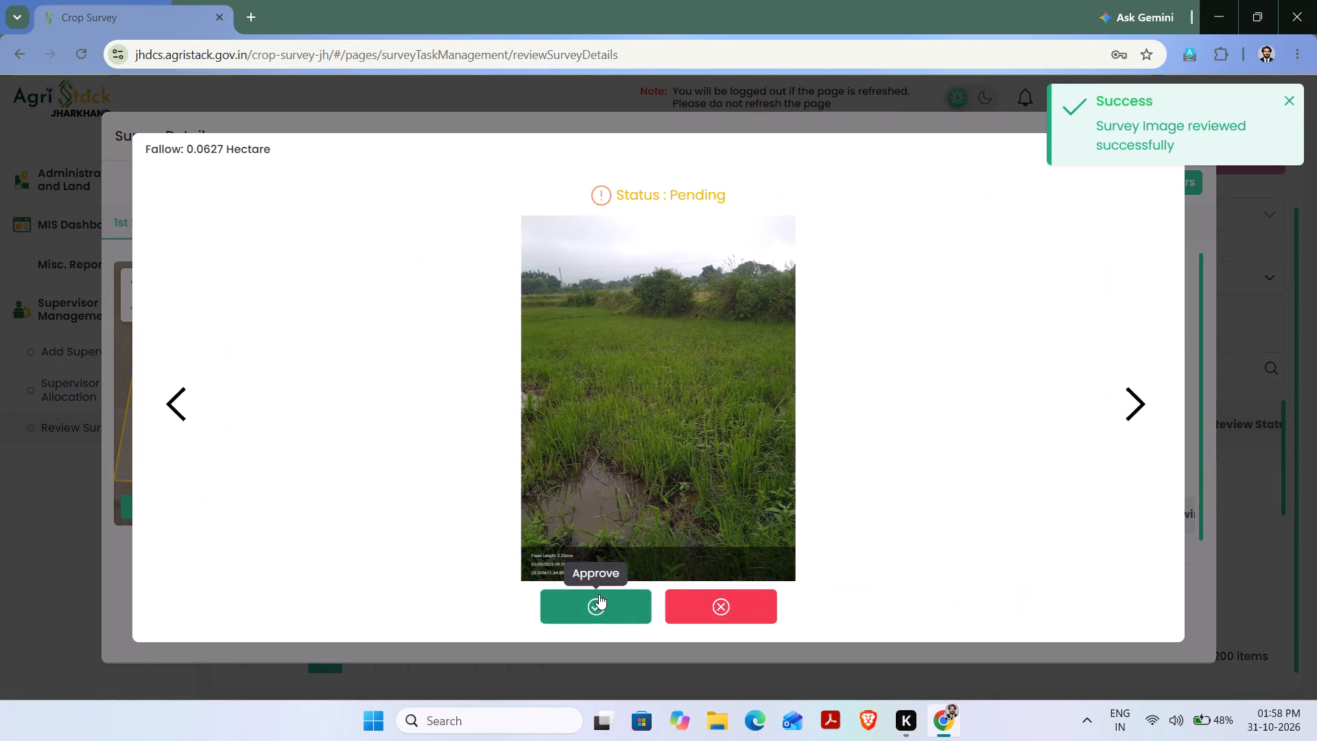
click(599, 594)
drag(694, 510, 615, 516)
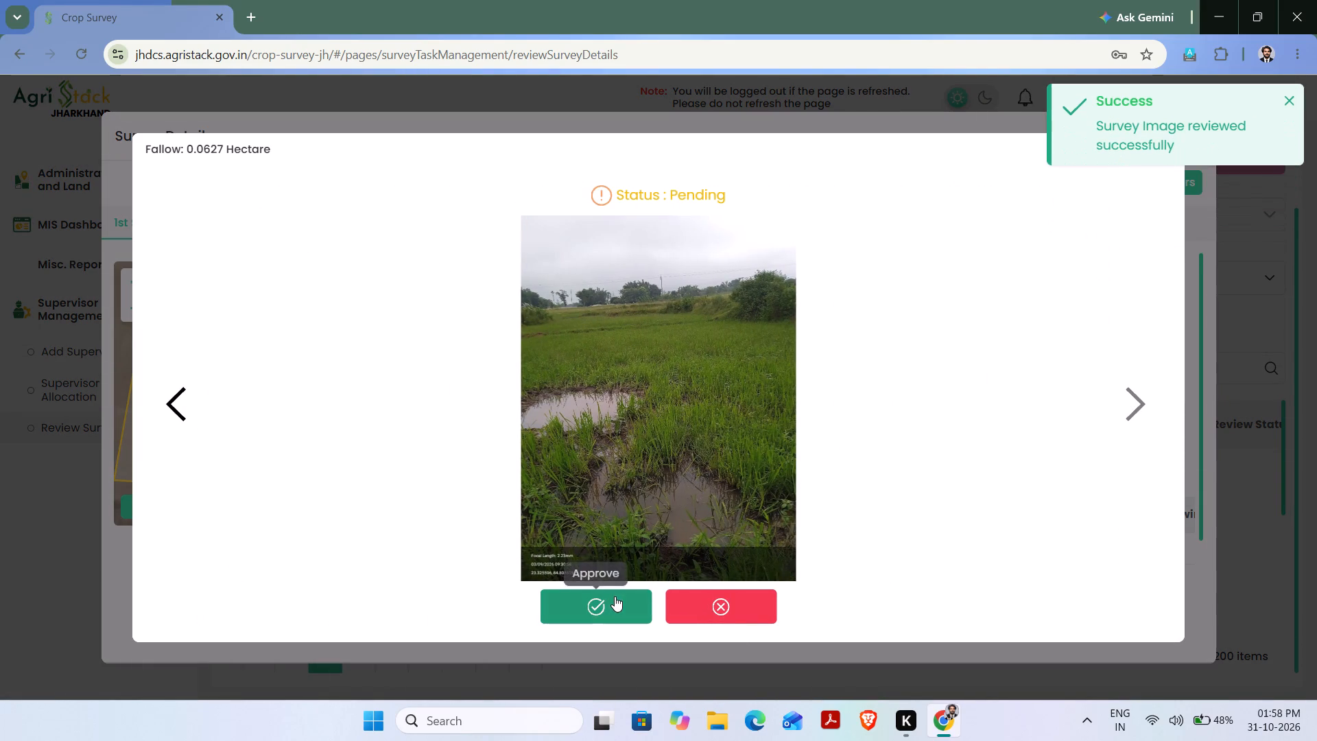
click(615, 596)
drag(702, 460, 678, 459)
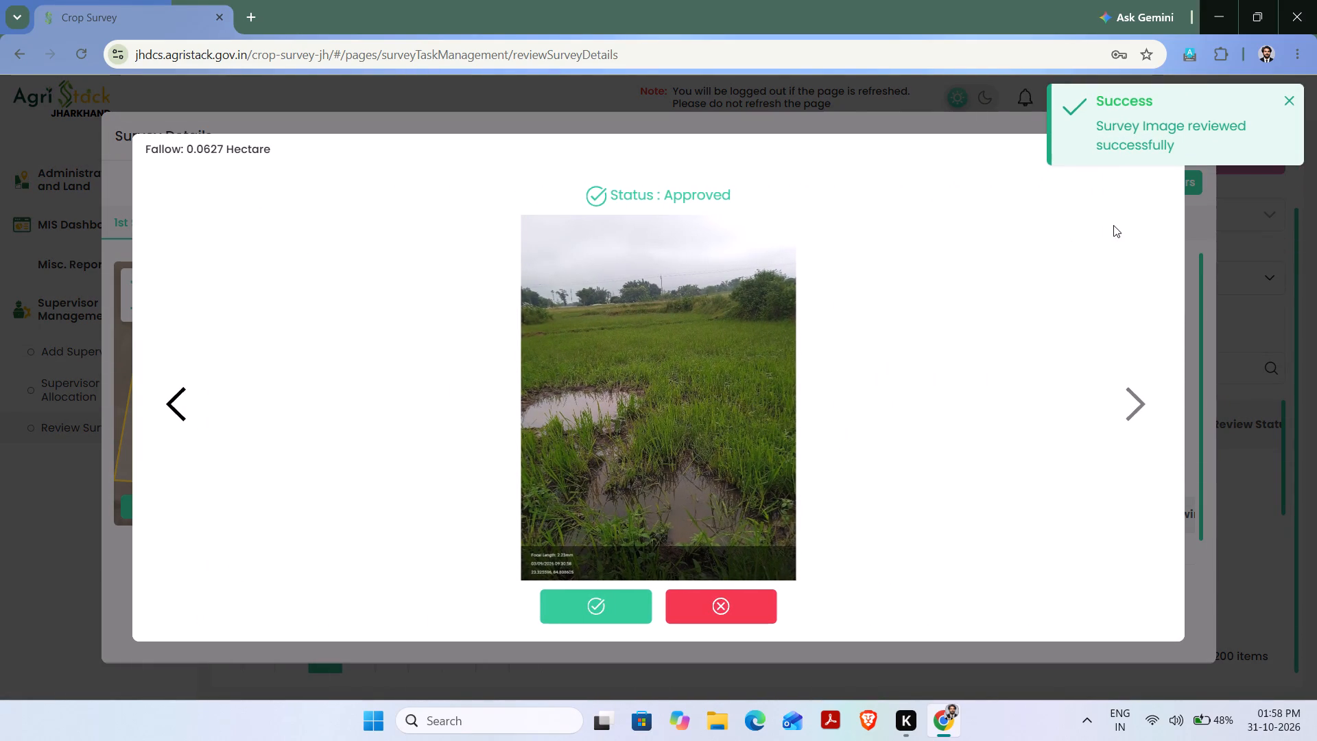
click(1165, 154)
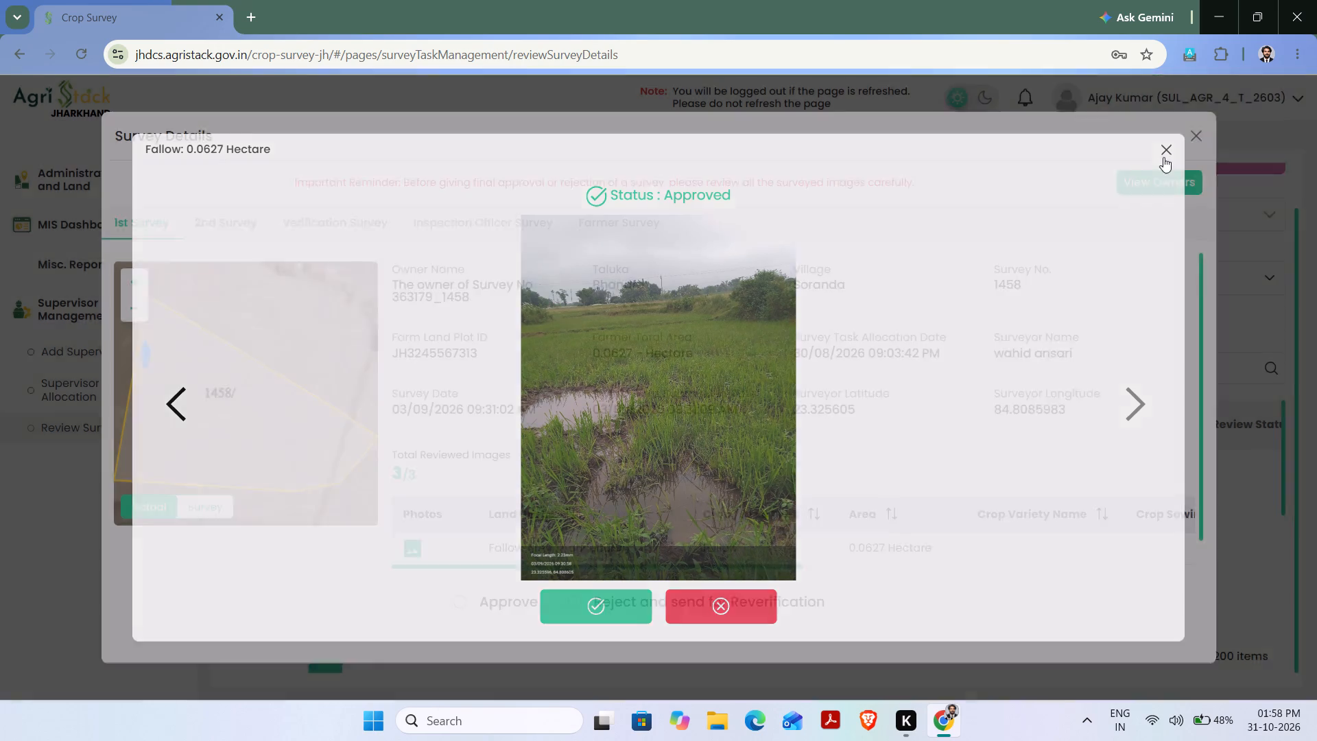
scroll(630, 513, down, 1)
click(528, 496)
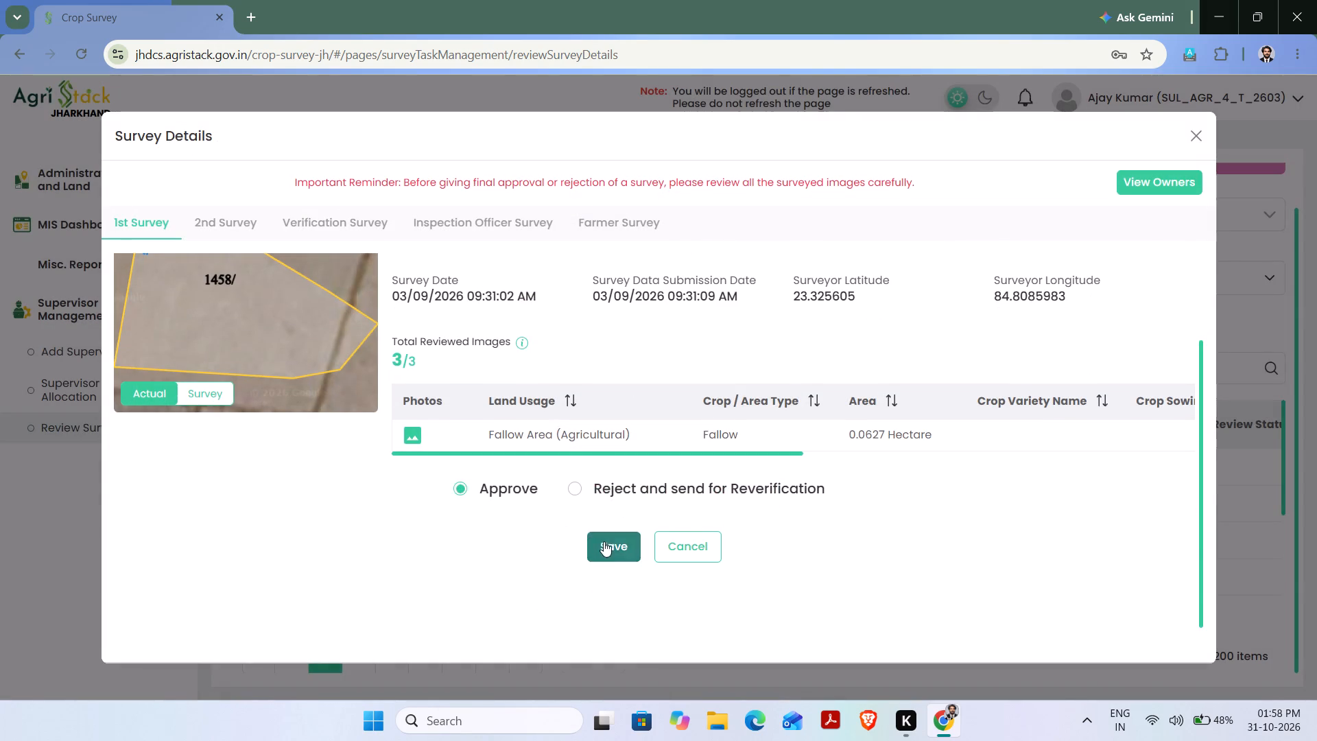
click(605, 542)
click(657, 419)
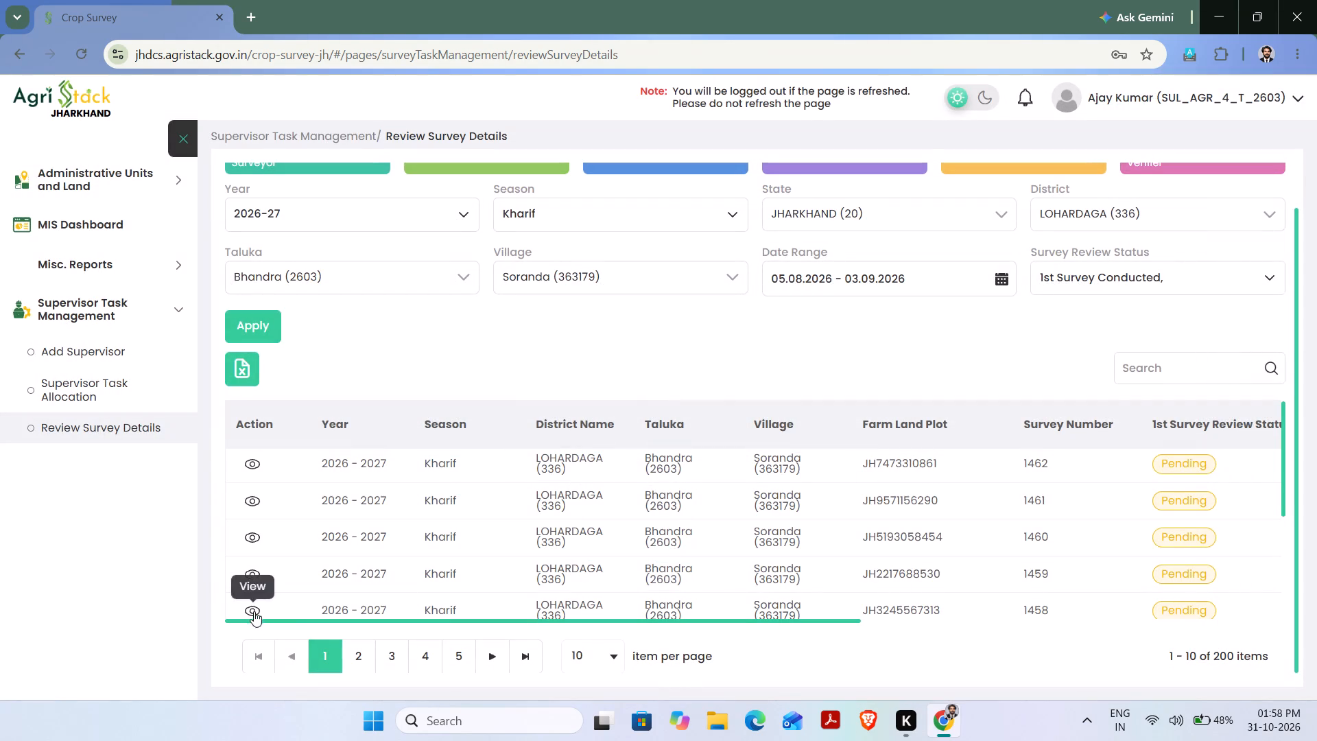
Reopen the survey details of survey number 1458 to check its review, closing them again.
click(254, 611)
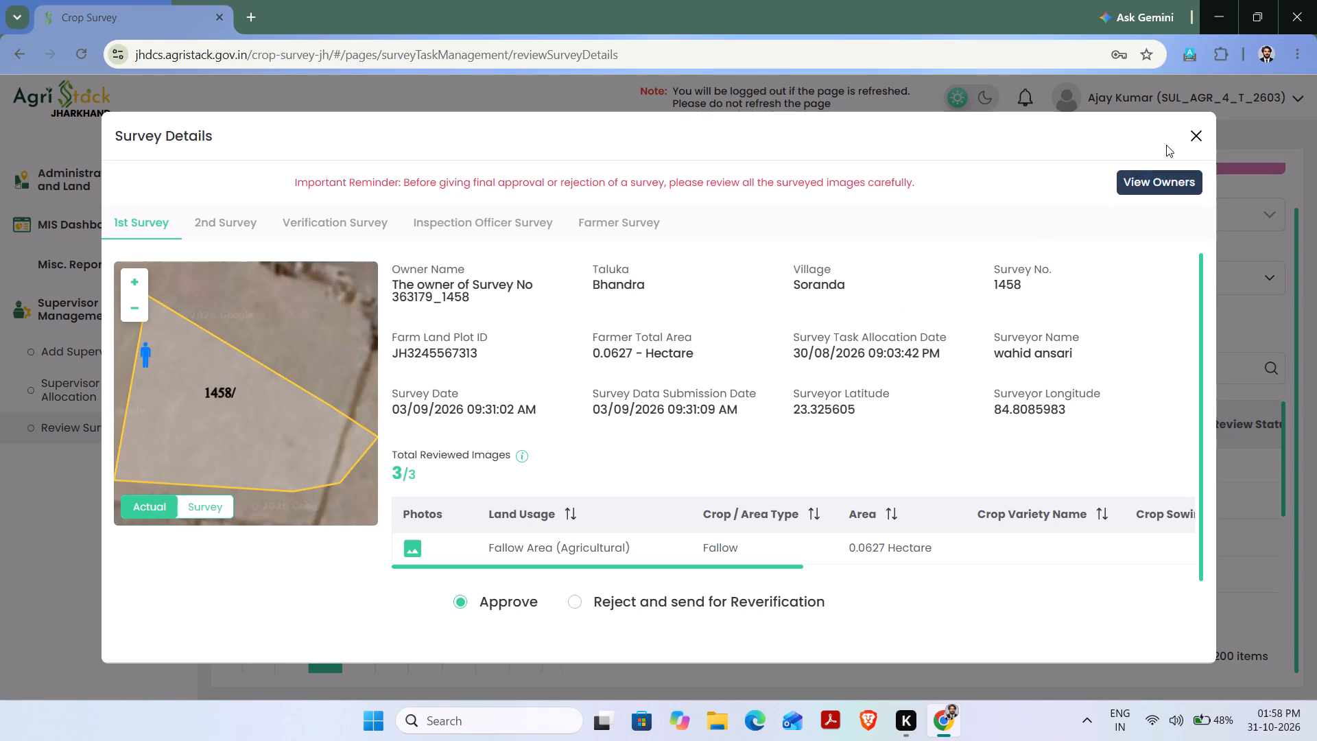
click(1198, 137)
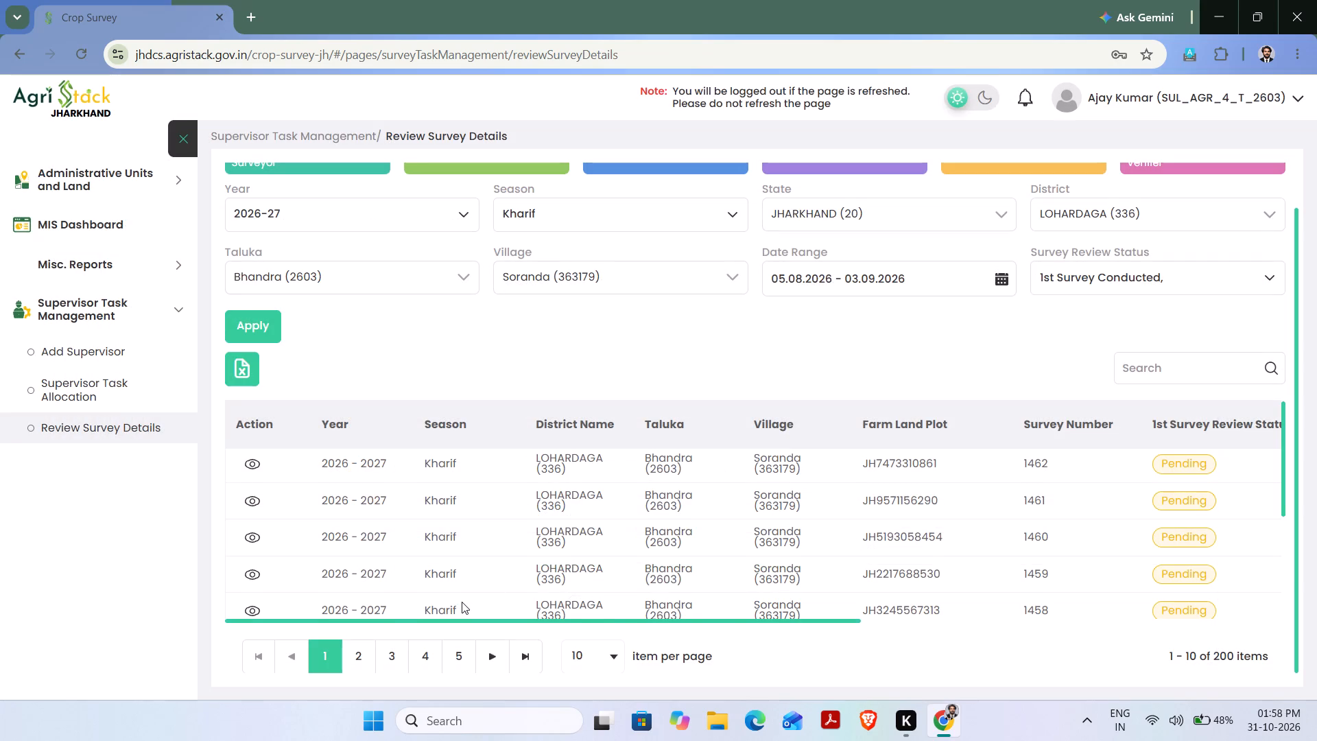
Approve all three farm images of survey number 1457 and save its 1st survey review as Approve, closing its details.
scroll(462, 602, down, 5)
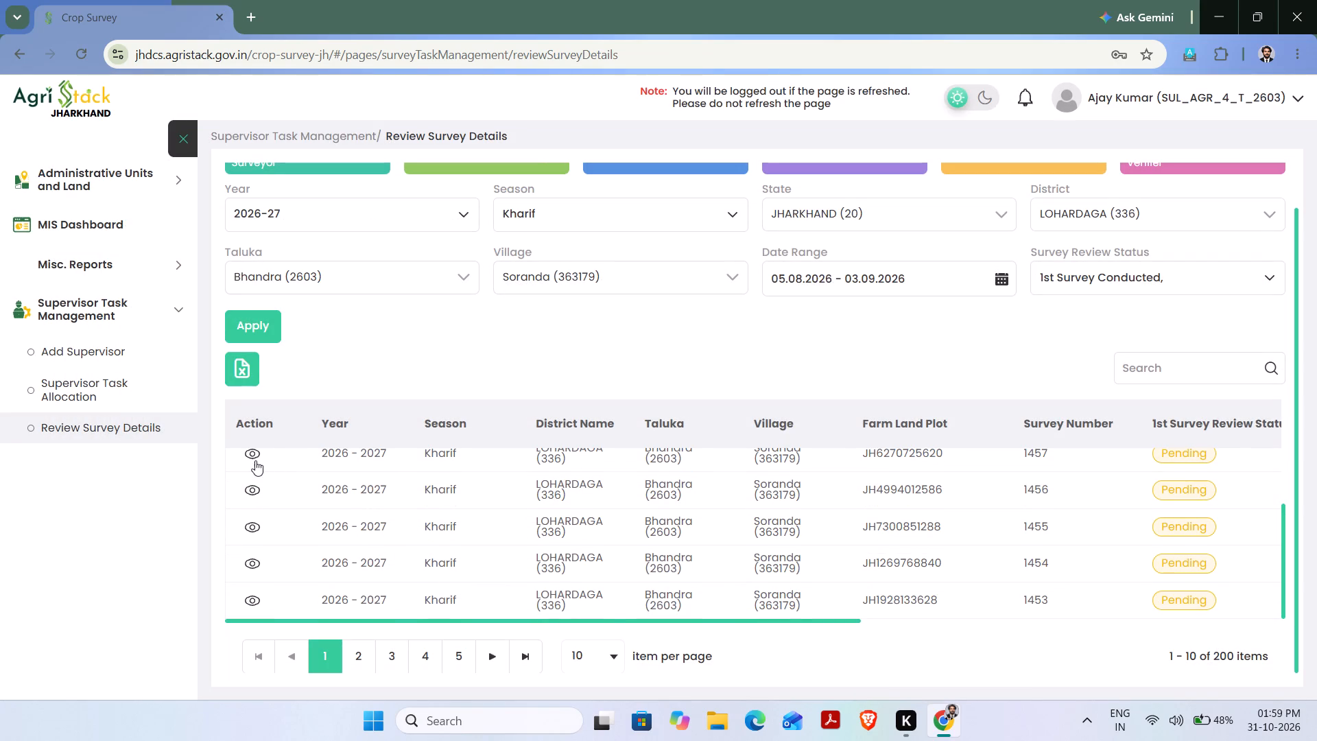
click(256, 458)
click(416, 543)
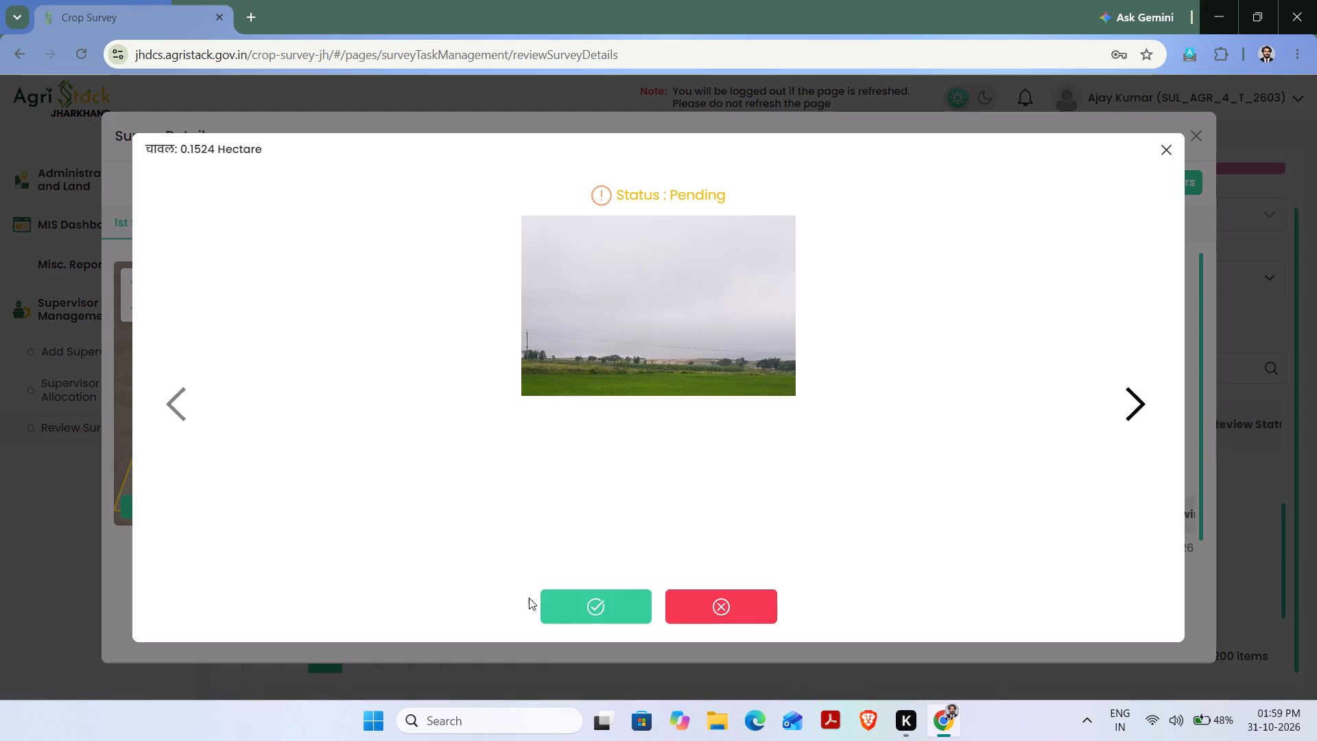
click(574, 610)
drag(696, 530, 640, 540)
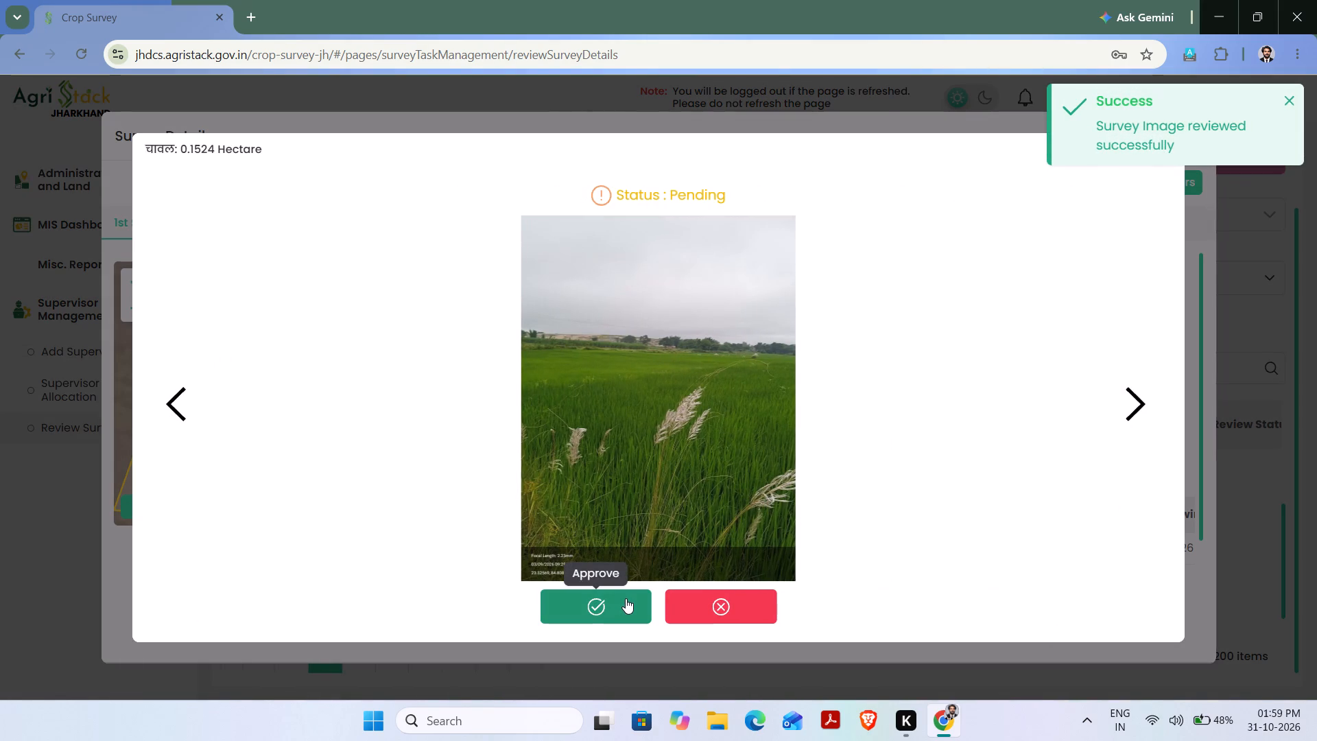
click(626, 597)
drag(712, 516, 632, 534)
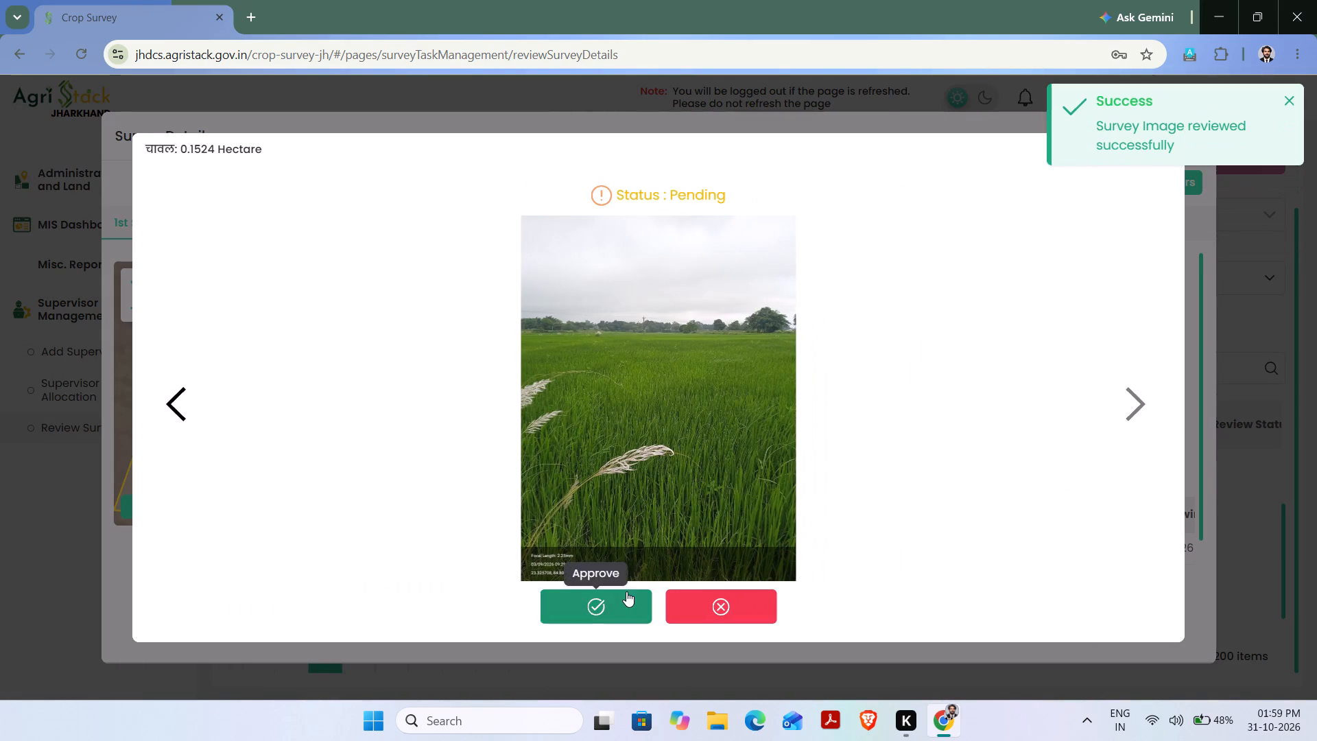
click(626, 592)
drag(720, 492, 658, 501)
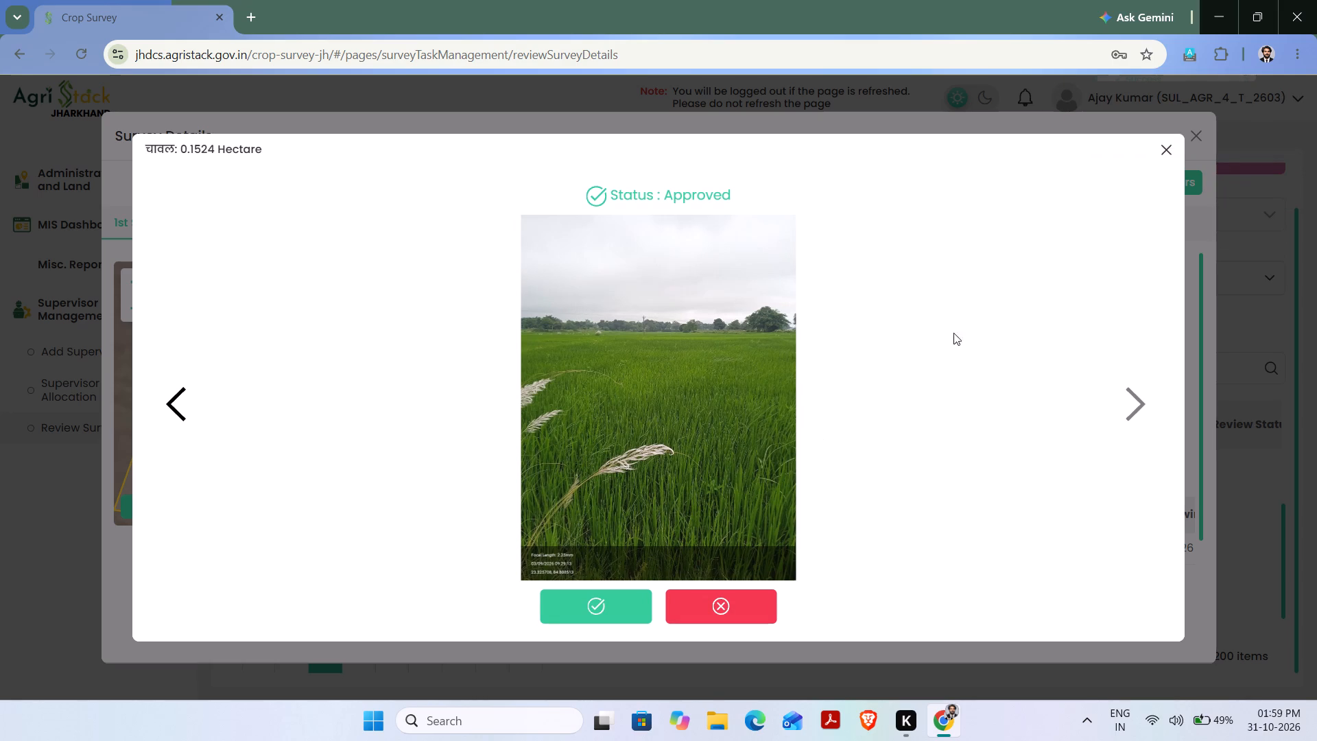
click(1165, 150)
scroll(551, 493, down, 1)
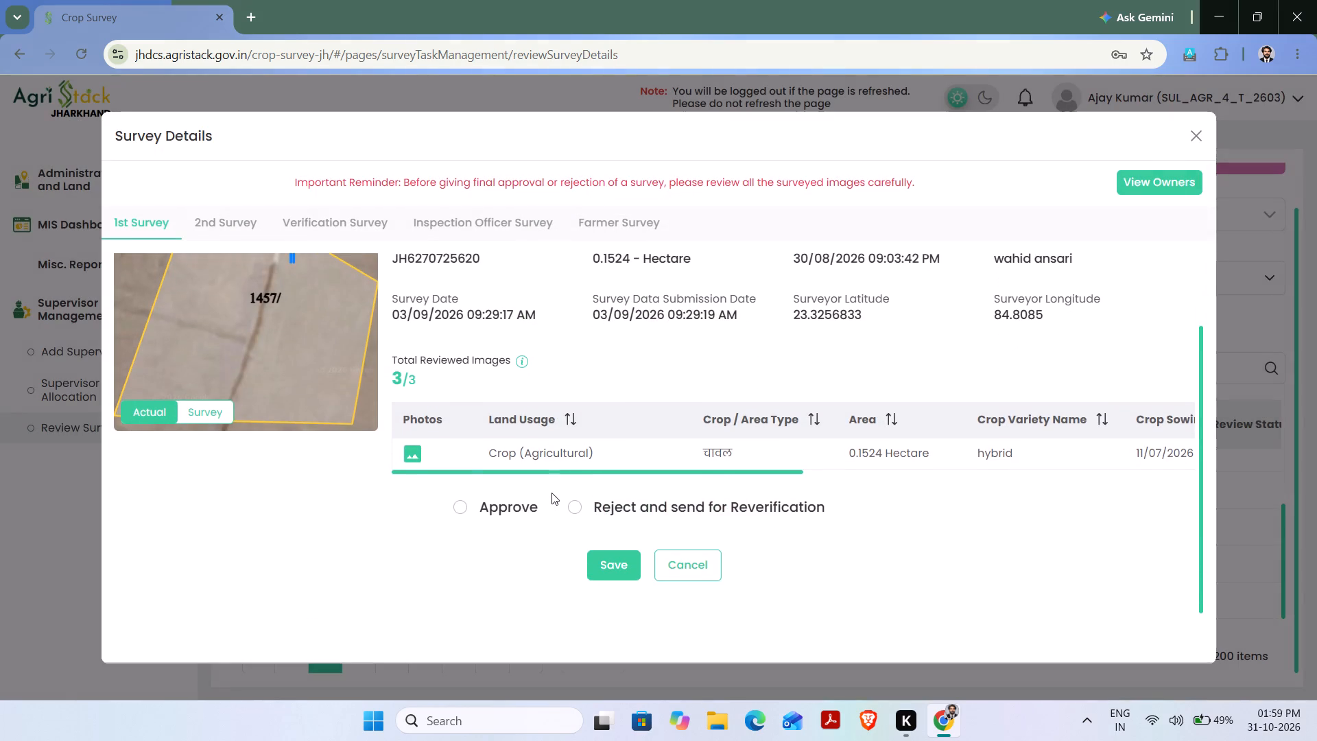
click(515, 502)
click(596, 558)
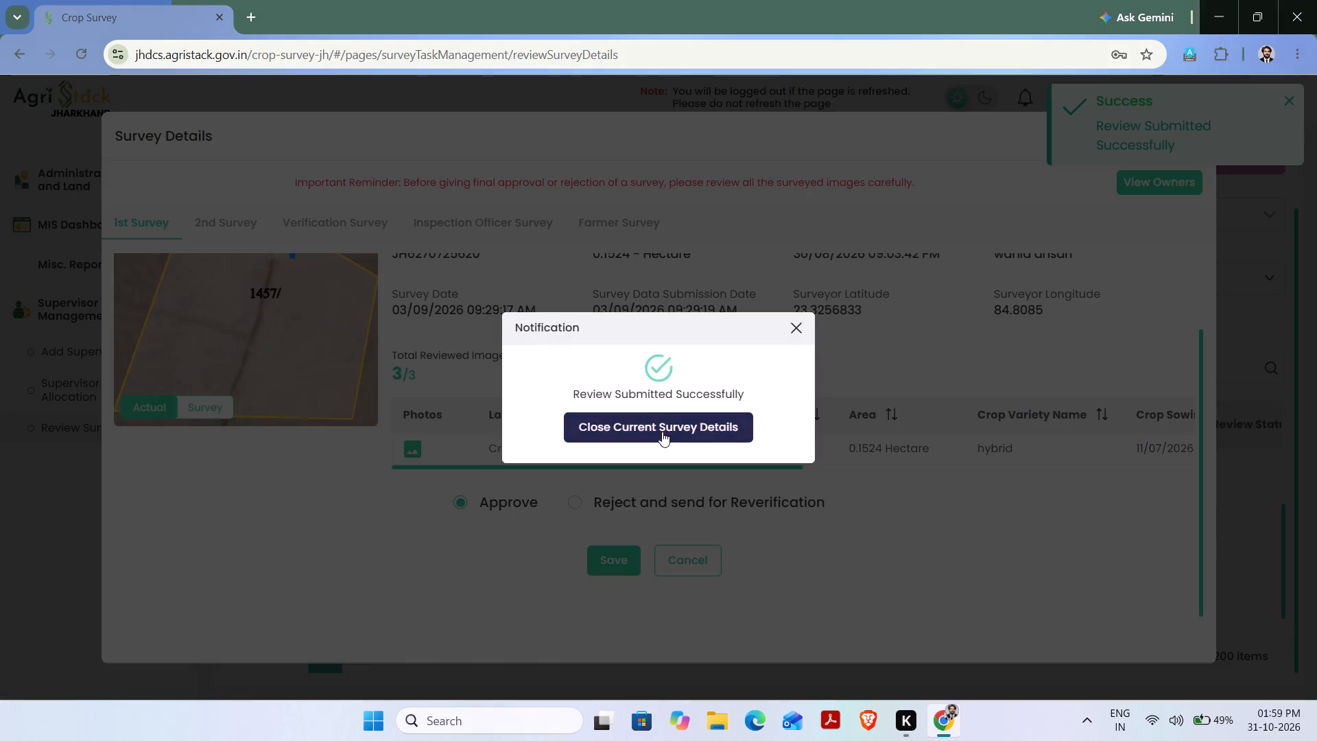
click(661, 432)
Approve all three farm images of survey number 1456 and save its 1st survey review as Approve, closing its details.
click(246, 487)
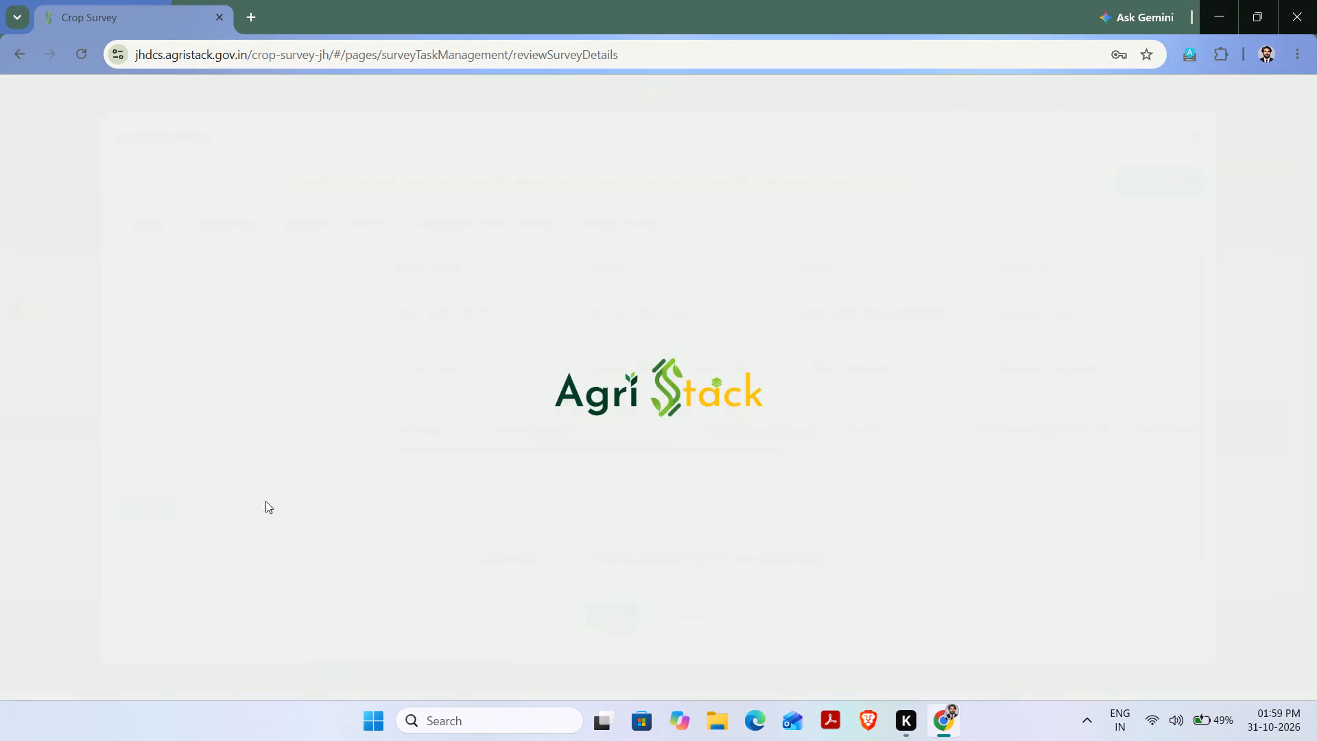
click(413, 546)
click(591, 591)
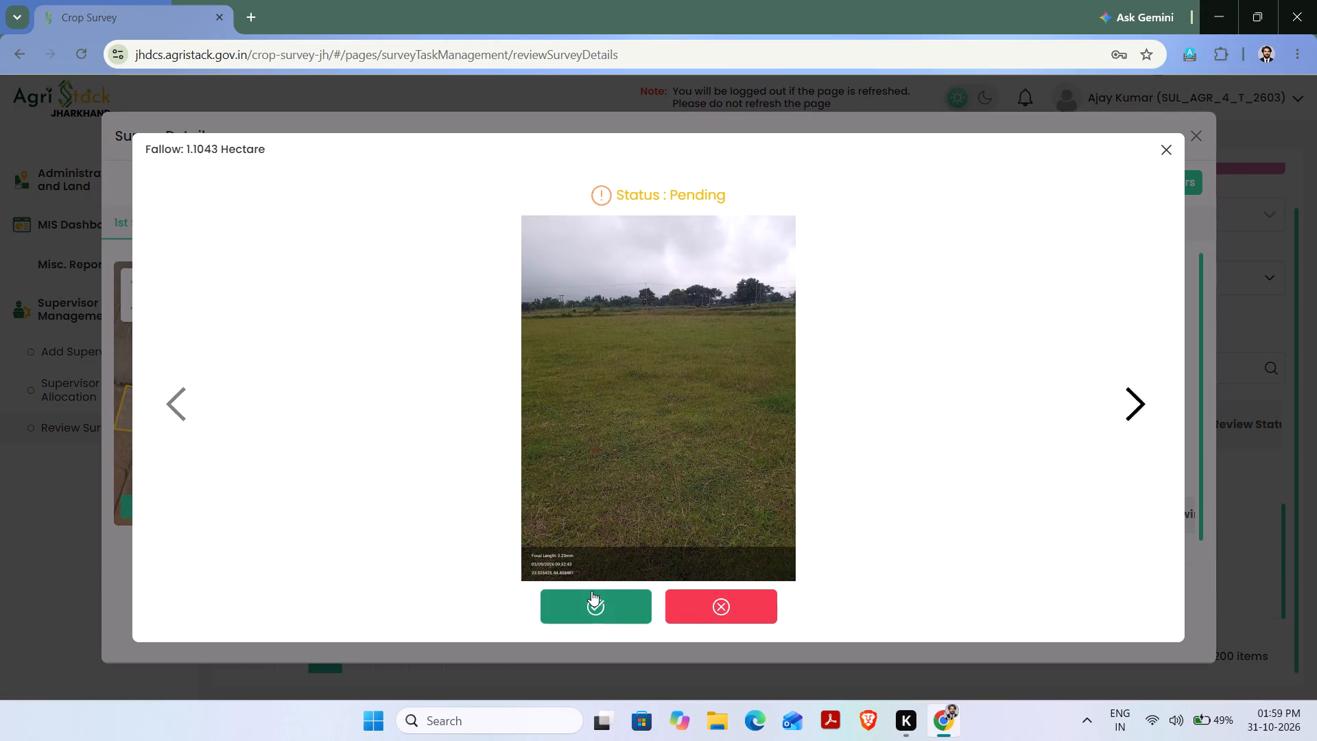
drag(705, 501, 587, 526)
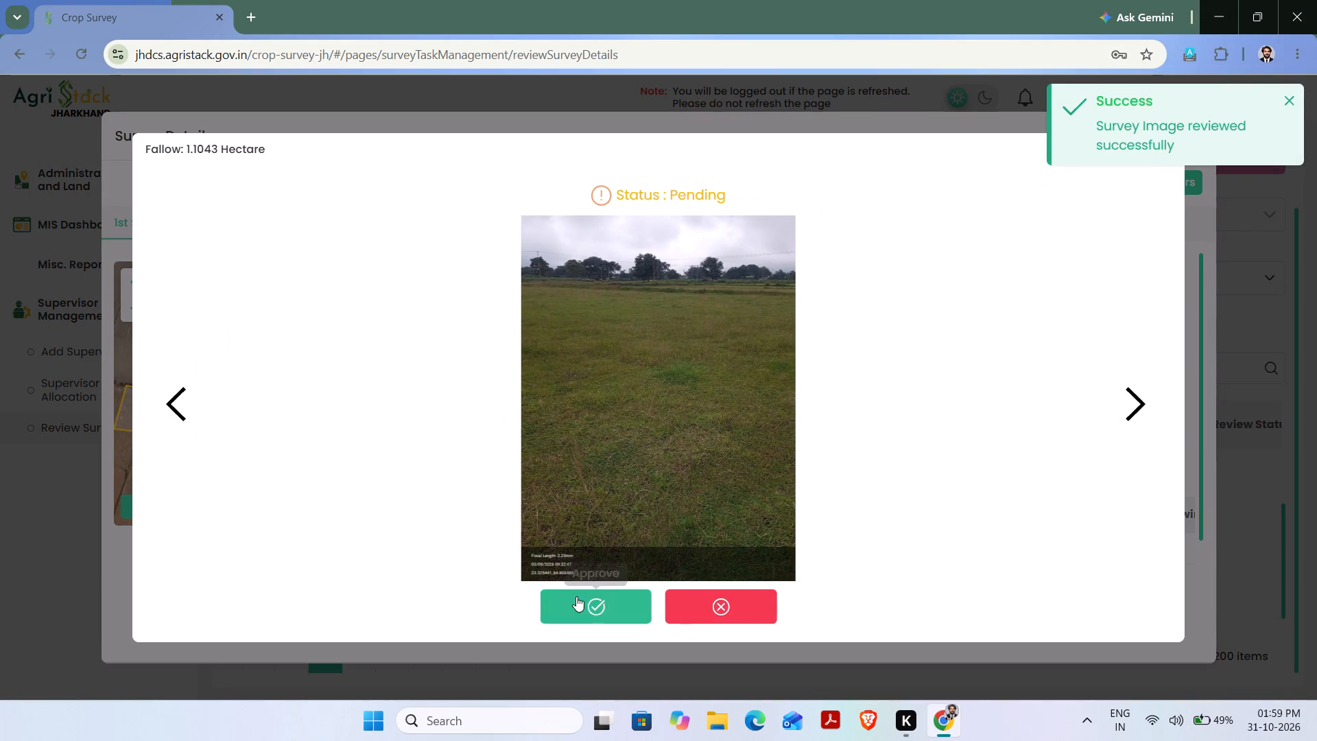
click(576, 597)
drag(711, 497, 632, 515)
click(632, 599)
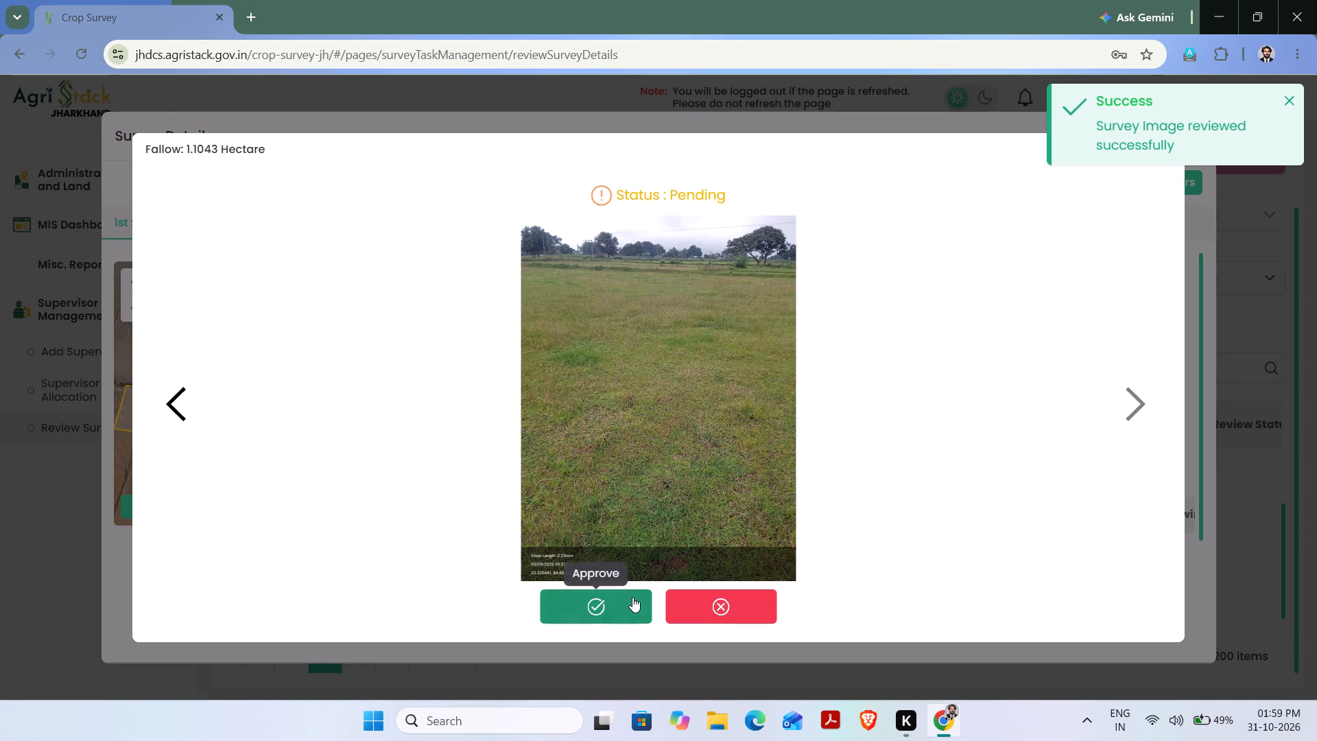
drag(725, 466, 690, 472)
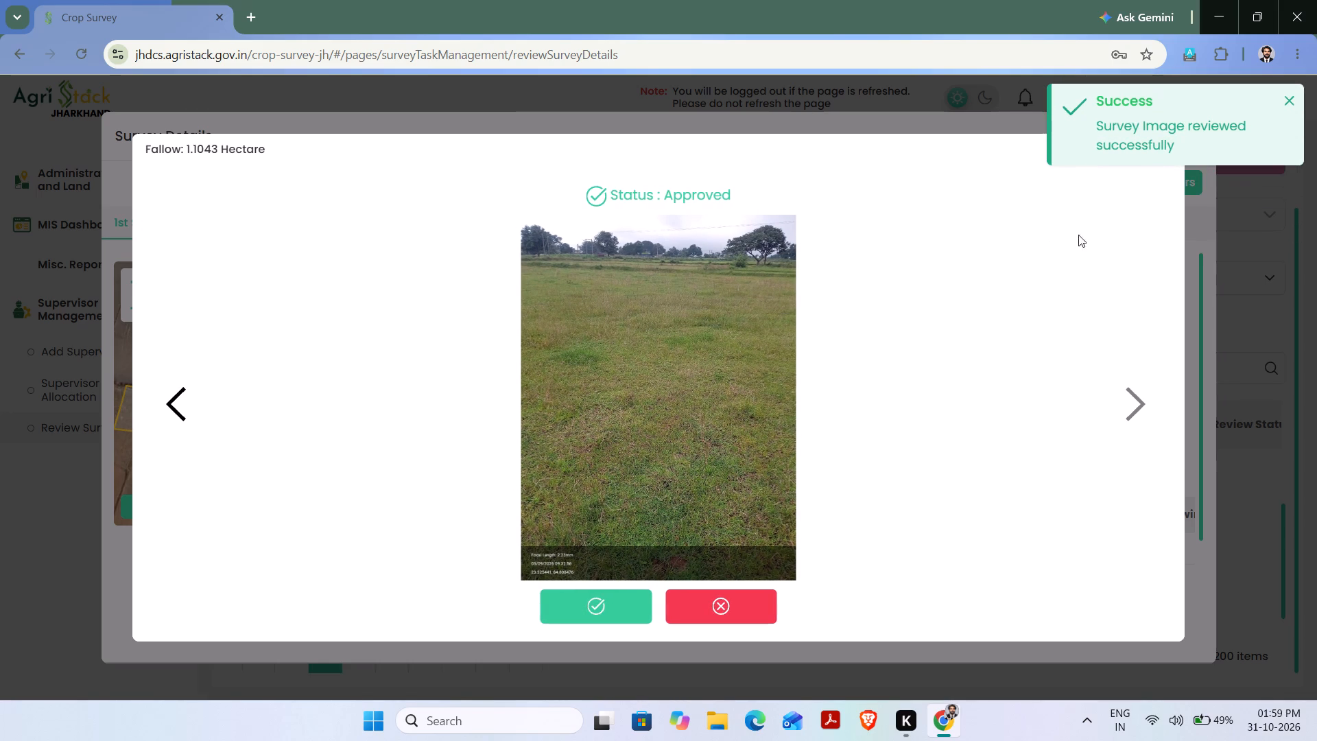
click(1165, 158)
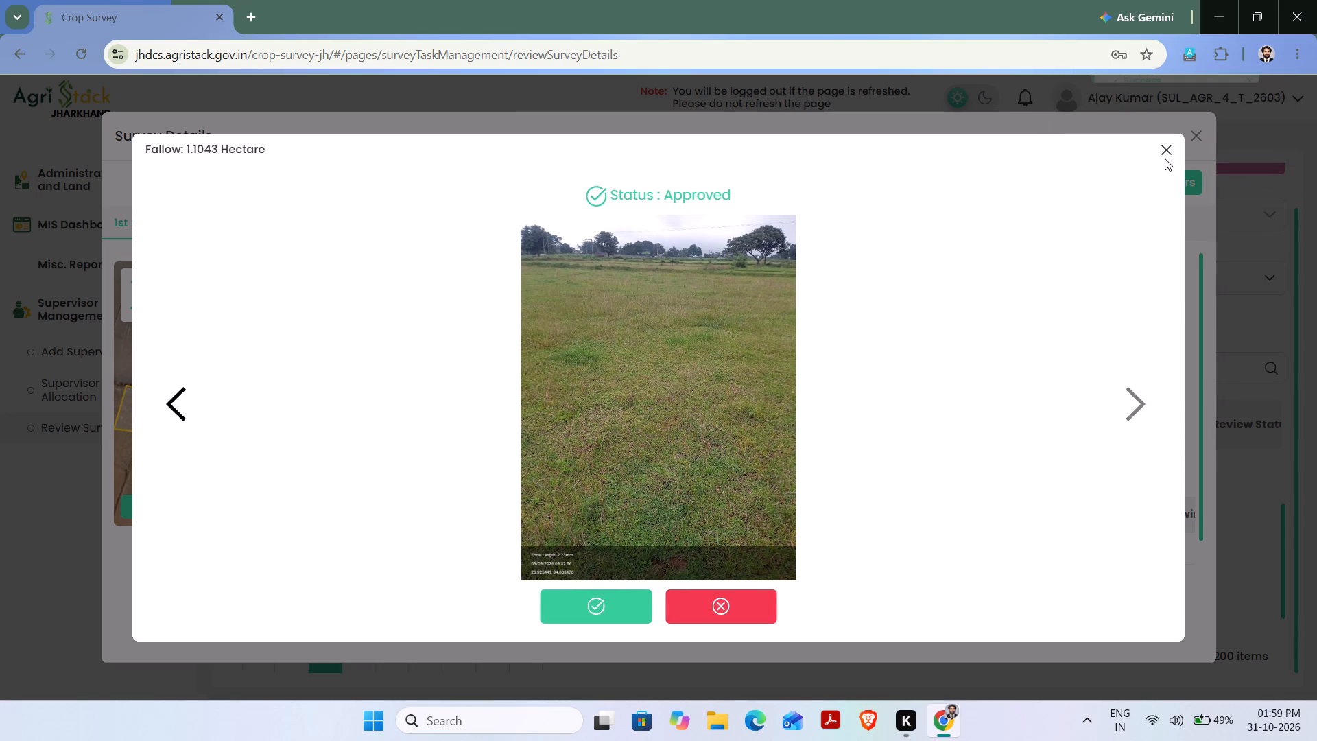
drag(1165, 149, 1161, 160)
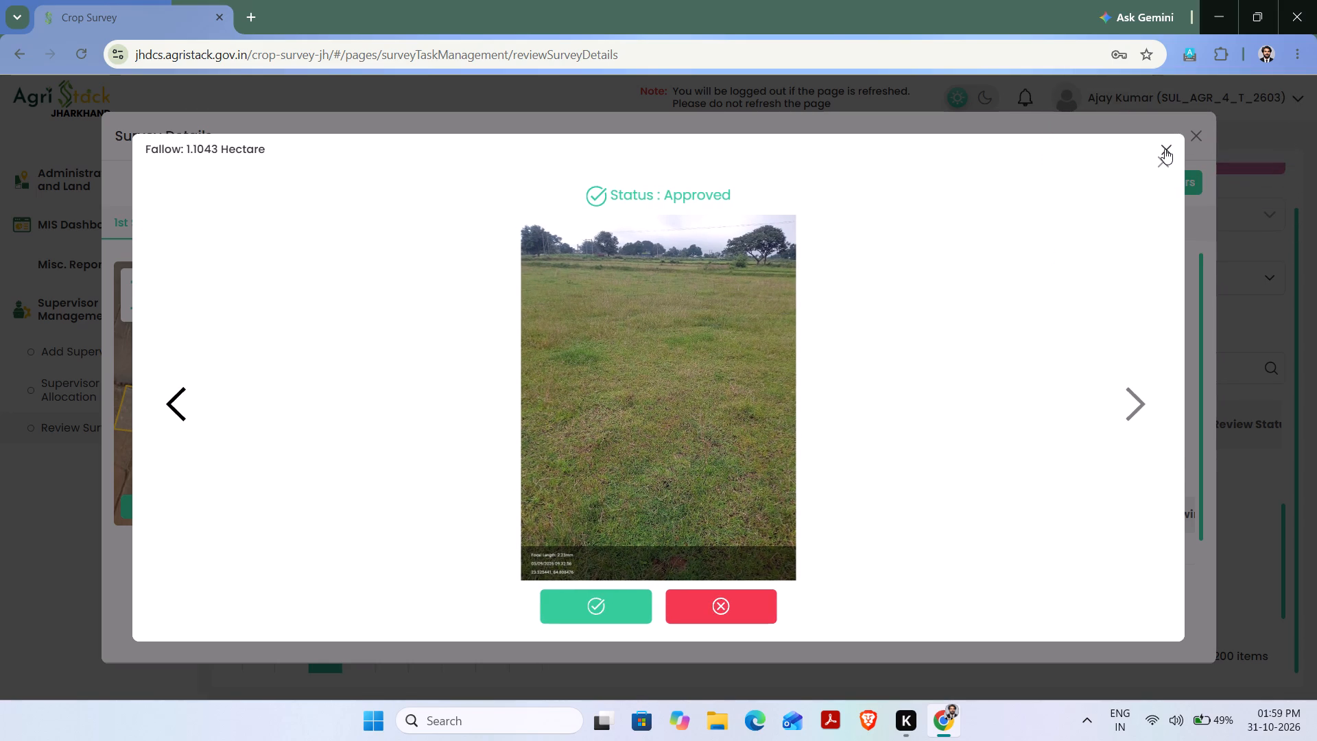
click(1165, 149)
scroll(724, 532, down, 3)
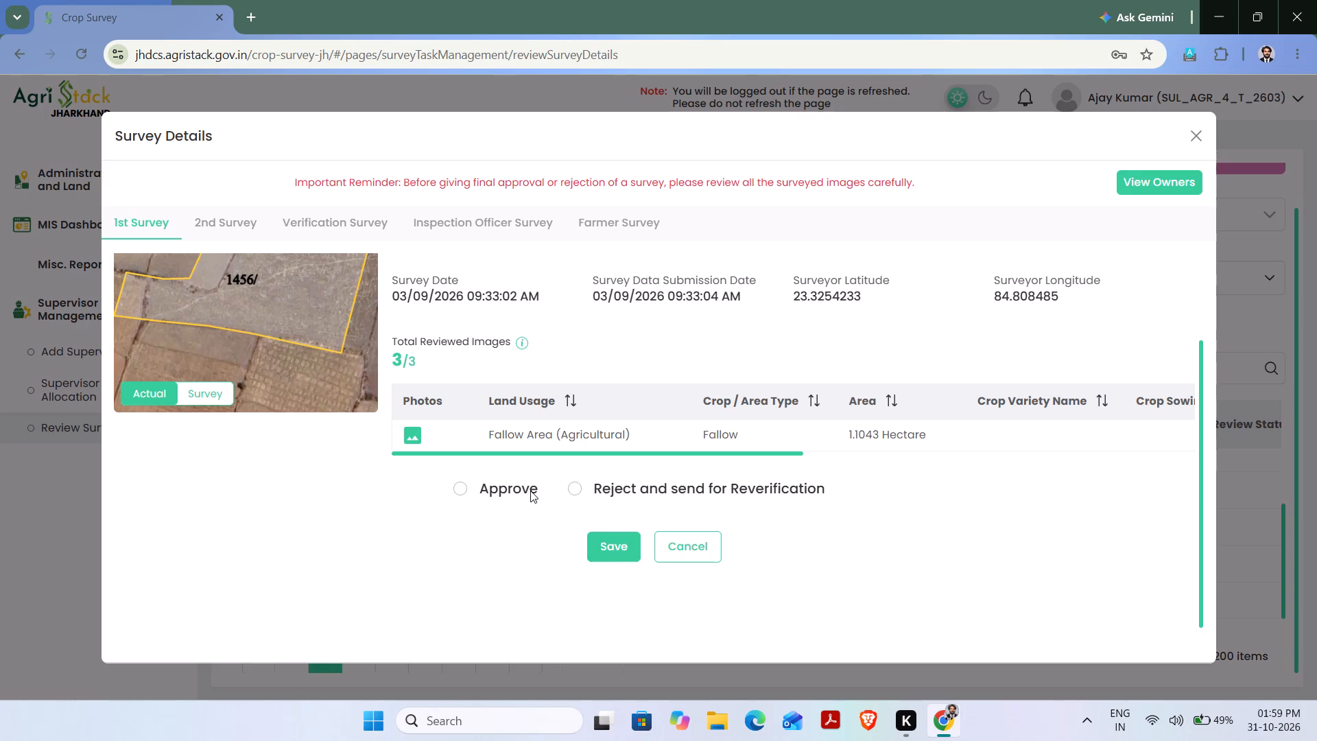
click(530, 491)
click(606, 558)
click(696, 426)
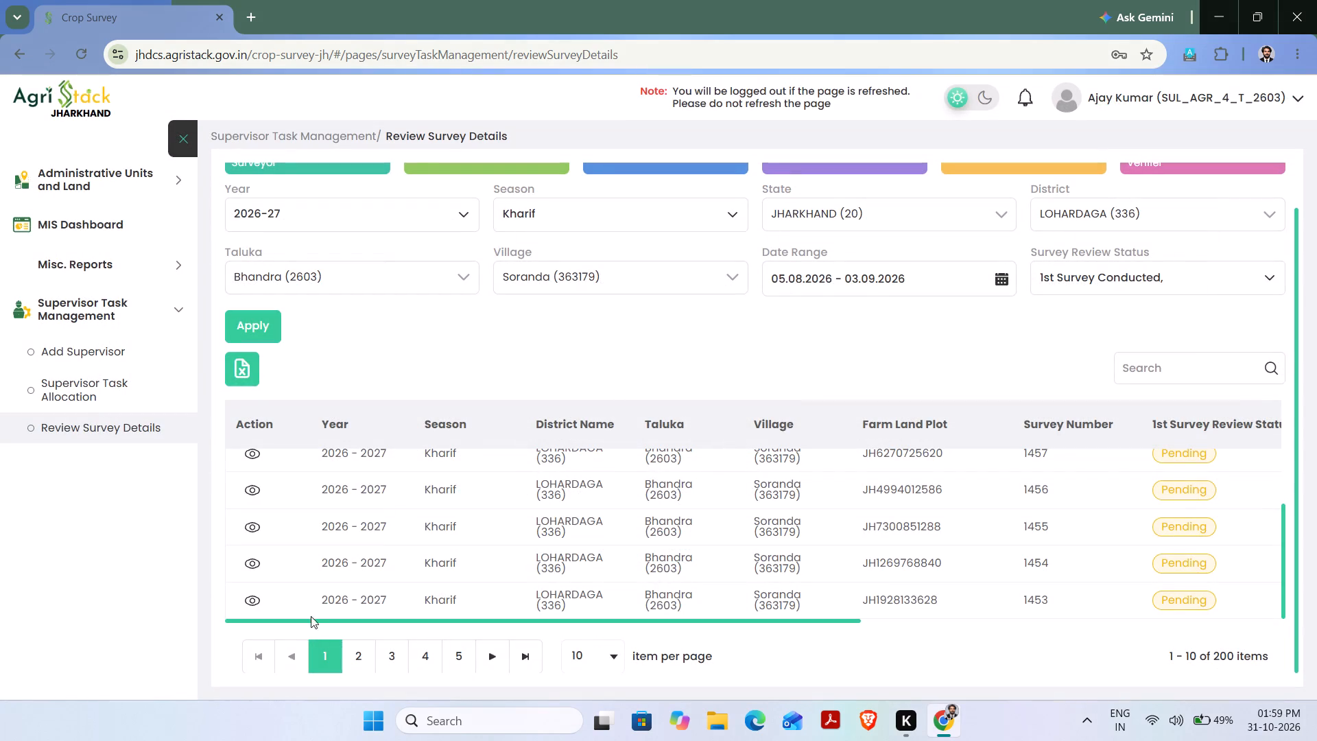
Approve the three farm images of the अदरक crop area in survey number 1455.
click(257, 530)
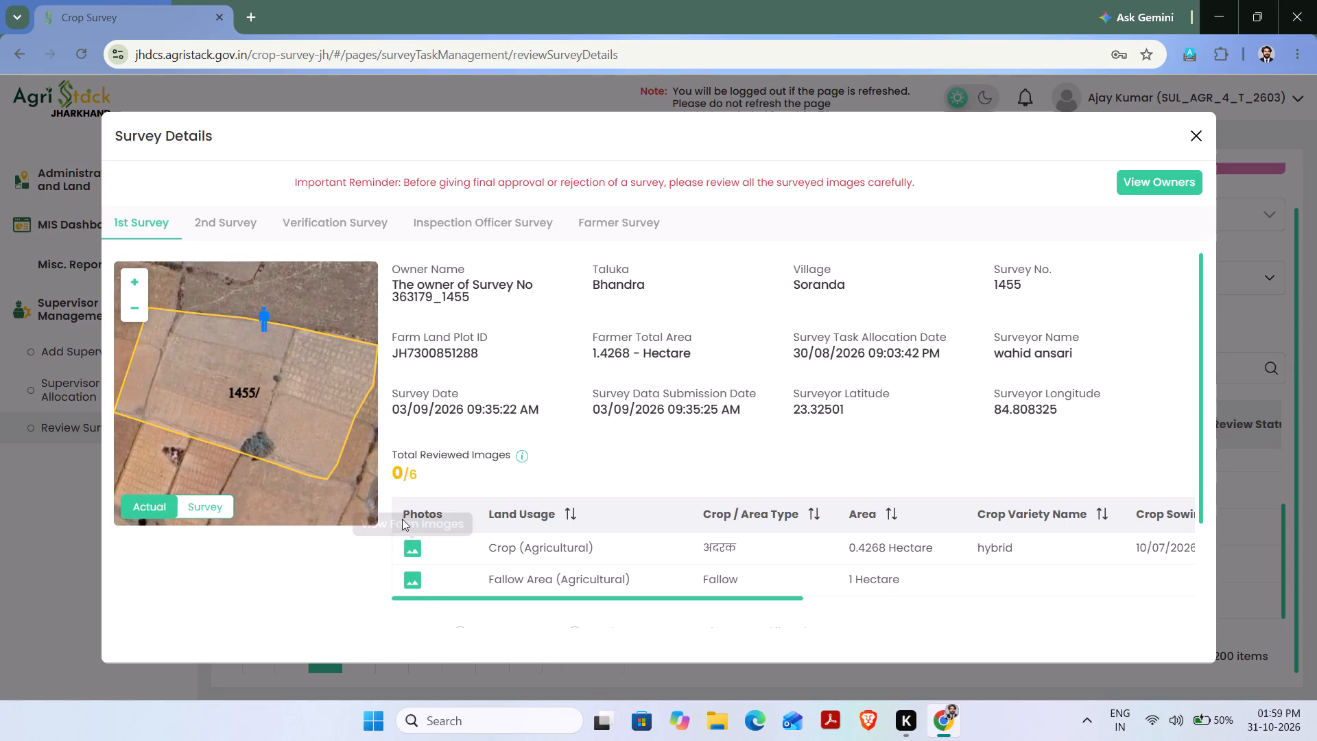
click(410, 553)
click(567, 607)
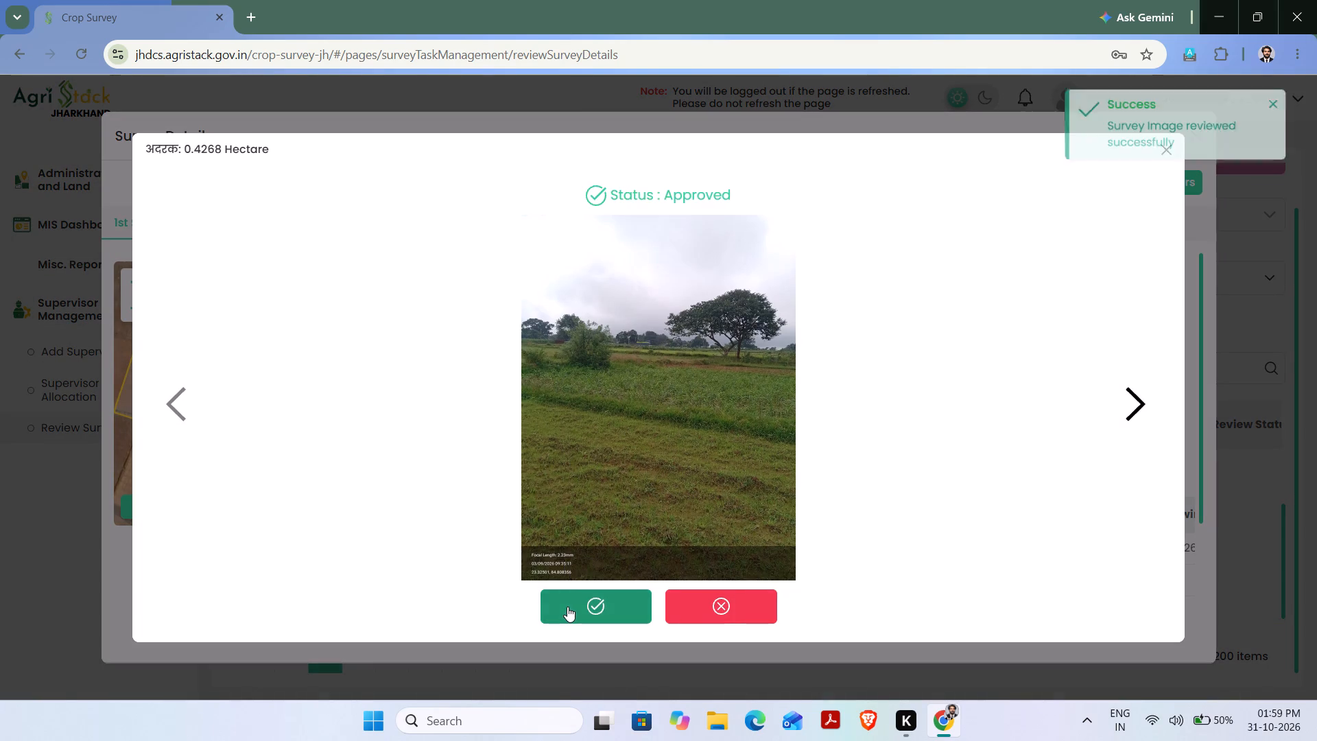
drag(693, 521, 626, 529)
click(618, 601)
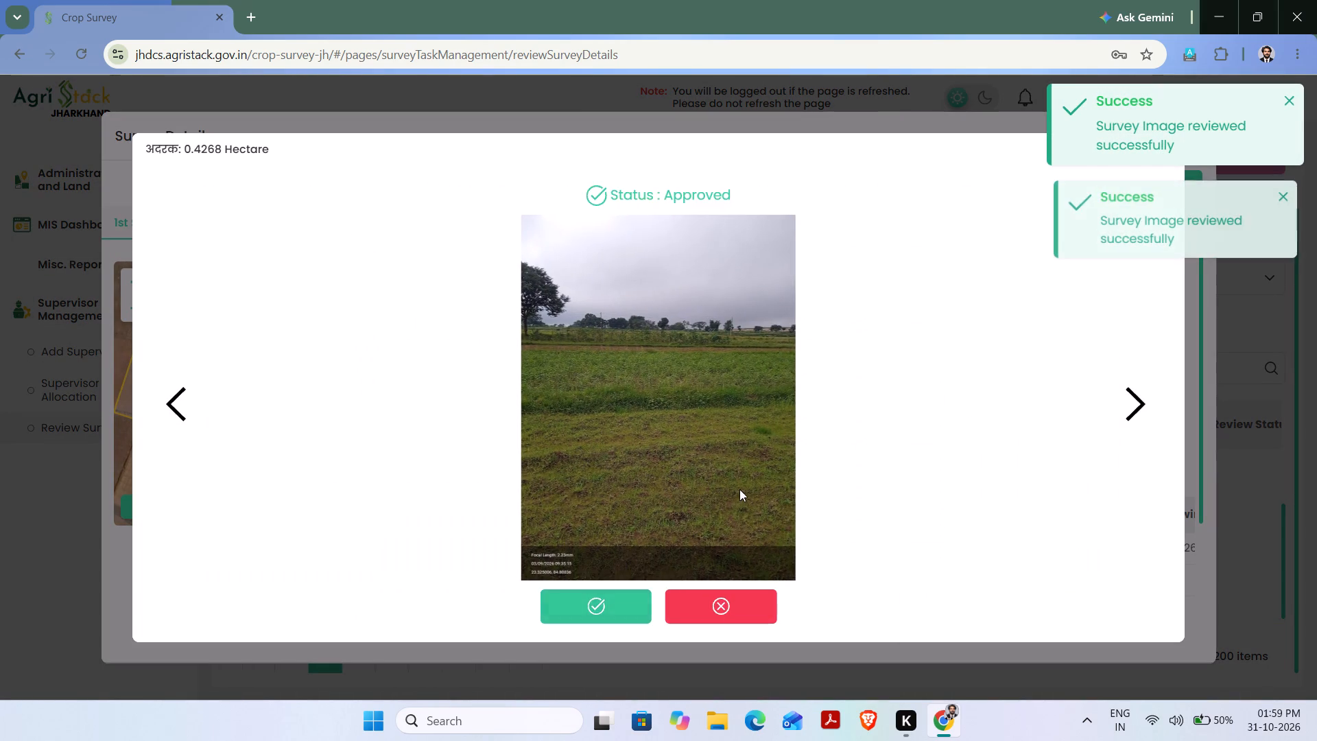
drag(738, 490, 665, 500)
click(620, 595)
drag(732, 464, 701, 469)
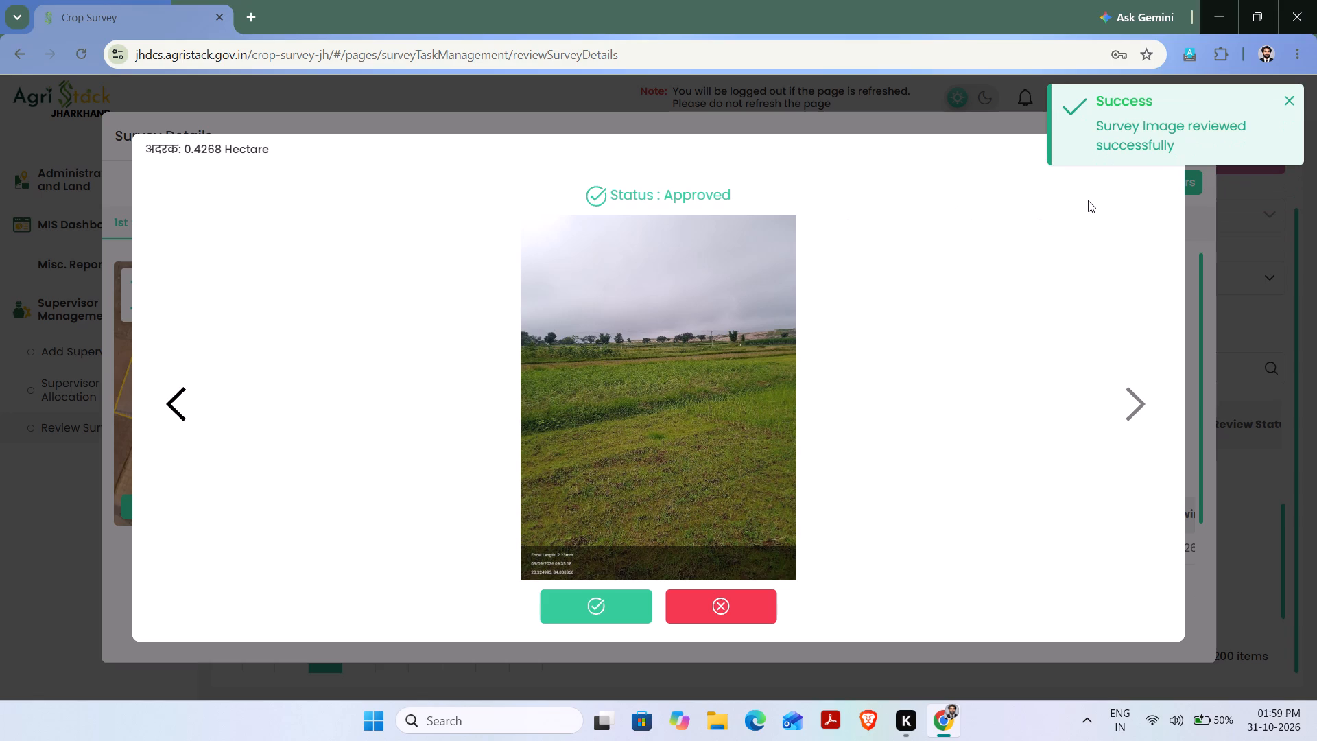
click(1162, 143)
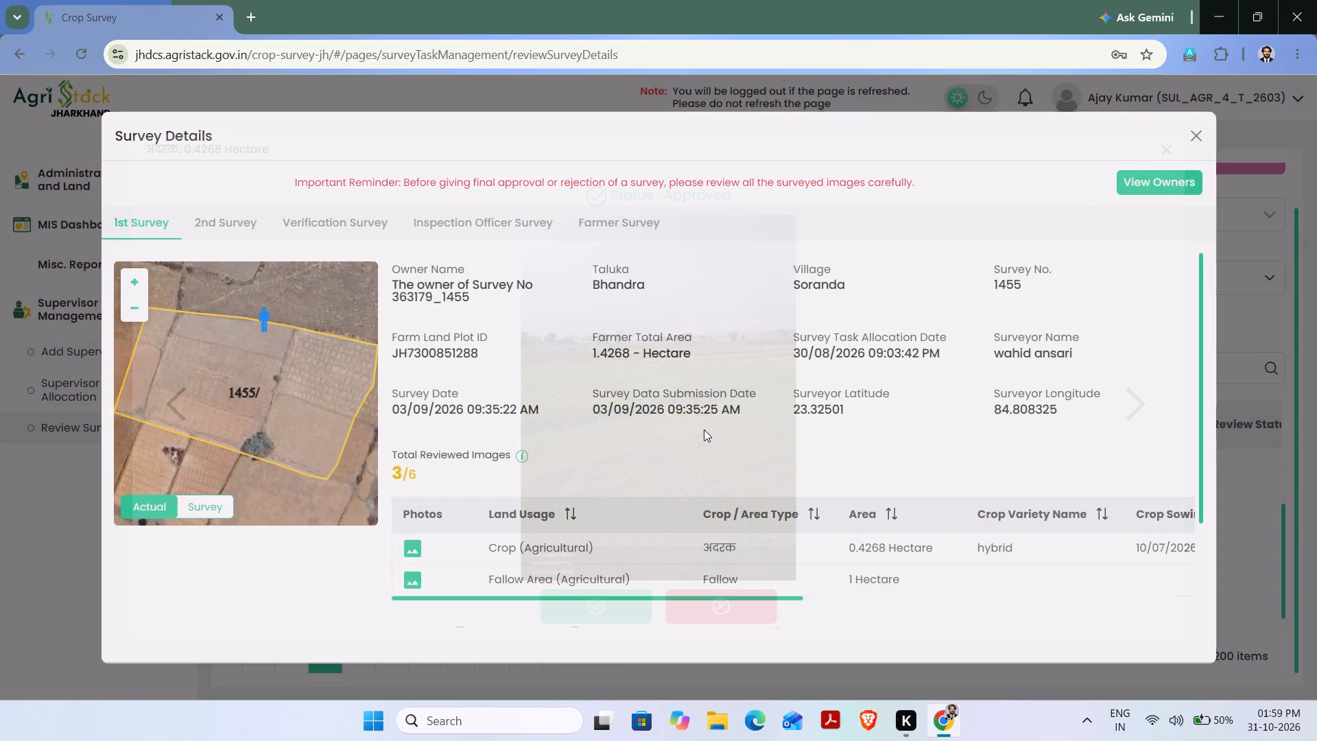
Approve the three farm images of the Fallow area in survey number 1455.
scroll(652, 471, down, 1)
click(414, 489)
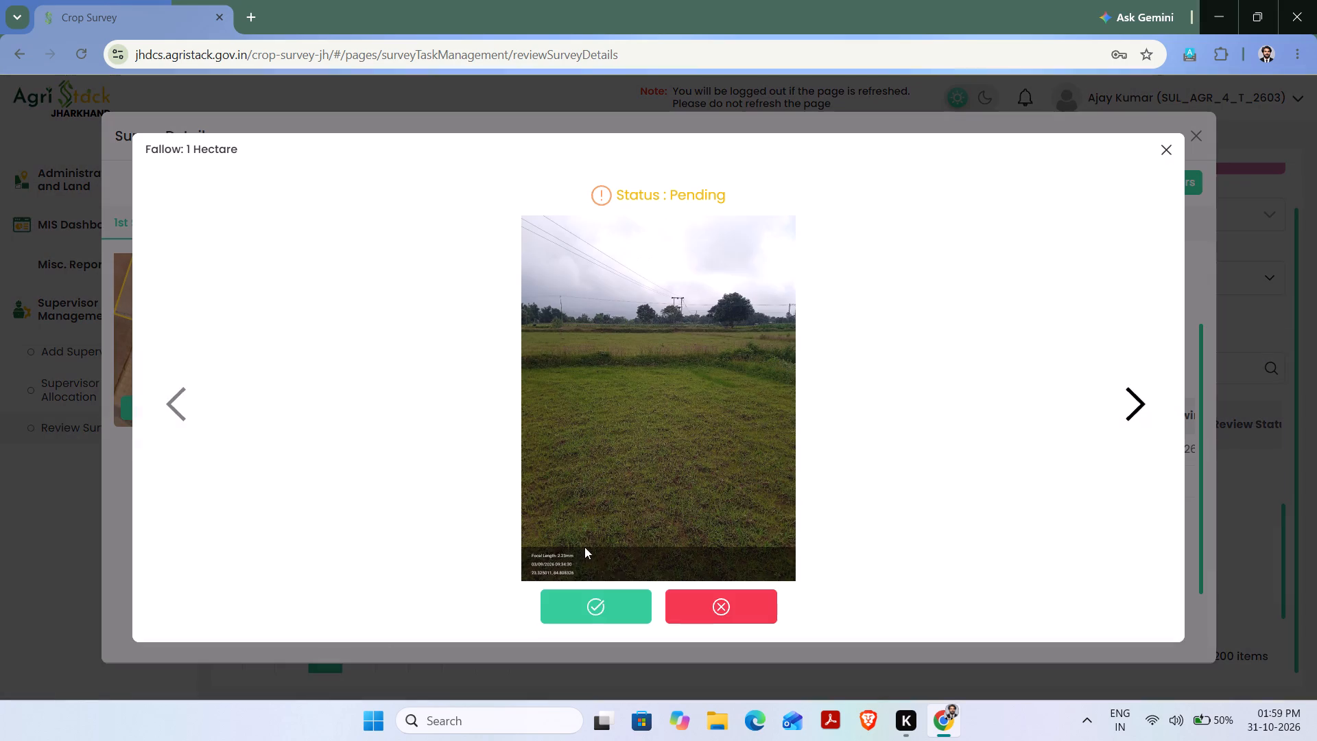
click(595, 593)
drag(678, 519, 607, 530)
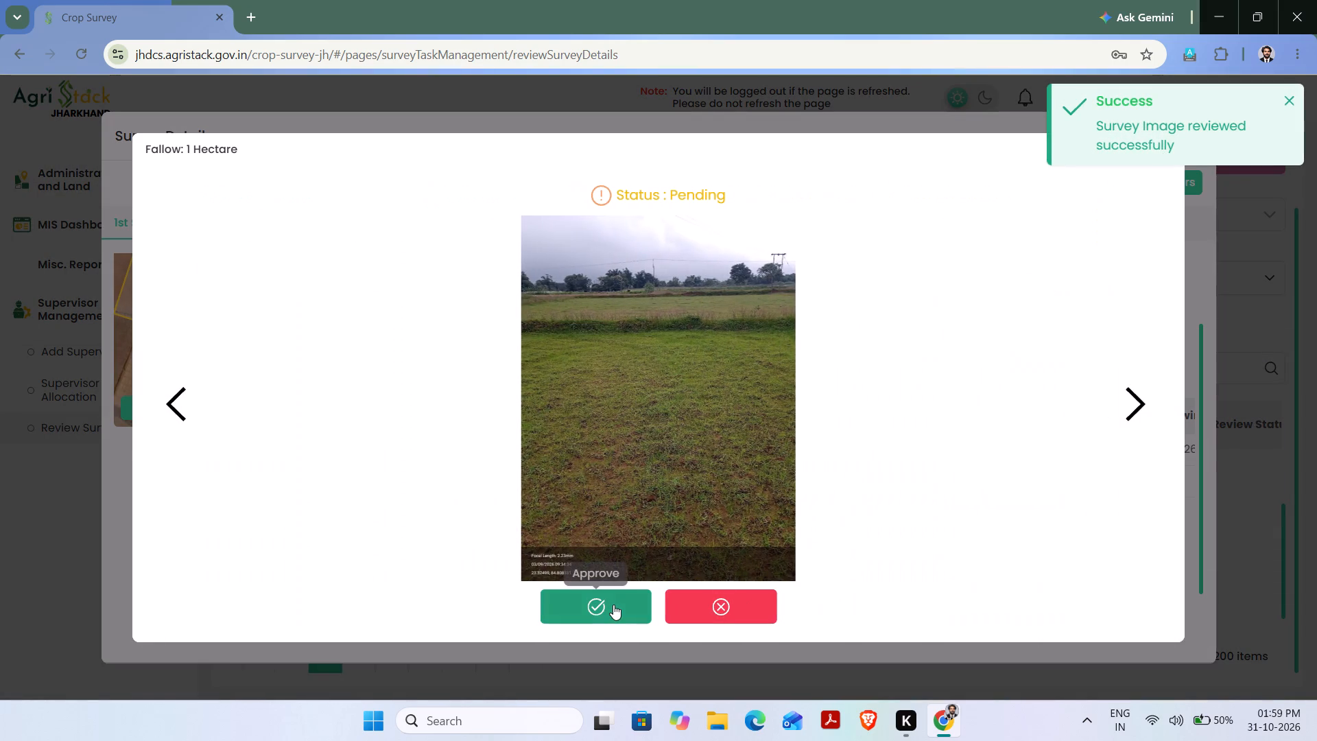
click(613, 600)
drag(726, 491, 631, 517)
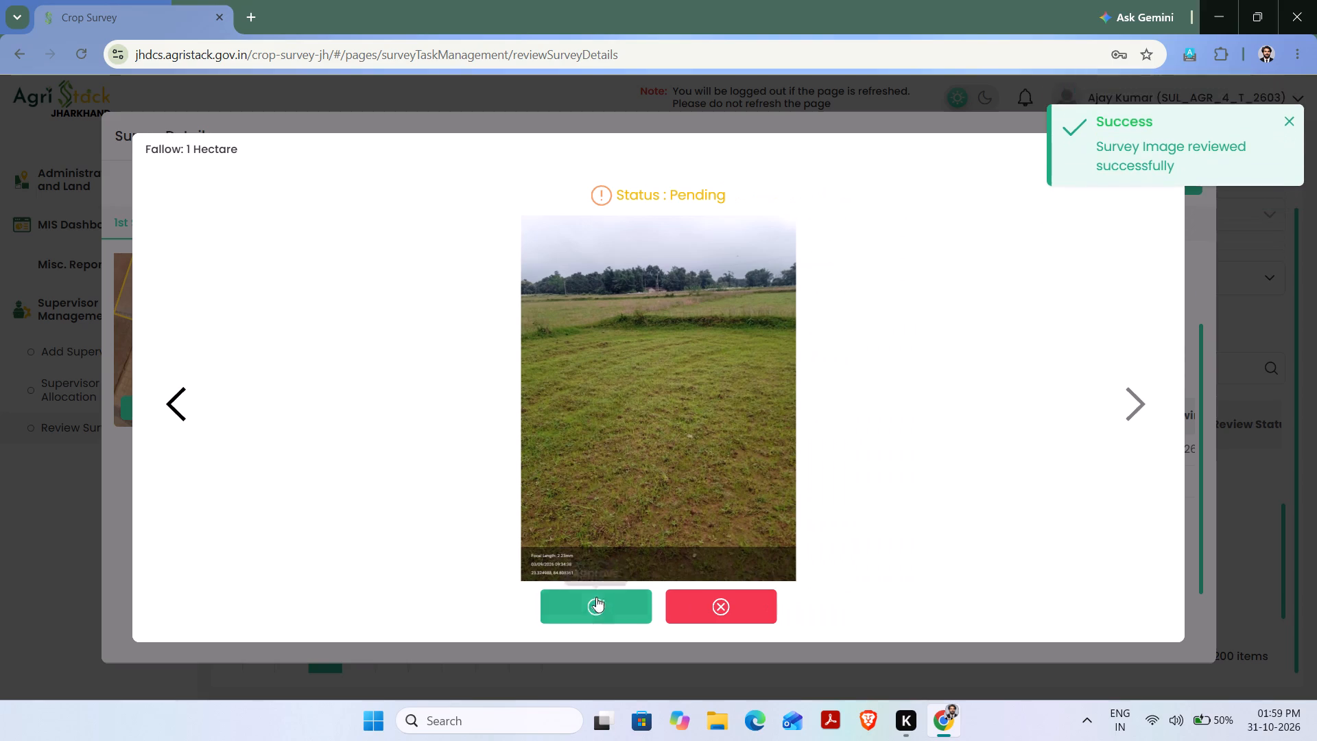
click(595, 599)
drag(696, 514, 672, 513)
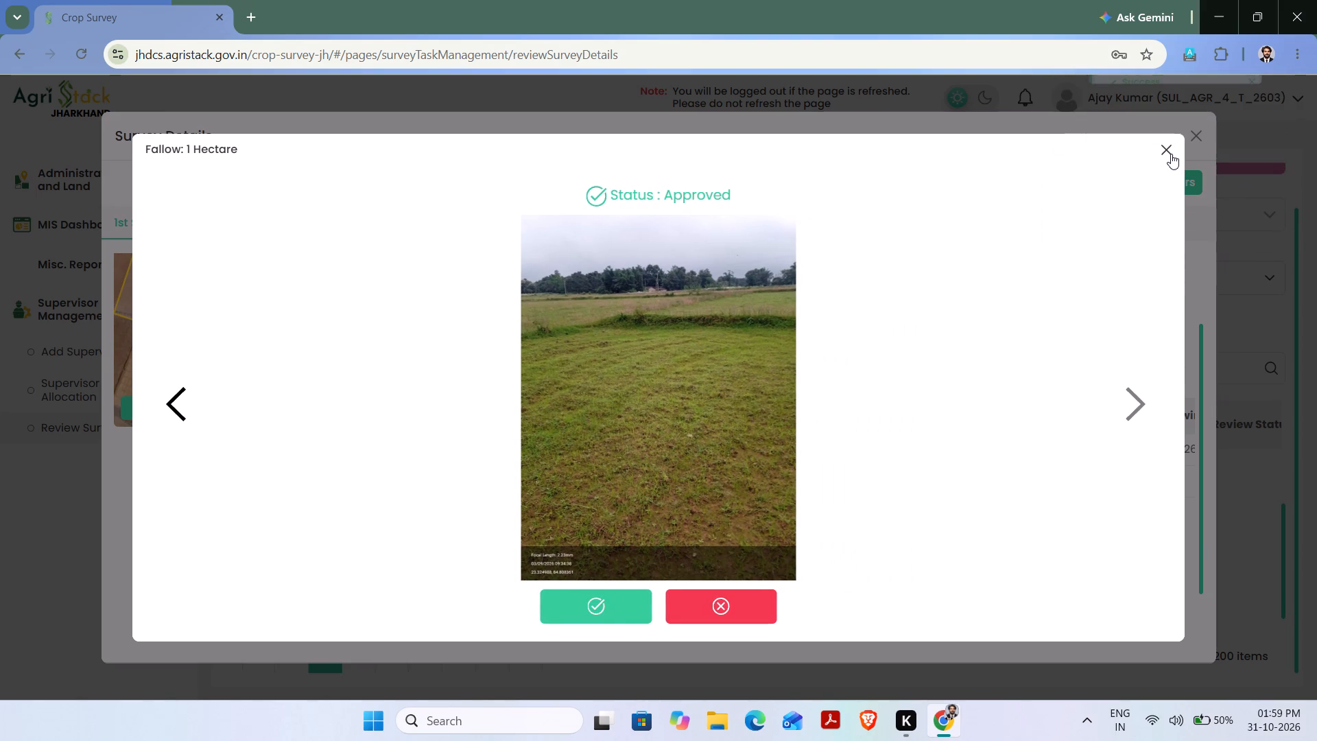
click(1171, 154)
Save the 1st survey review of survey number 1455 as Approve and close its details.
scroll(656, 488, down, 1)
click(490, 480)
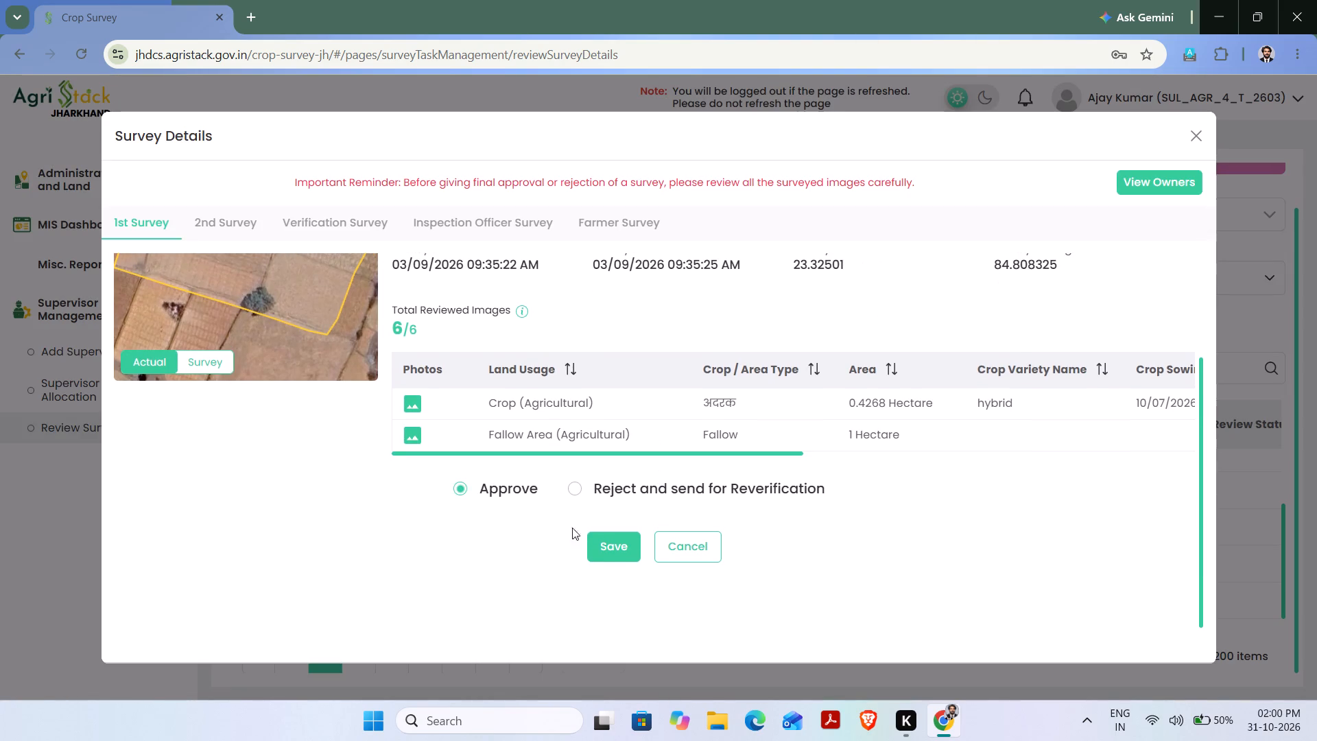
click(620, 548)
click(684, 430)
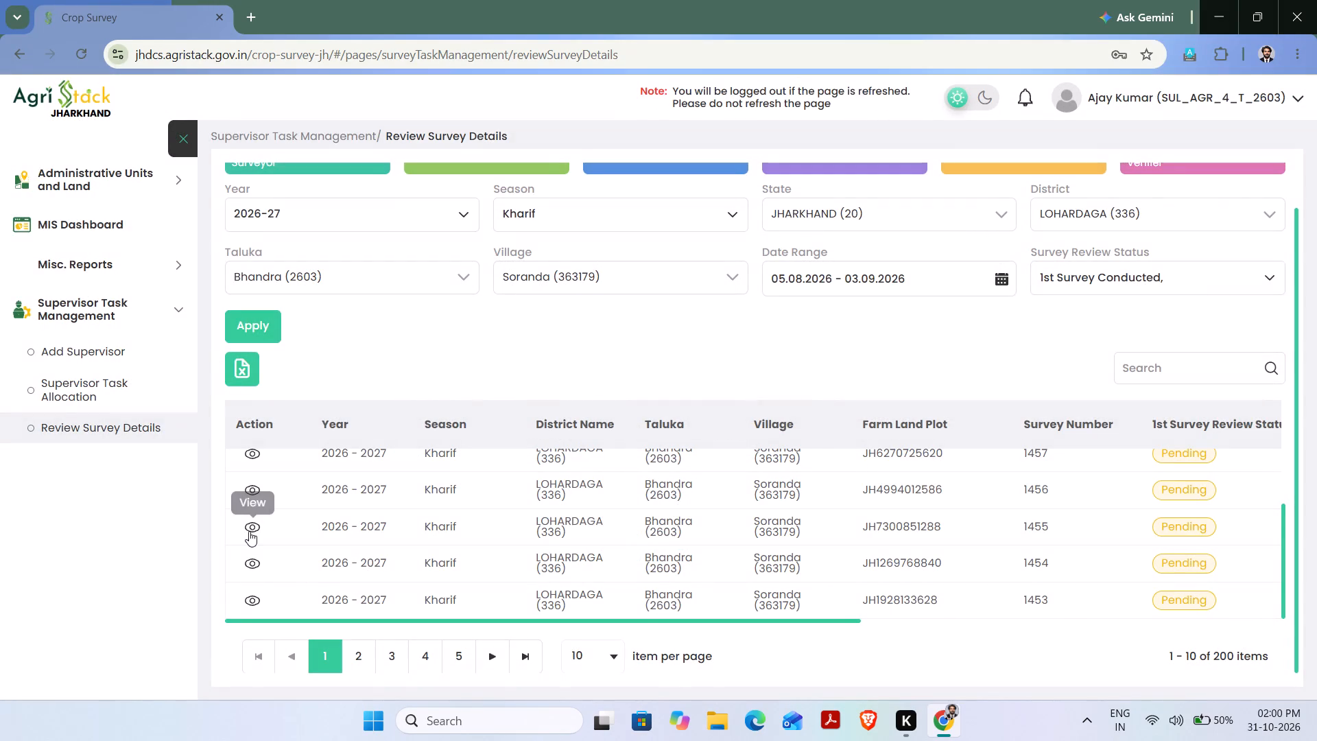
Reopen the survey details of survey number 1455 to check its review, closing them again.
click(249, 531)
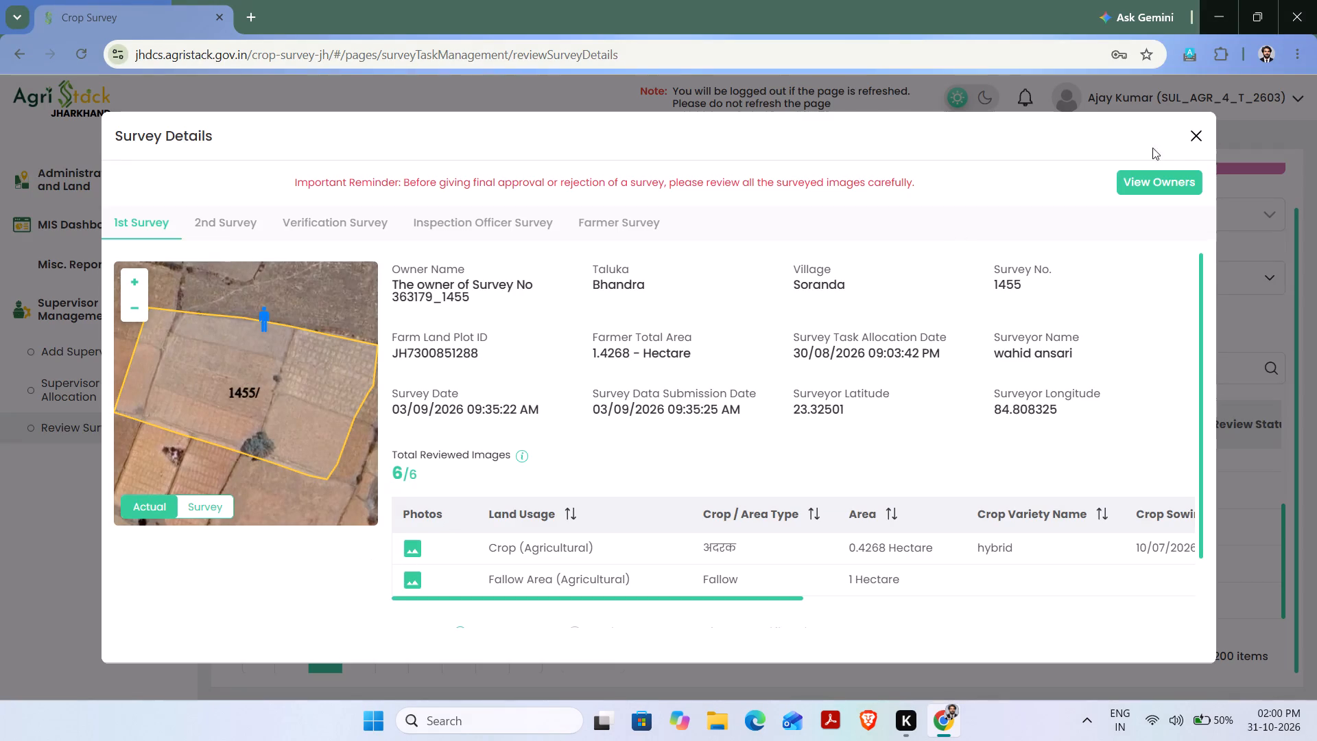
click(1189, 132)
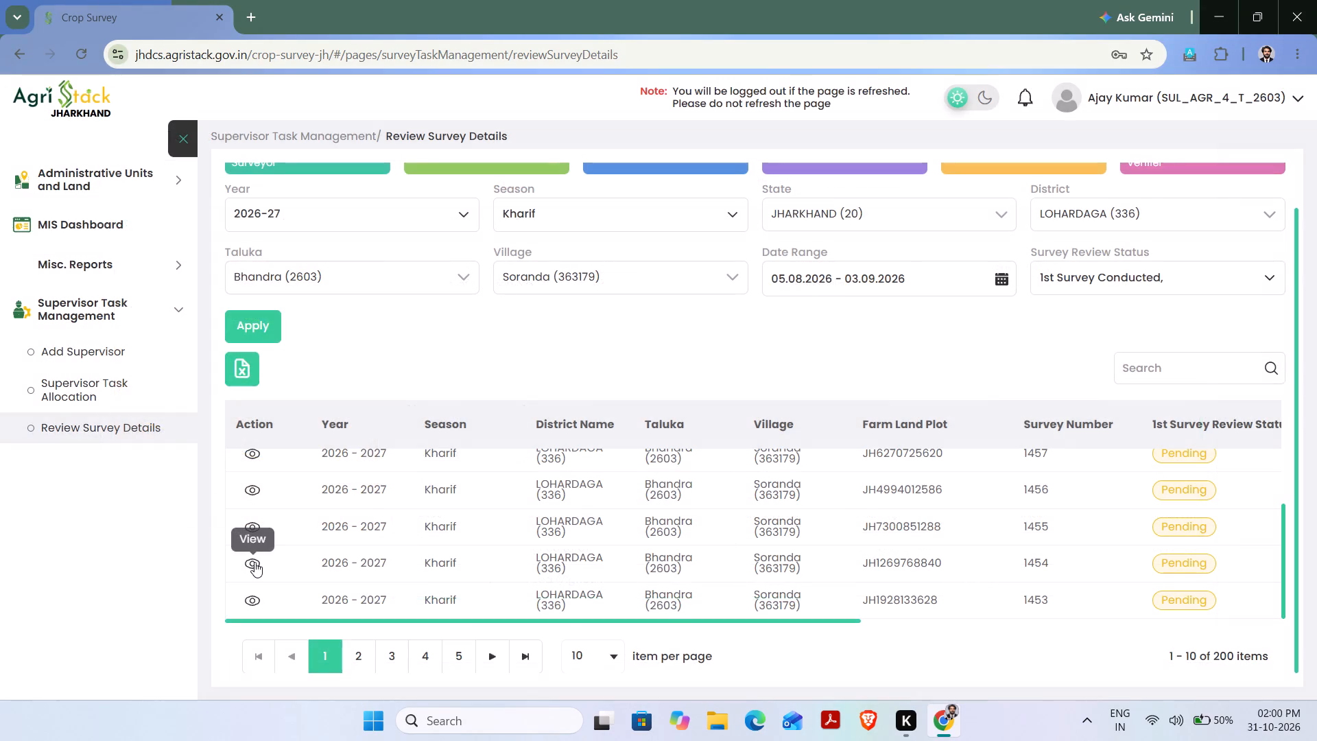
Approve the three farm images of the Fallow area in survey number 1454.
click(255, 562)
click(412, 549)
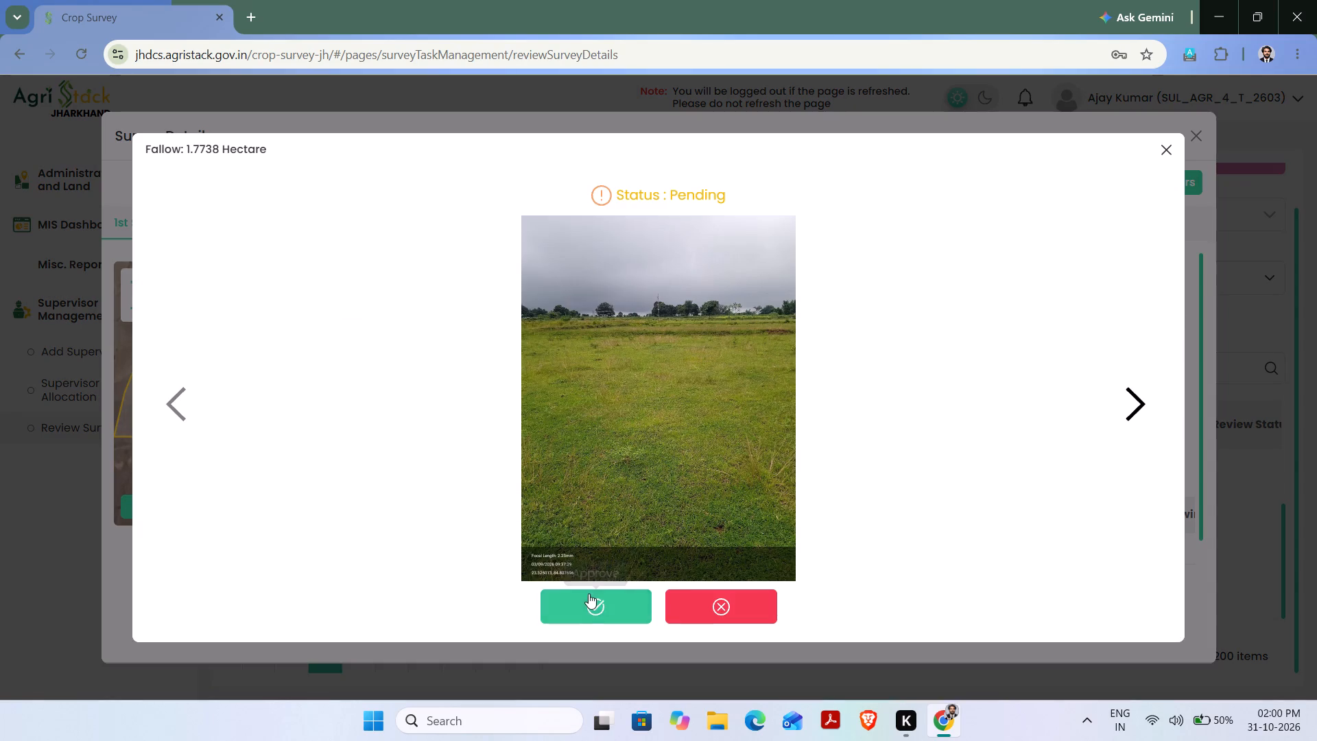
click(589, 593)
drag(703, 533, 571, 561)
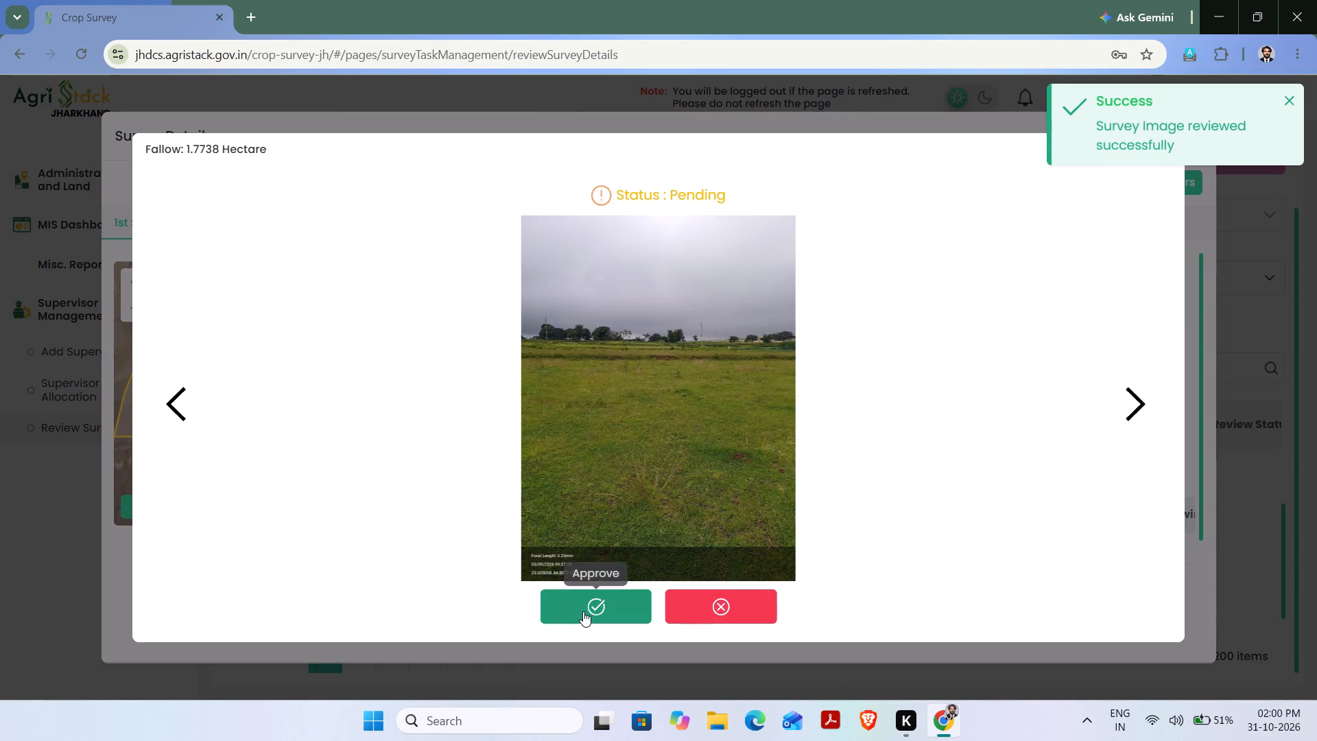
click(583, 611)
drag(582, 538, 568, 540)
drag(680, 519, 560, 516)
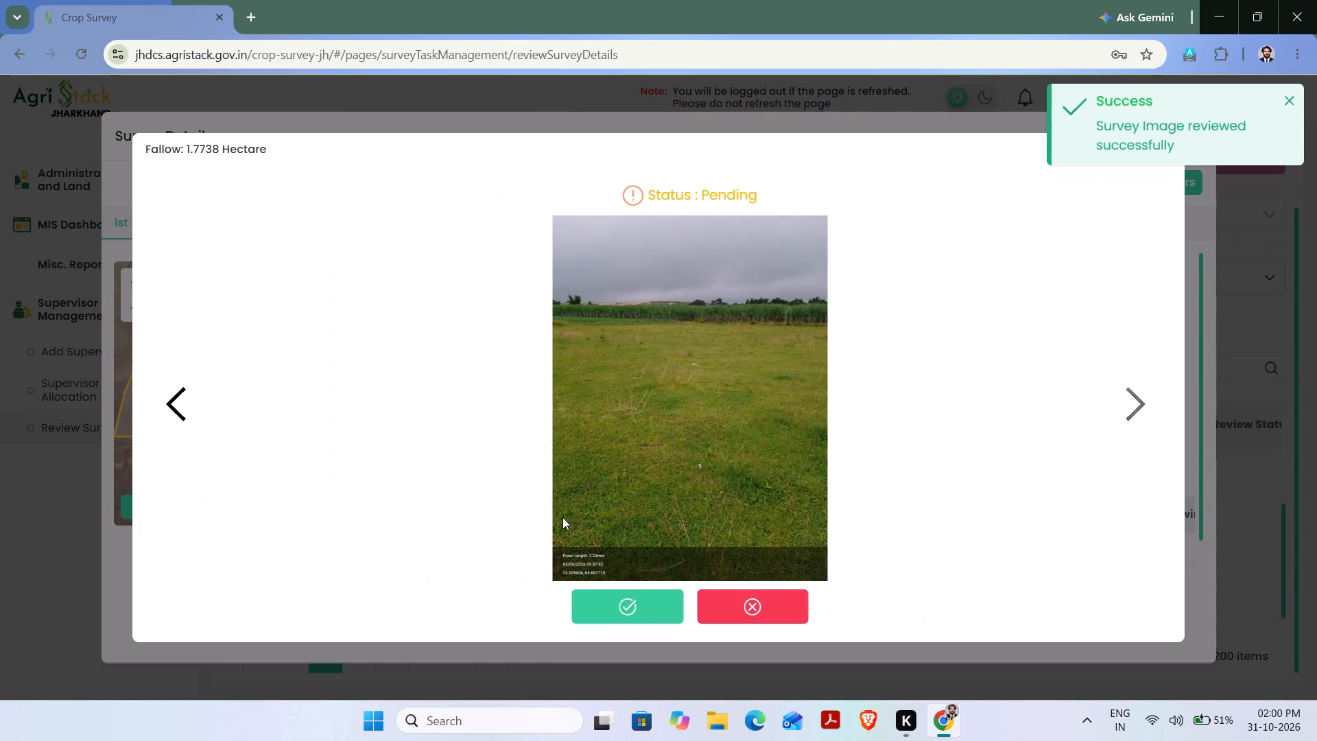
click(611, 604)
drag(727, 471, 682, 466)
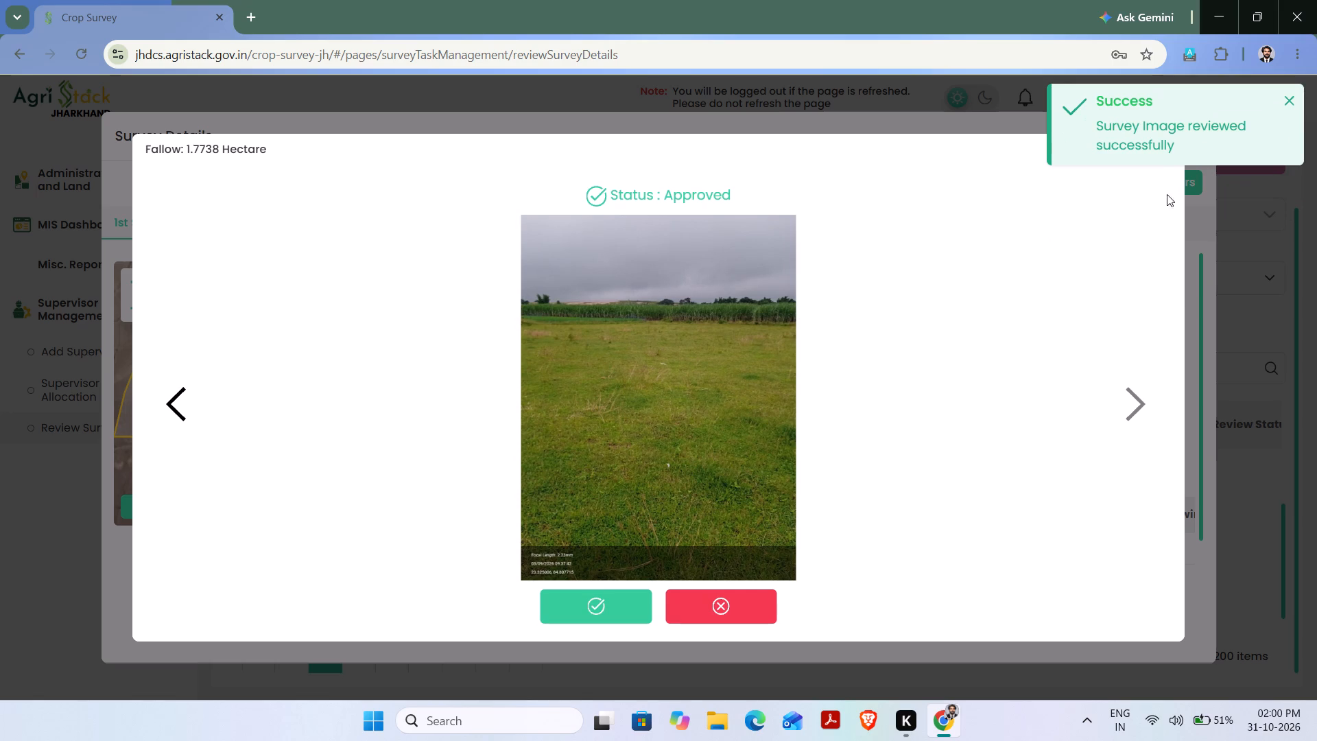
click(1163, 153)
Save the 1st survey review of survey number 1454 as Approve and close its details.
scroll(763, 386, down, 1)
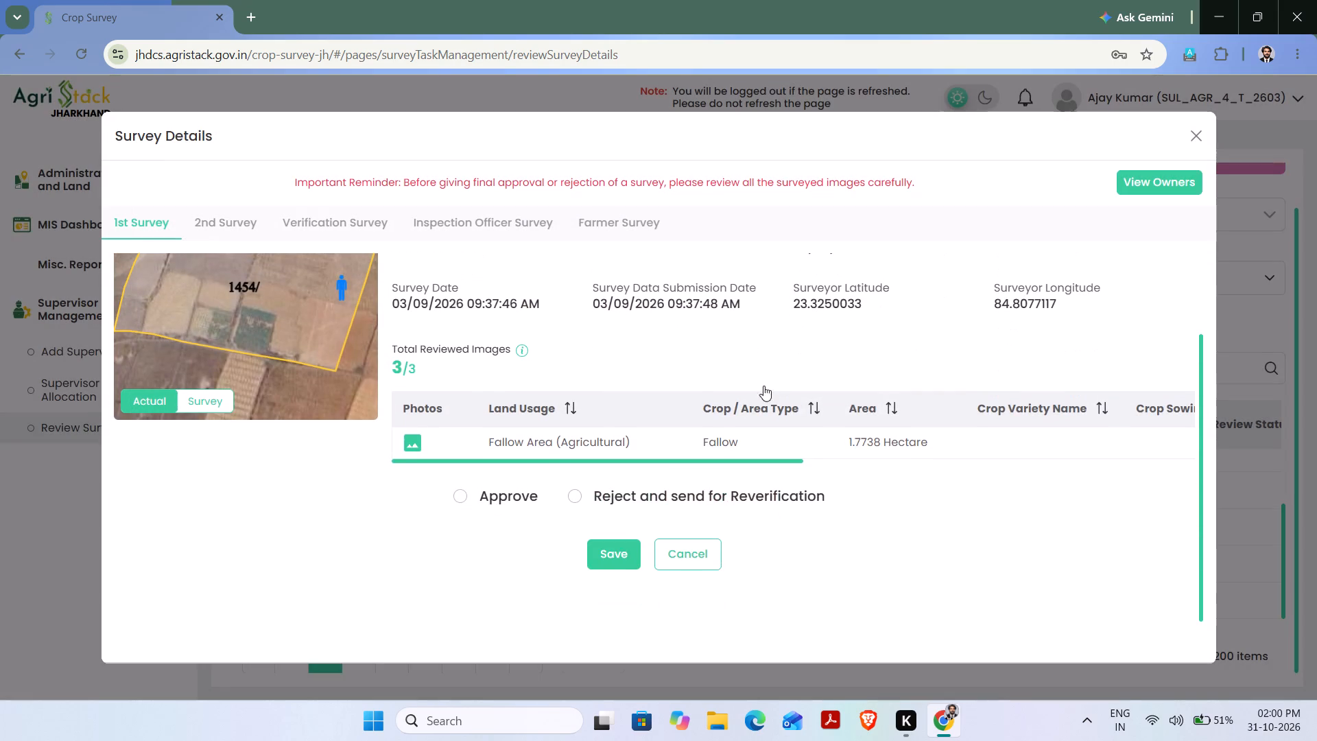
click(490, 497)
click(619, 532)
click(677, 427)
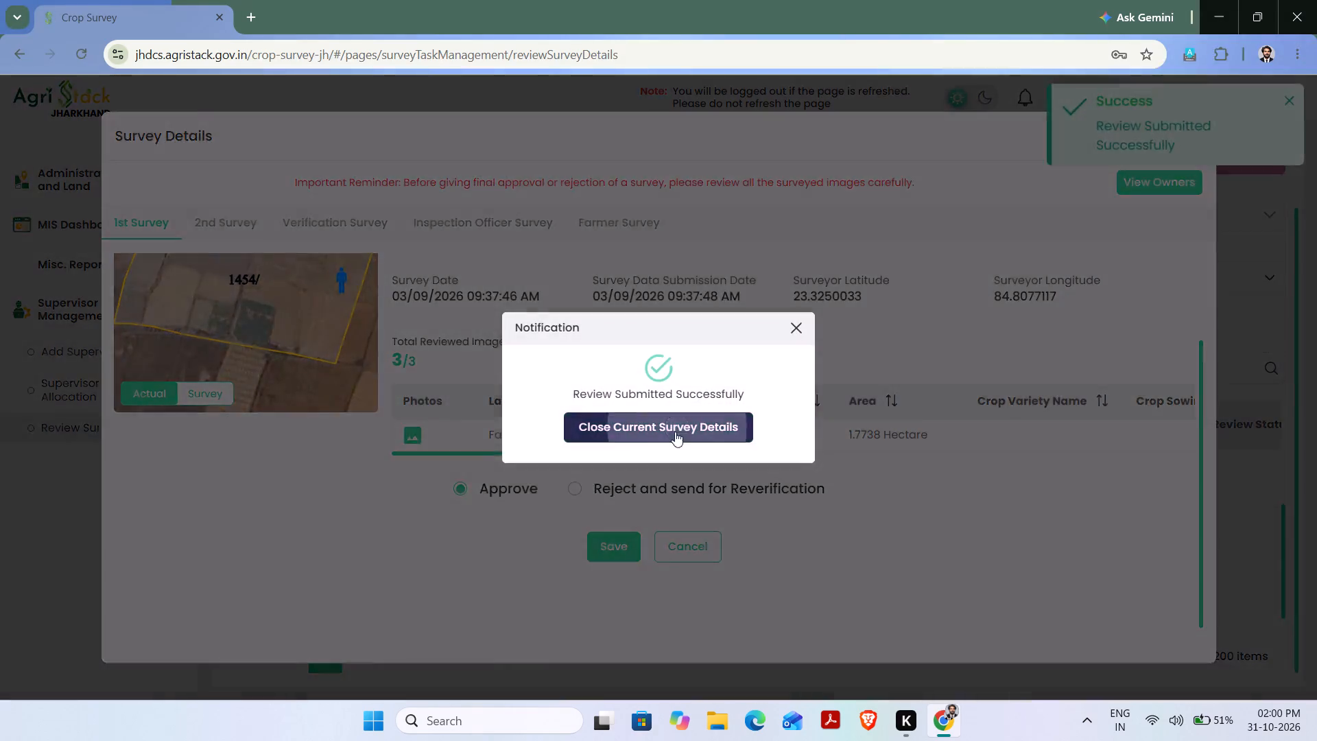
Approve the three farm images of the चावल crop area in survey number 1453.
click(254, 596)
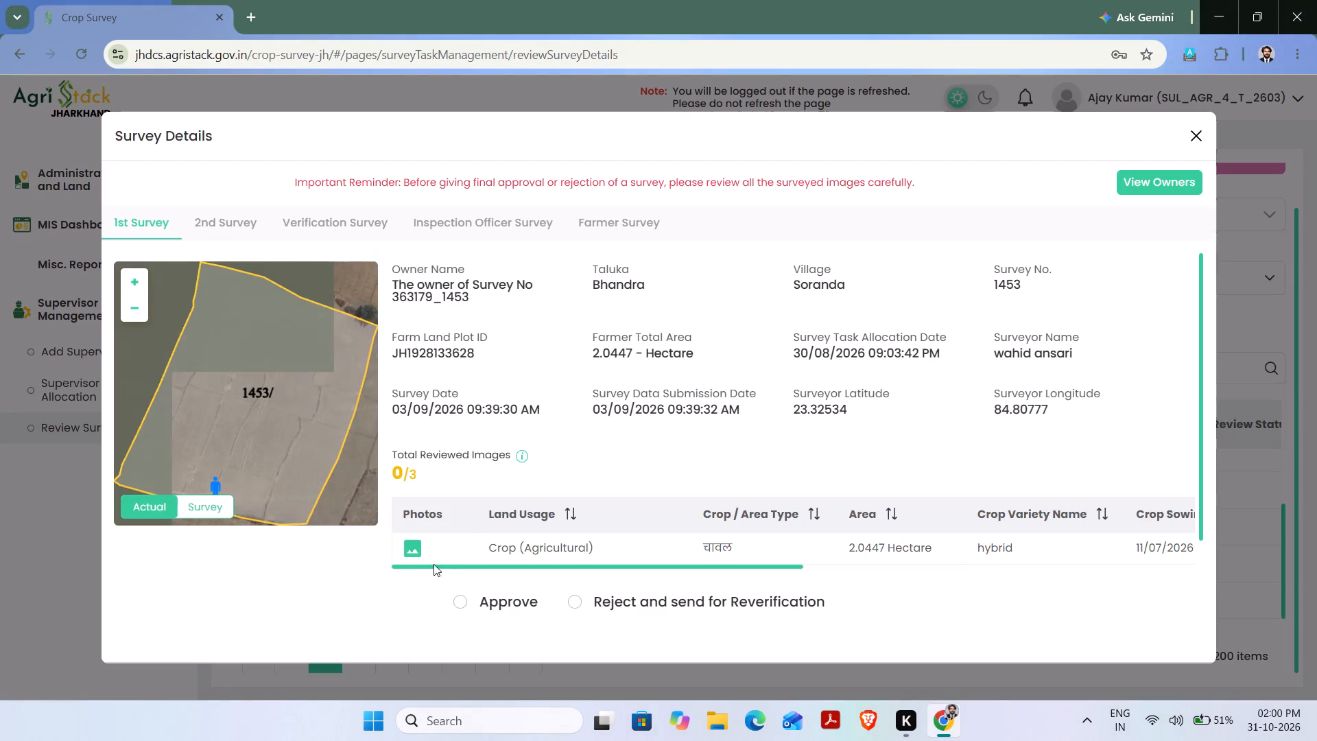
click(413, 545)
click(563, 605)
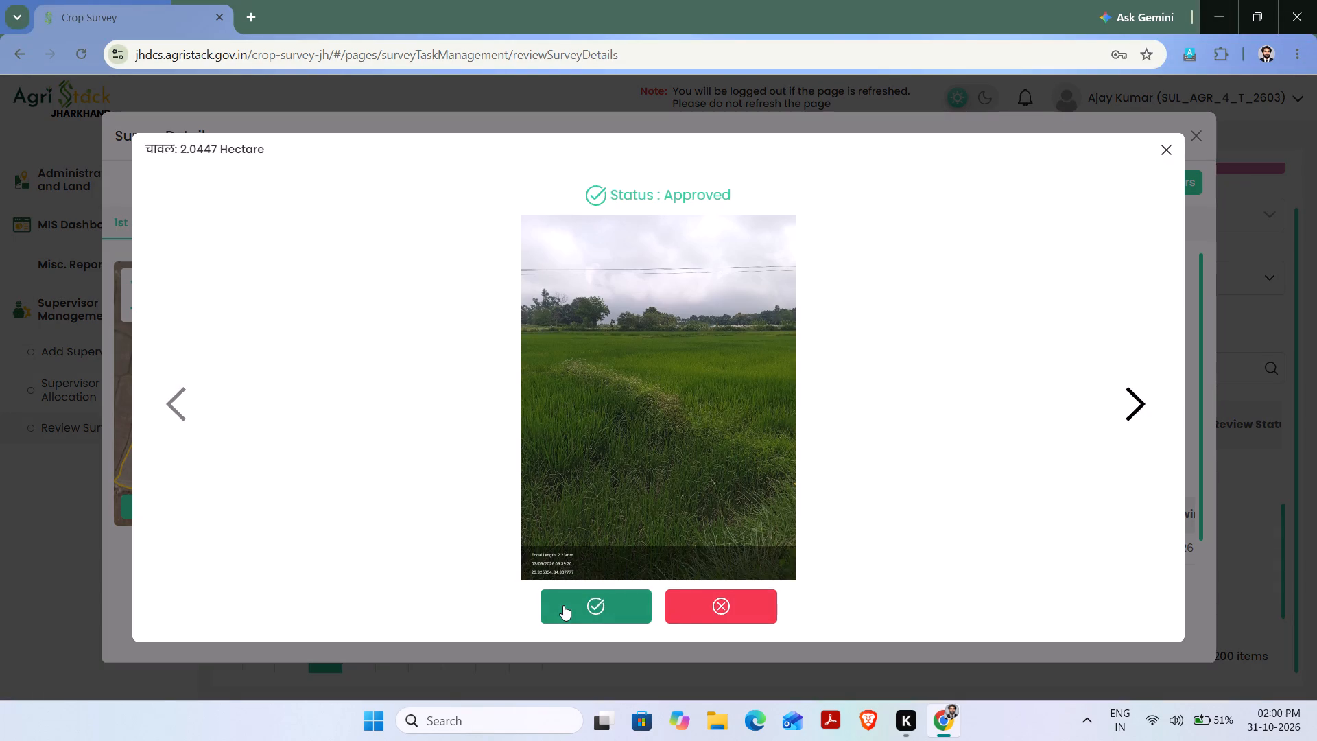
drag(695, 510, 620, 515)
click(624, 602)
drag(720, 493, 630, 513)
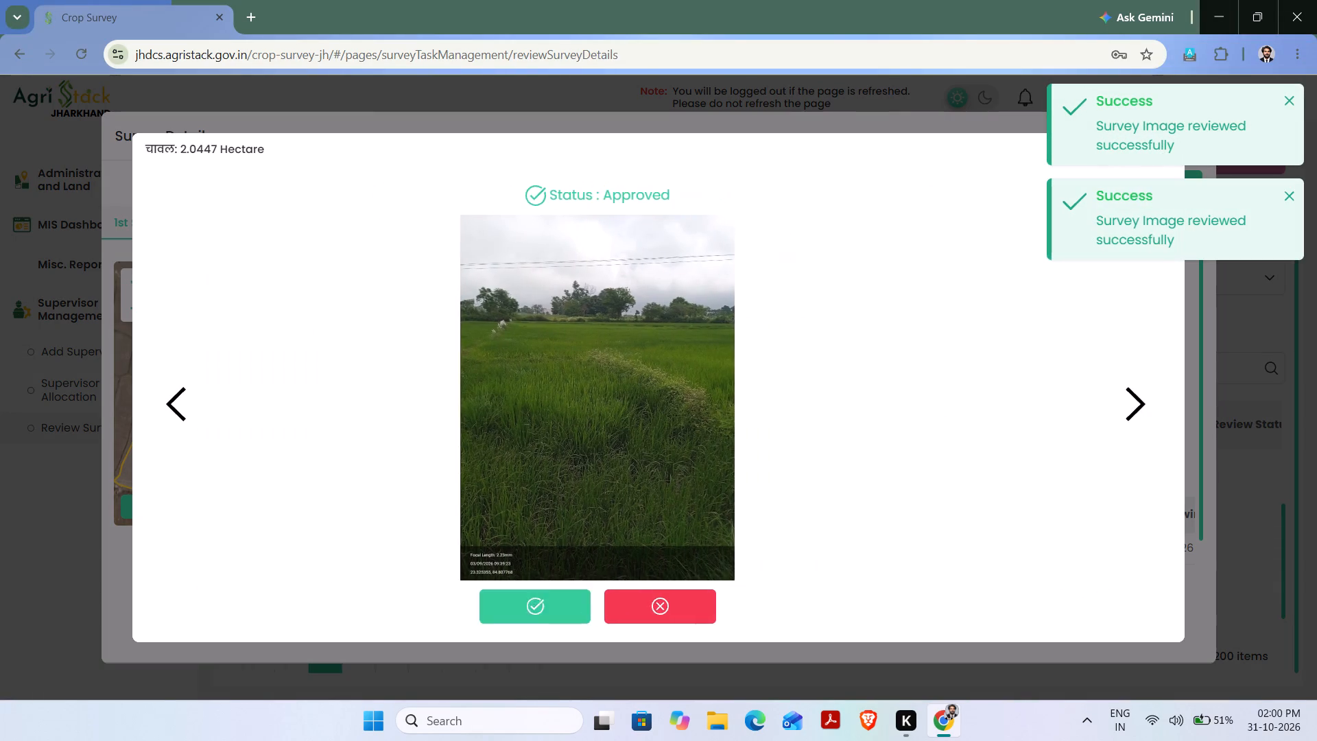
drag(630, 513, 620, 513)
click(605, 608)
drag(709, 471, 652, 479)
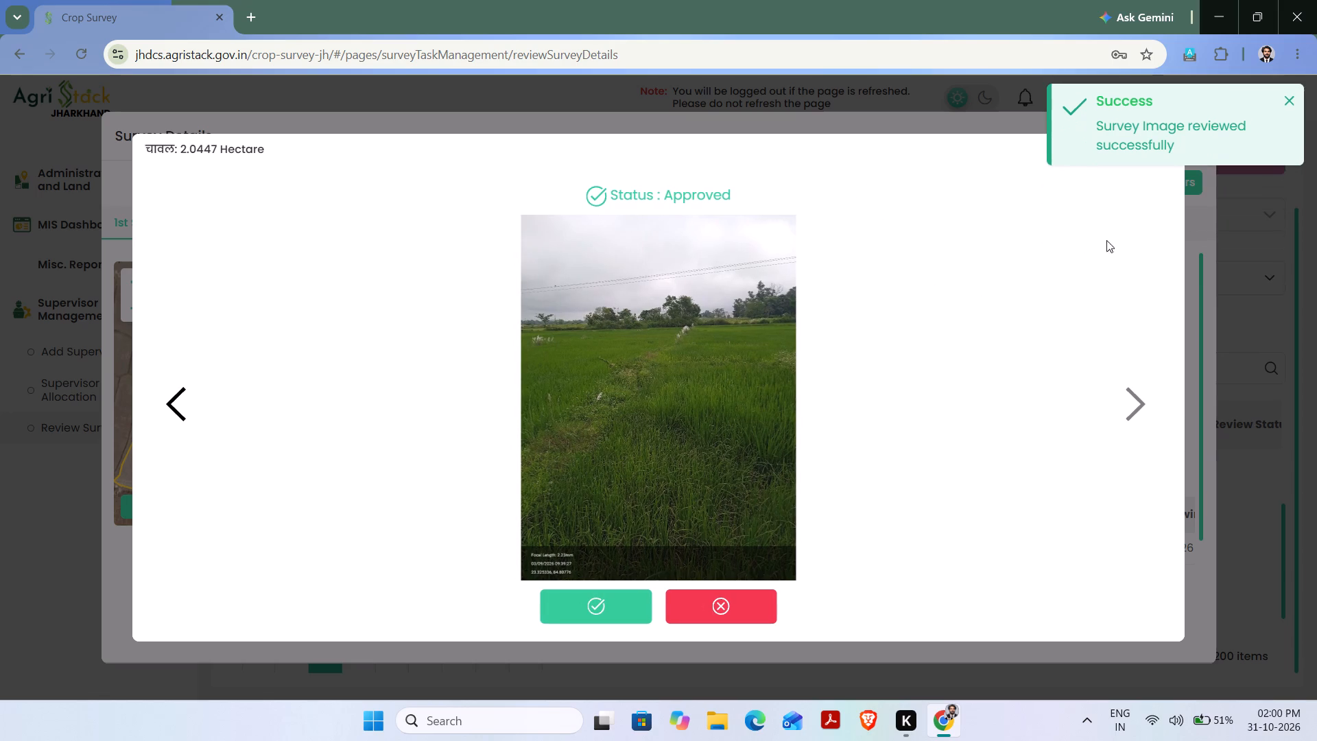
click(1164, 161)
click(1165, 150)
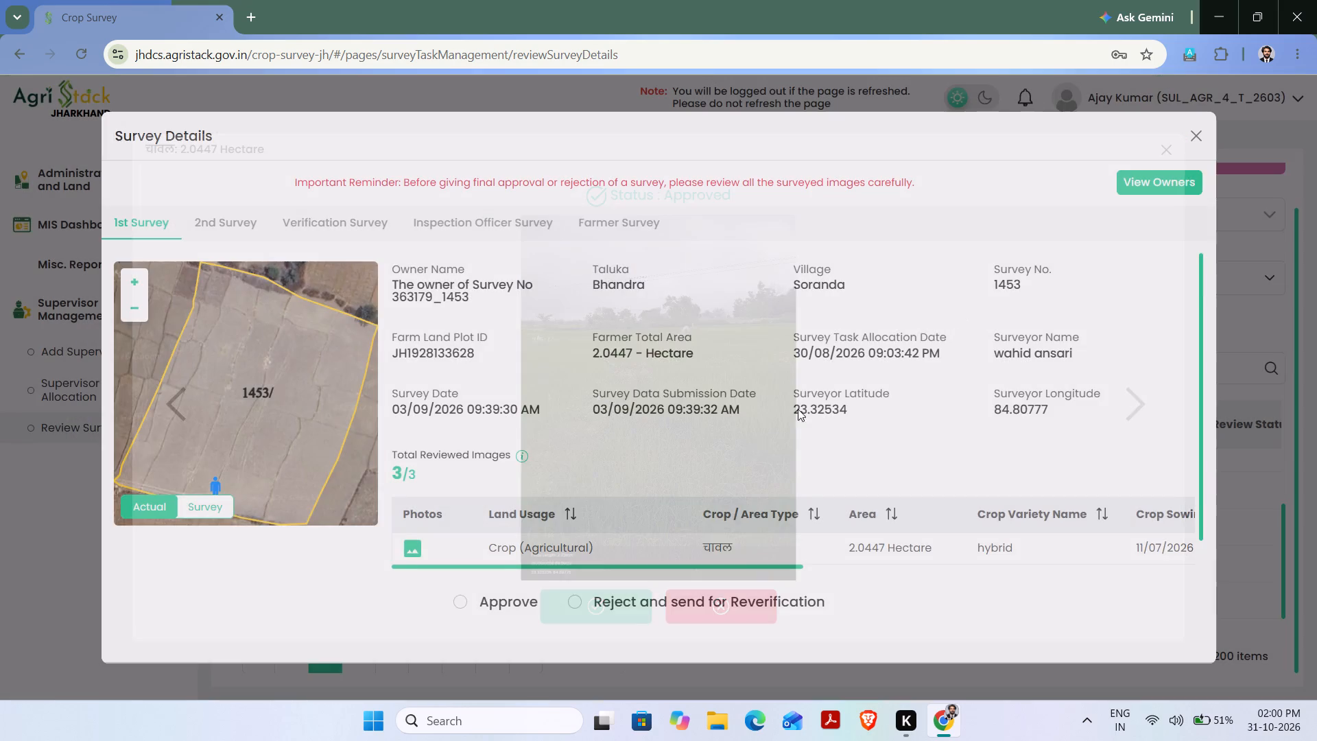
Save the 1st survey review of survey number 1453 as Approve and close its details.
scroll(750, 445, down, 1)
click(498, 500)
click(613, 551)
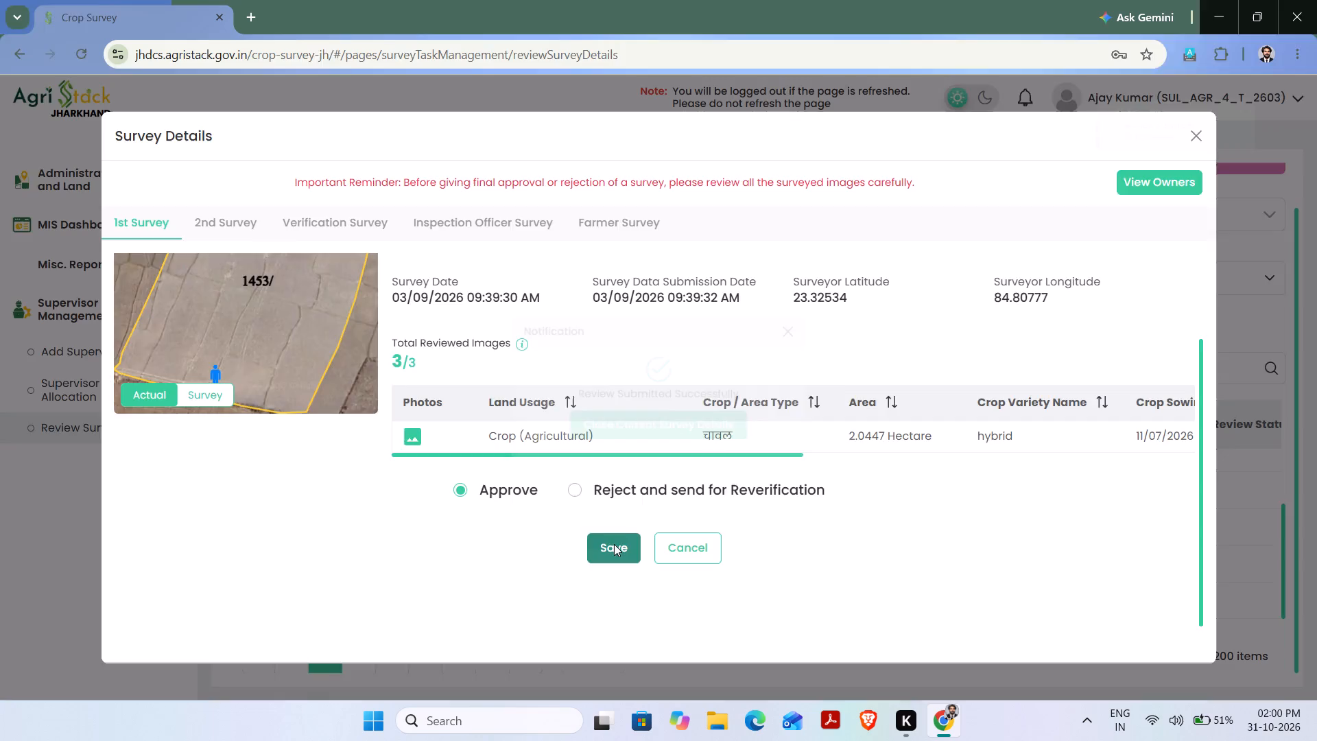
click(682, 421)
Reapply the current survey filters to refresh the list of pending Soranda surveys.
click(272, 321)
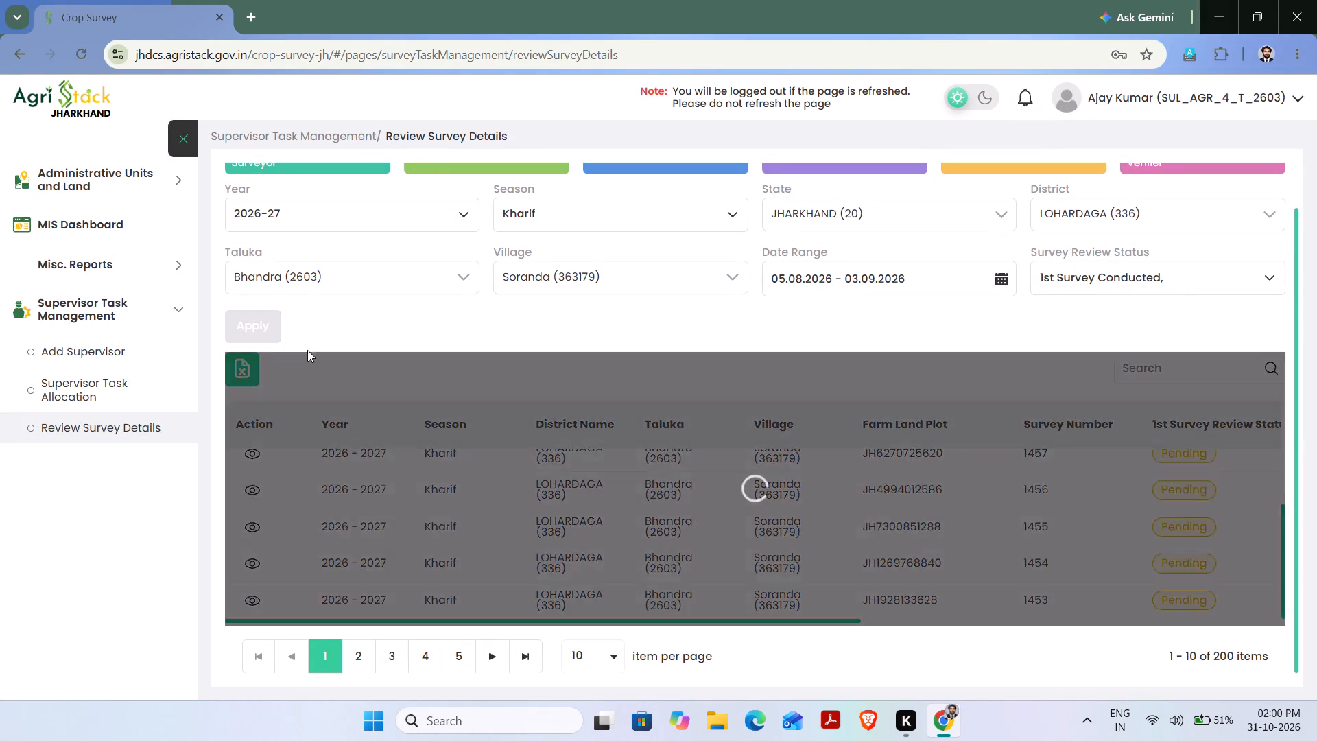
Approve the three farm images of the चावल crop area in survey number 1452.
scroll(366, 497, up, 5)
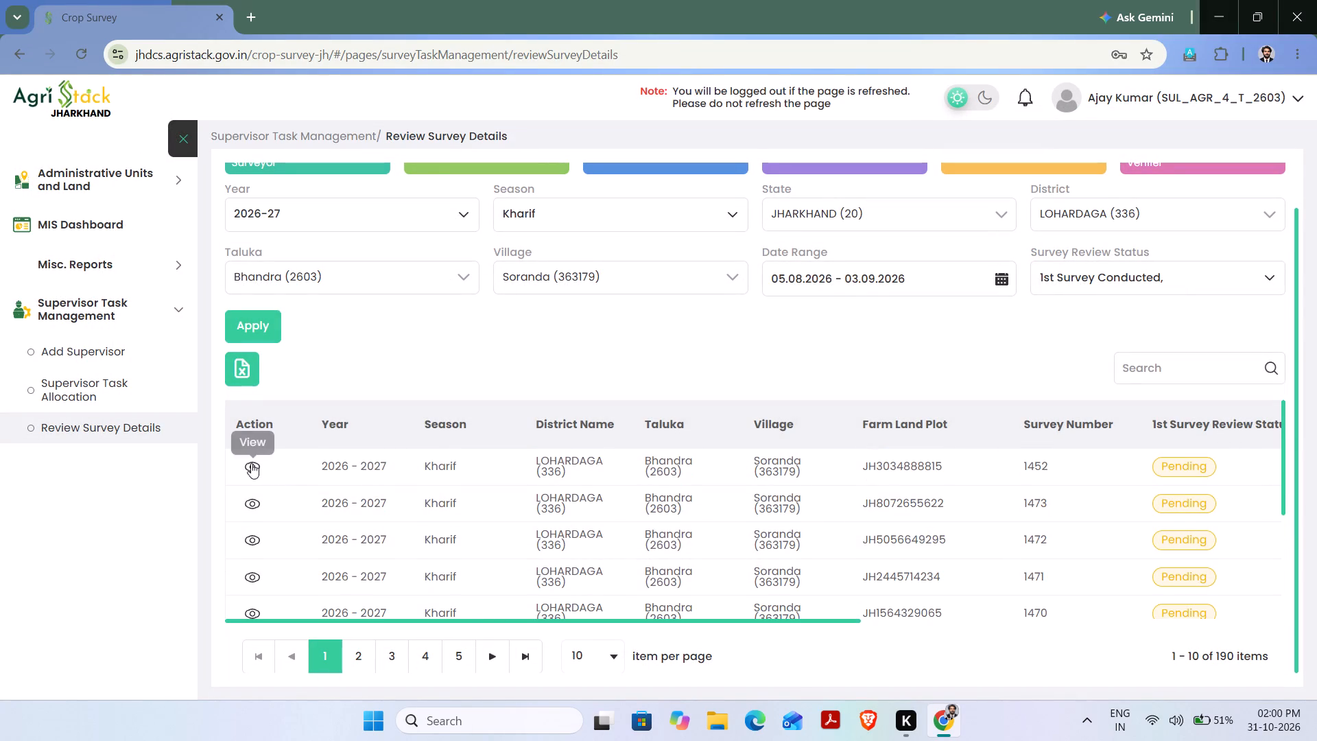
click(251, 463)
click(414, 552)
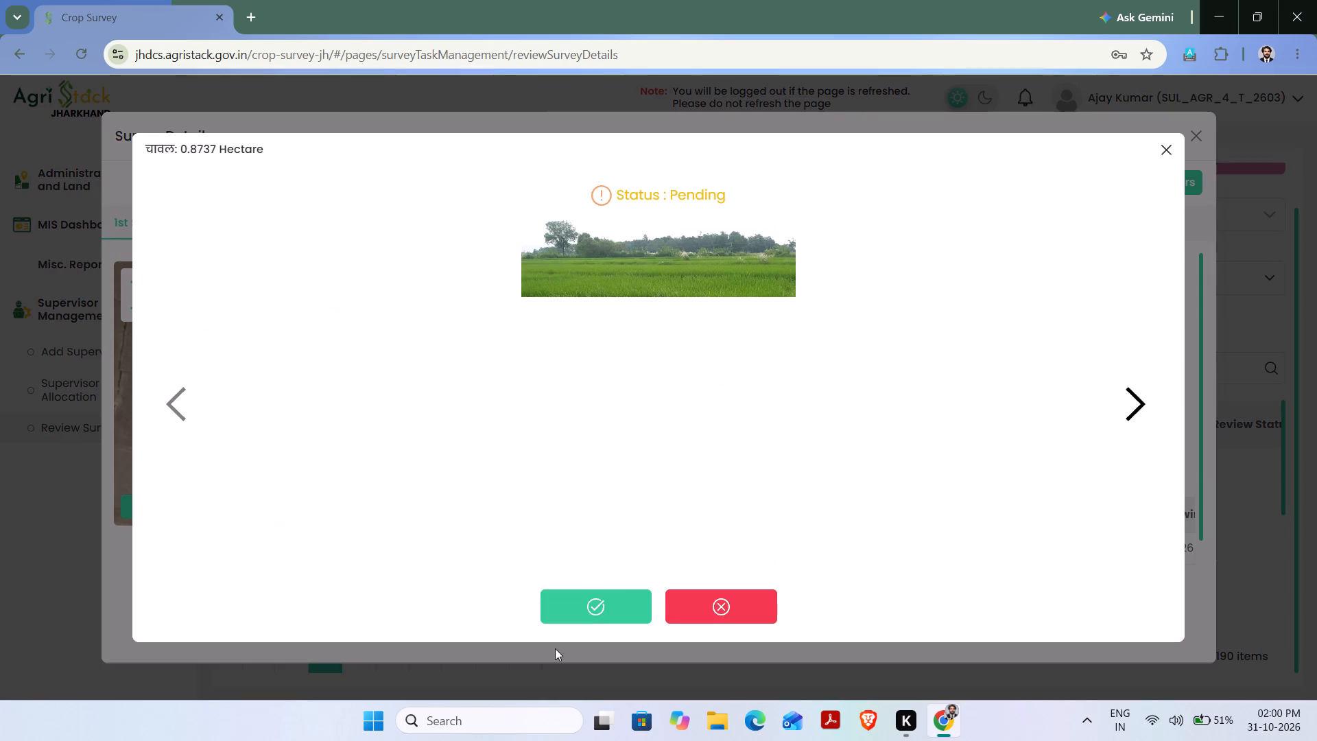
click(588, 617)
drag(731, 514, 611, 532)
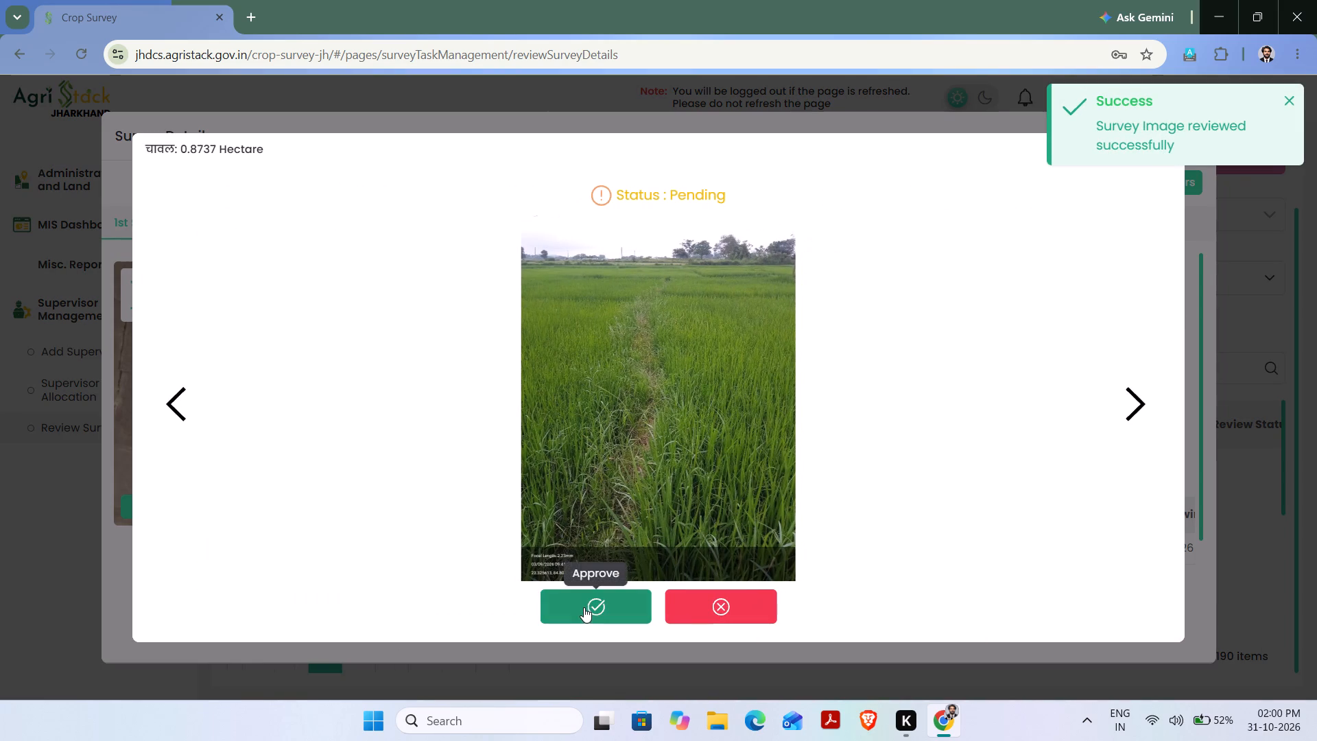
click(584, 605)
drag(698, 502, 588, 517)
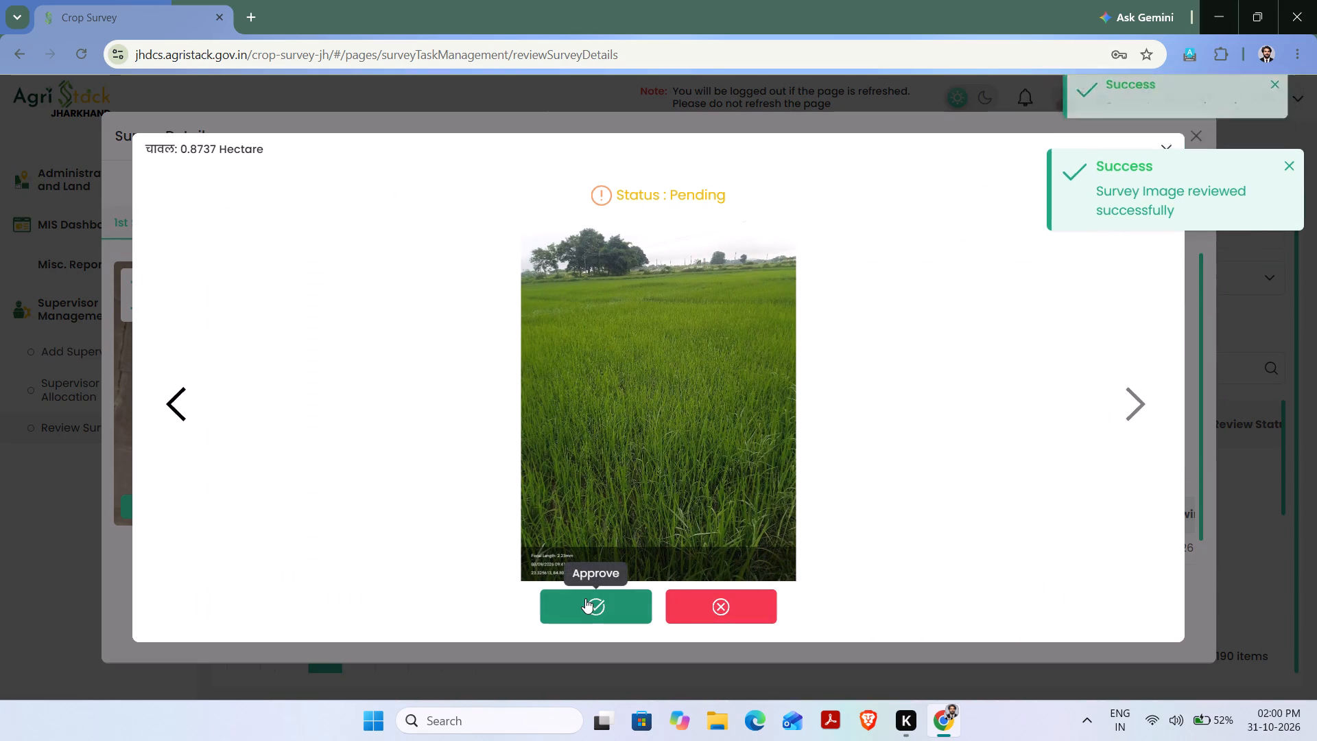
click(585, 598)
drag(683, 491, 618, 493)
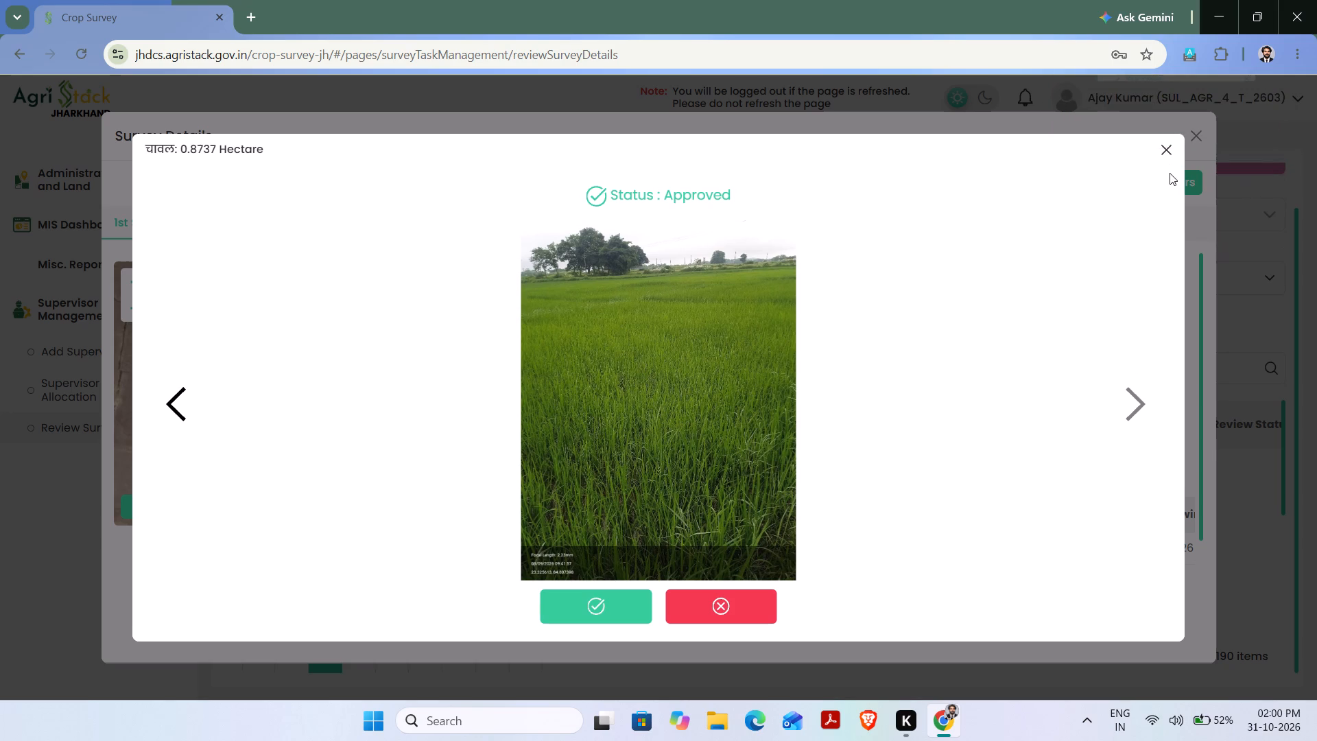
click(1168, 150)
Save the 1st survey review of survey number 1452 as Approve and close its details.
scroll(781, 470, down, 2)
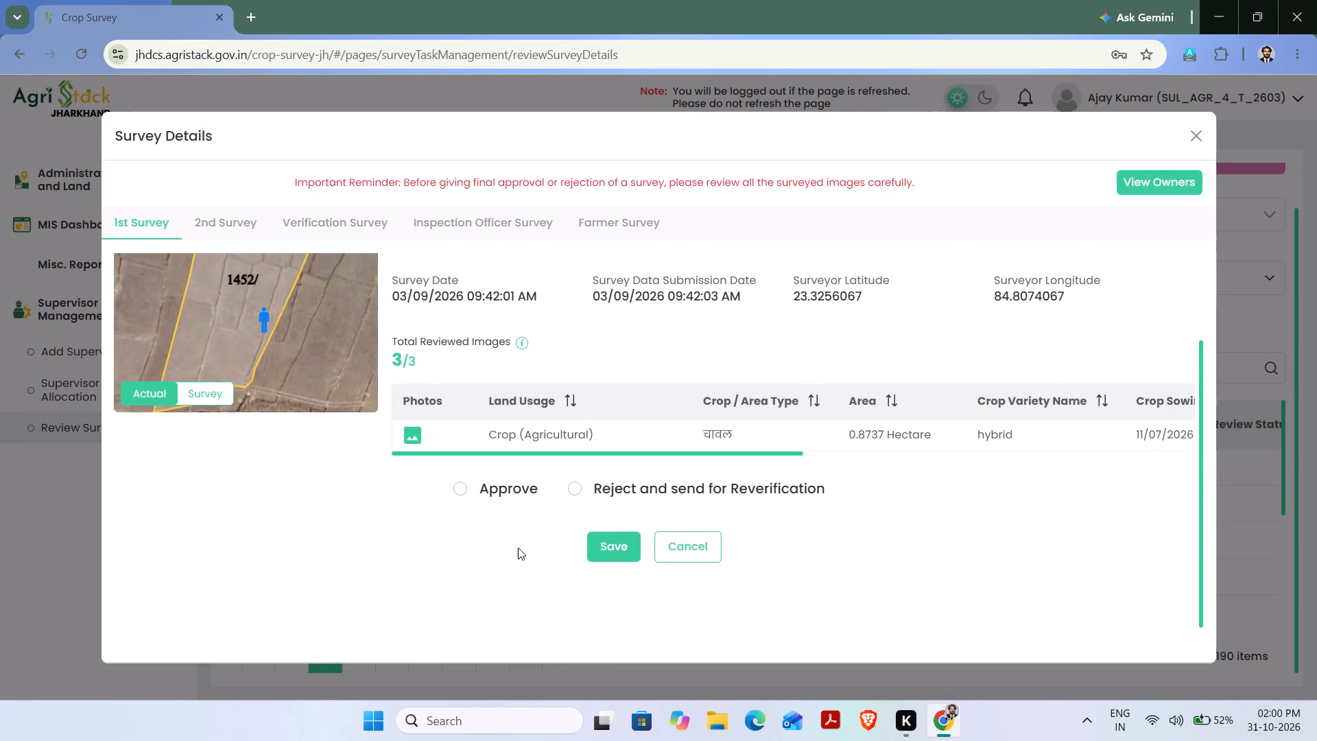
click(501, 498)
click(604, 540)
click(698, 430)
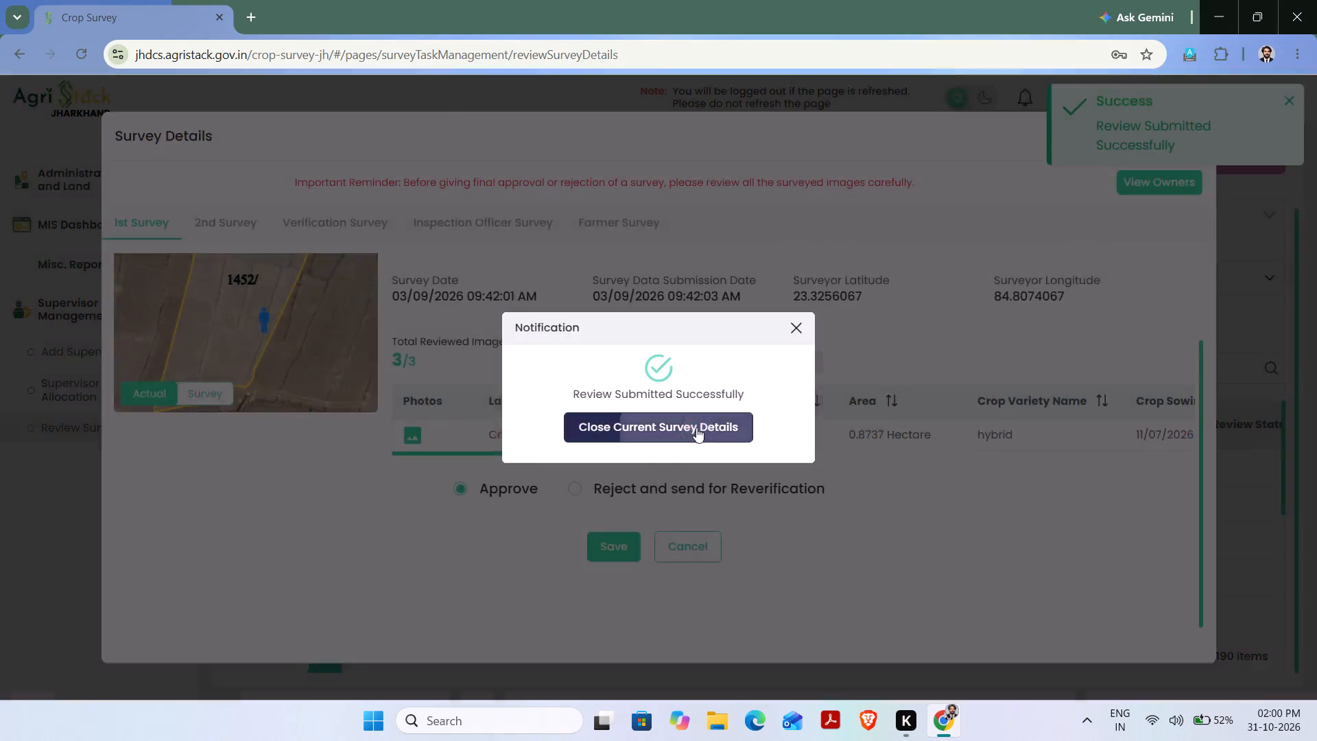
Approve the three farm images of the चावल crop area in survey number 1473.
click(257, 502)
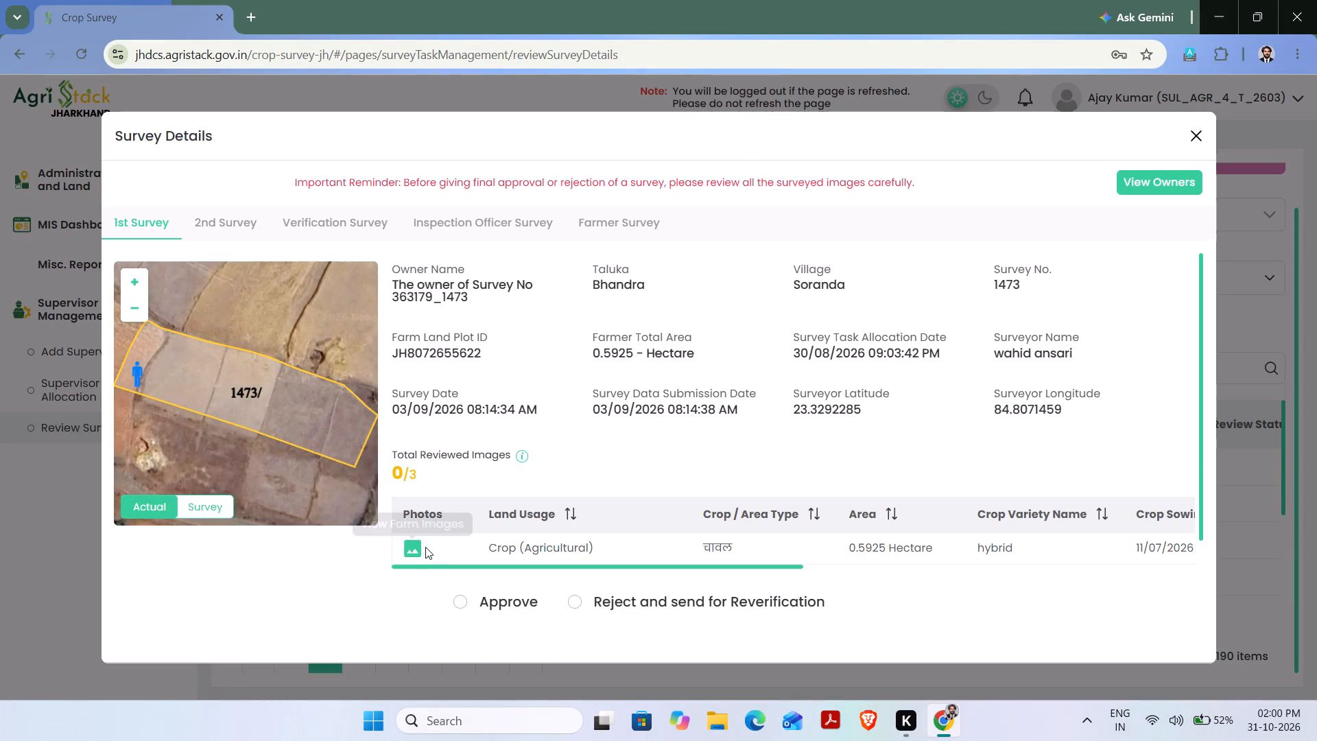
click(418, 548)
click(567, 602)
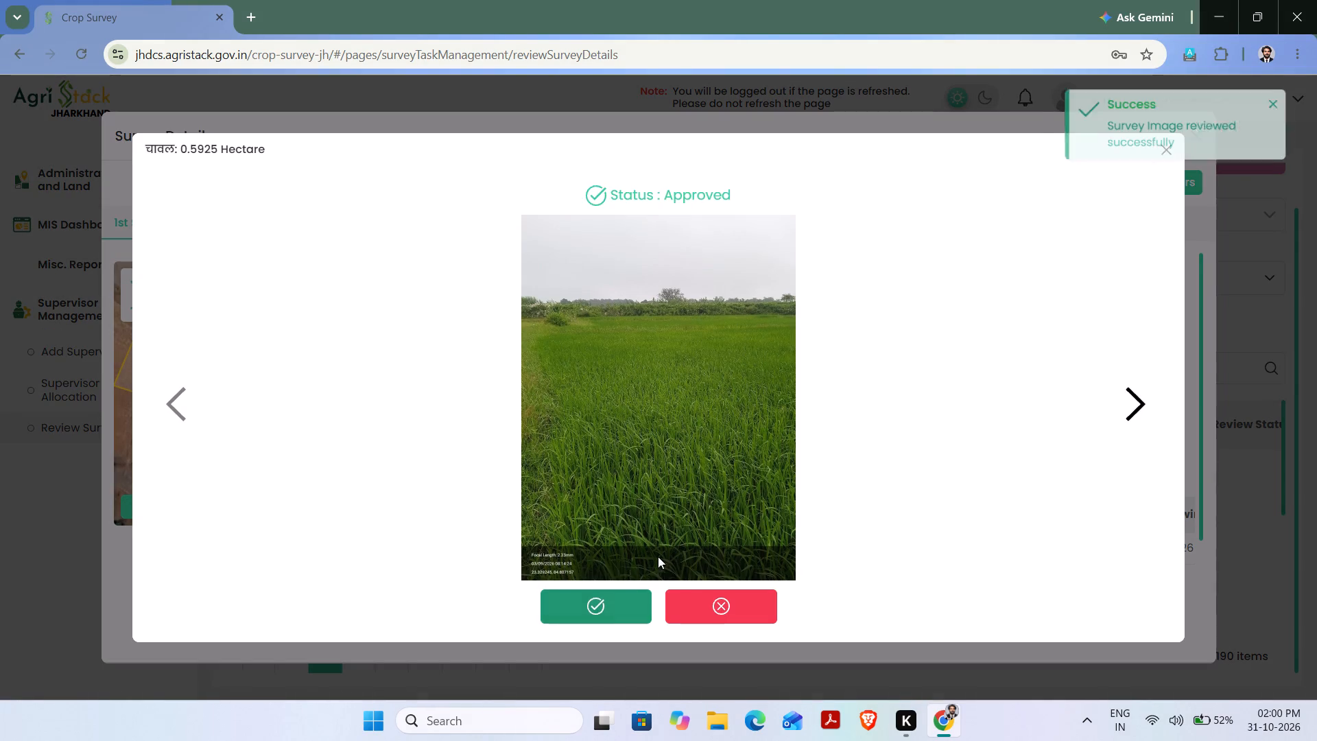
drag(664, 552, 580, 565)
click(592, 612)
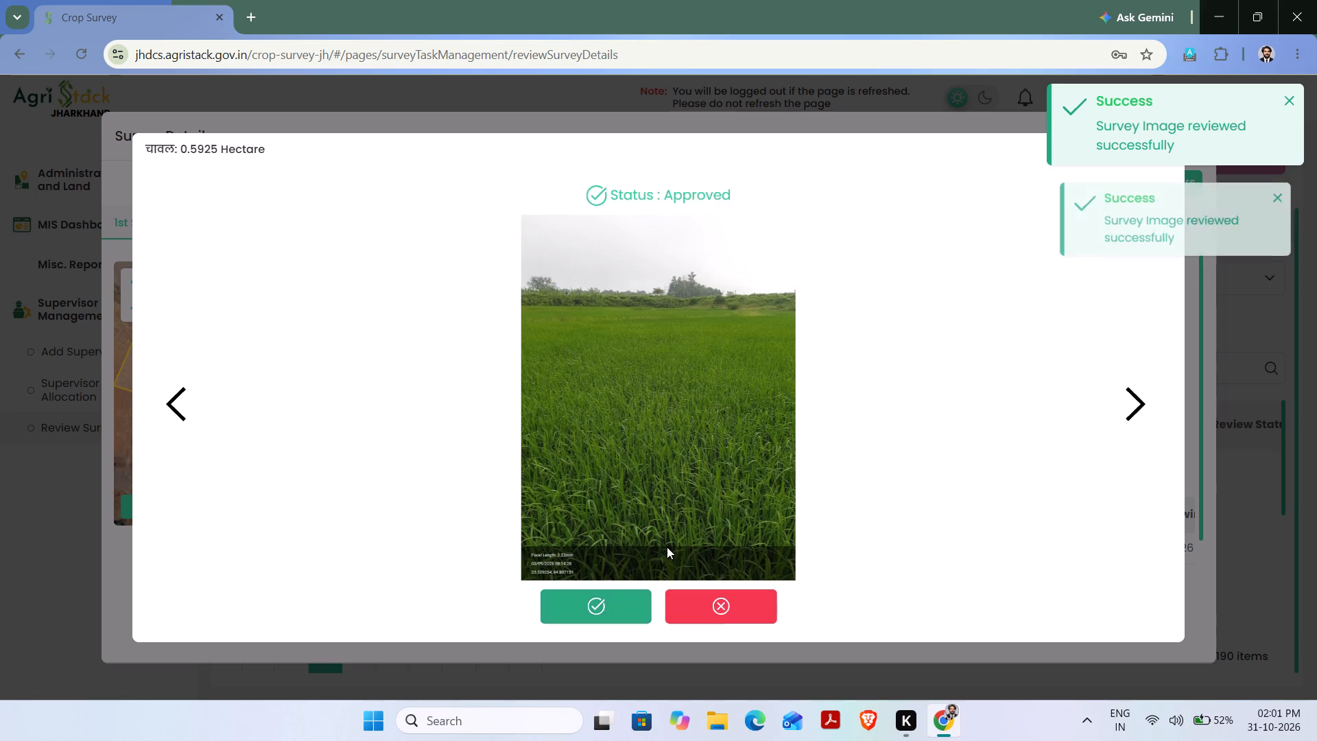
drag(682, 534, 607, 554)
click(604, 609)
drag(697, 513, 652, 520)
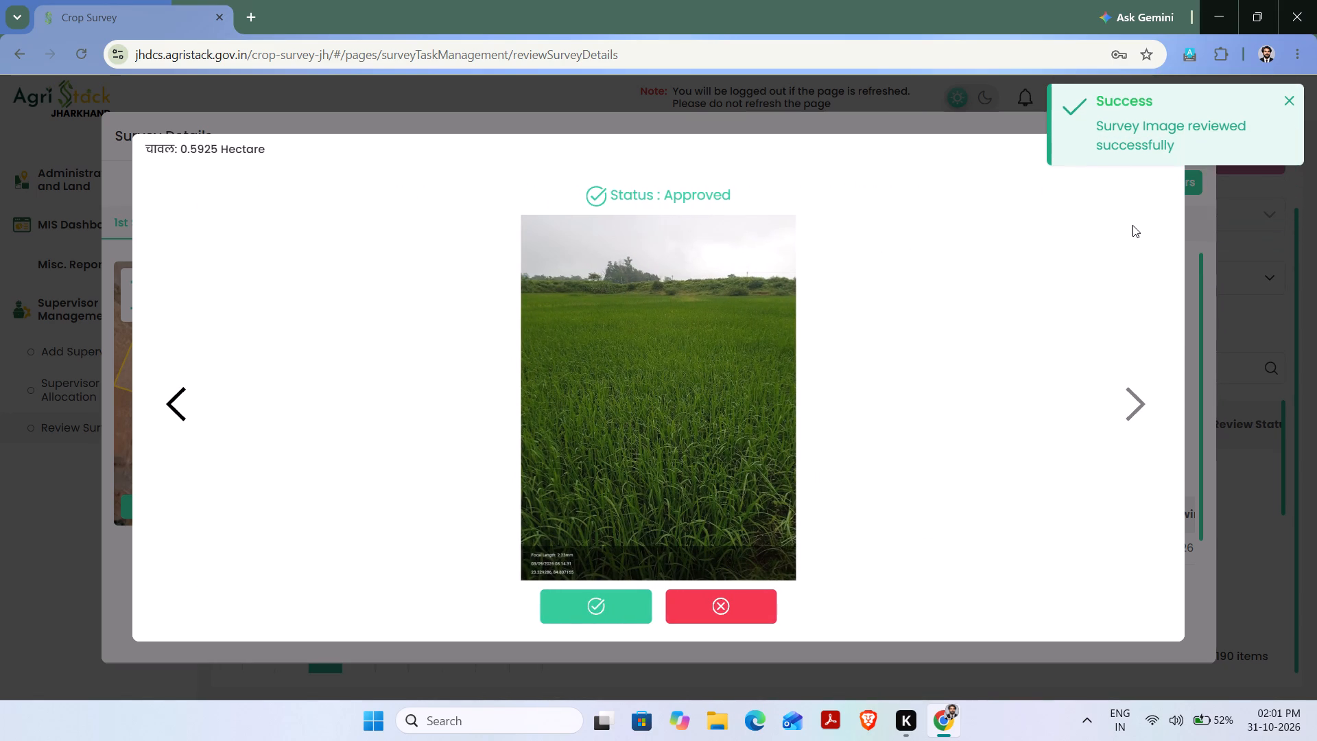
click(1162, 151)
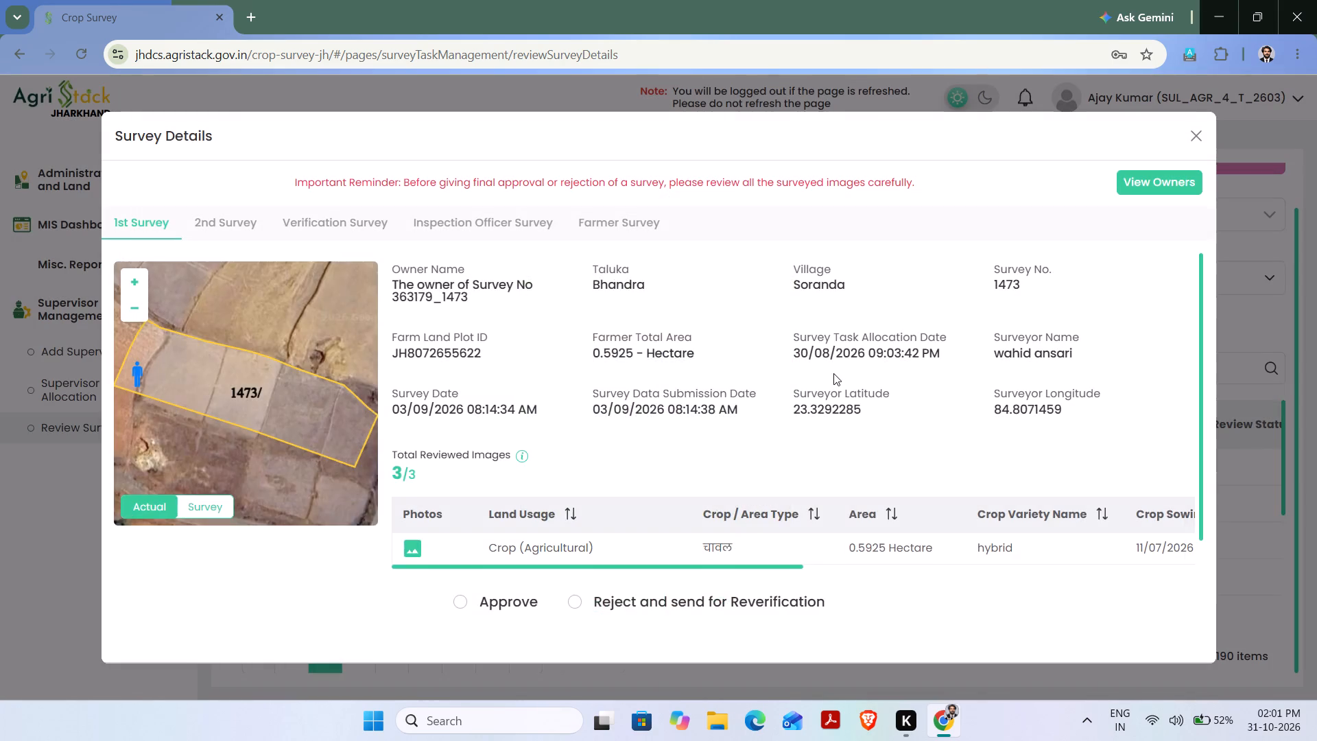
Save the 1st survey review of survey number 1473 as Approve and close its details.
scroll(831, 374, down, 2)
click(521, 491)
click(610, 539)
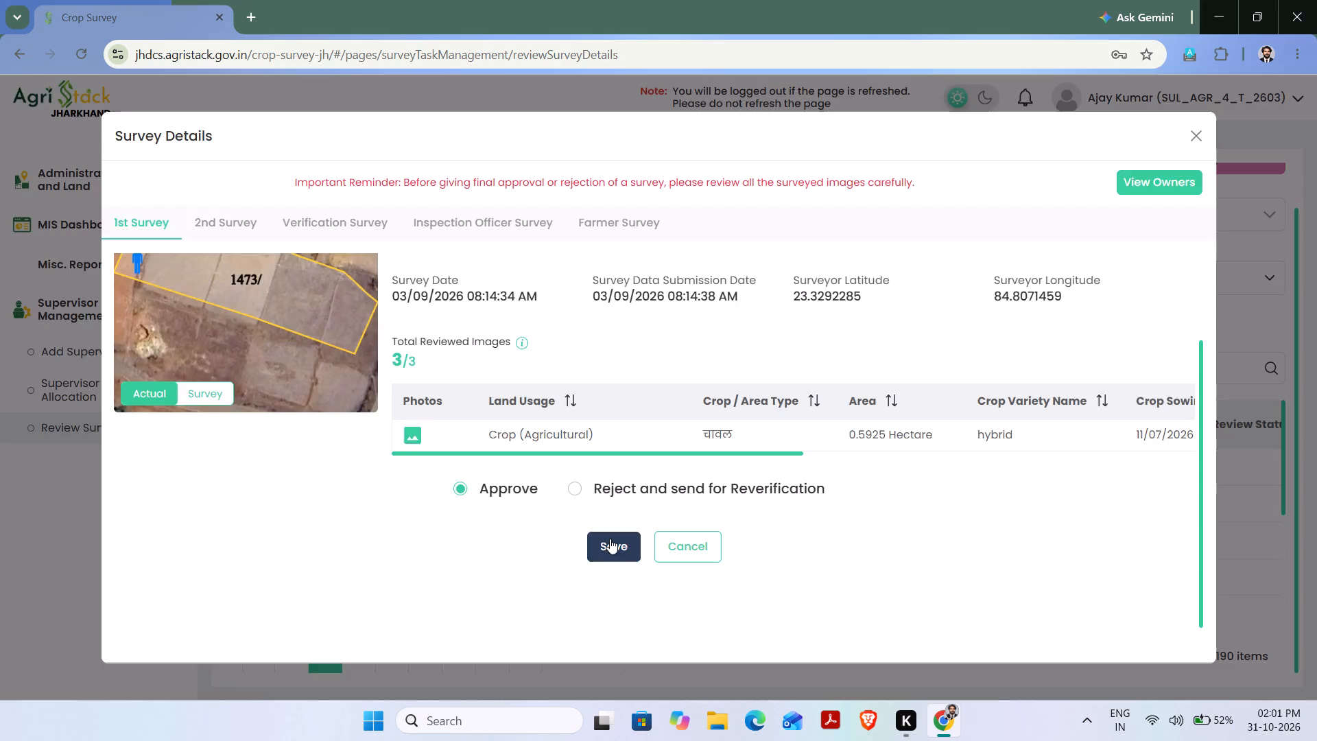
click(666, 437)
Approve the three farm images of the चावल crop area in survey number 1472.
click(254, 541)
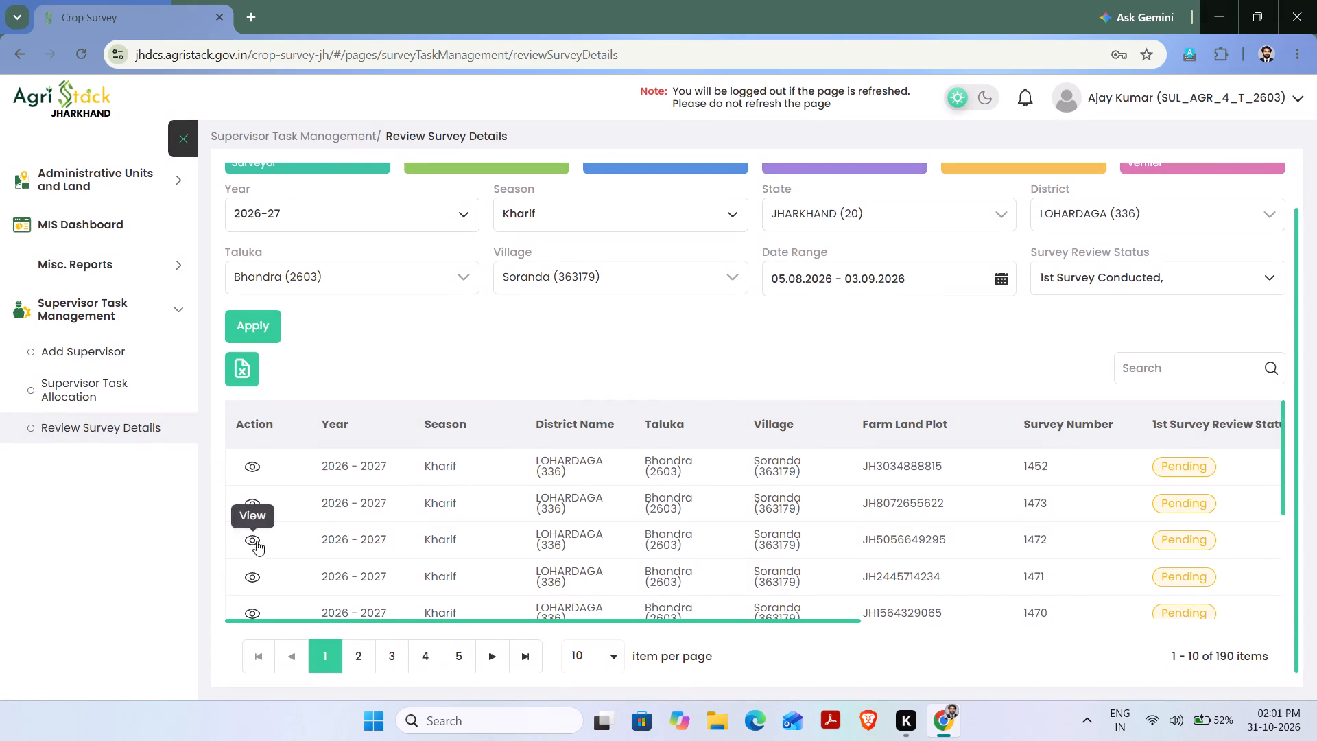
click(407, 543)
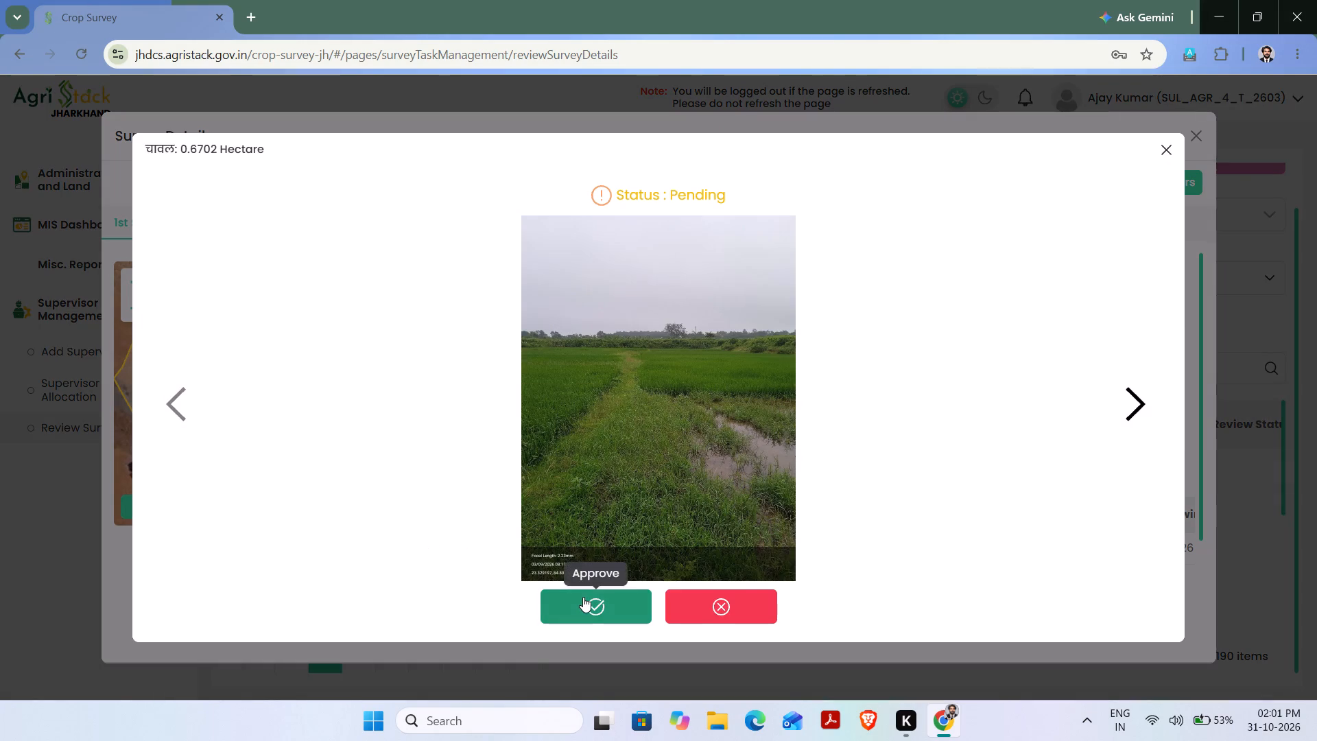
click(583, 597)
drag(678, 512, 597, 519)
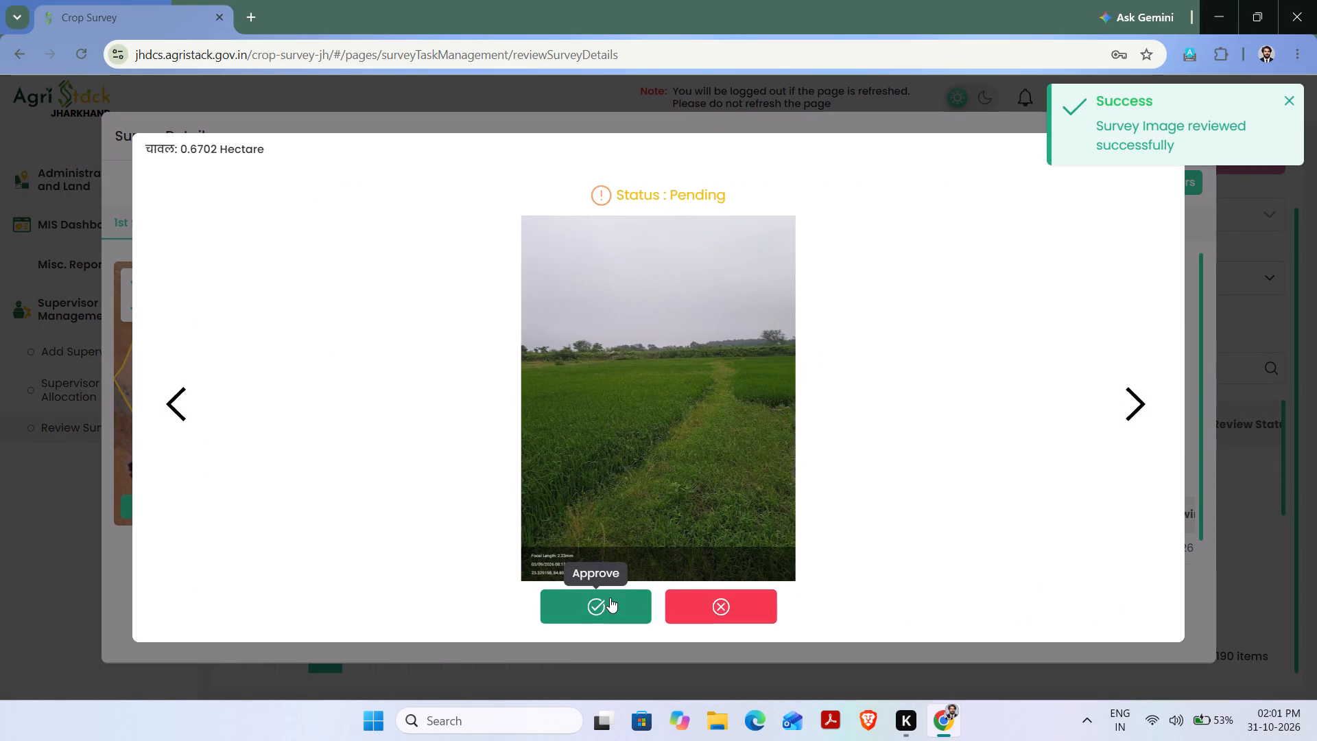
click(610, 598)
drag(715, 505, 613, 522)
click(626, 611)
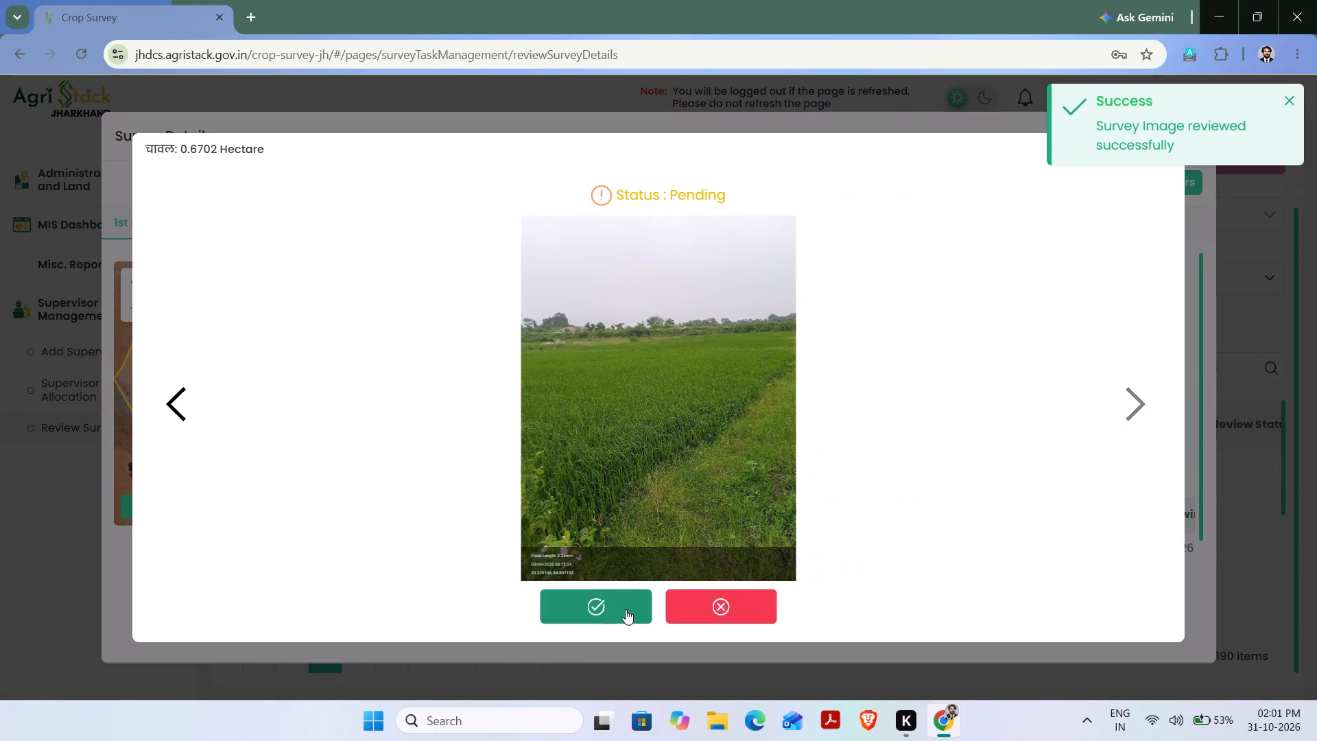
drag(700, 510, 653, 512)
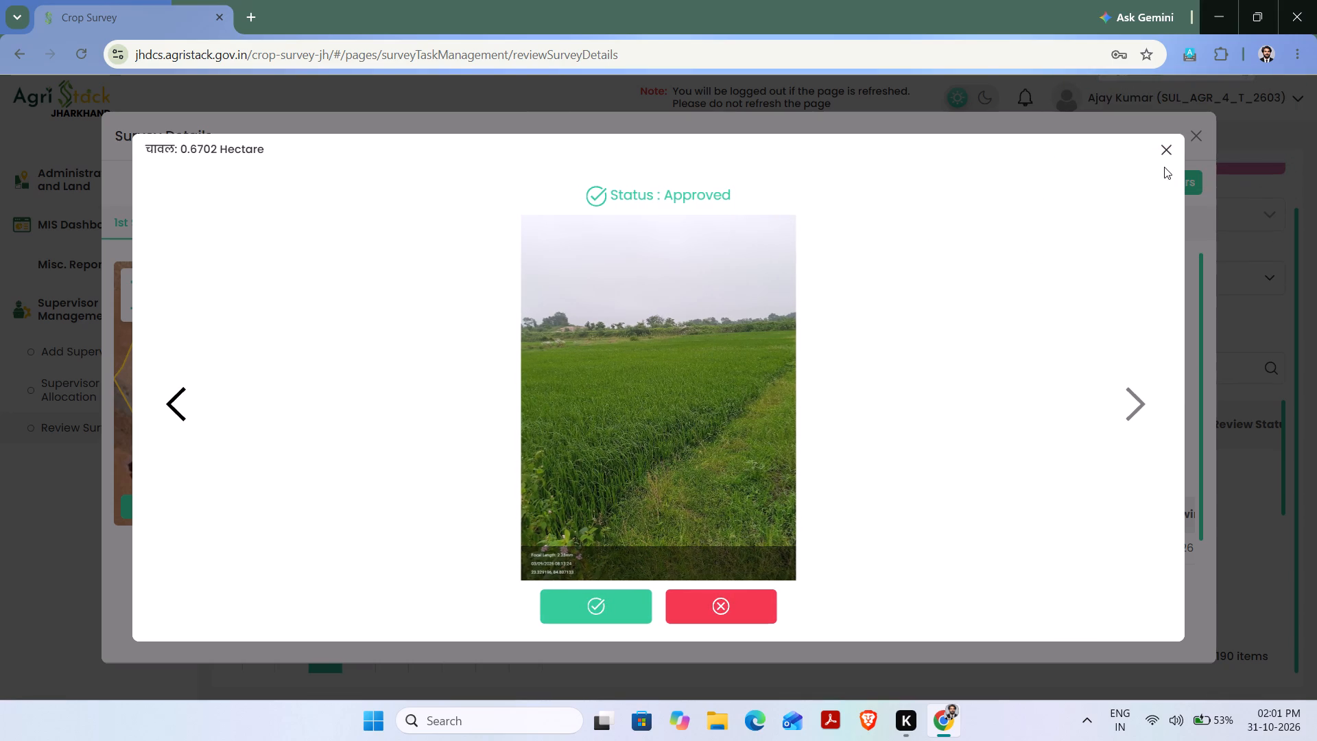
click(1167, 153)
Save the 1st survey review of survey number 1472 as Approve and close its details.
scroll(758, 458, down, 2)
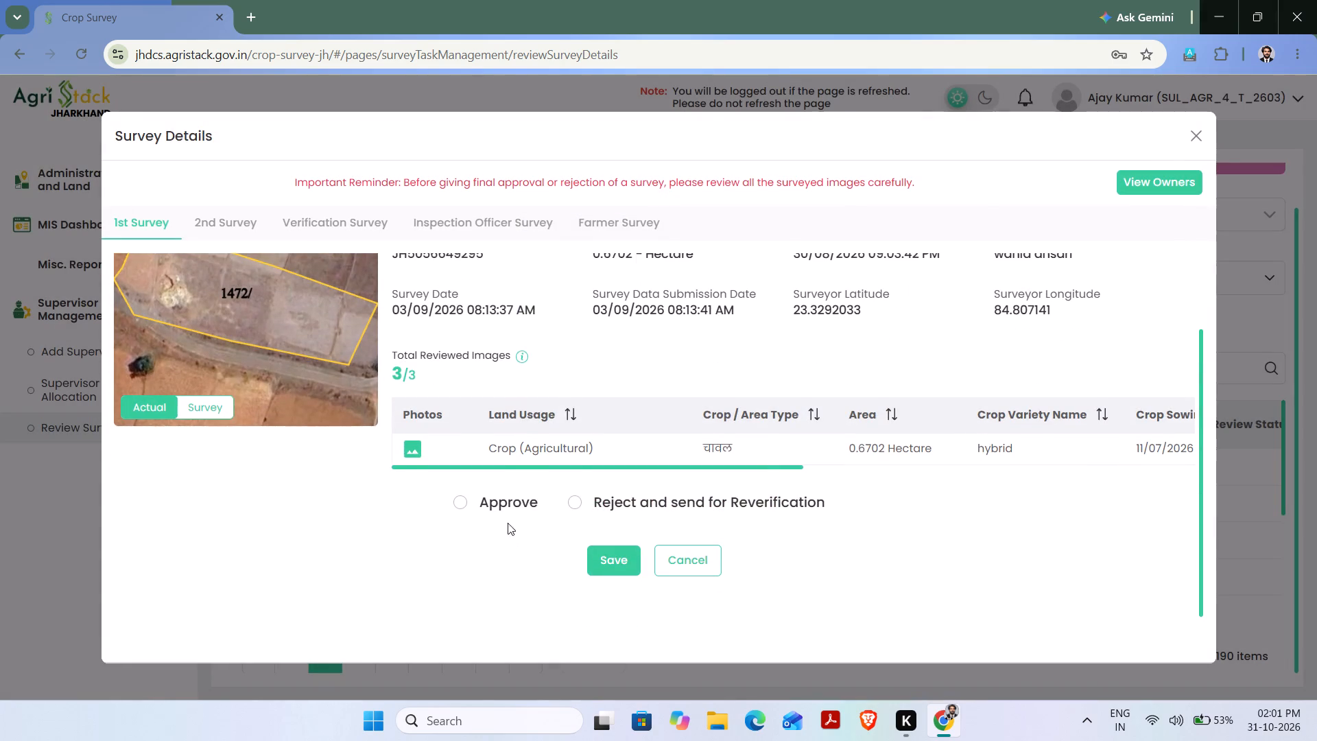
click(504, 497)
click(620, 543)
click(707, 435)
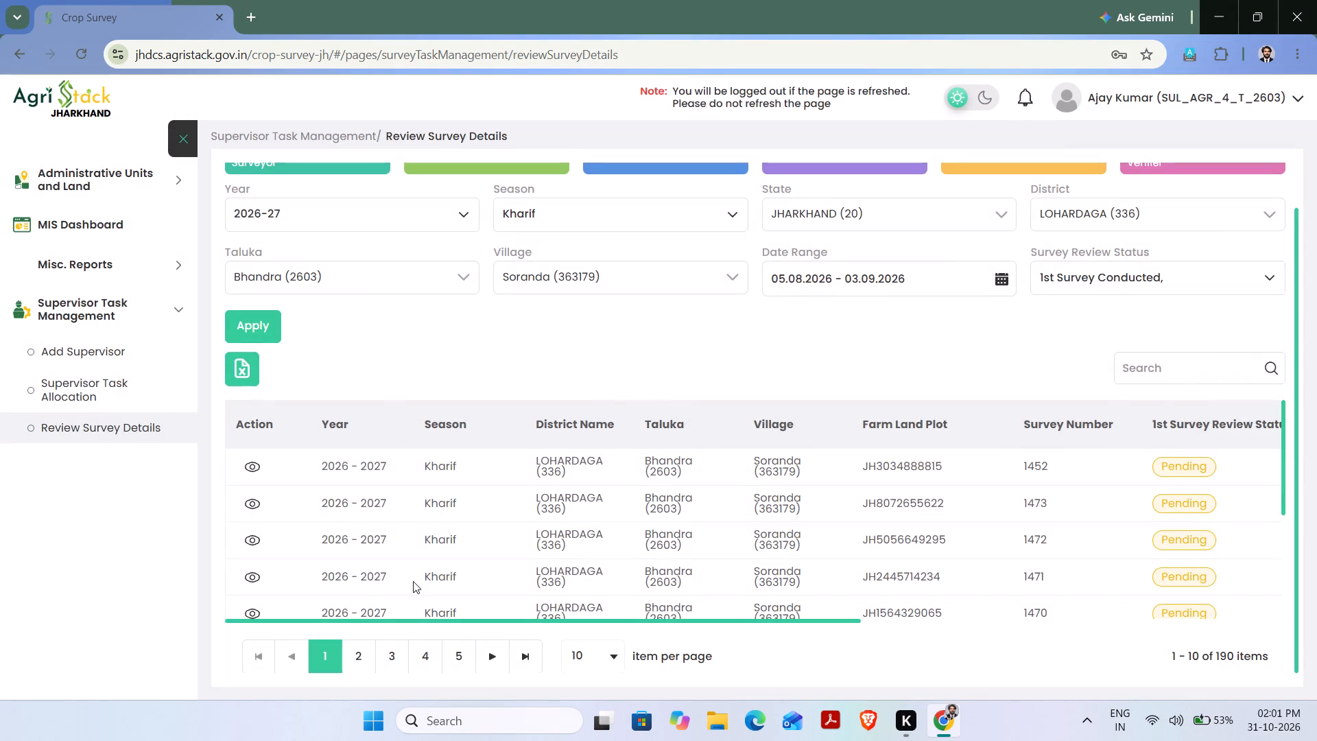
Approve the three farm images of the Vacant area in survey number 1471.
click(247, 582)
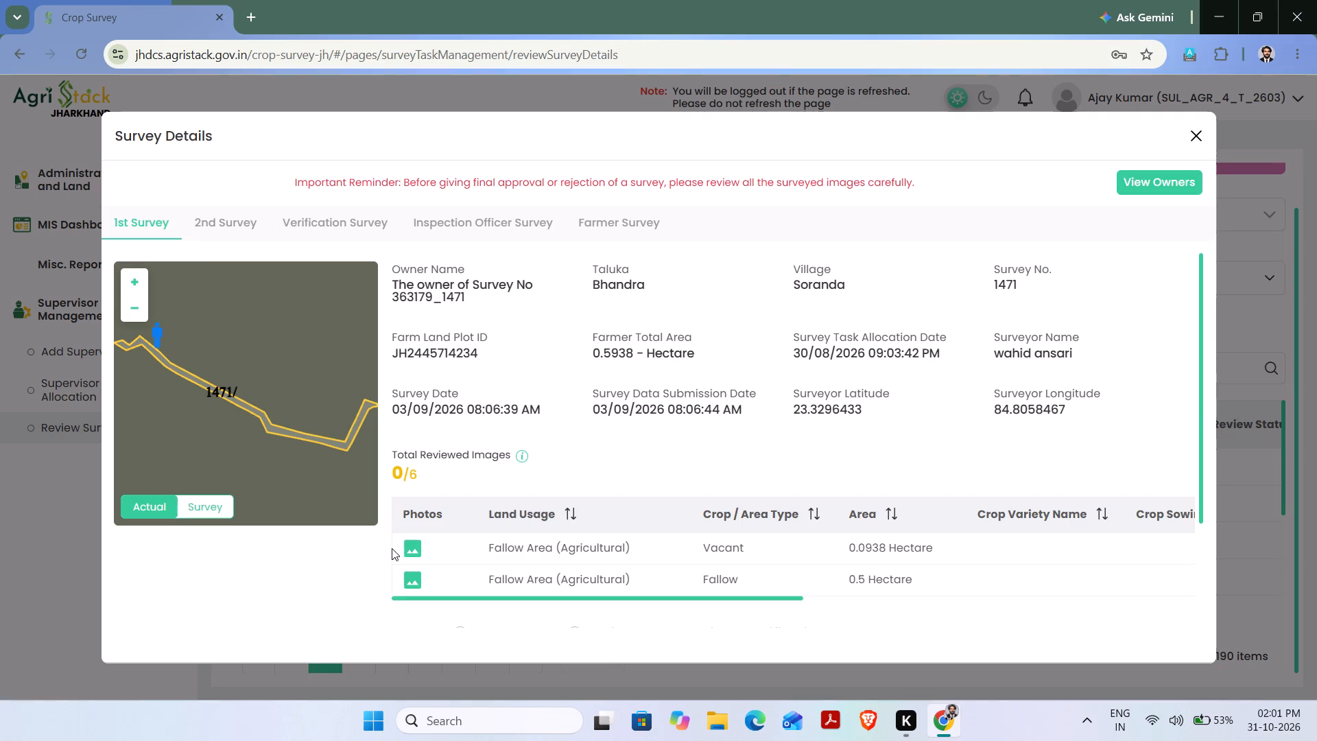
click(411, 545)
click(579, 600)
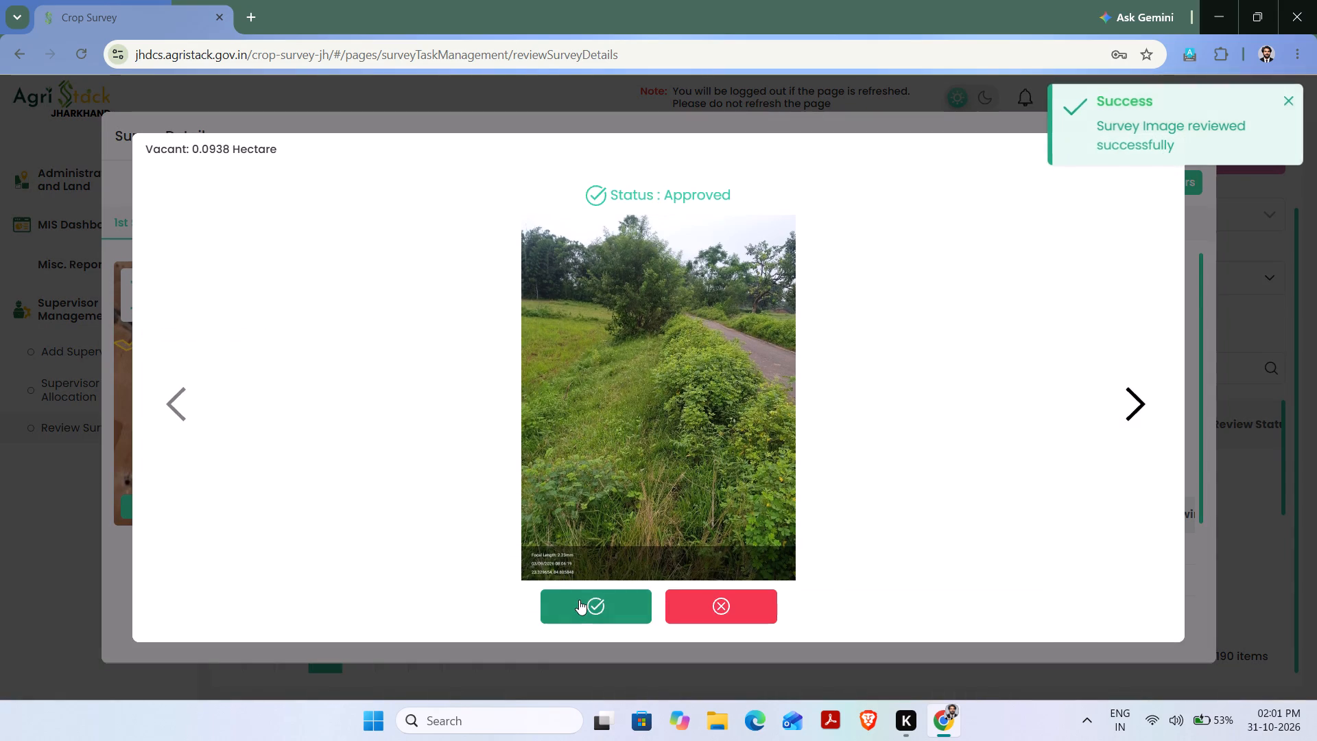
drag(702, 510, 593, 522)
click(577, 598)
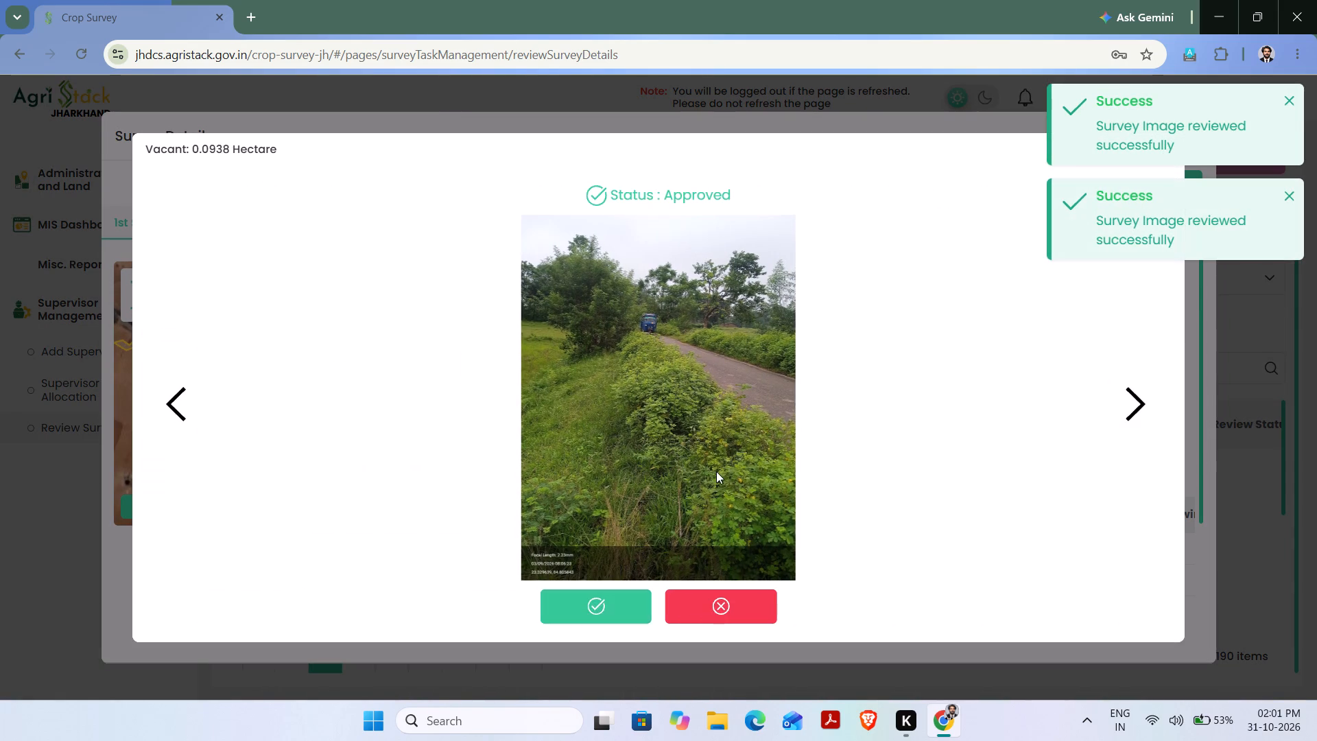
drag(702, 475, 630, 488)
click(626, 599)
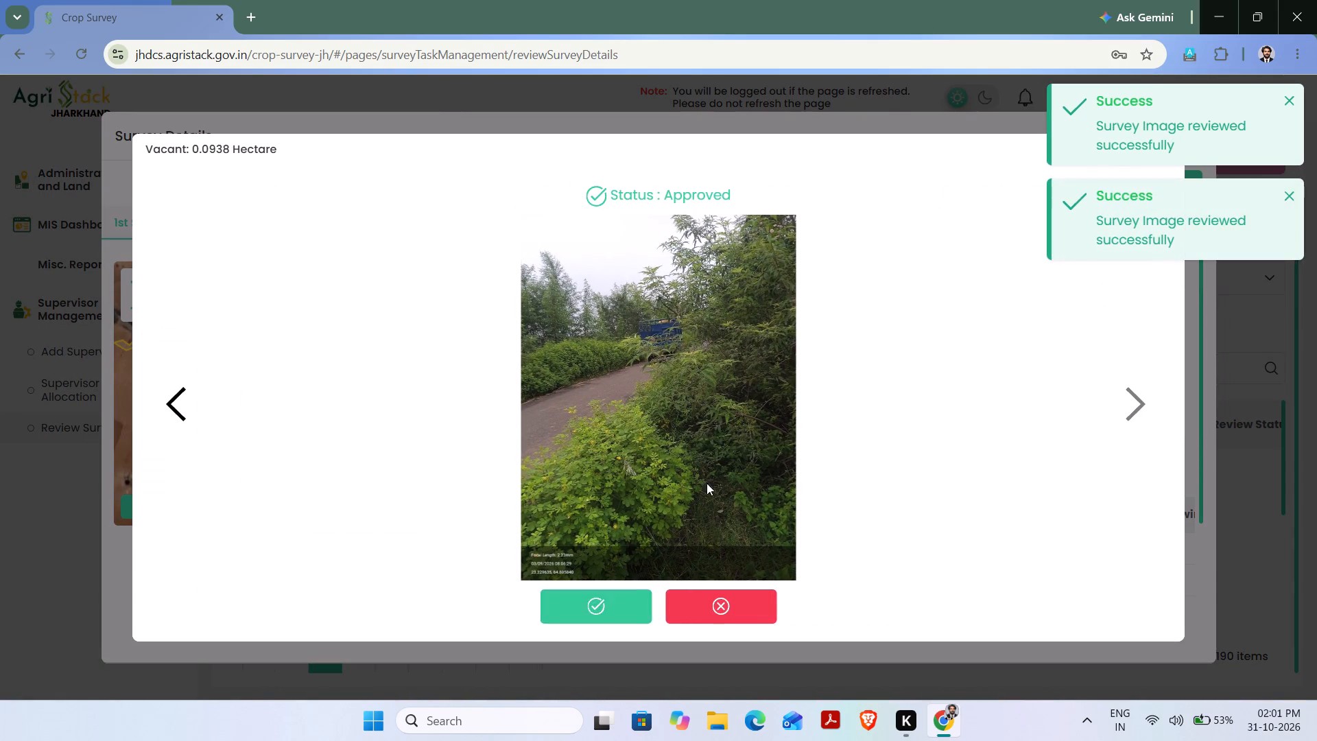
drag(705, 483, 650, 491)
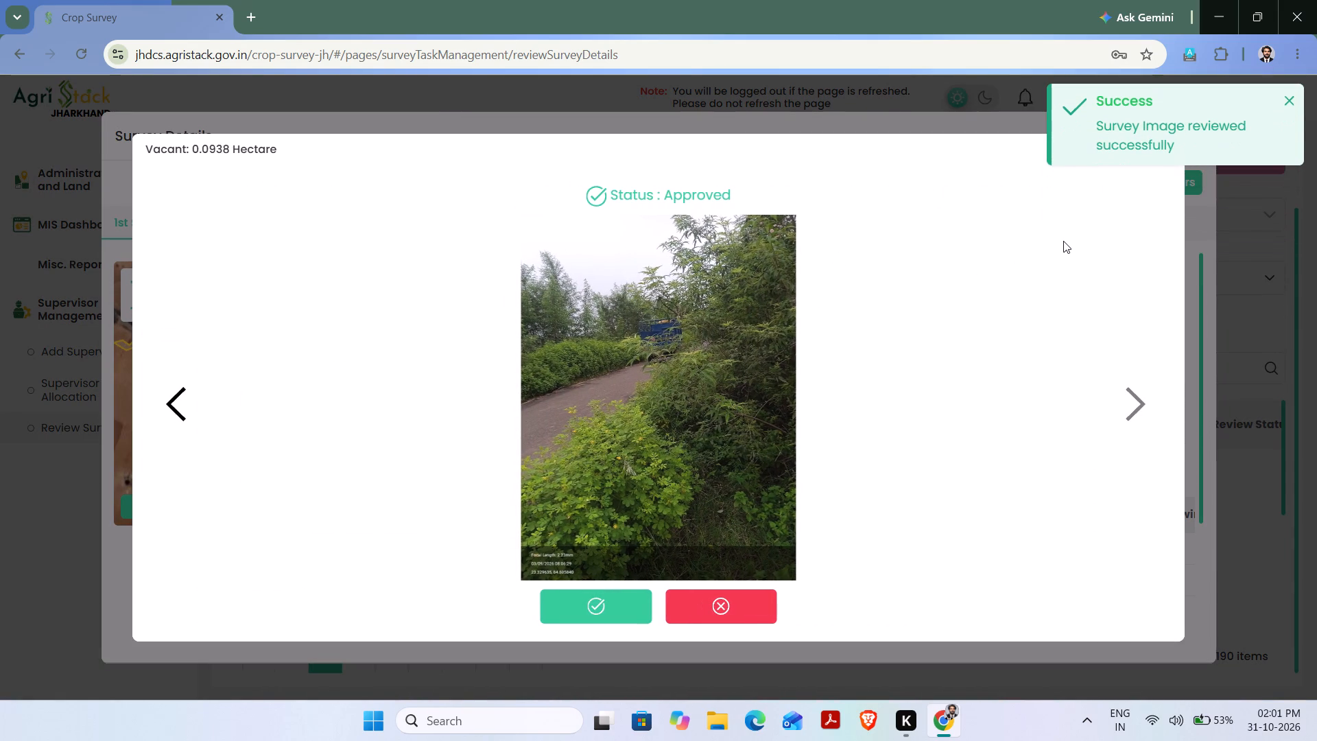
click(1165, 155)
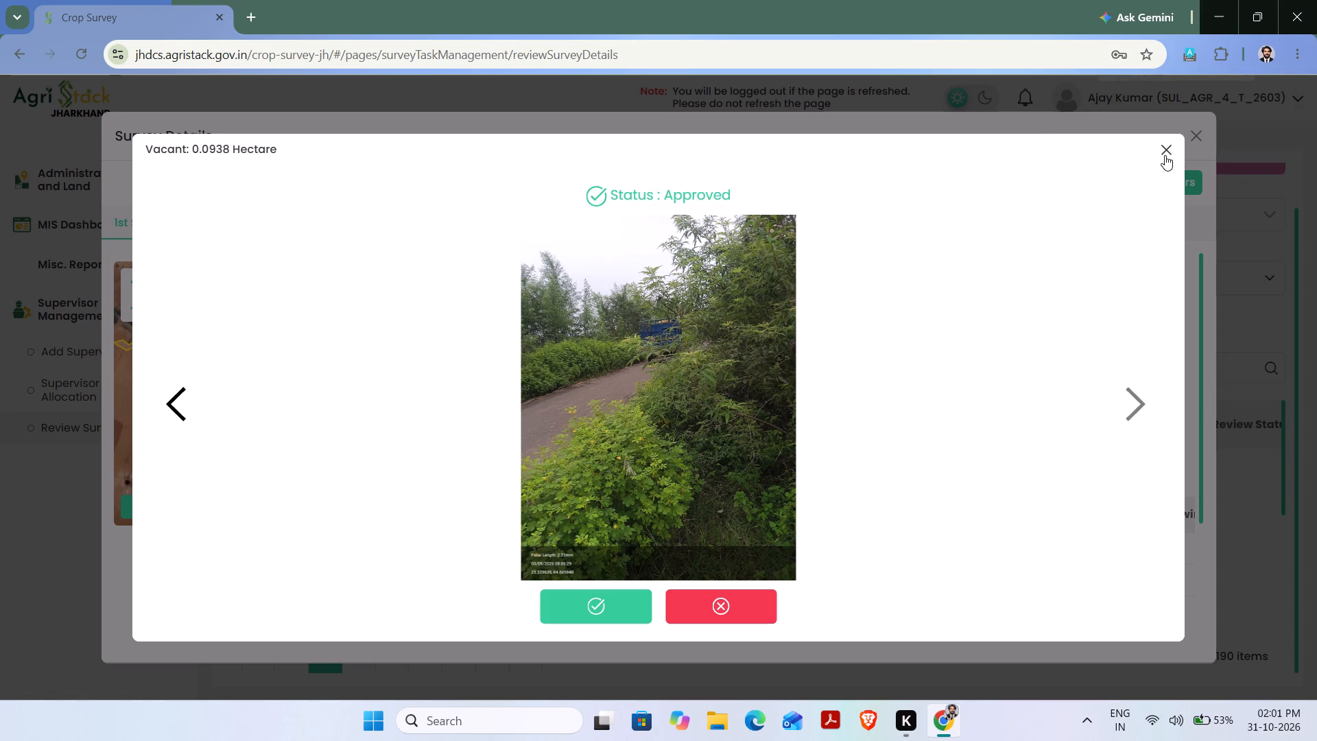
Approve the three farm images of the Fallow area in survey number 1471.
scroll(773, 479, down, 2)
click(414, 437)
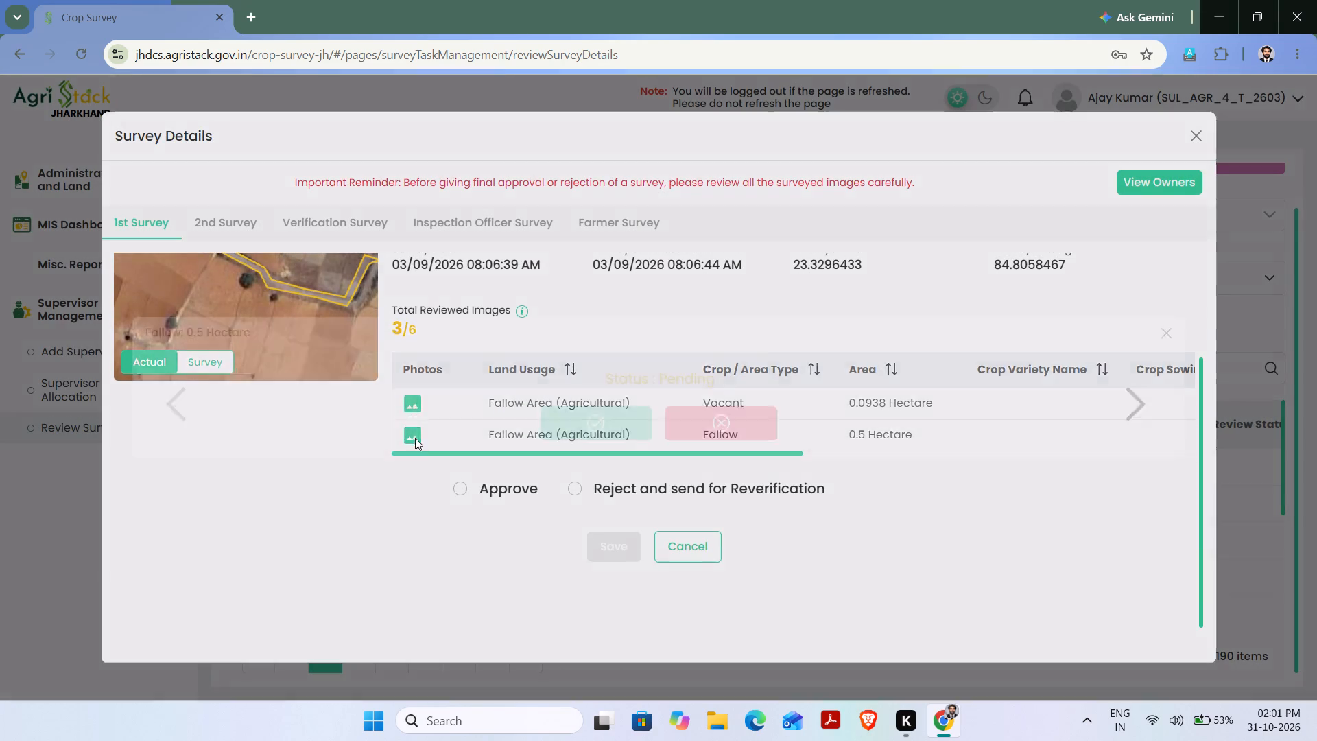
click(581, 591)
drag(677, 526, 582, 539)
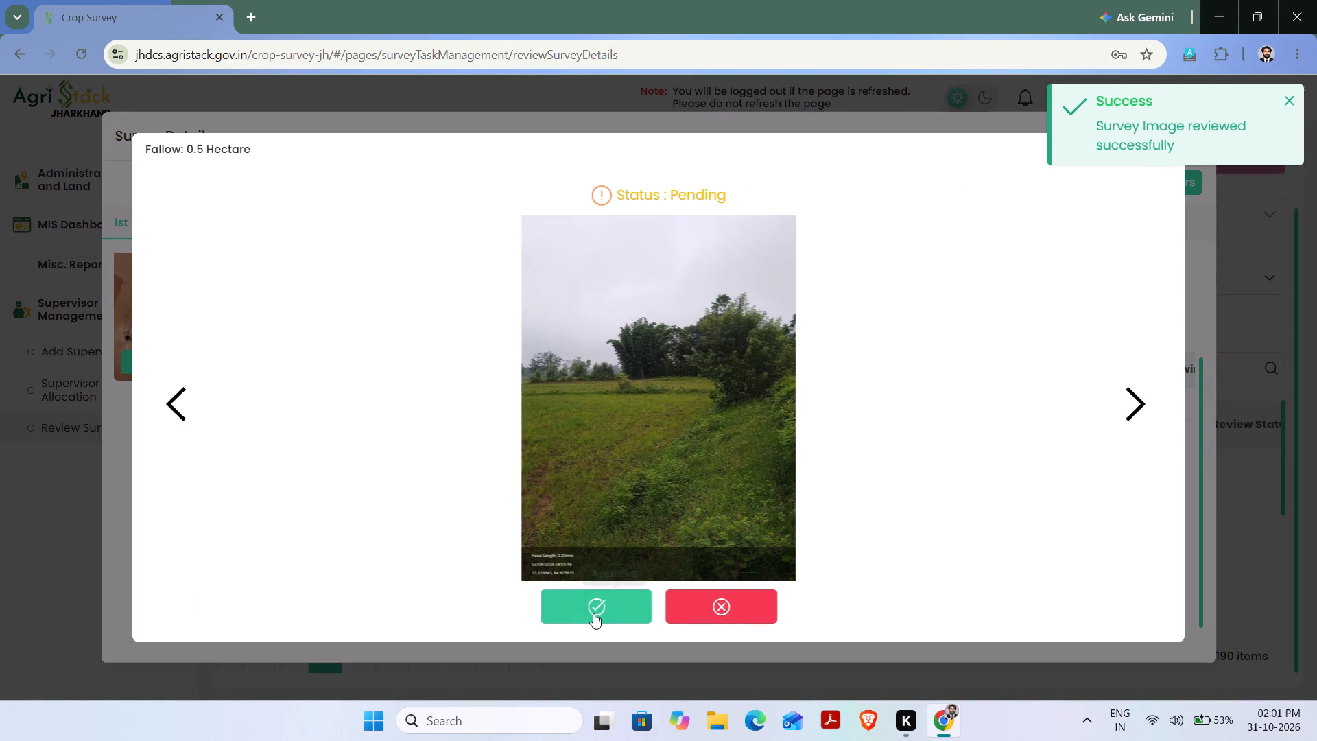
click(595, 618)
drag(696, 532, 625, 541)
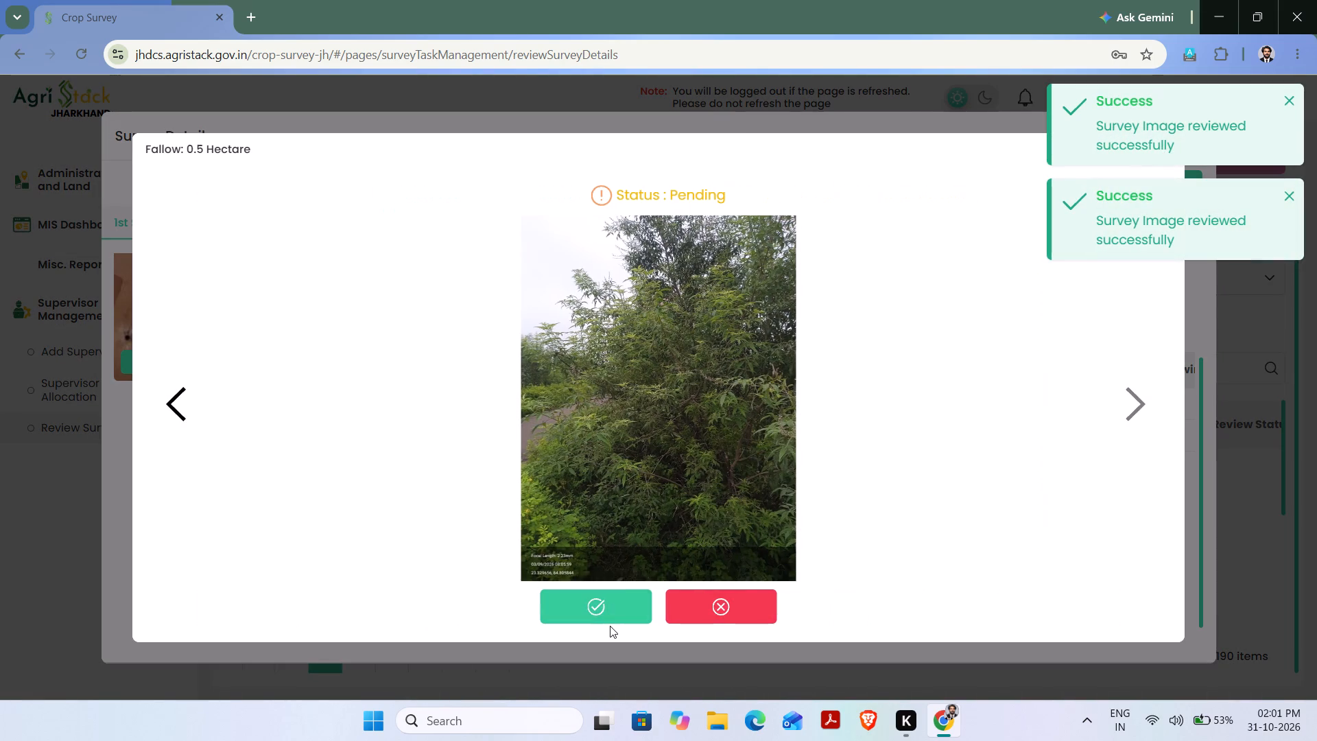
click(609, 604)
drag(693, 511, 654, 508)
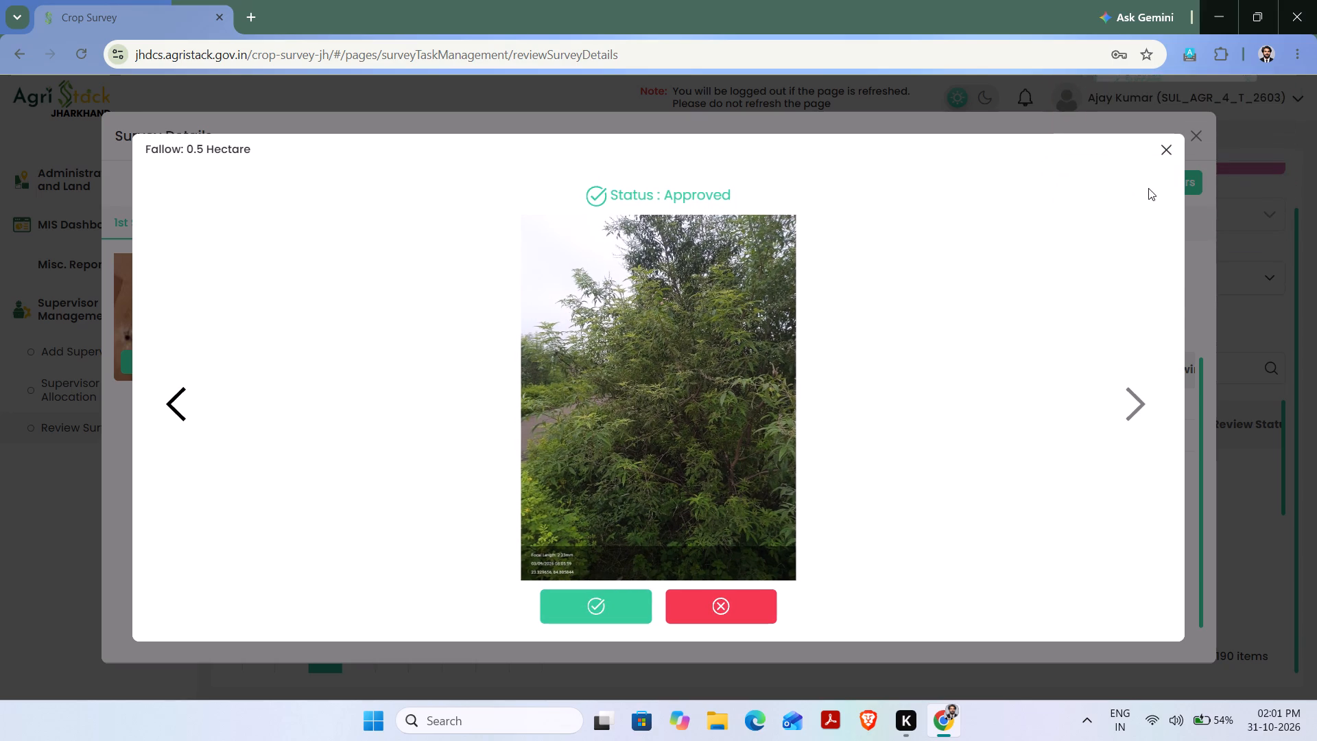
click(1167, 154)
Save the 1st survey review of survey number 1471 as Approve and close its details.
scroll(790, 416, down, 1)
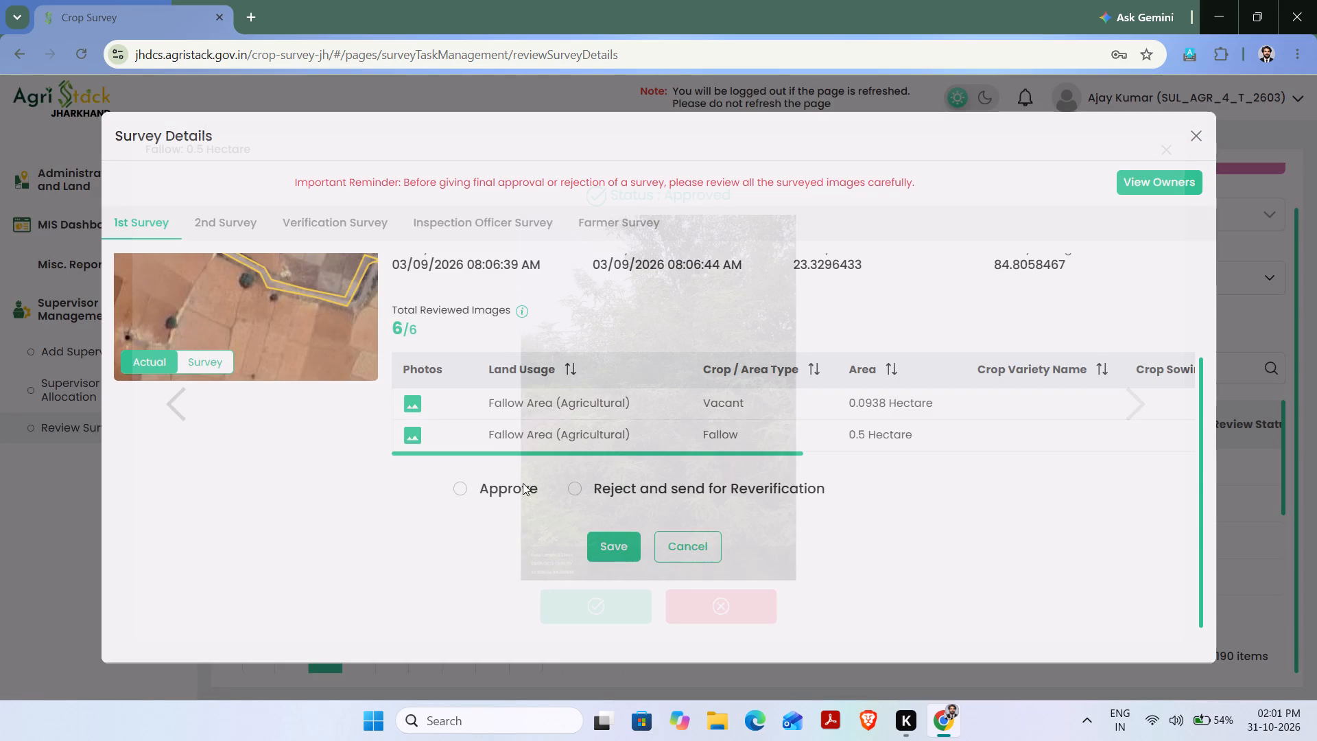
click(523, 488)
click(625, 545)
click(678, 425)
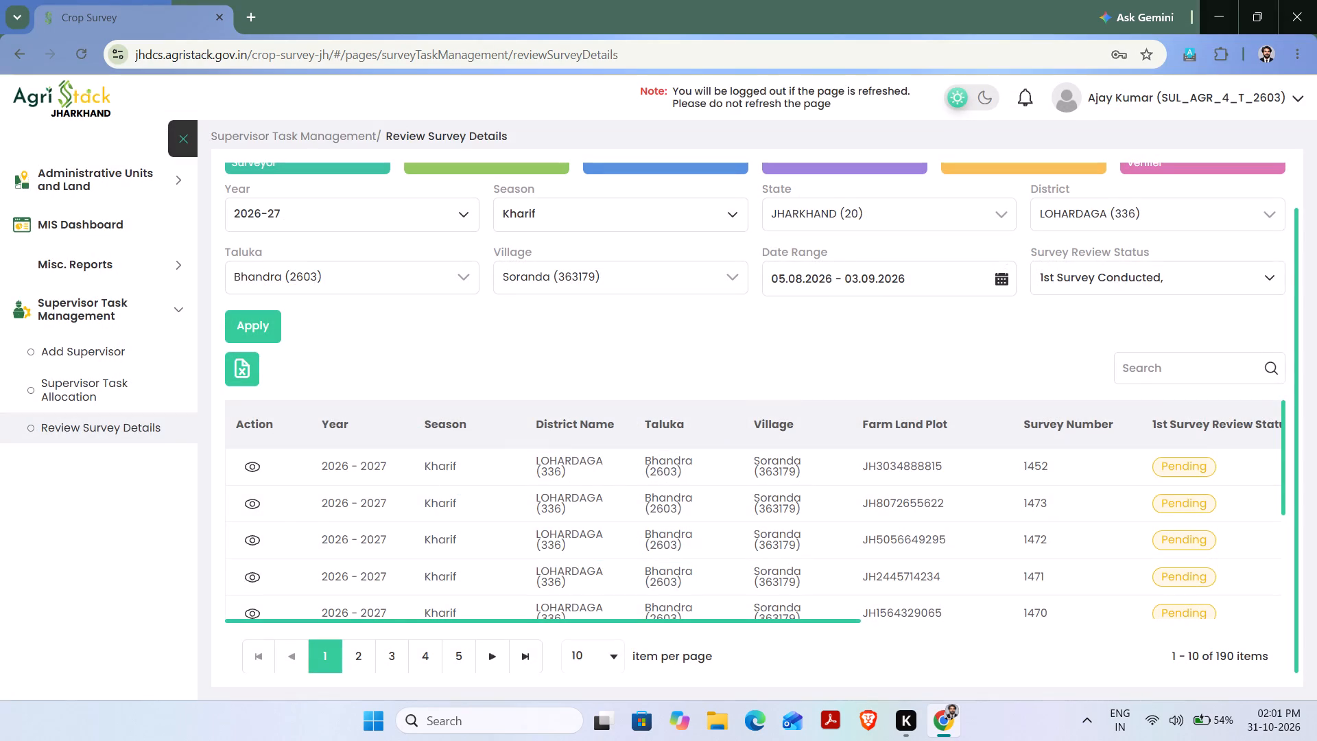
Approve the three farm images of the Fallow area in survey number 1470.
click(259, 502)
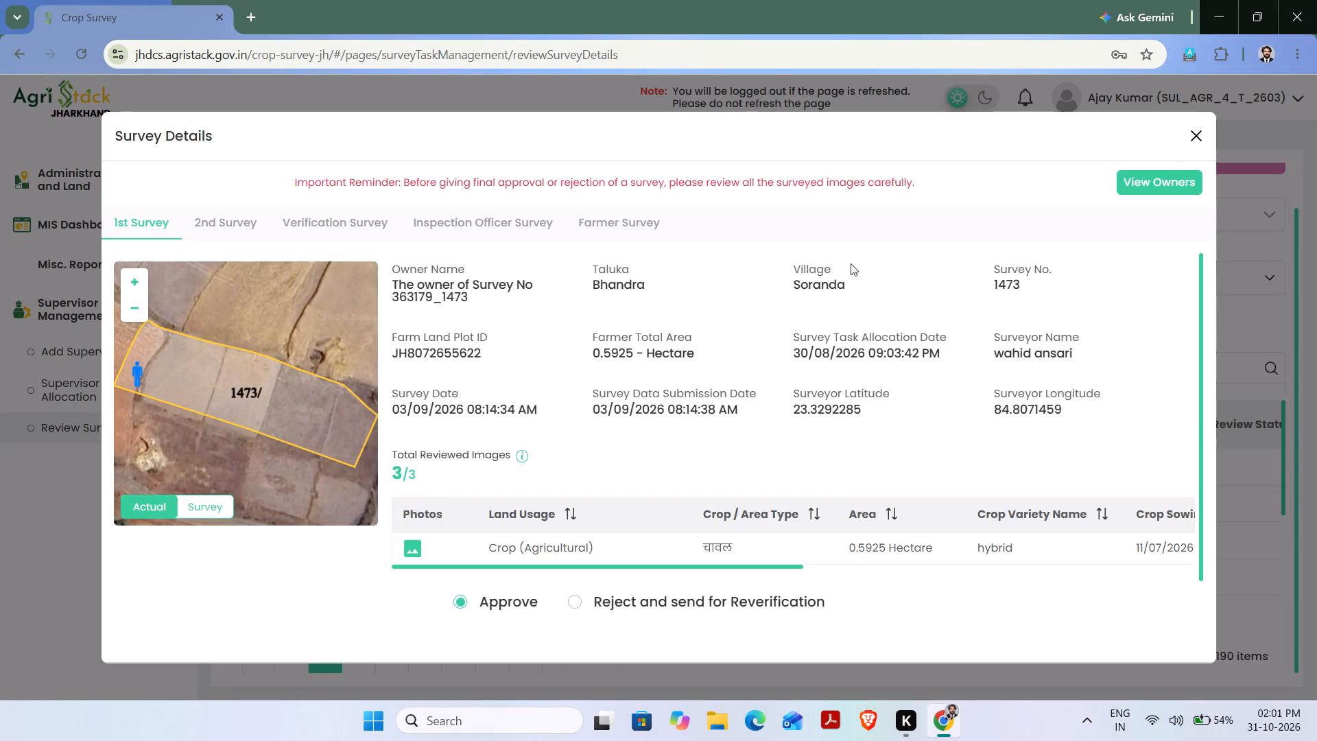
click(1186, 139)
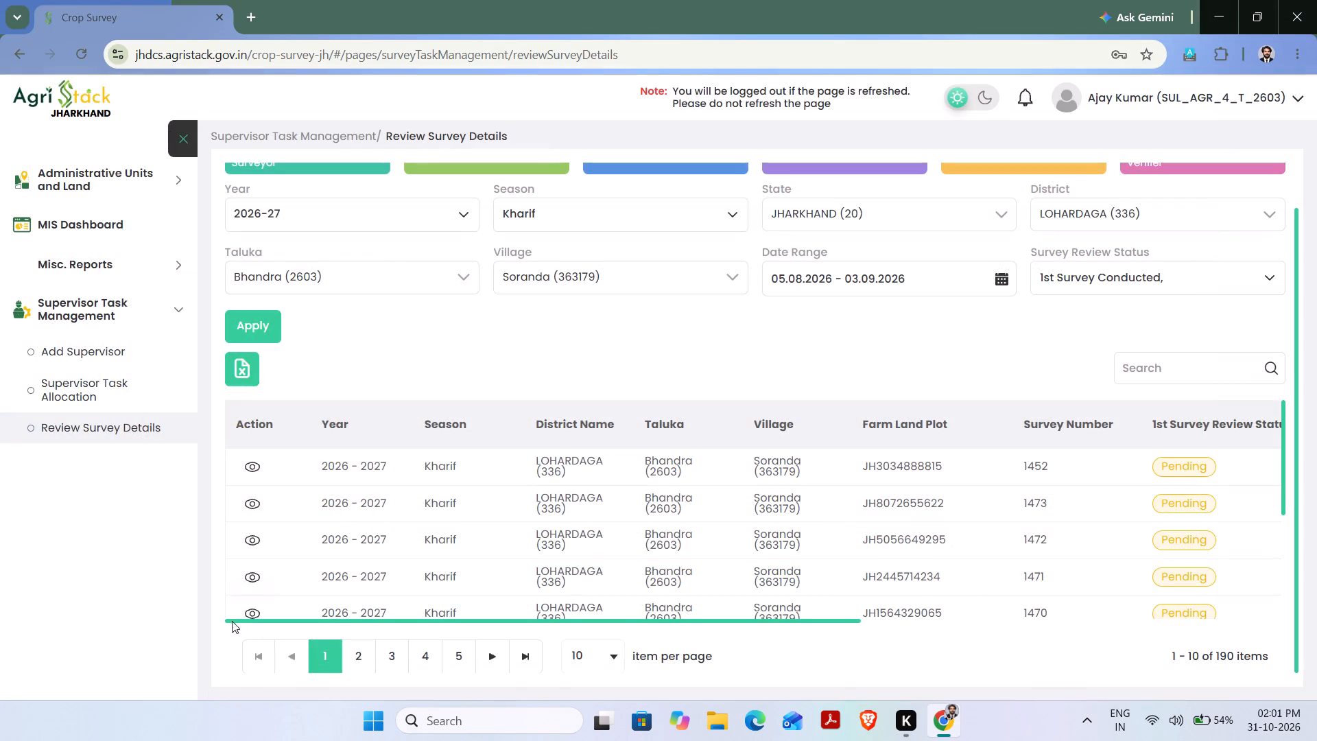
click(246, 613)
click(420, 548)
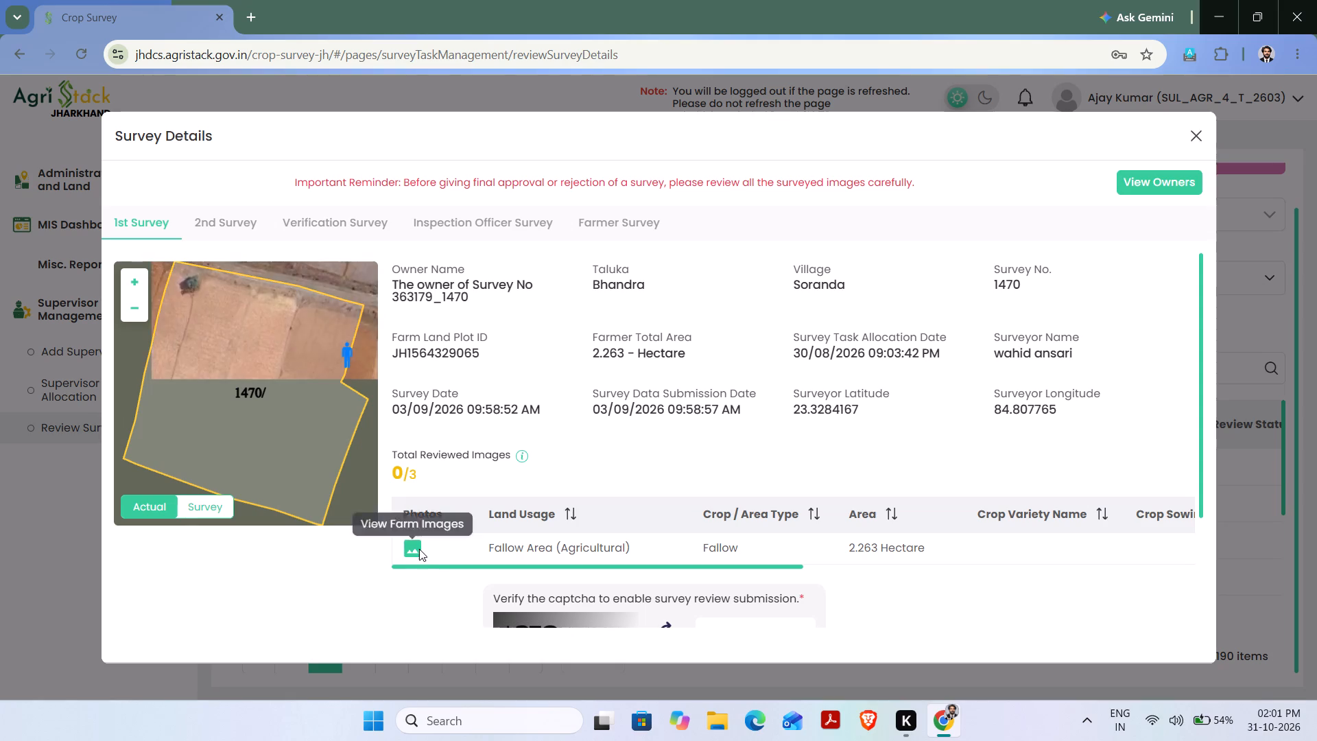
click(588, 594)
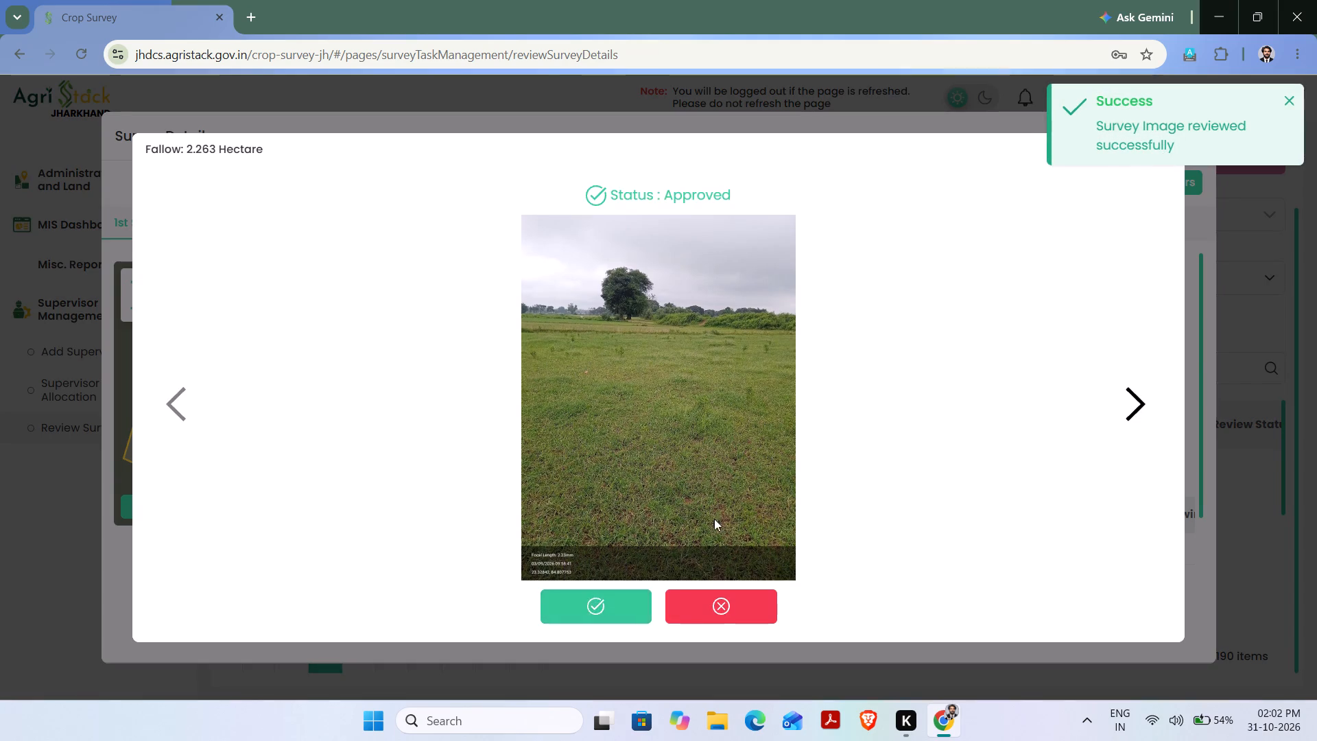
drag(668, 530, 610, 536)
click(615, 604)
drag(724, 499, 617, 510)
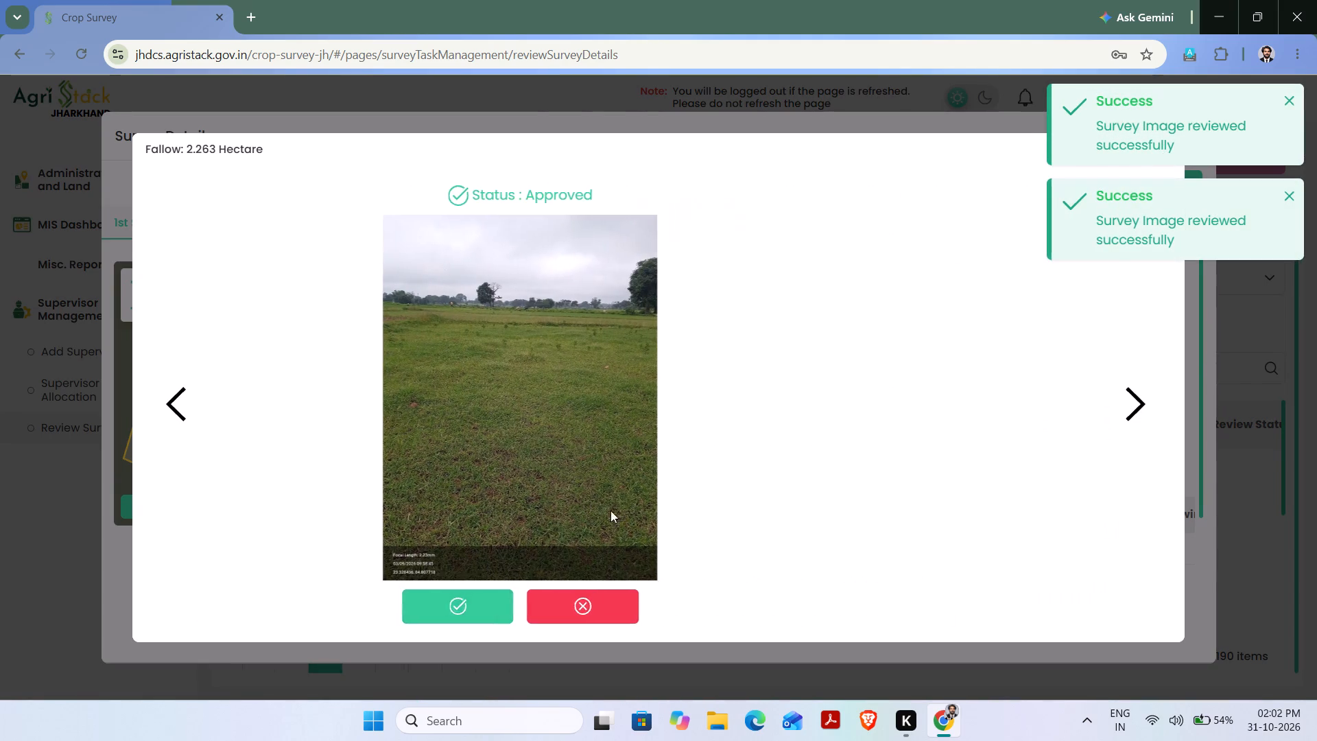
click(615, 601)
drag(715, 512, 686, 515)
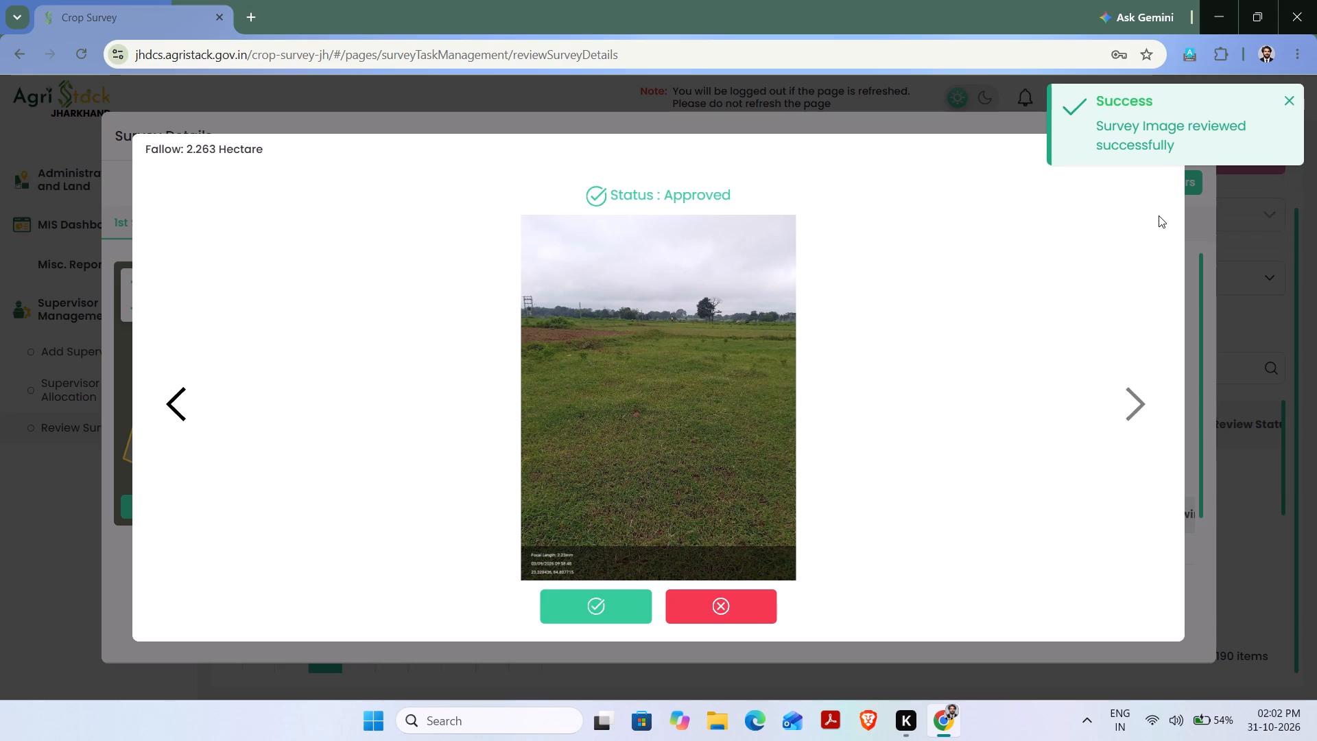
click(1168, 151)
Enter the displayed captcha, save the 1st survey review of survey number 1470 as Approve and close its details.
scroll(782, 422, down, 2)
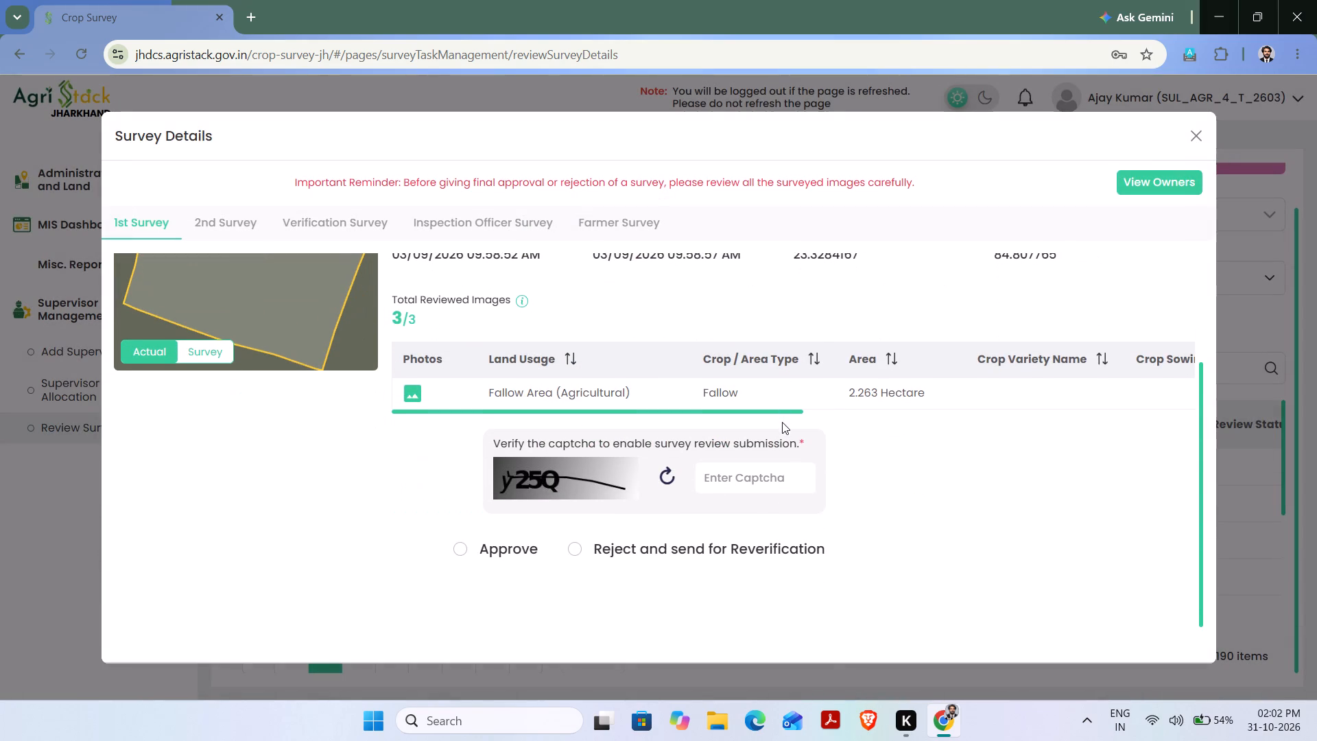
click(752, 479)
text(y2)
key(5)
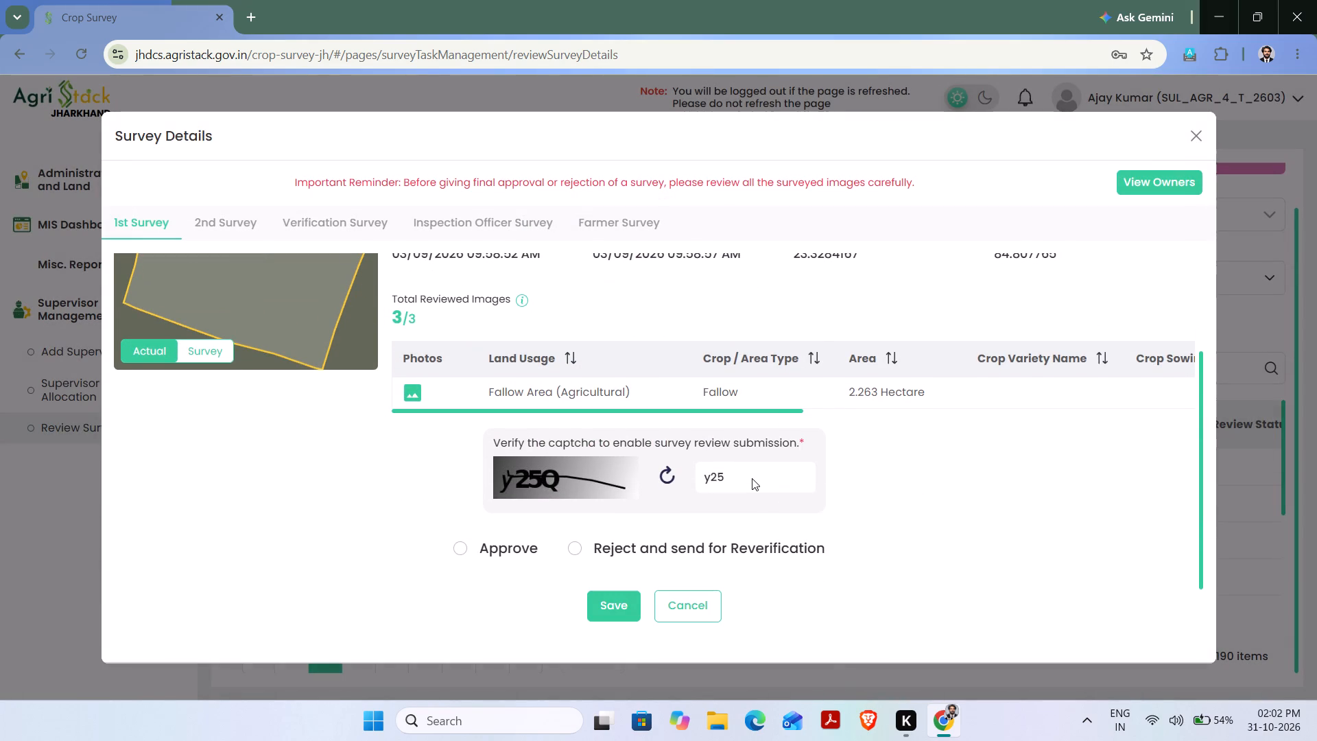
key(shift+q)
click(514, 552)
click(616, 596)
click(687, 423)
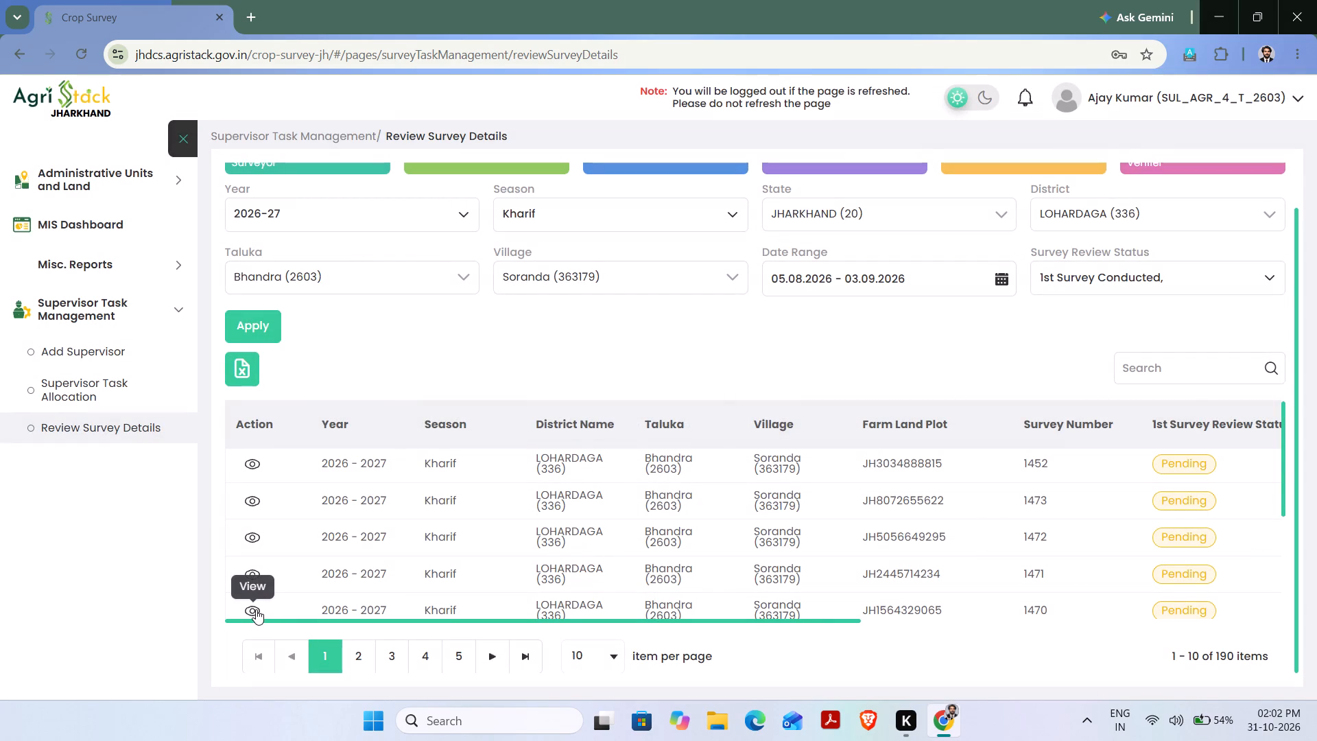
Approve the three farm images of the Fallow area in survey number 1469.
scroll(402, 563, down, 4)
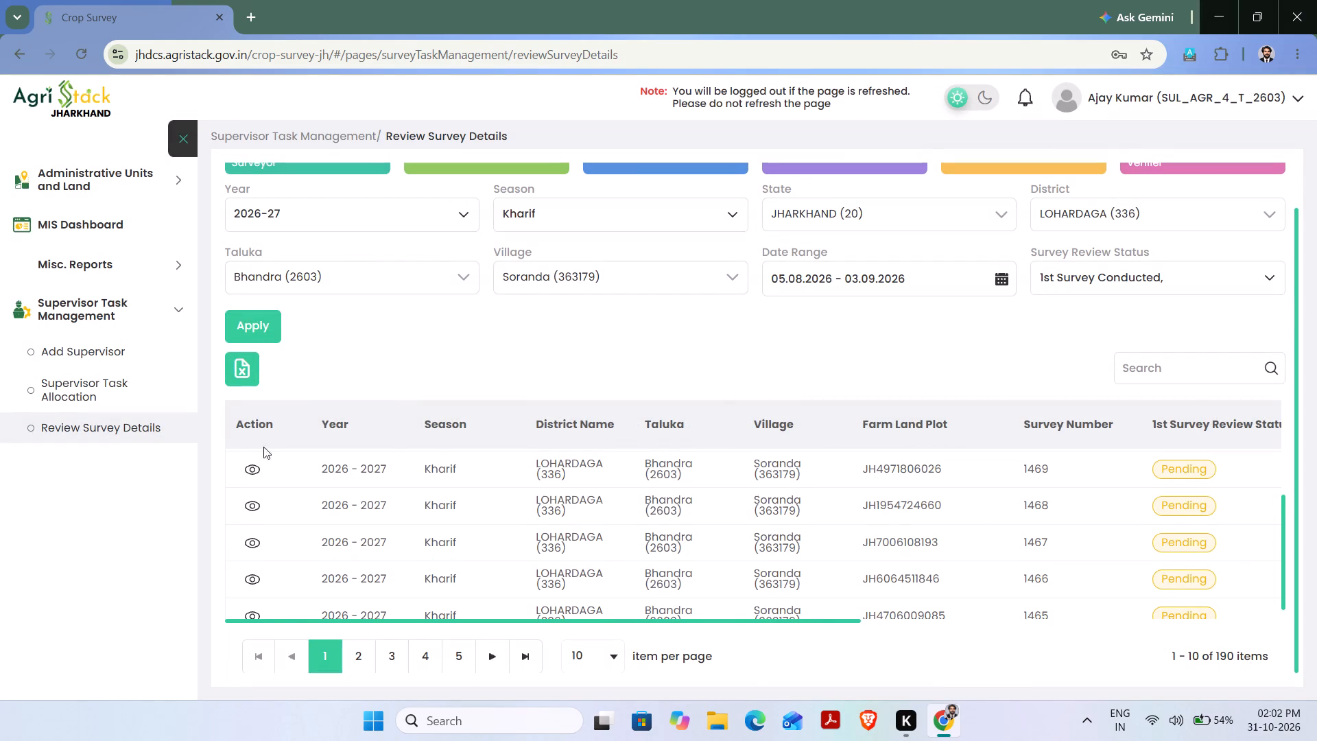
click(248, 452)
click(414, 541)
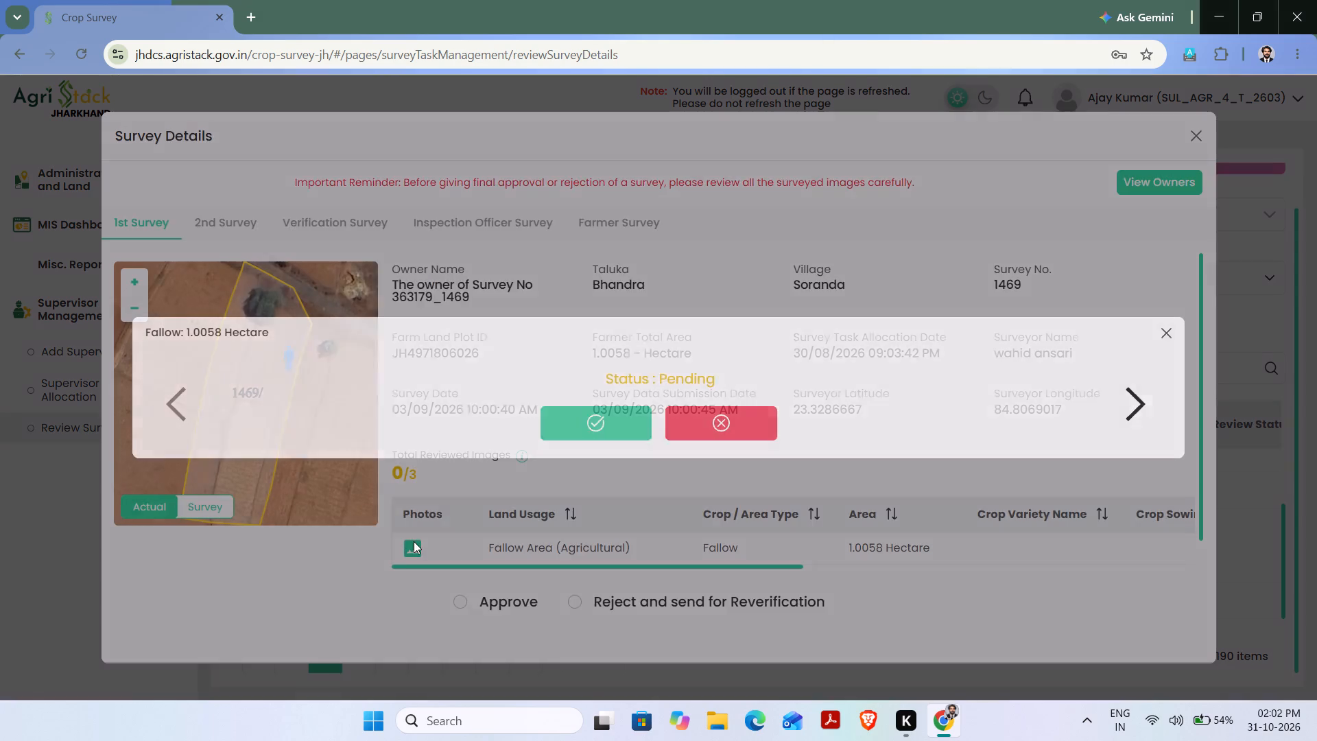
click(561, 605)
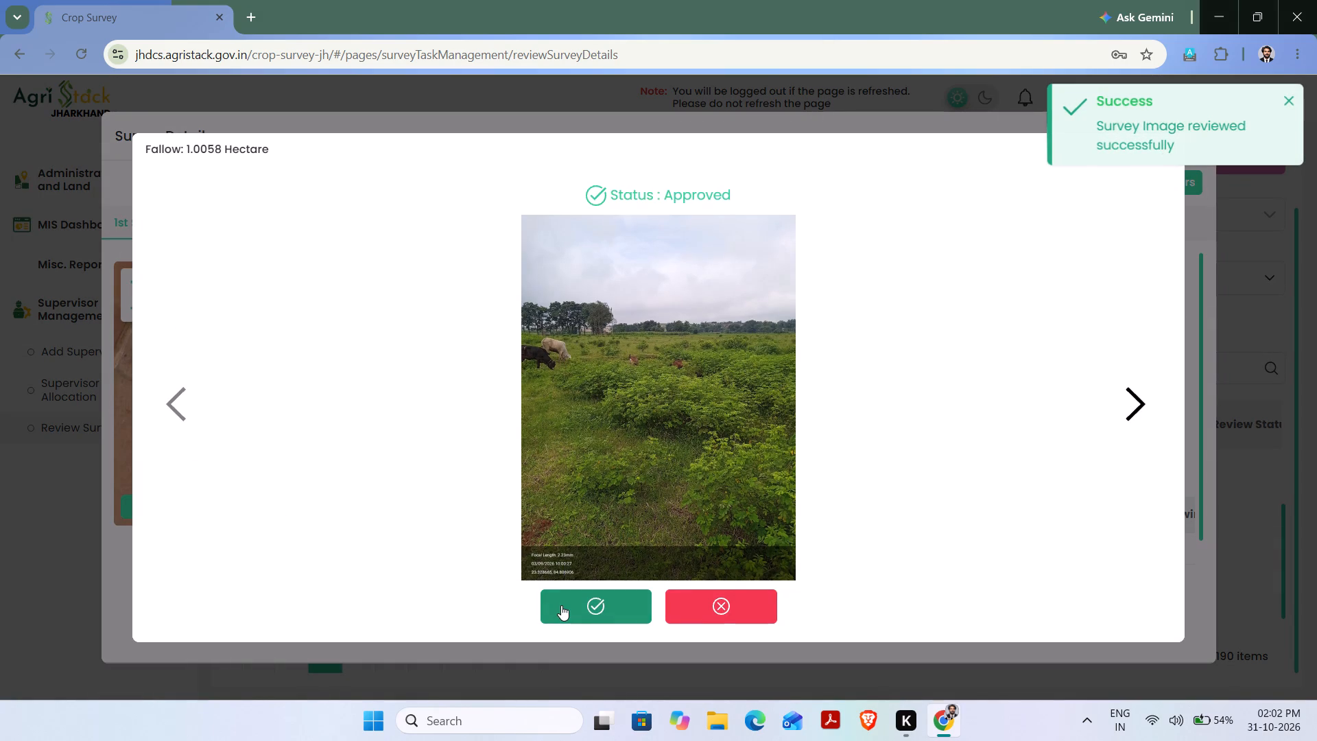
drag(636, 527, 556, 537)
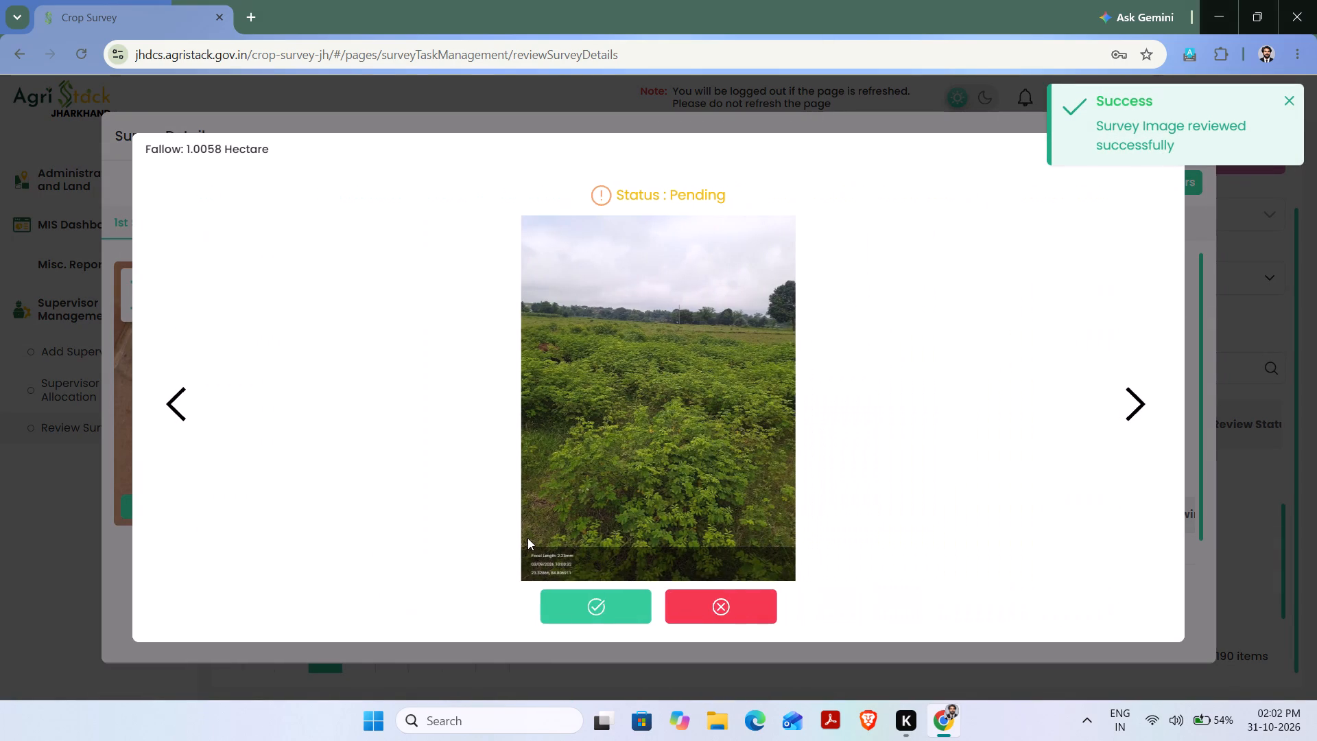
click(573, 609)
drag(693, 512, 610, 537)
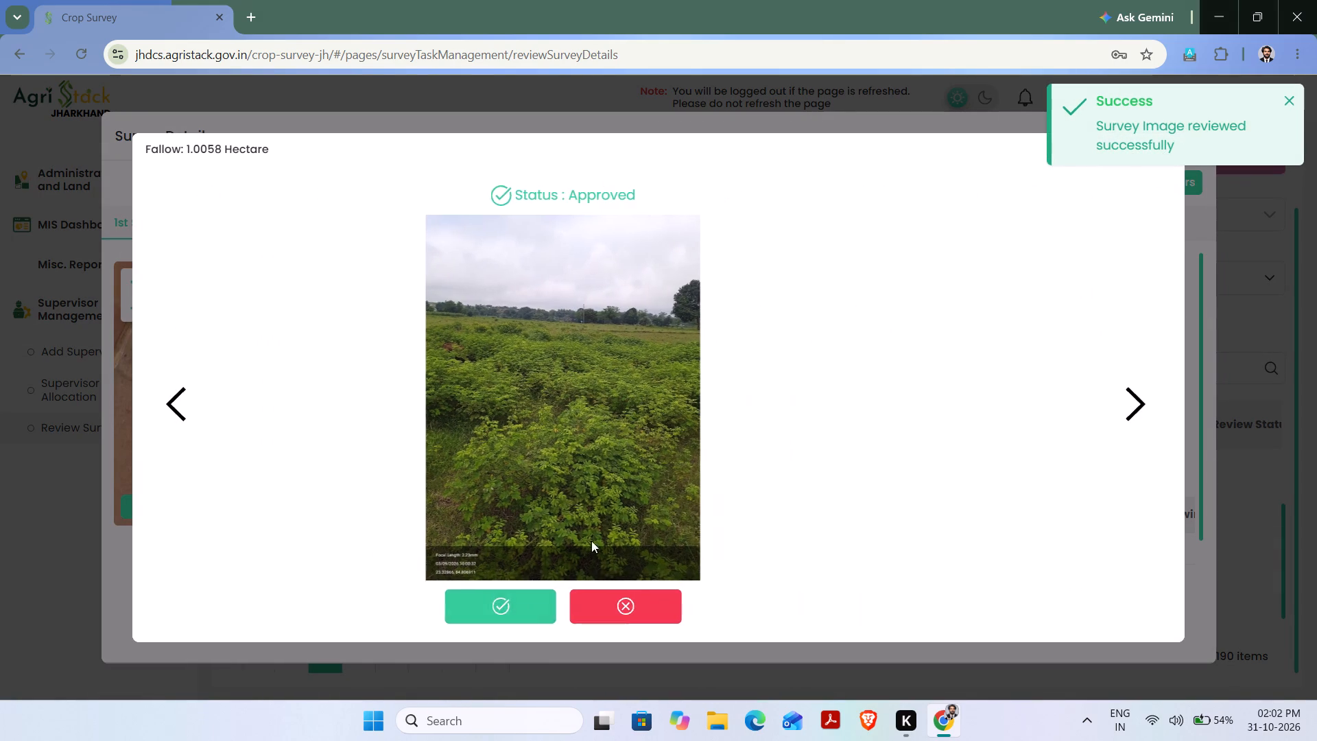
click(600, 604)
drag(679, 510, 613, 512)
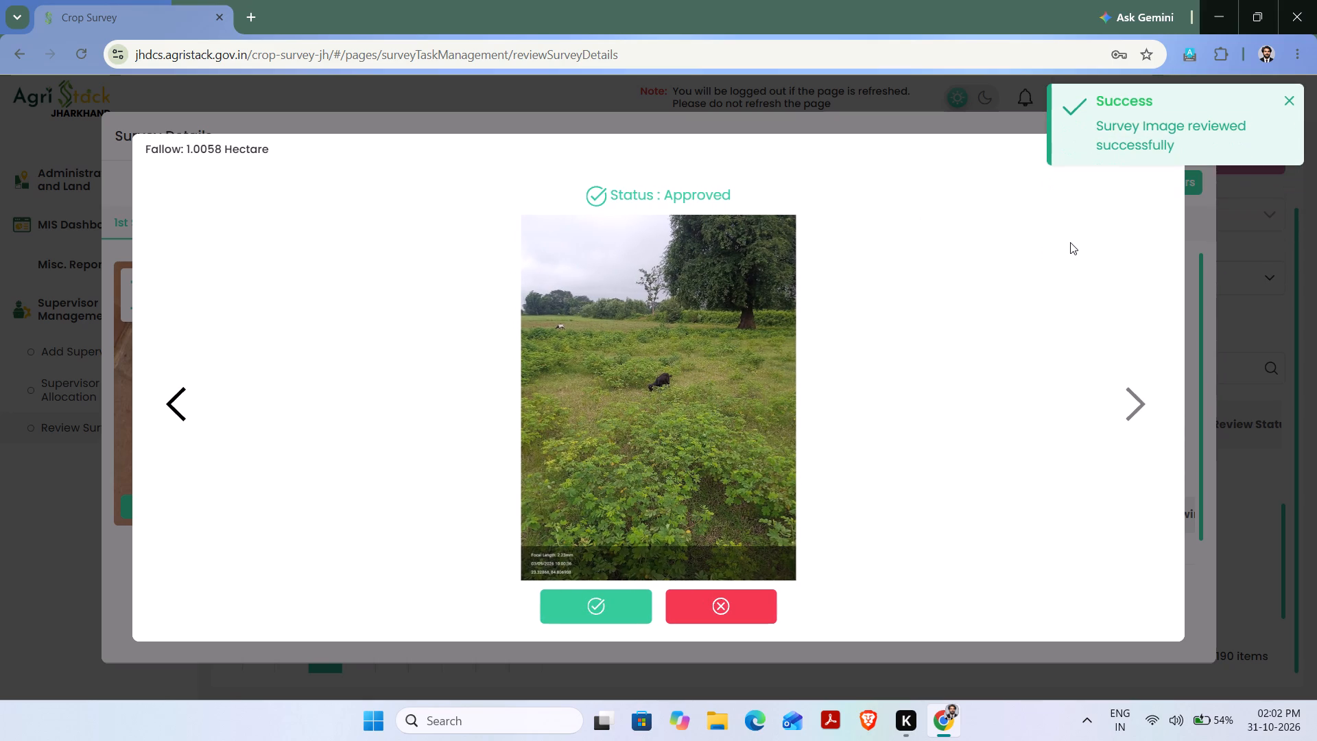
click(1166, 150)
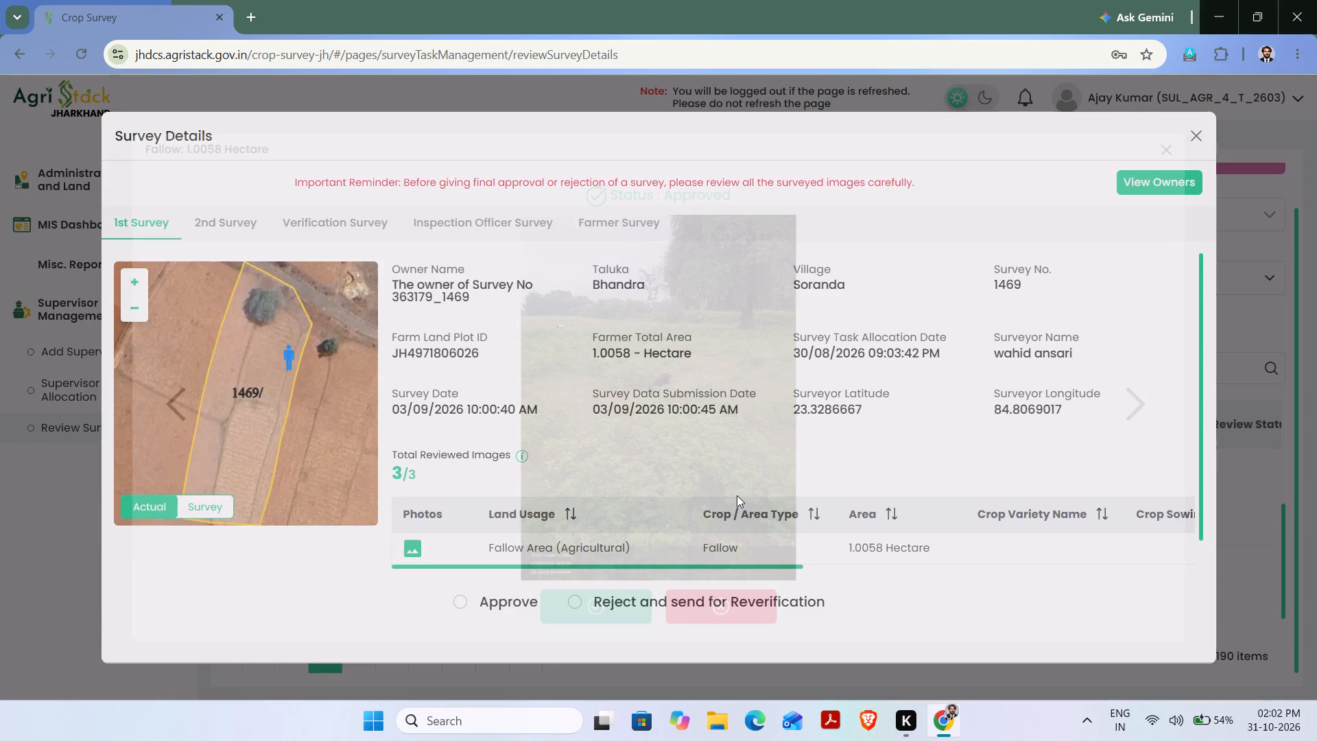
Save the 1st survey review of survey number 1469 as Approve and close its details.
scroll(737, 495, down, 2)
click(513, 495)
click(597, 552)
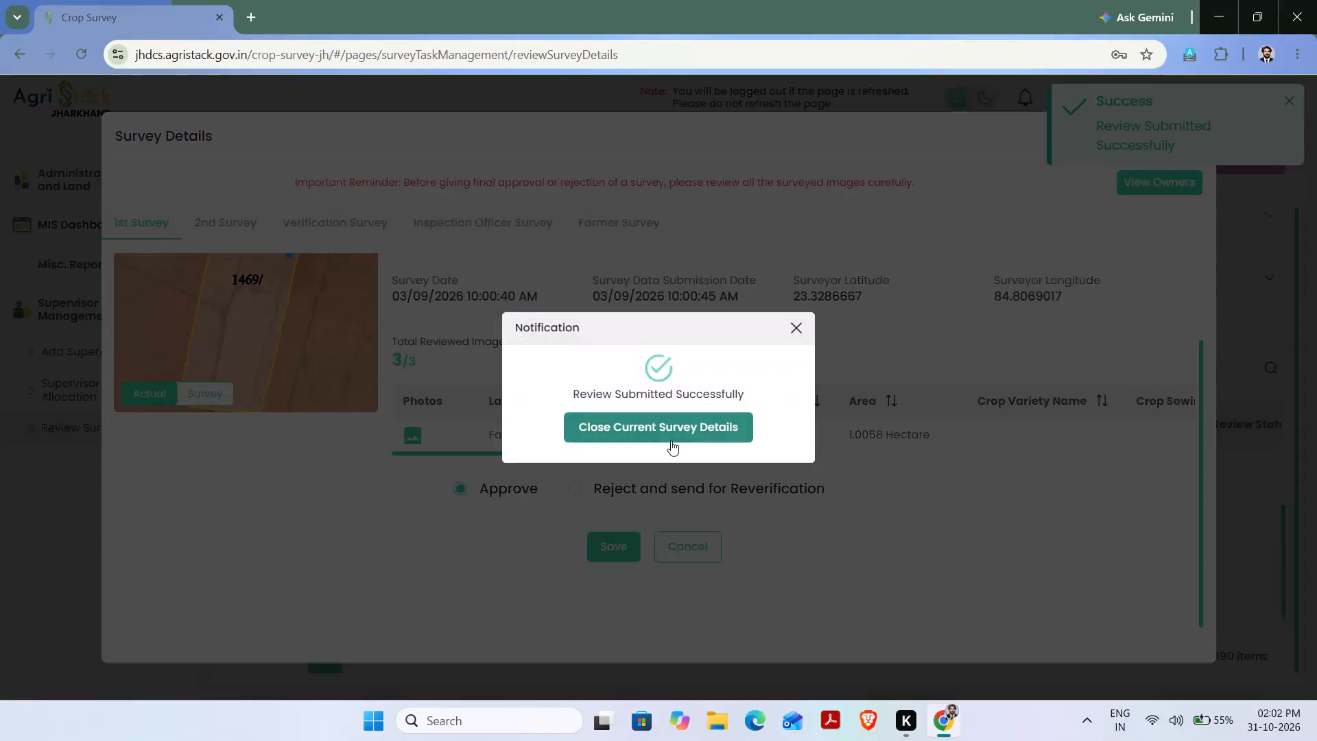
click(671, 437)
Approve the three farm images of the Fallow area in survey number 1468.
click(256, 491)
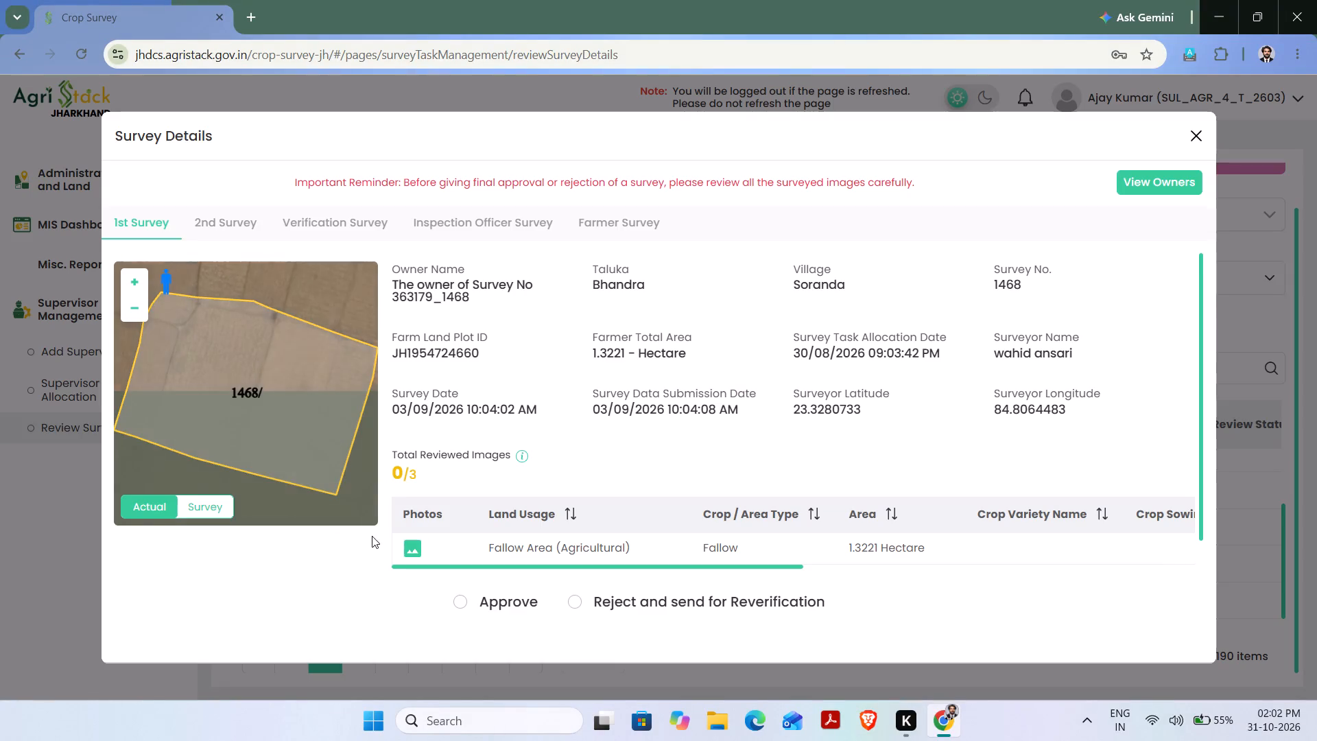
click(407, 546)
click(576, 613)
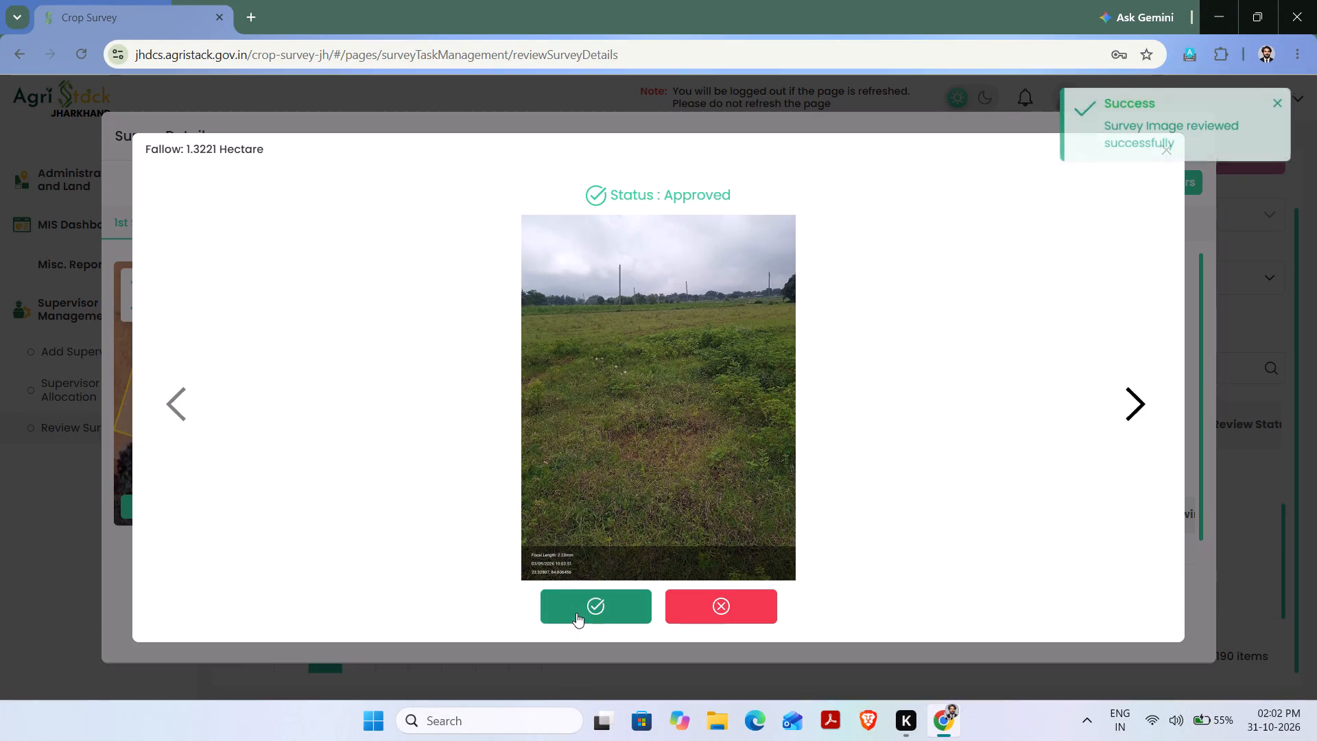
drag(726, 504, 628, 526)
click(610, 600)
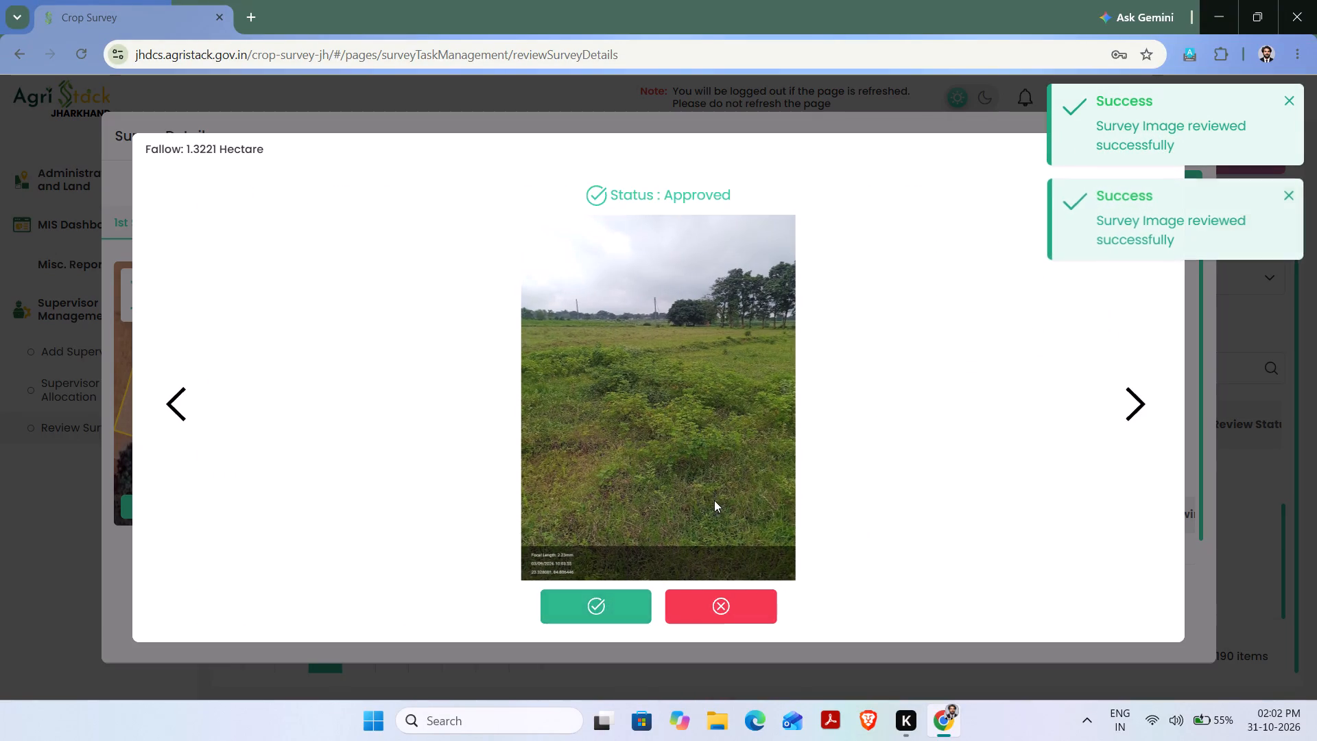
drag(711, 502, 627, 521)
click(610, 609)
drag(720, 501, 695, 505)
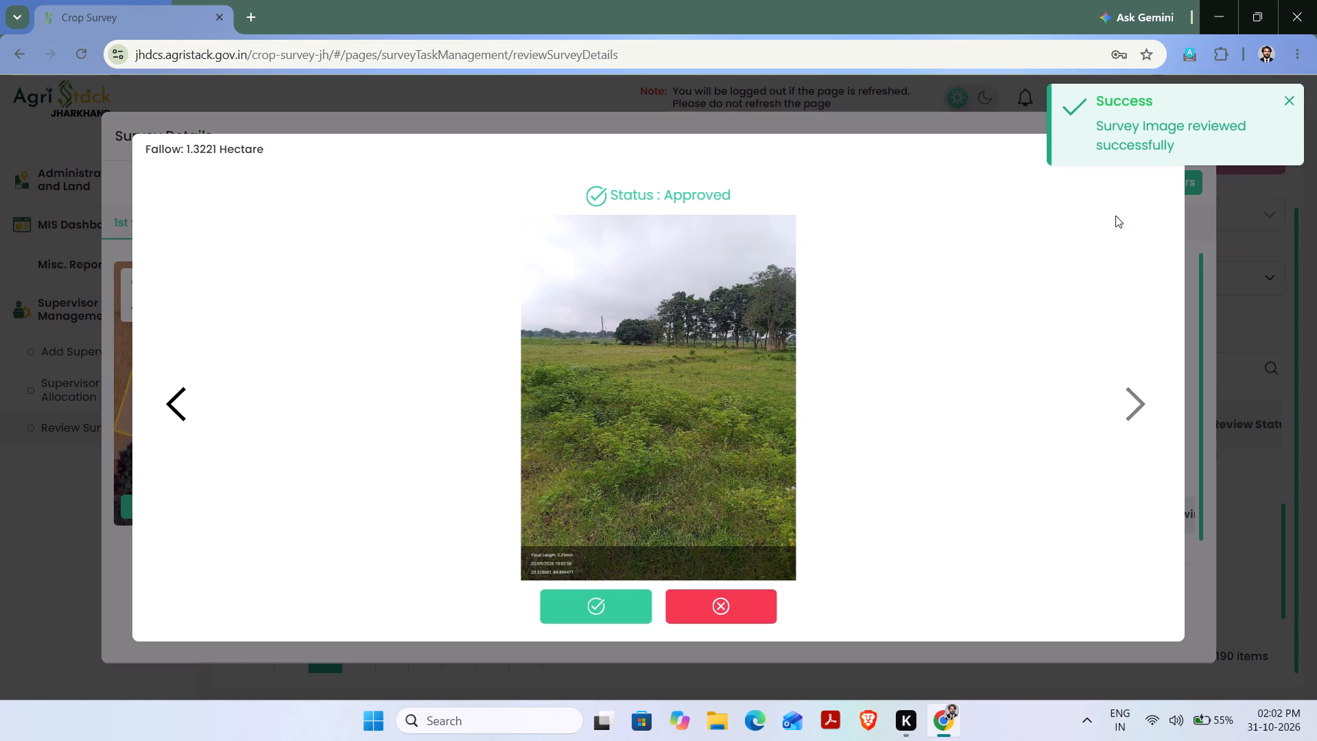
click(1165, 152)
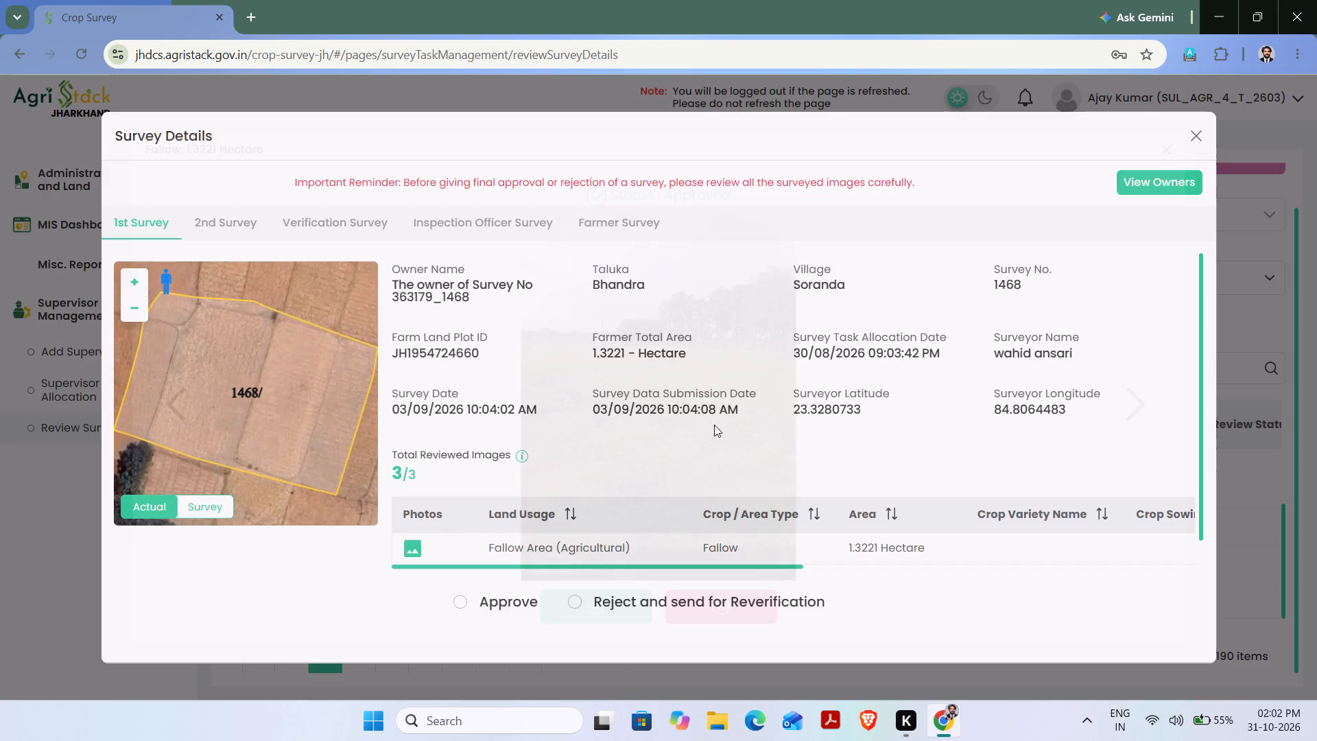
Save the 1st survey review of survey number 1468 as Approve and close its details.
scroll(714, 425, down, 2)
click(470, 491)
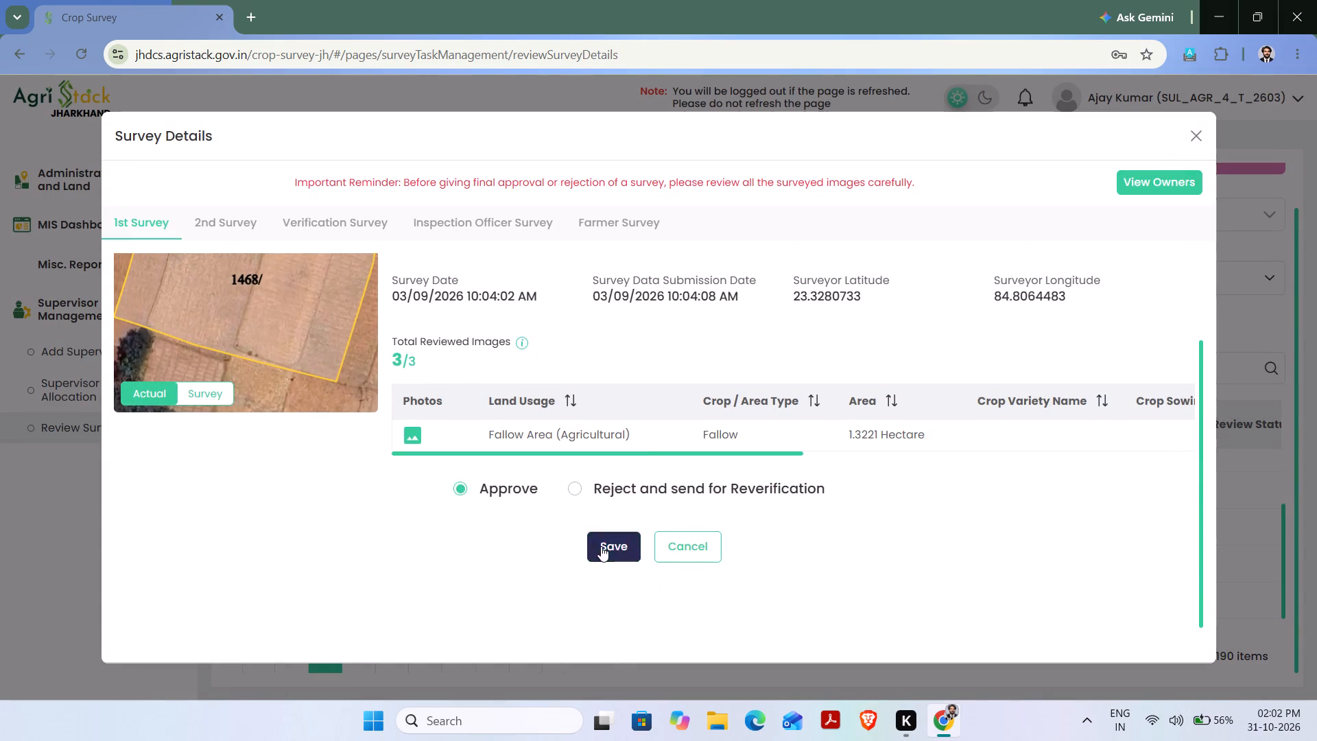
click(601, 546)
click(662, 427)
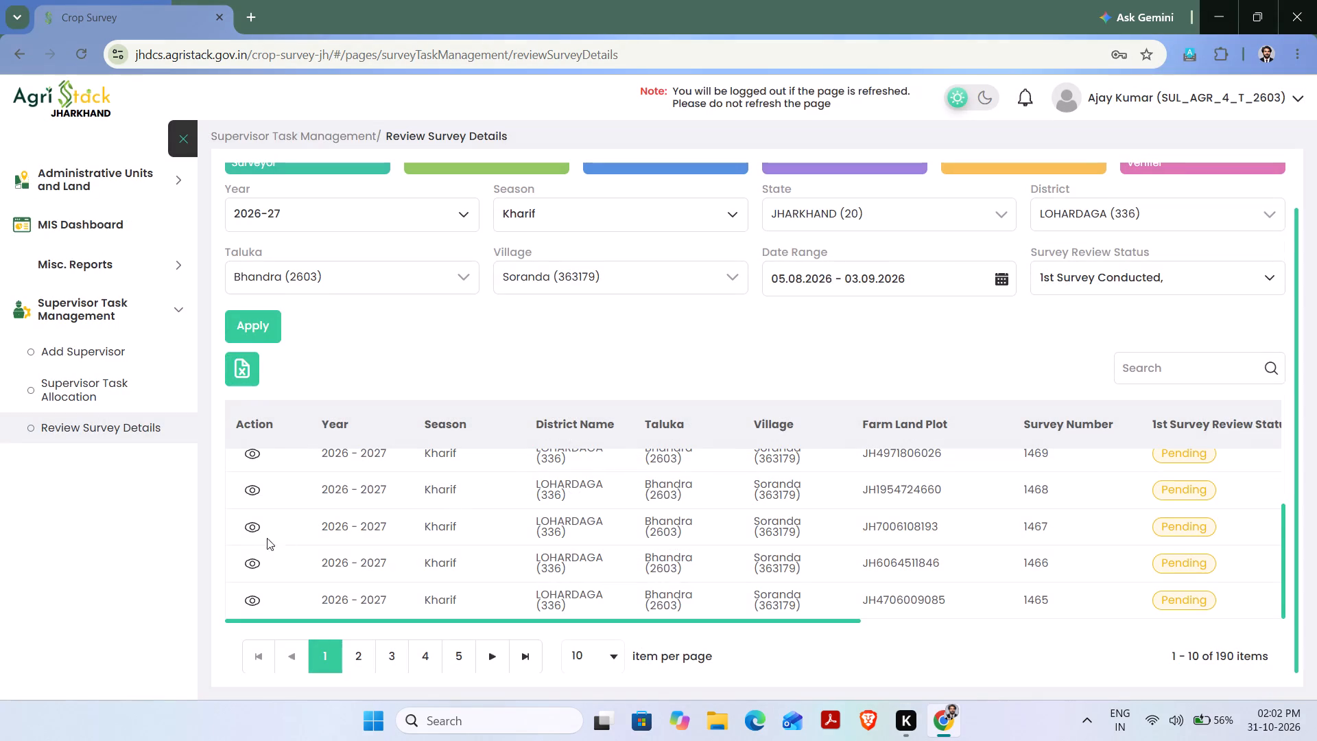
Approve the three farm images of the Fallow area in survey number 1467.
click(242, 532)
click(251, 526)
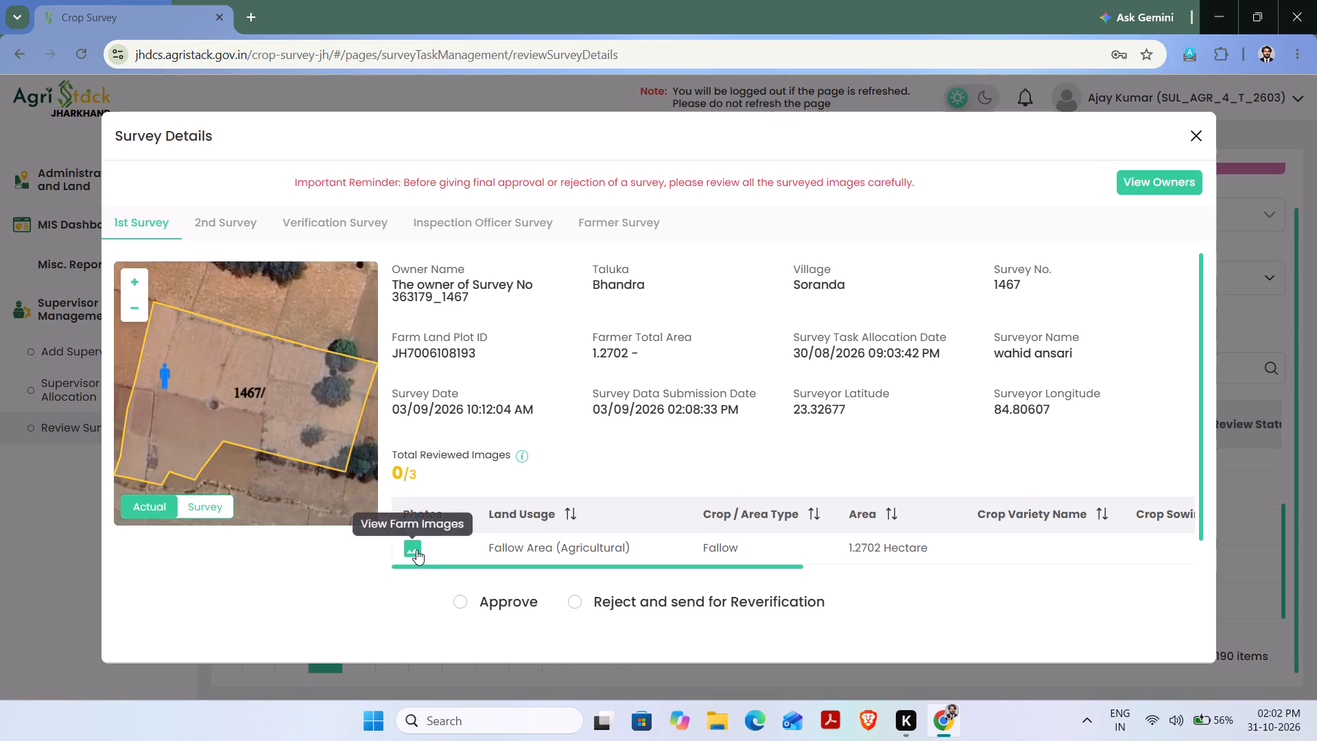
click(415, 547)
click(569, 600)
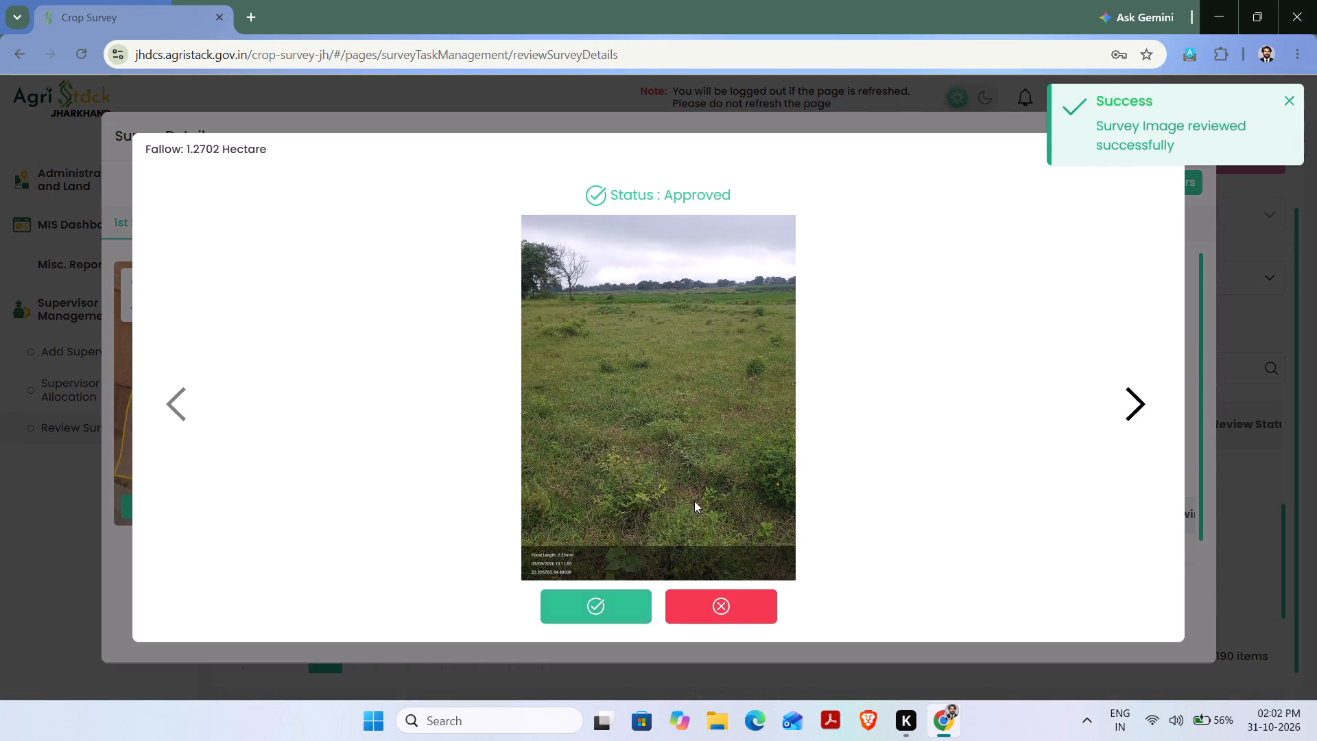
drag(688, 503, 578, 516)
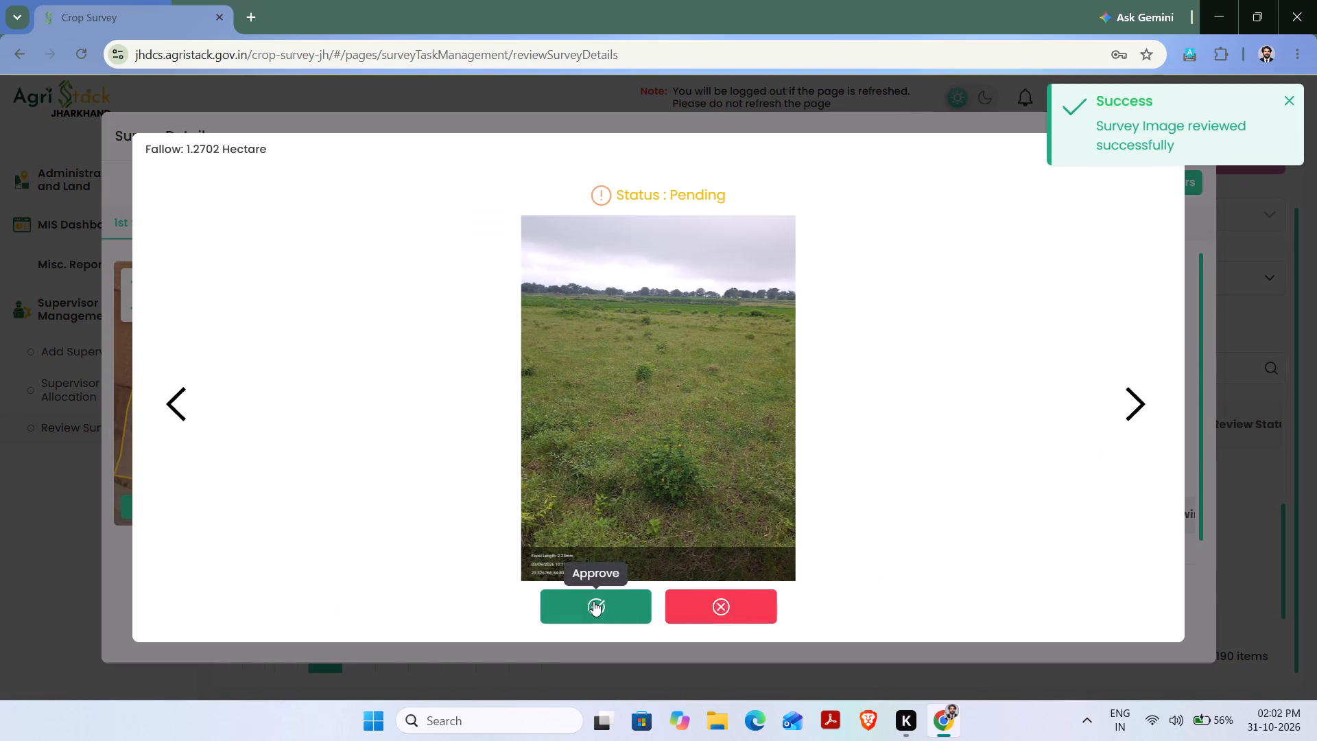
click(593, 601)
drag(725, 507, 631, 528)
click(594, 598)
drag(711, 512, 680, 514)
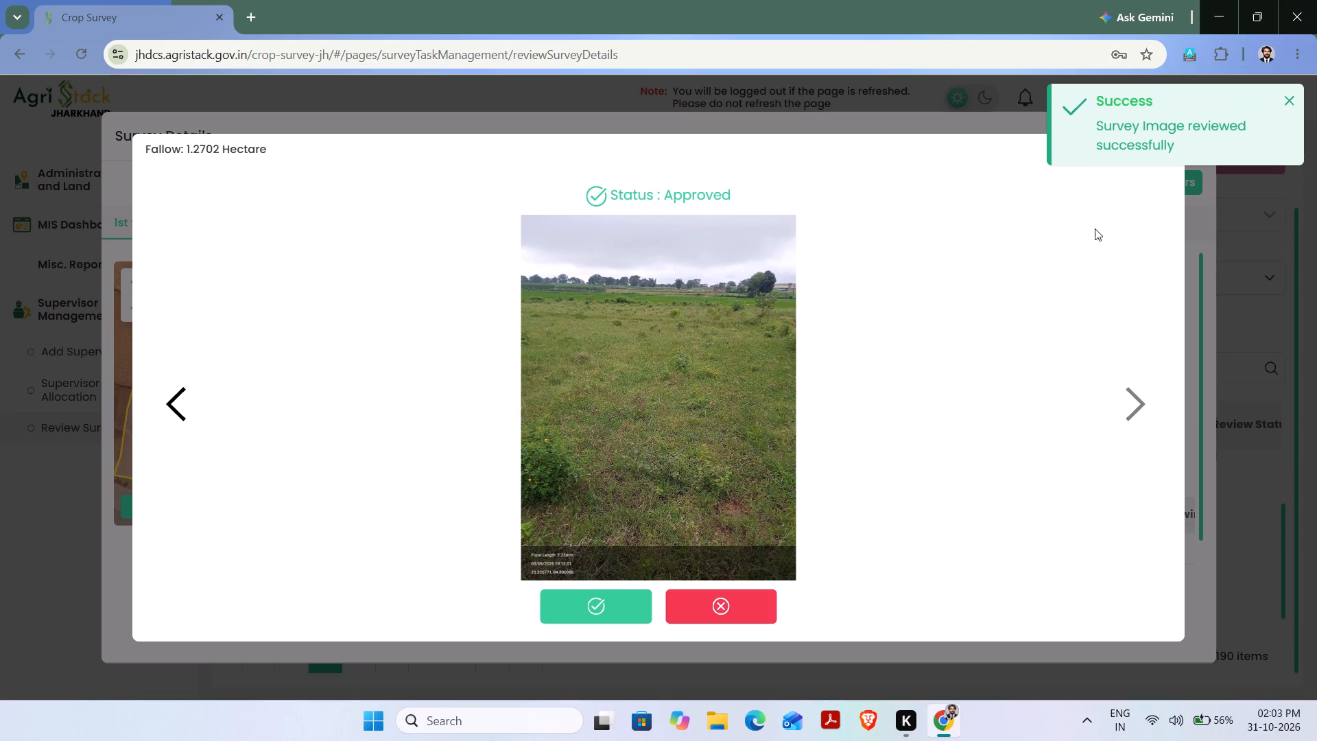
click(1168, 147)
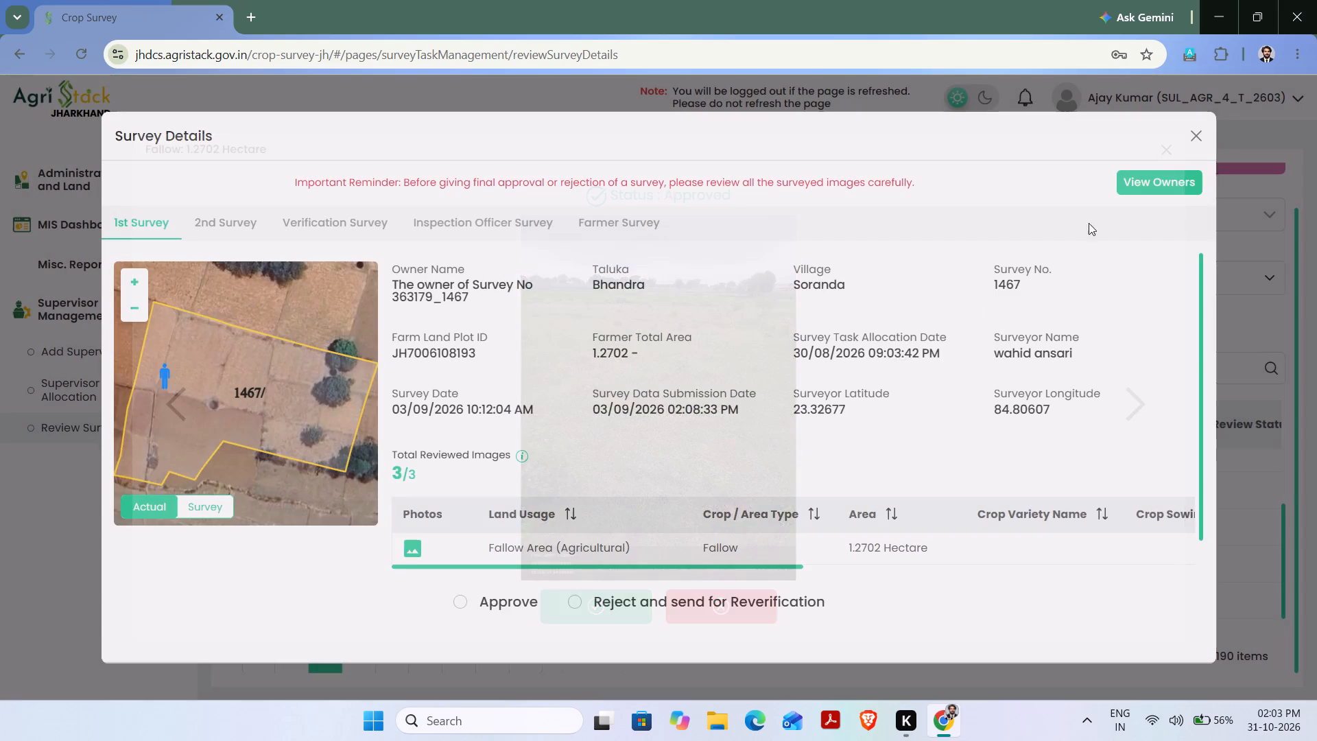
Save the 1st survey review of survey number 1467 as Approve and close its details.
scroll(674, 501, down, 1)
click(510, 496)
click(611, 552)
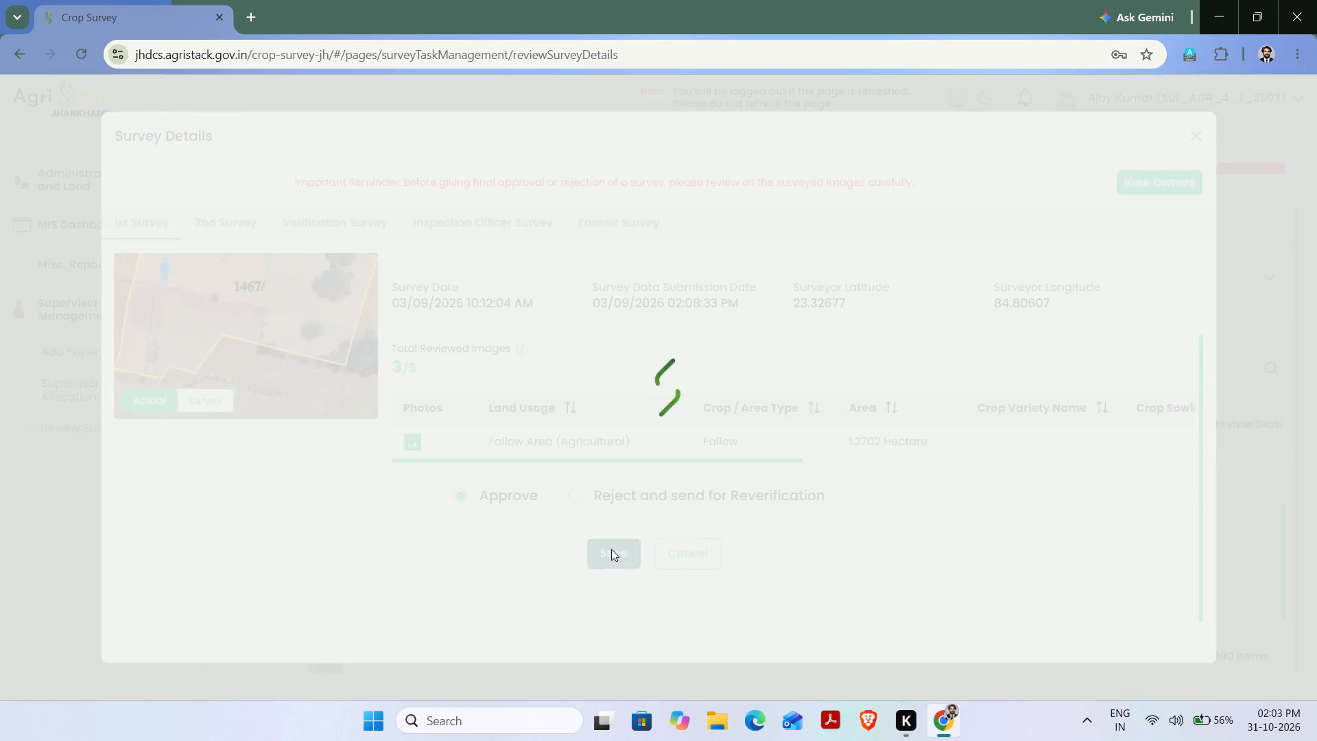
click(665, 438)
Approve the three farm images of the अदरक crop in survey number 1466.
click(254, 556)
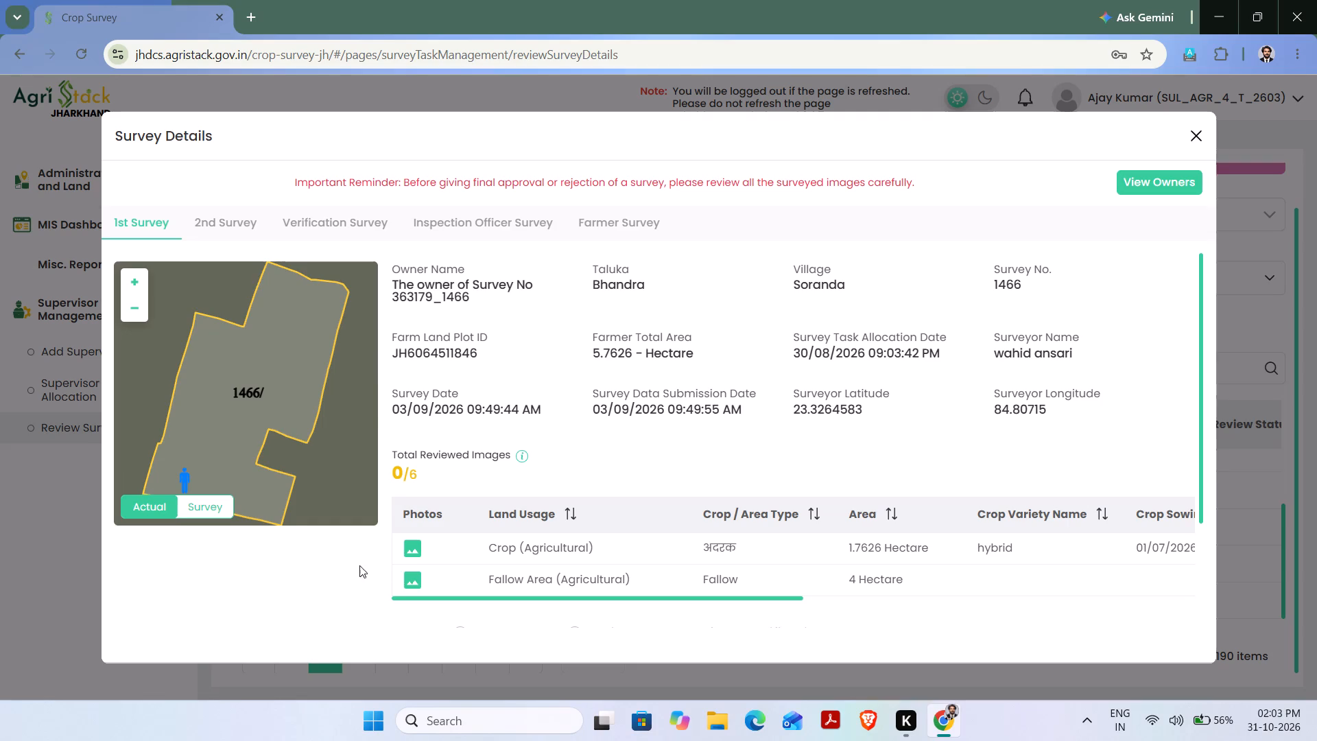
click(412, 554)
click(571, 617)
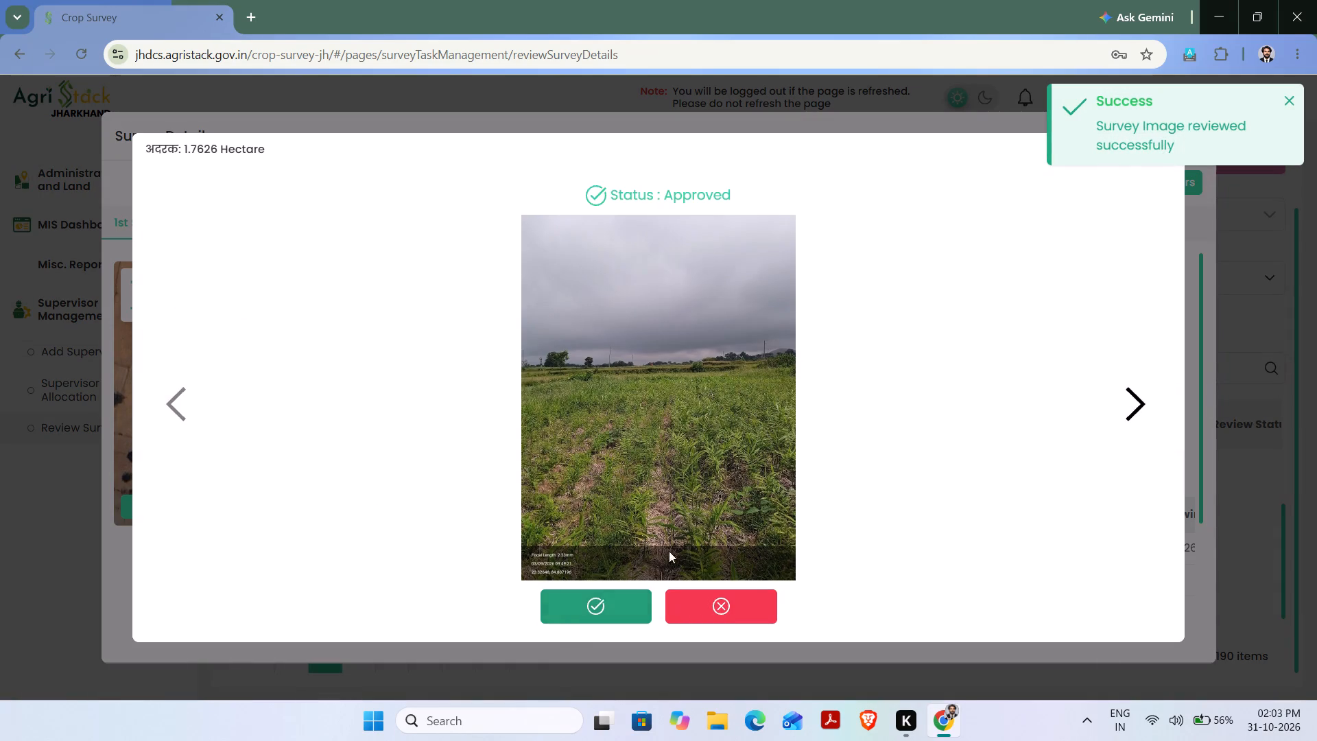
drag(669, 546, 554, 560)
click(555, 609)
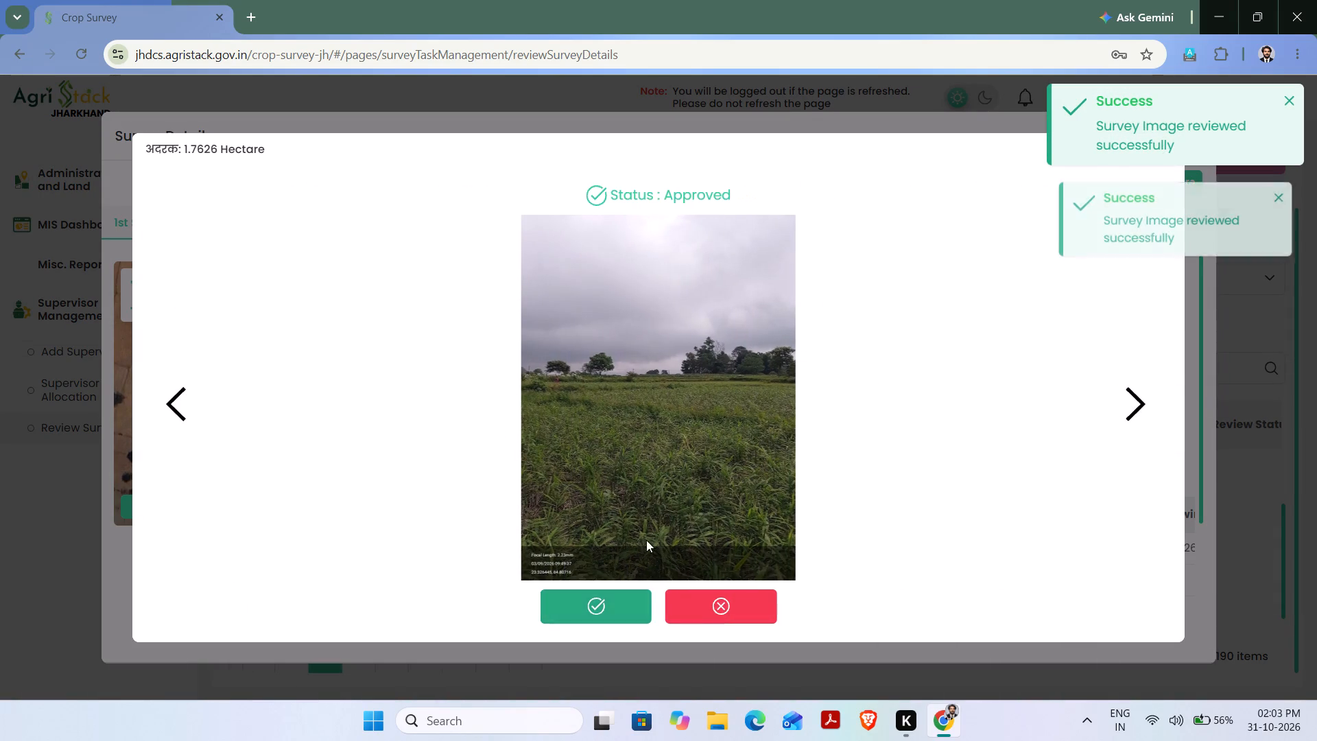
drag(644, 541, 561, 560)
click(578, 598)
drag(689, 501, 661, 506)
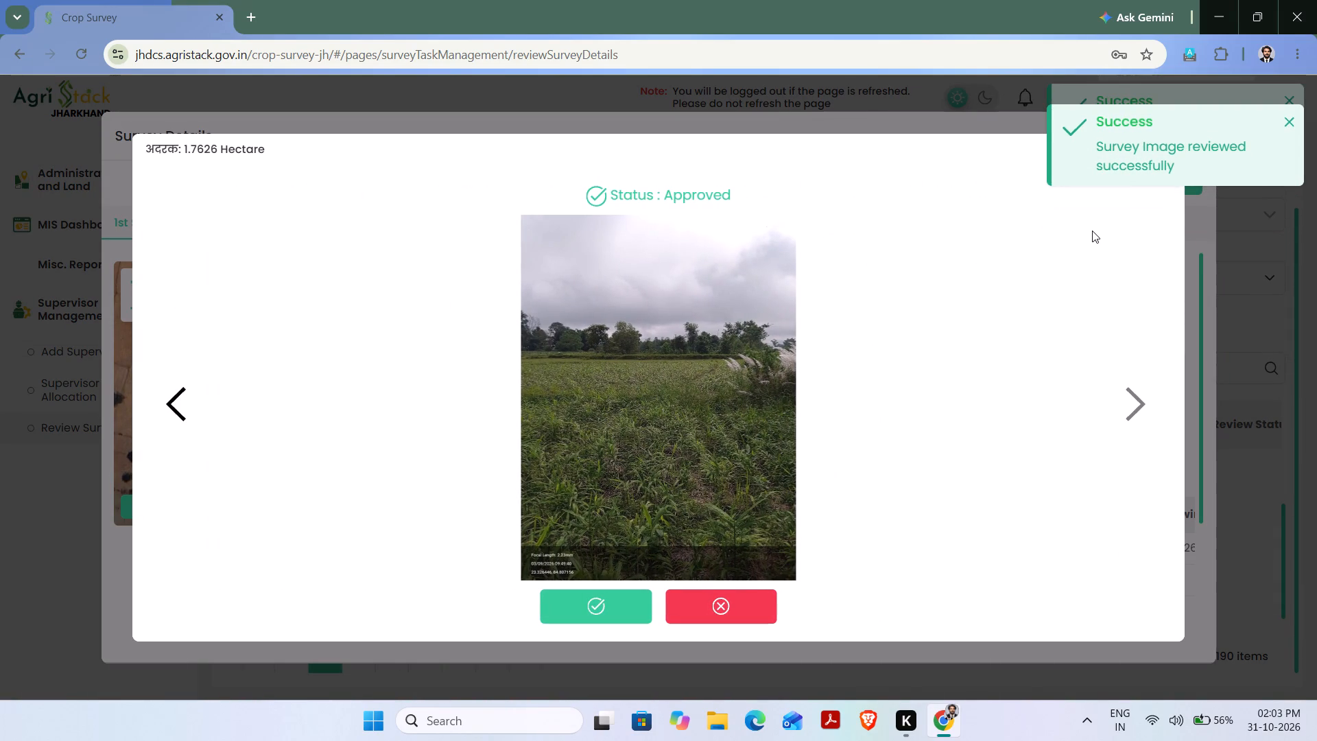
click(1169, 155)
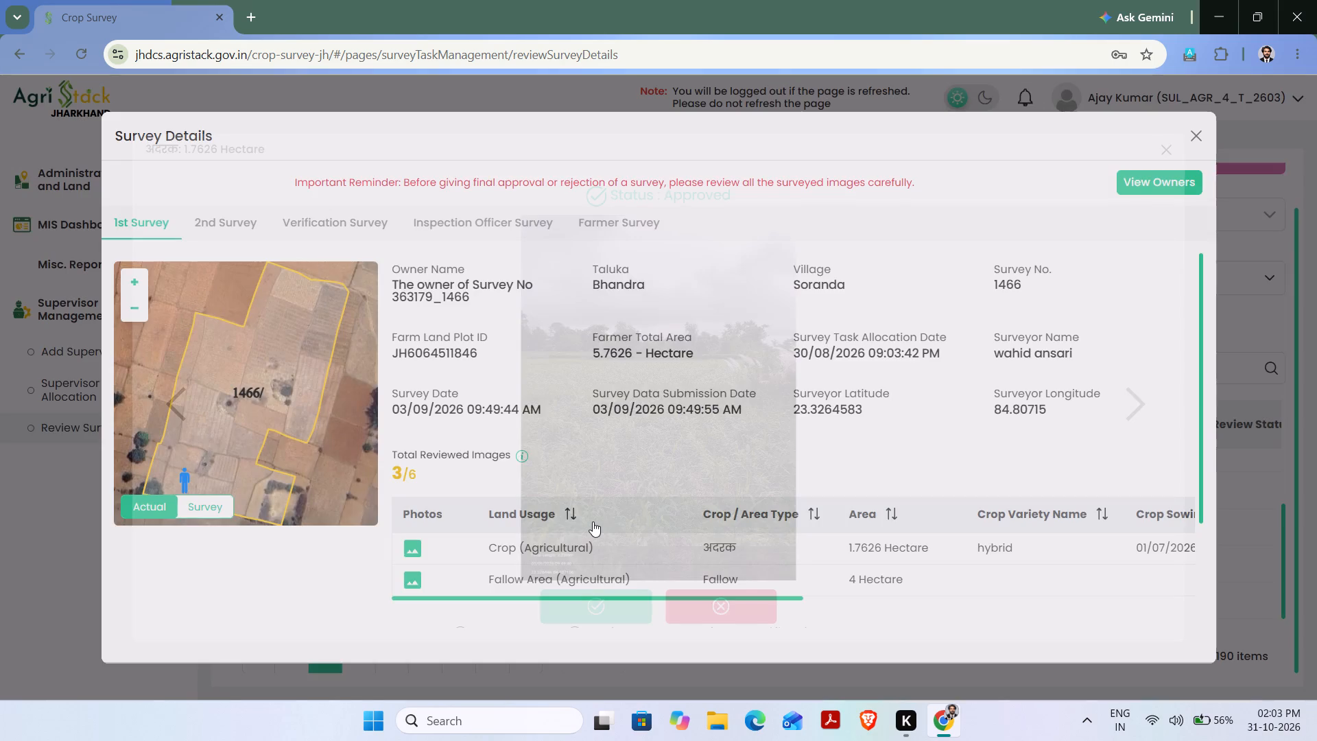
Approve the three farm images of the Fallow area in survey number 1466.
scroll(593, 521, down, 1)
click(417, 475)
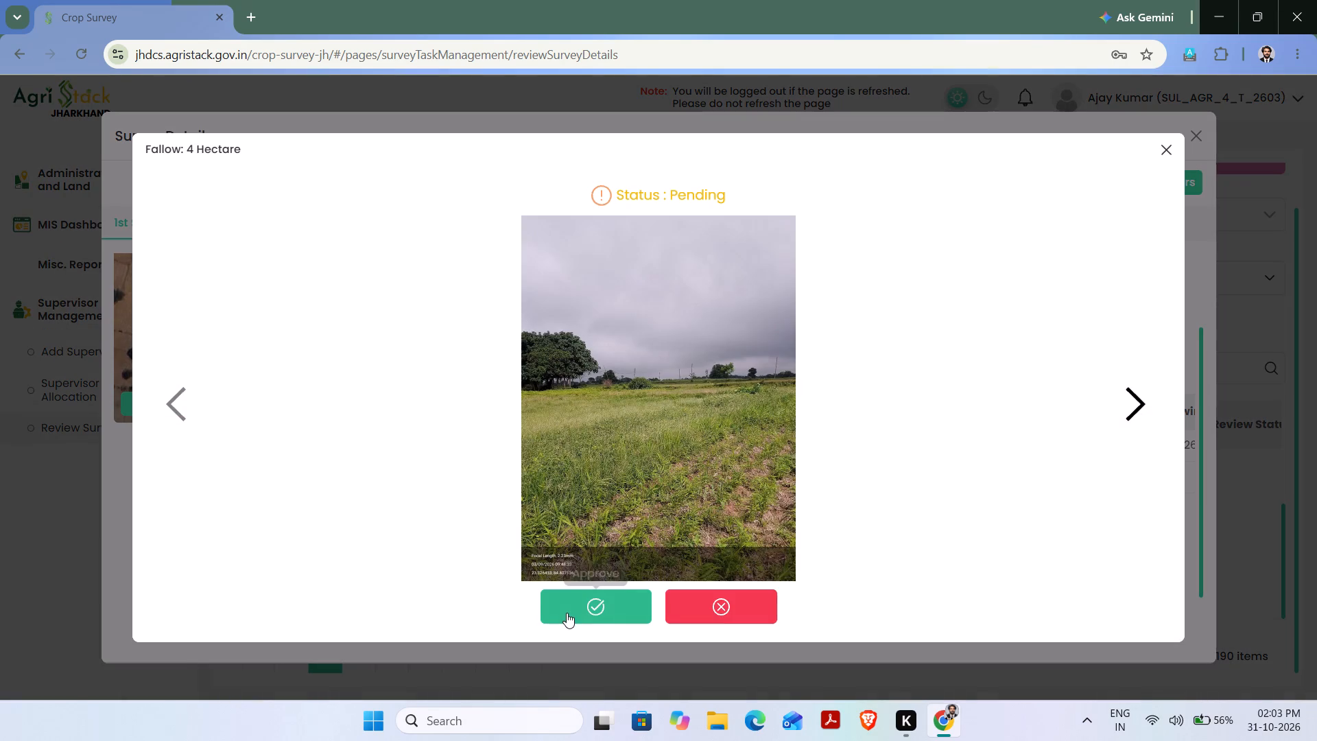
click(567, 613)
drag(701, 523, 610, 545)
click(607, 597)
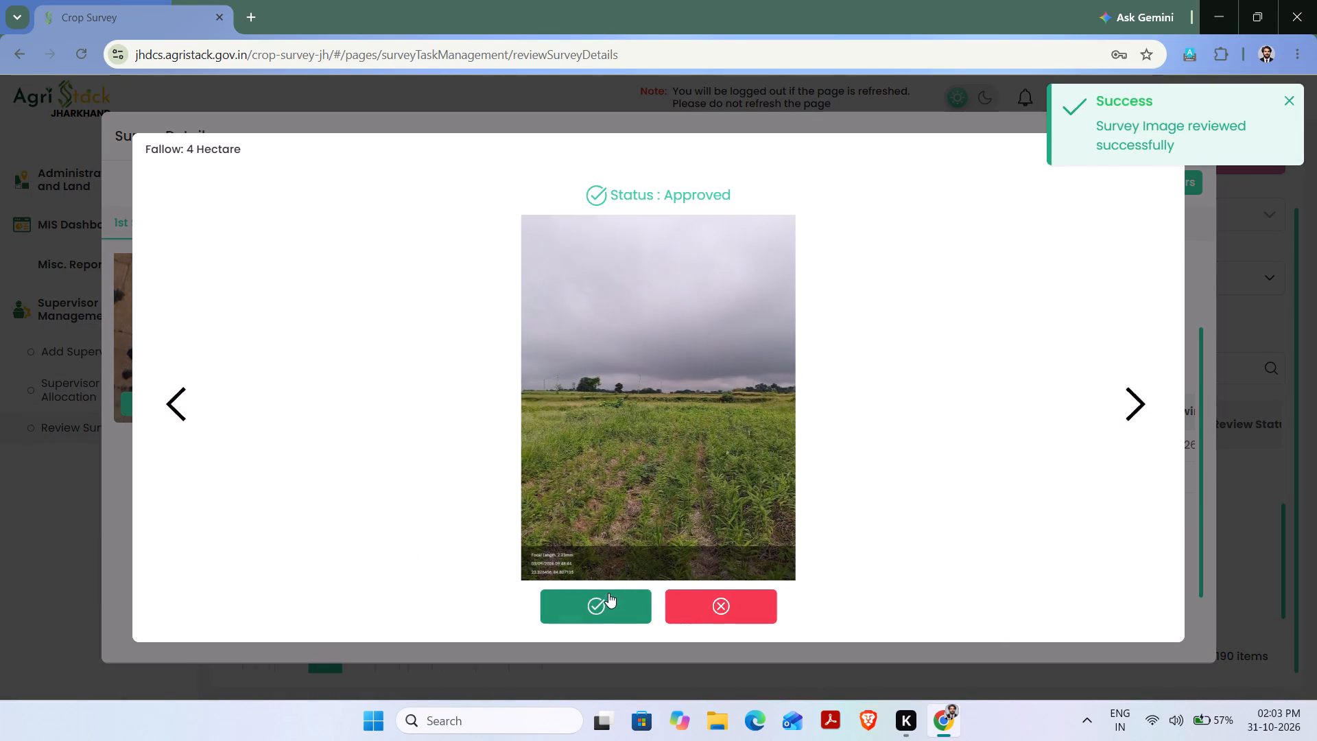
drag(730, 489, 600, 504)
click(596, 597)
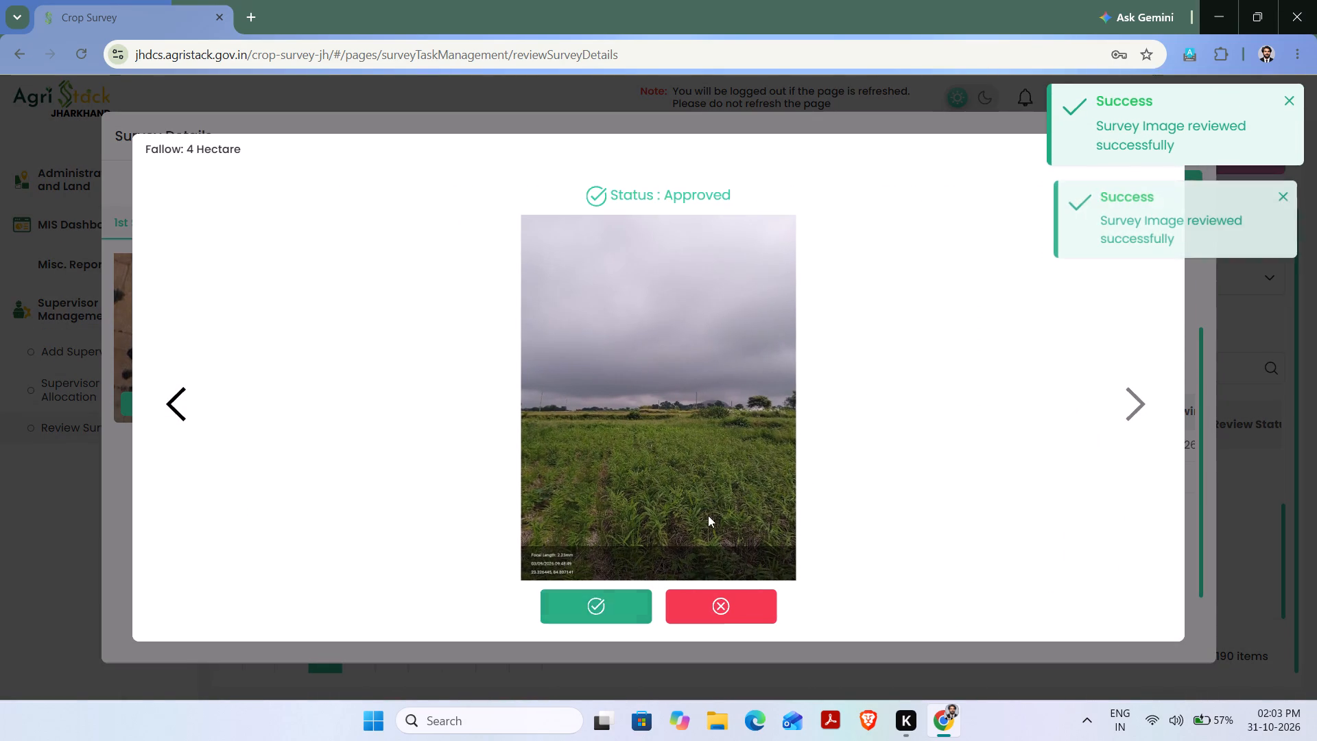
drag(703, 504, 654, 512)
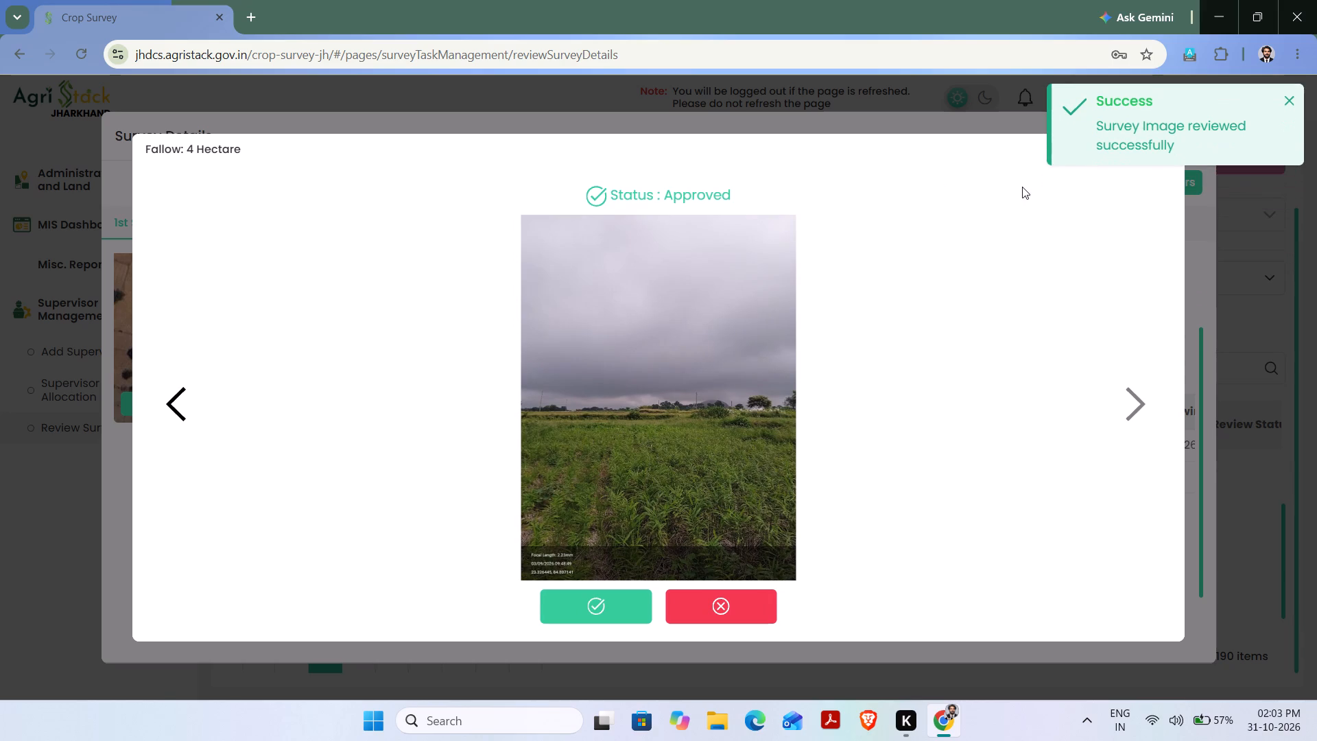
click(1164, 151)
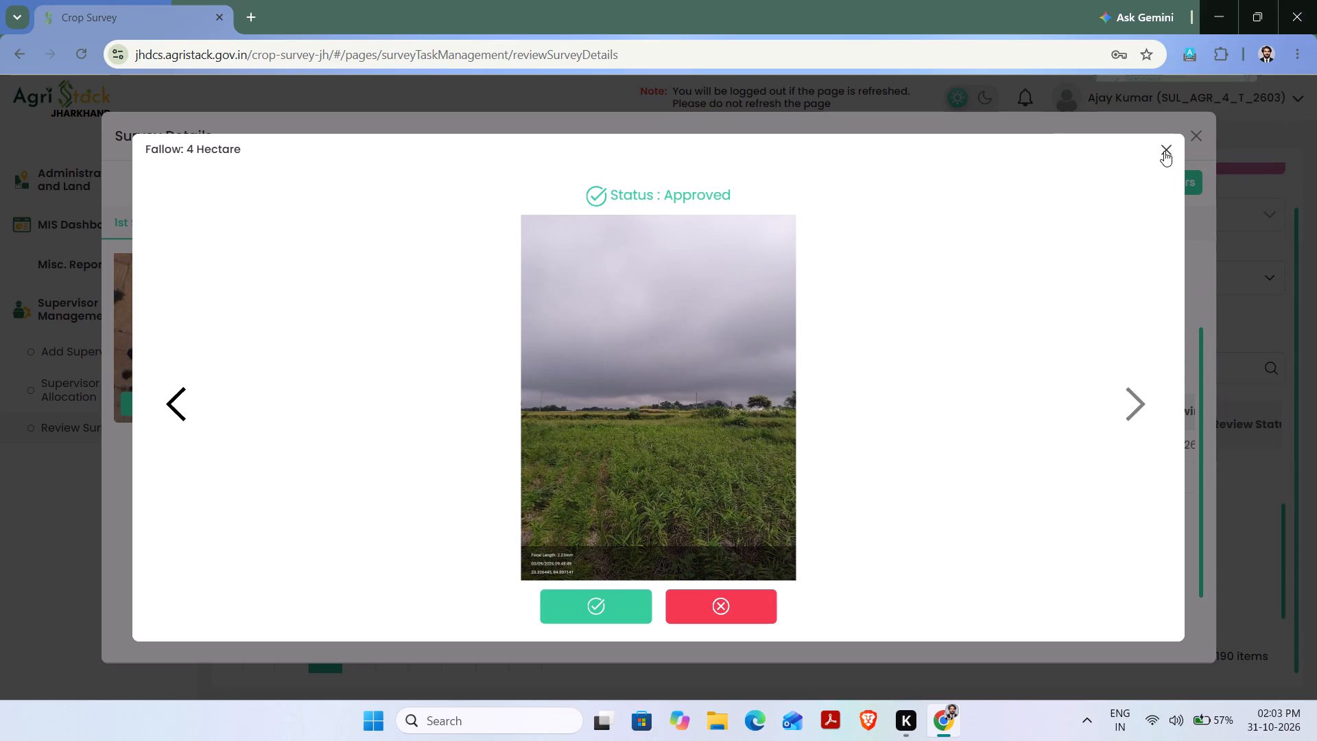
Save the 1st survey review of survey number 1466 as Approve and close its details.
scroll(763, 405, down, 1)
click(512, 489)
drag(514, 489, 524, 495)
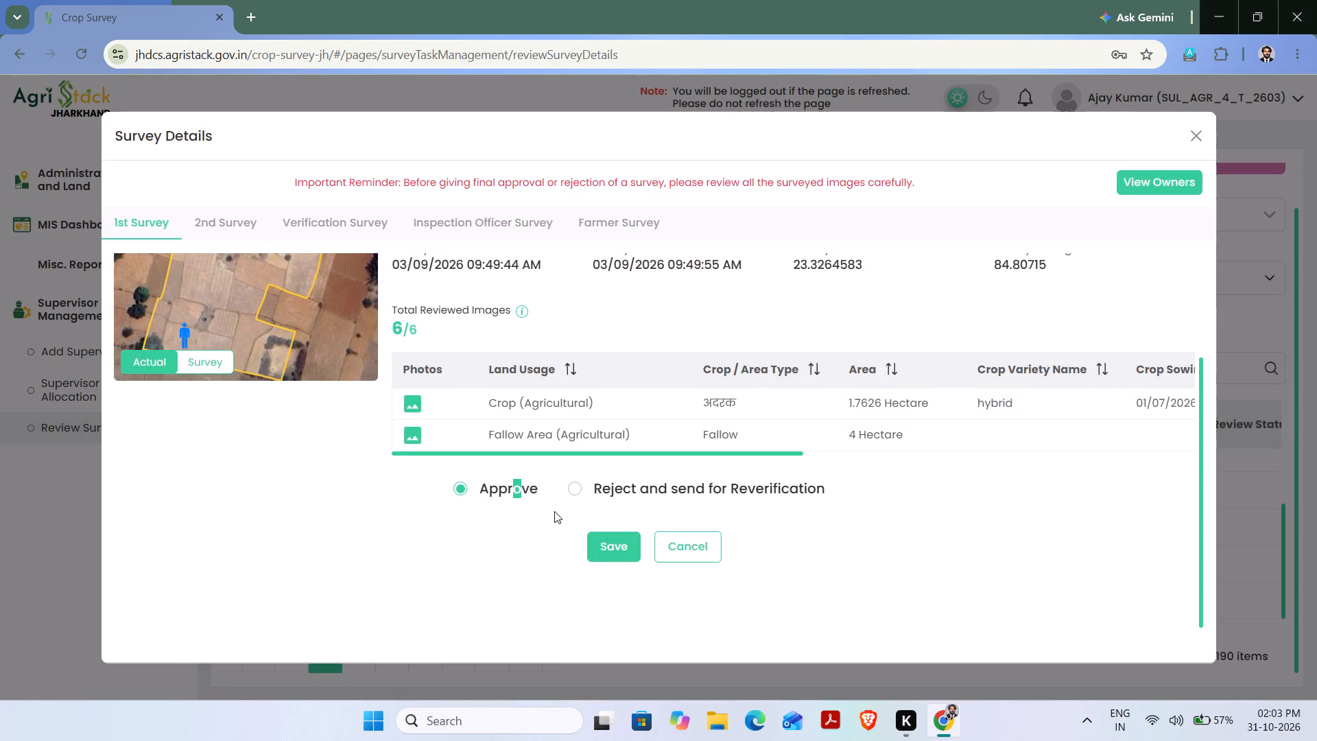
click(603, 540)
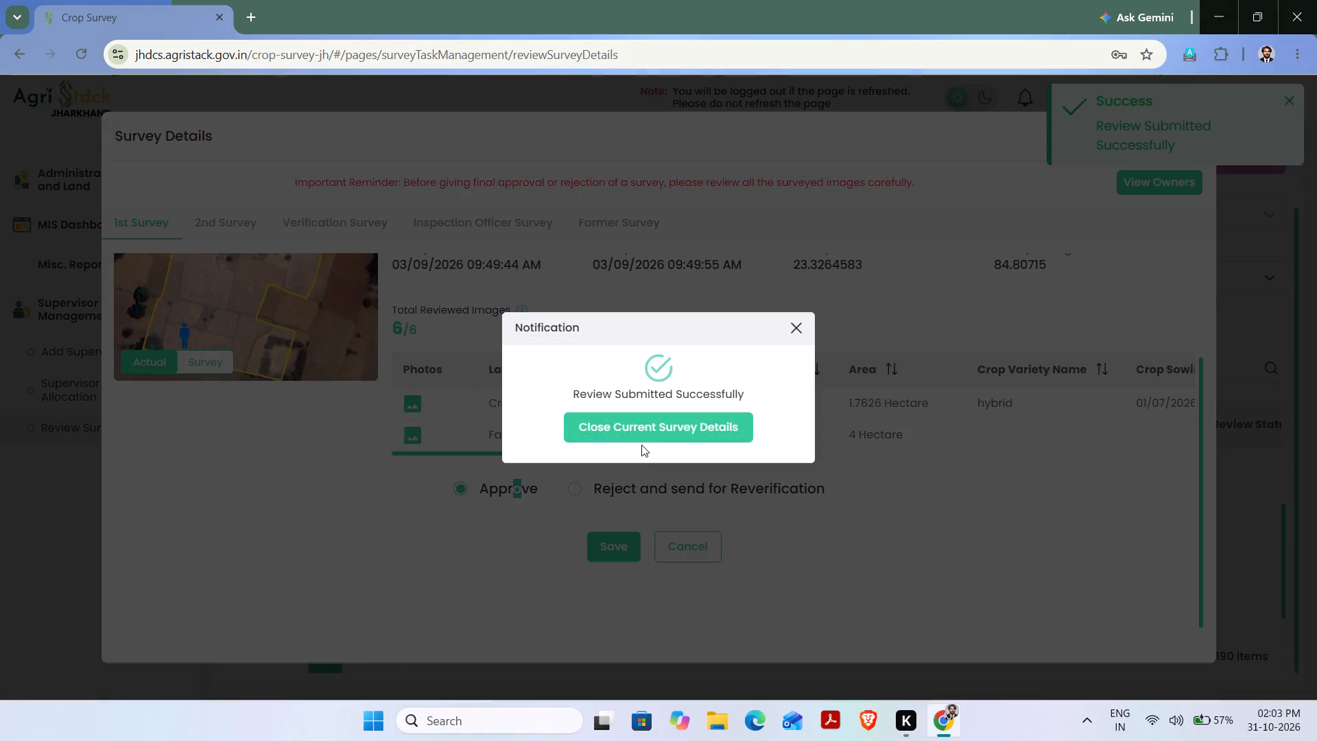
click(639, 437)
click(257, 567)
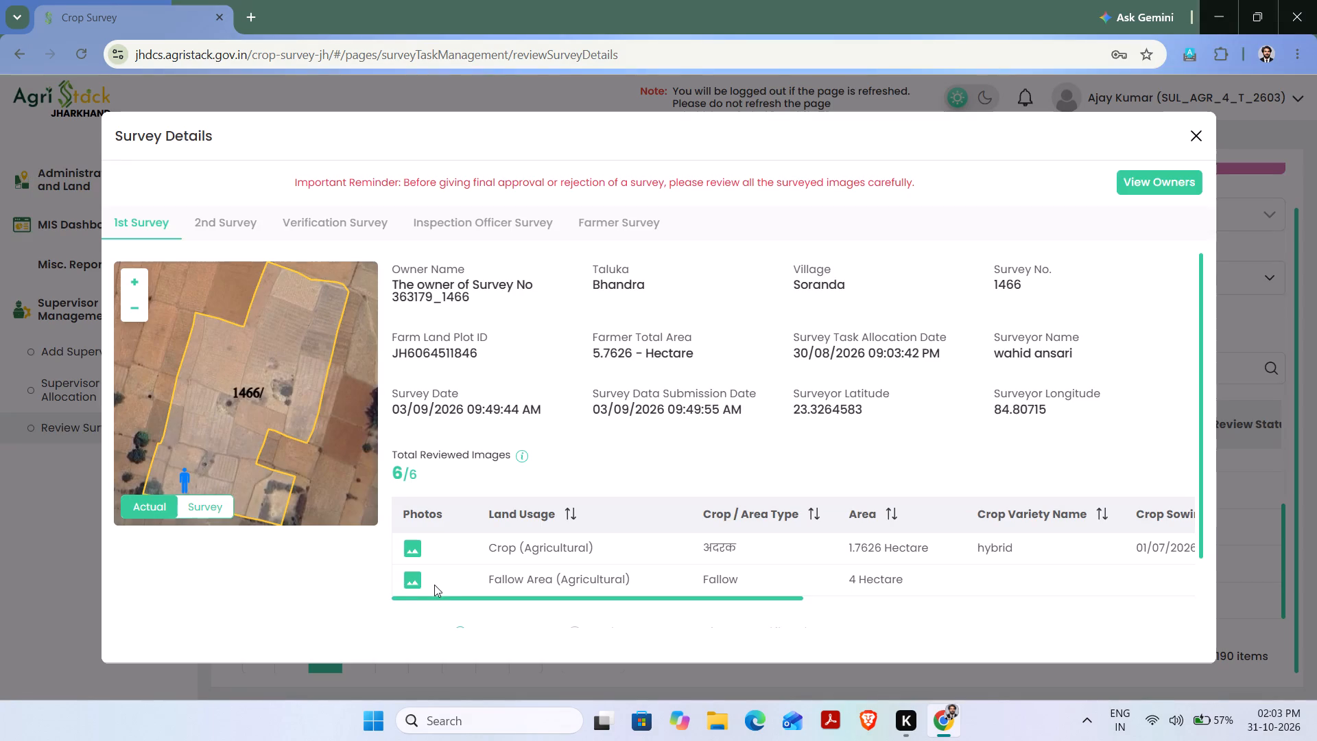
click(1196, 134)
Approve the three farm images of the Fallow area in survey number 1465.
click(255, 605)
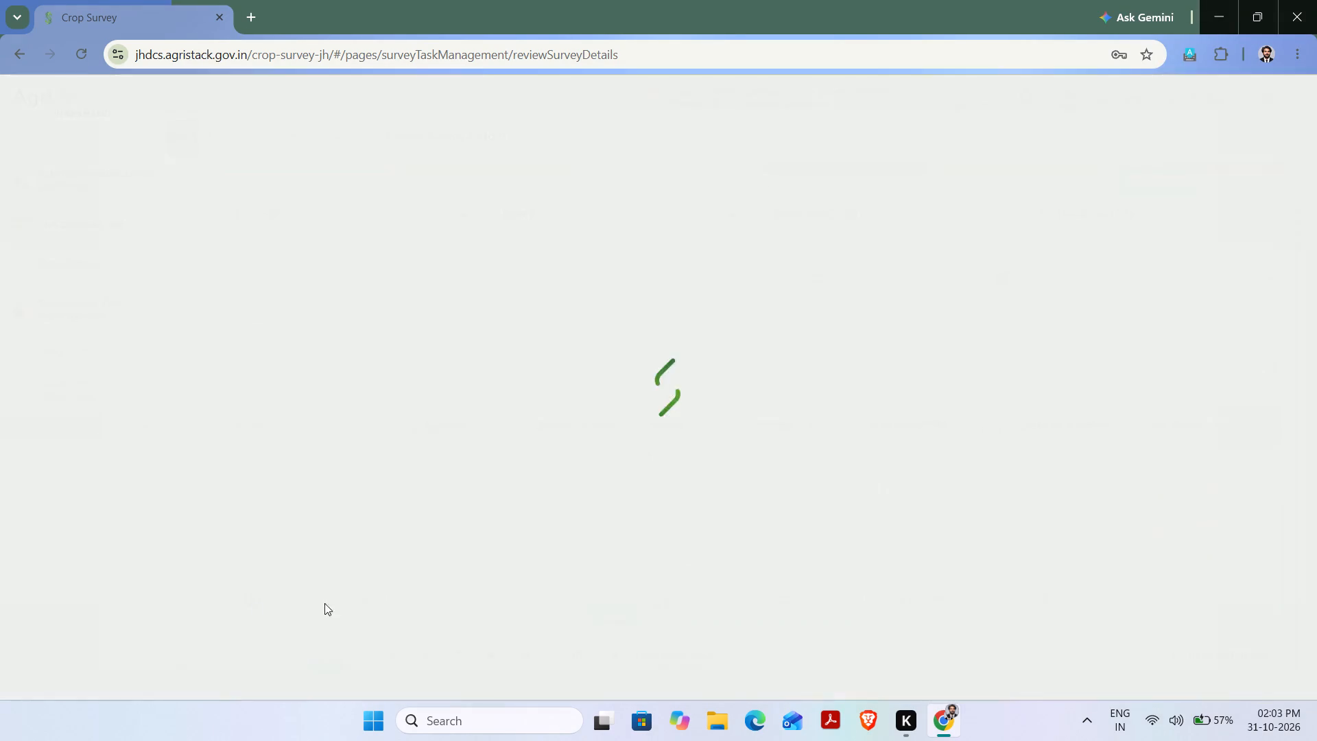
click(417, 554)
click(554, 604)
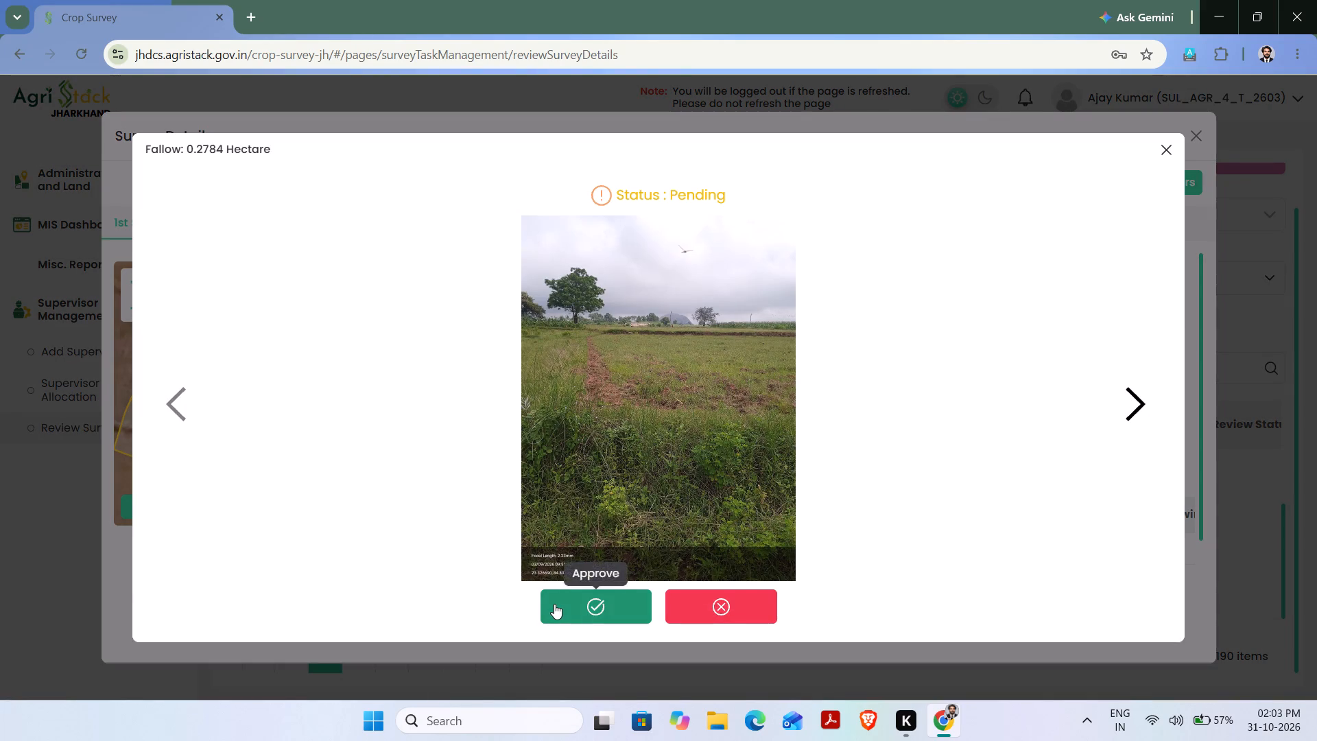
drag(641, 506, 558, 521)
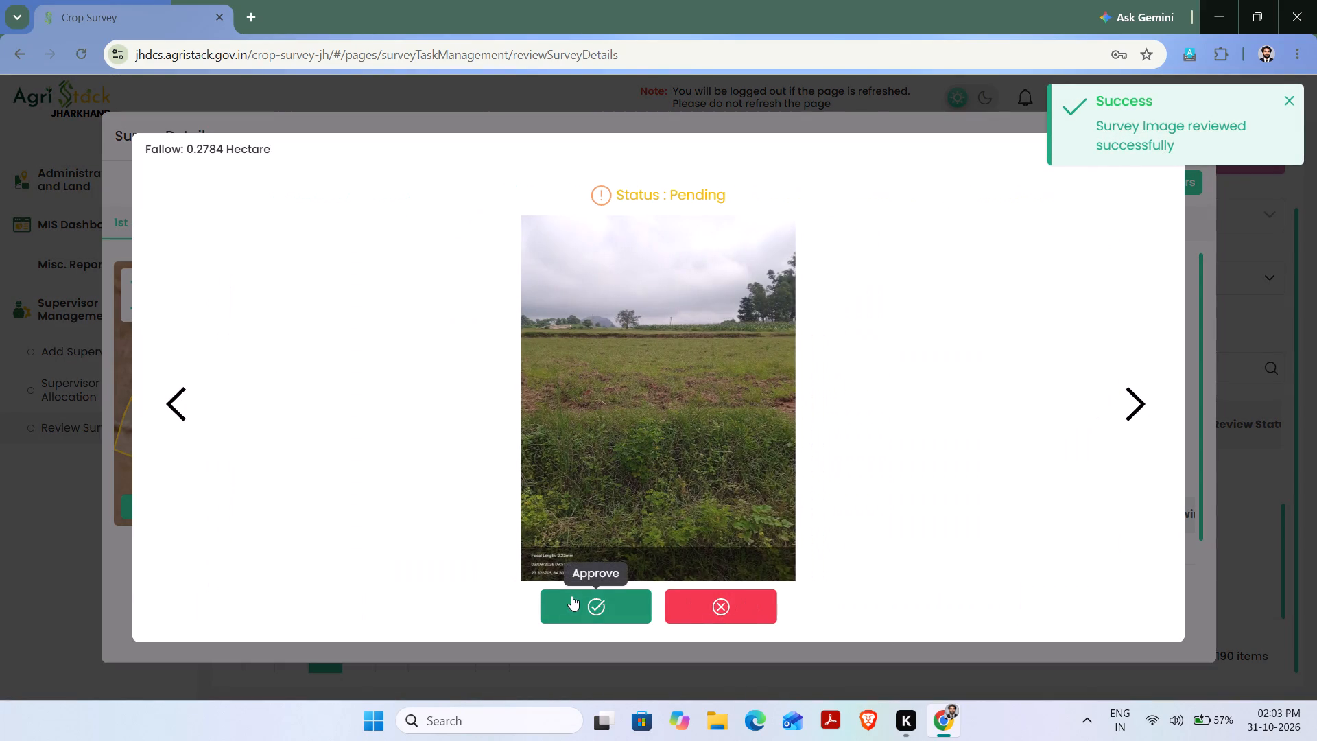
click(571, 596)
drag(682, 507, 597, 520)
click(596, 598)
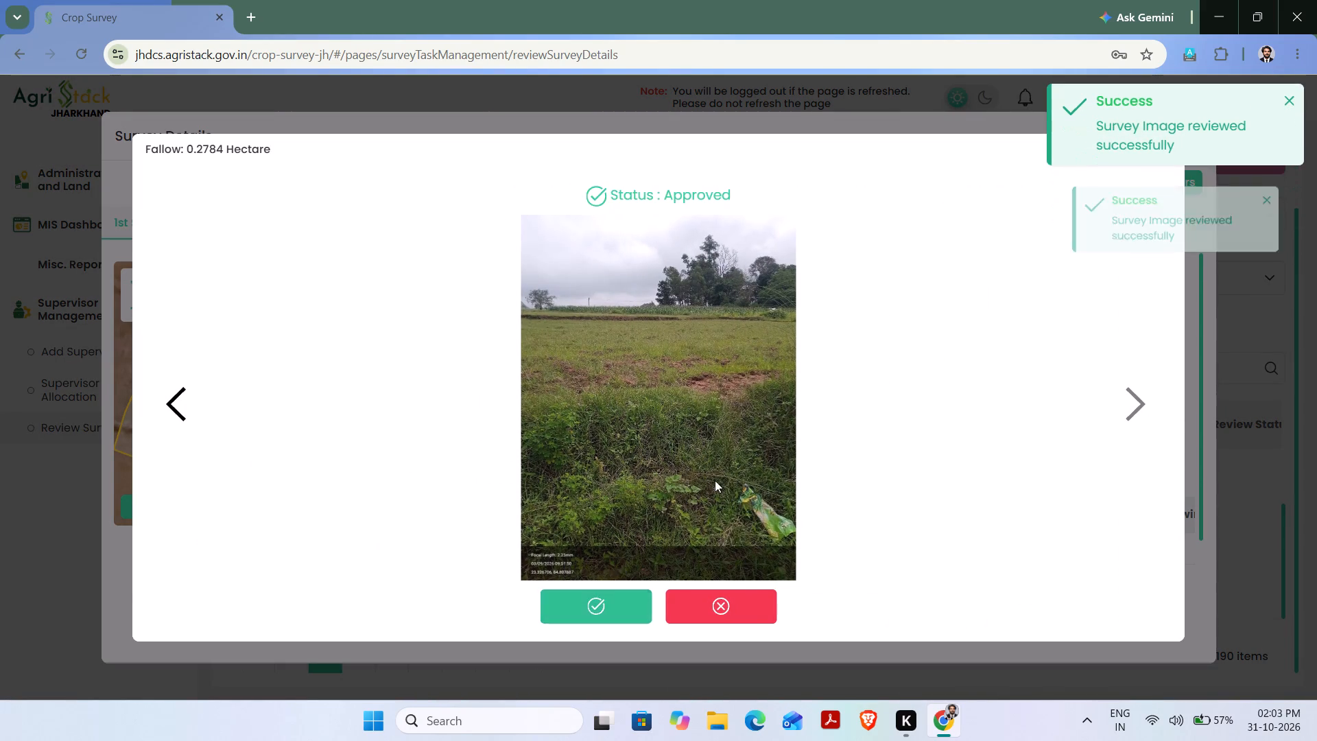
drag(699, 486, 657, 493)
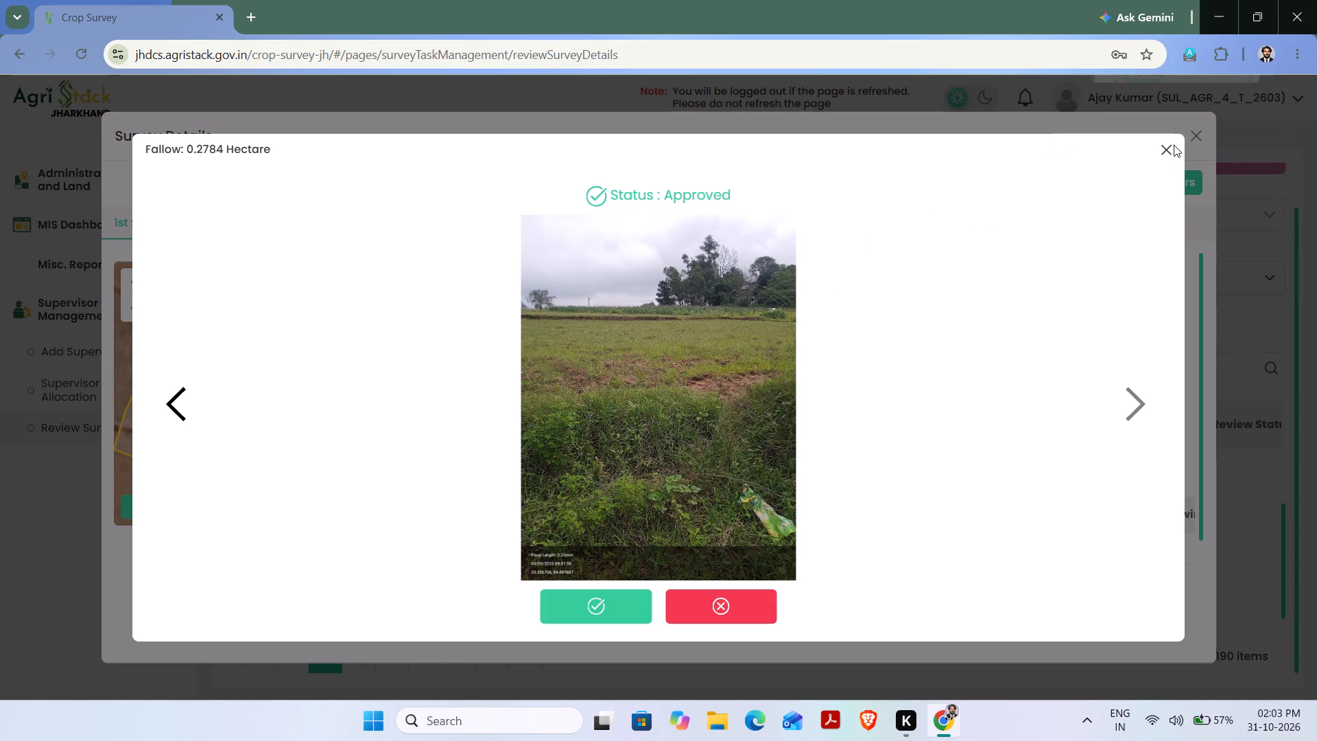
click(1174, 145)
click(1160, 152)
click(1163, 150)
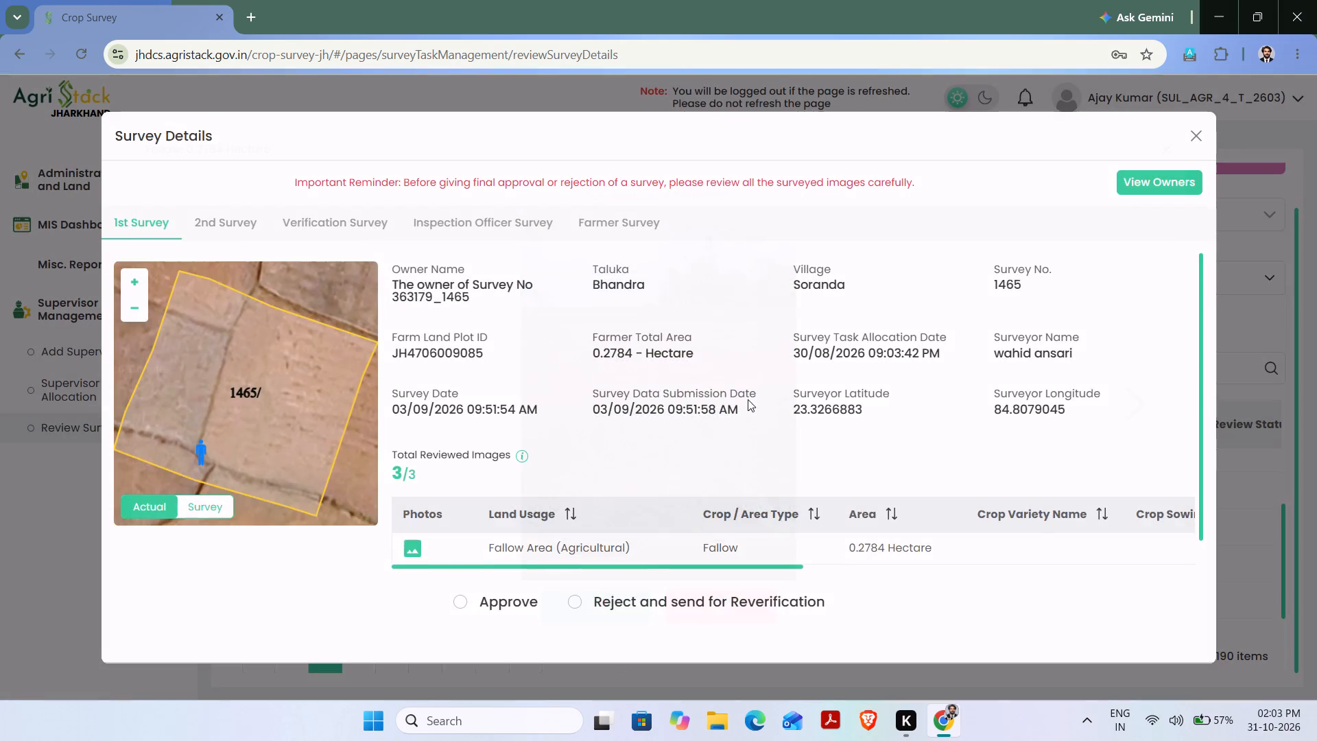
Save the 1st survey review of survey number 1465 as Approve and close its details.
scroll(748, 399, down, 2)
click(515, 487)
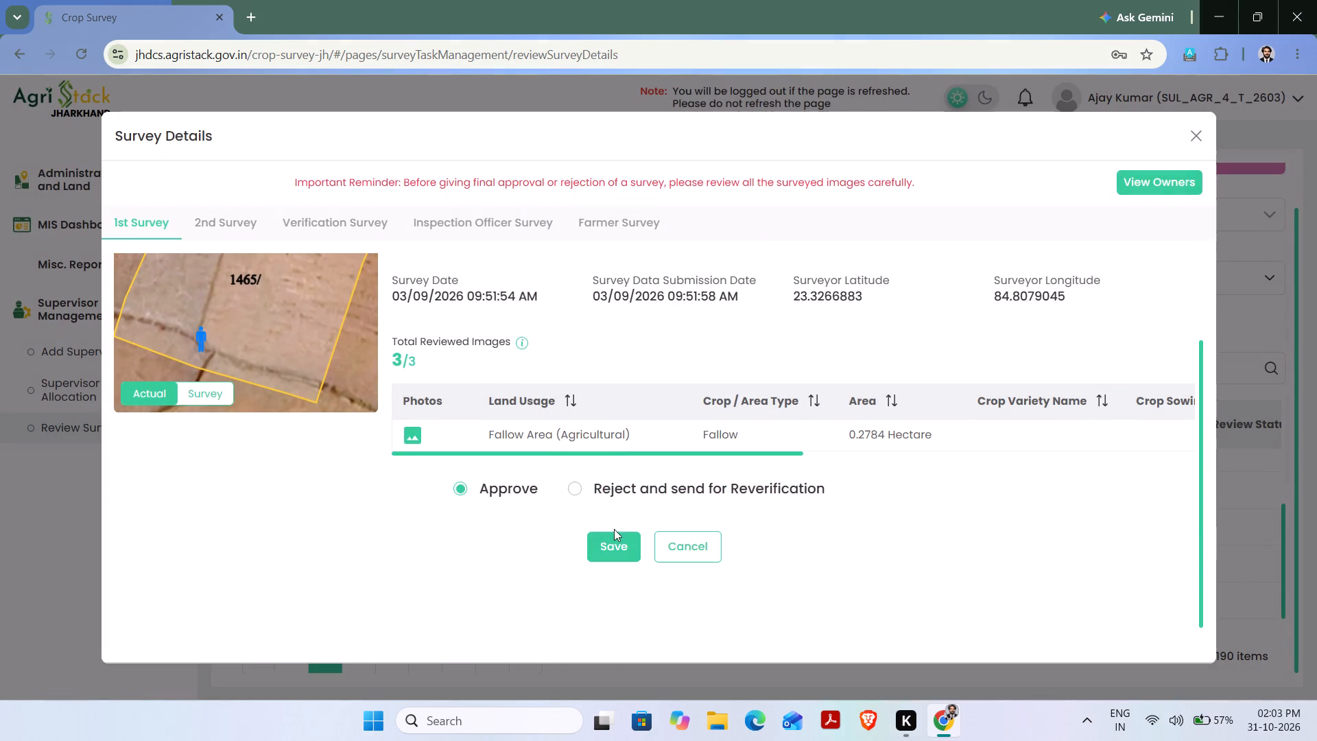
click(622, 541)
click(696, 419)
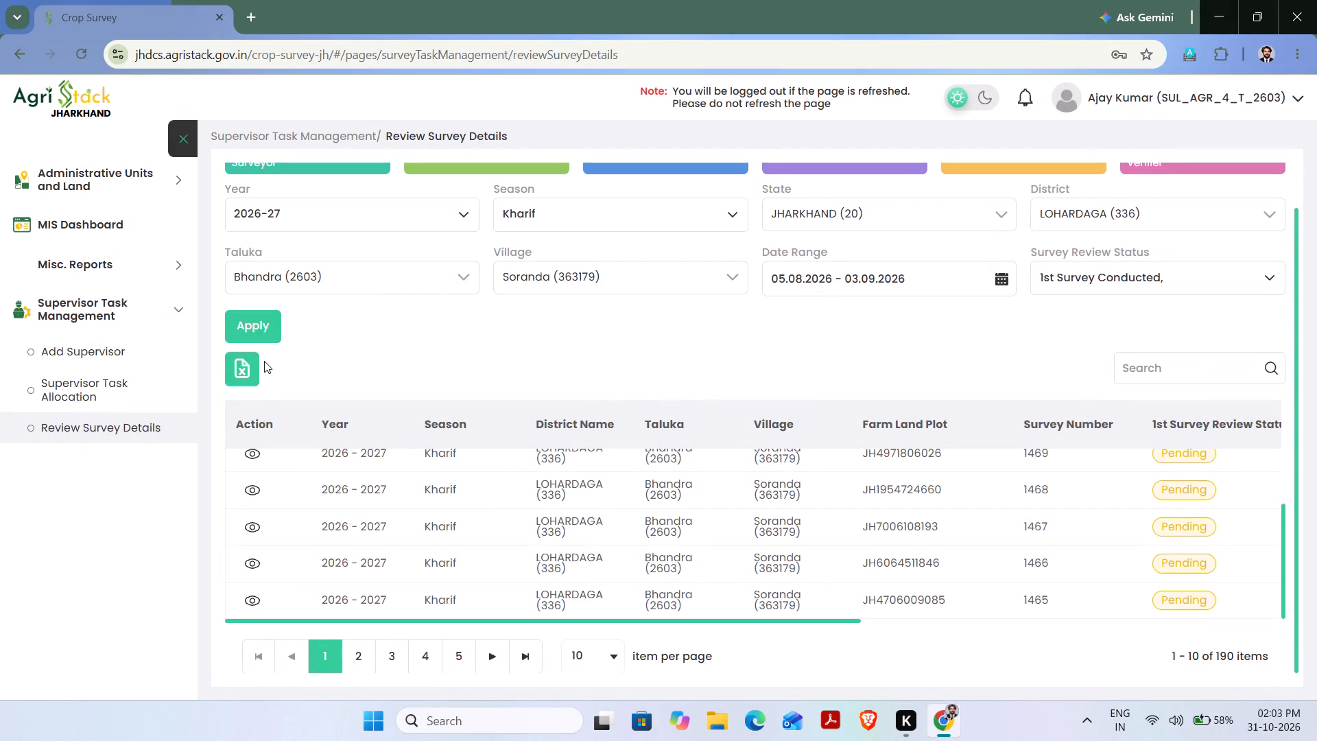
Reapply the current Soranda filters to refresh the list of conducted first surveys.
double_click(262, 340)
scroll(298, 485, up, 5)
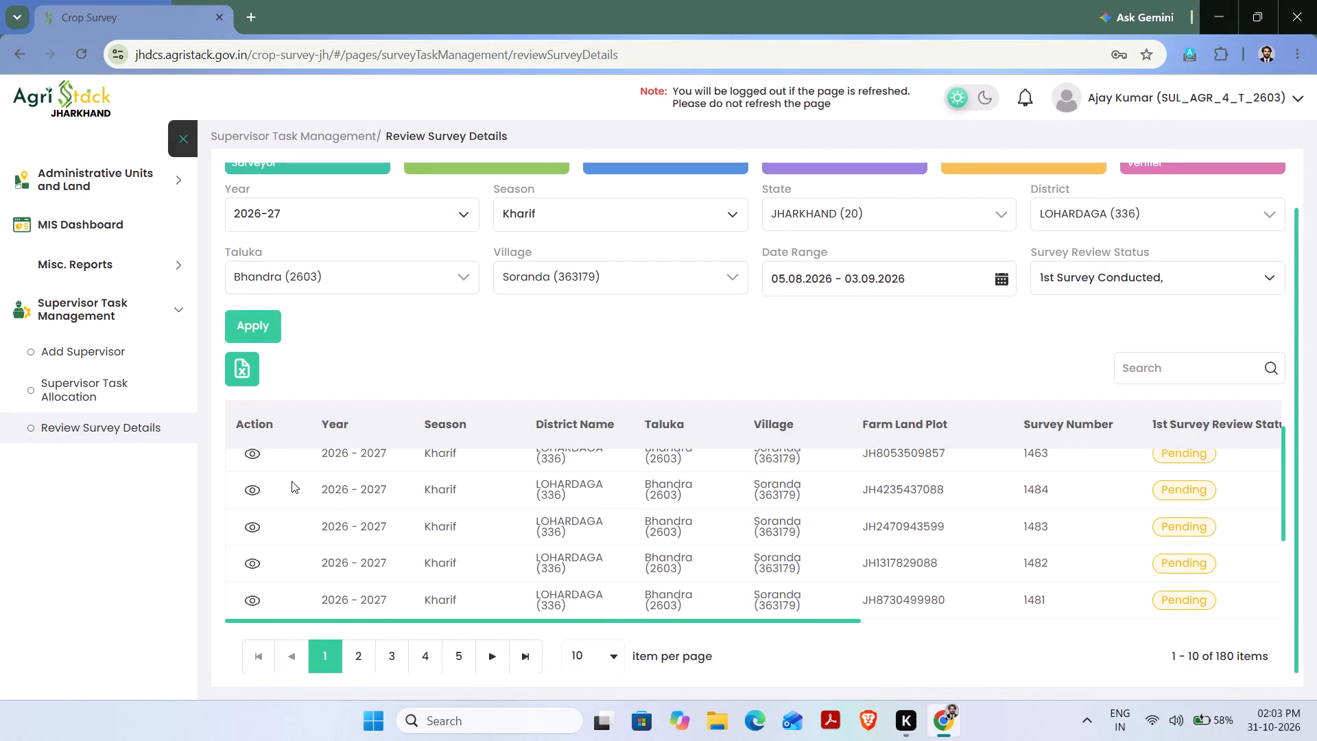
click(252, 465)
click(408, 546)
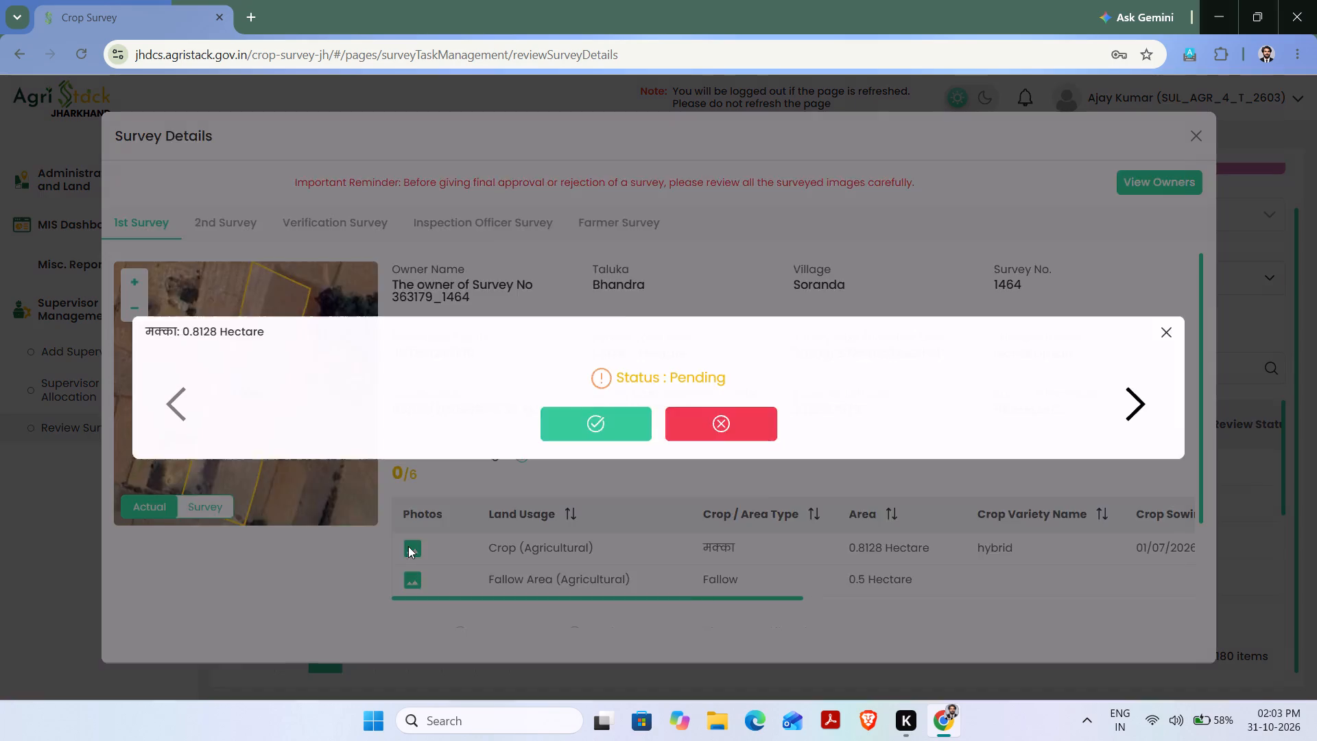
click(593, 607)
drag(702, 519, 606, 524)
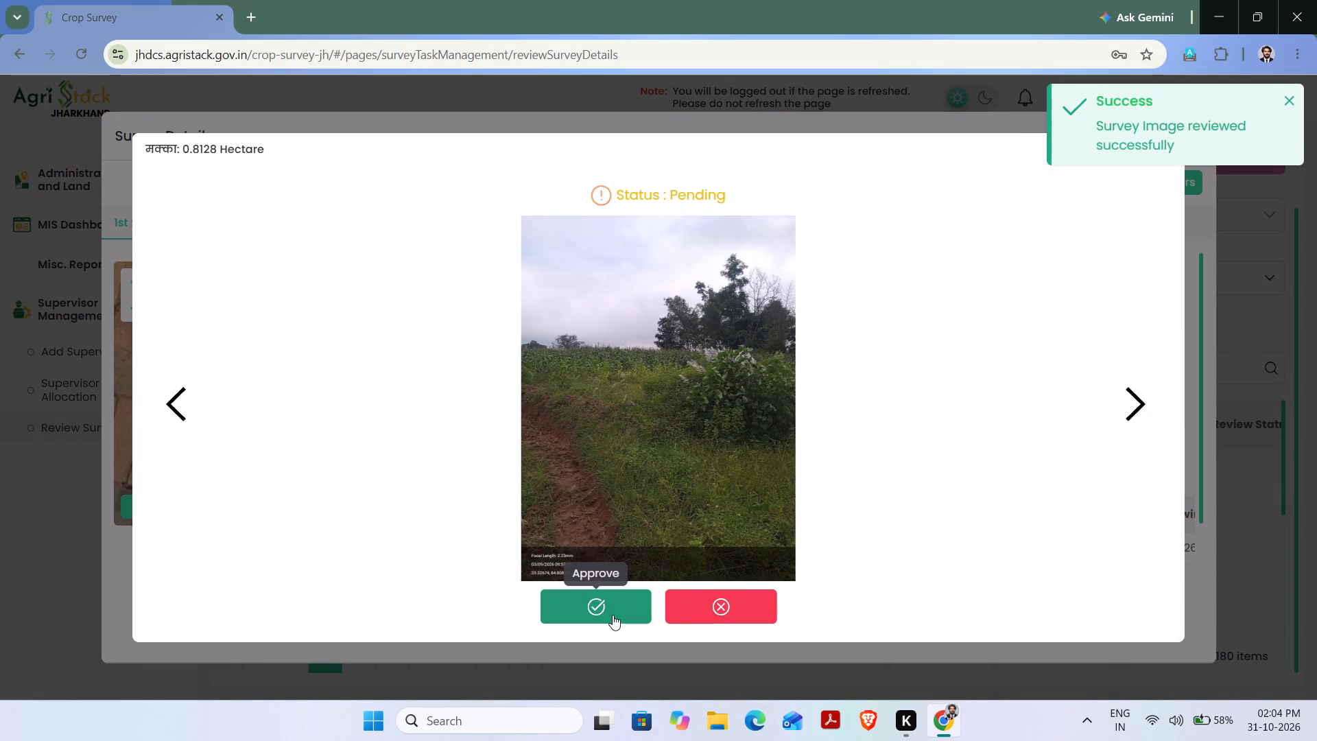
click(613, 610)
drag(686, 518, 605, 530)
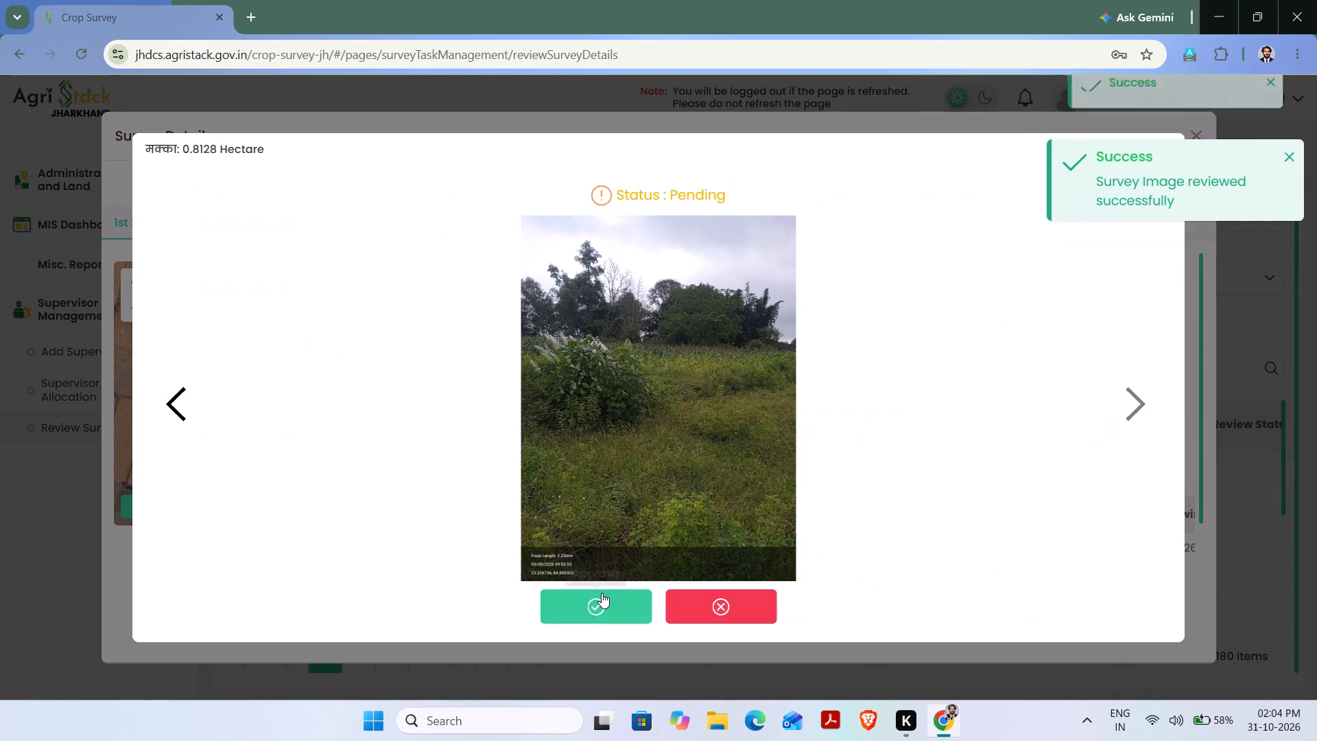
click(601, 599)
drag(698, 500, 670, 504)
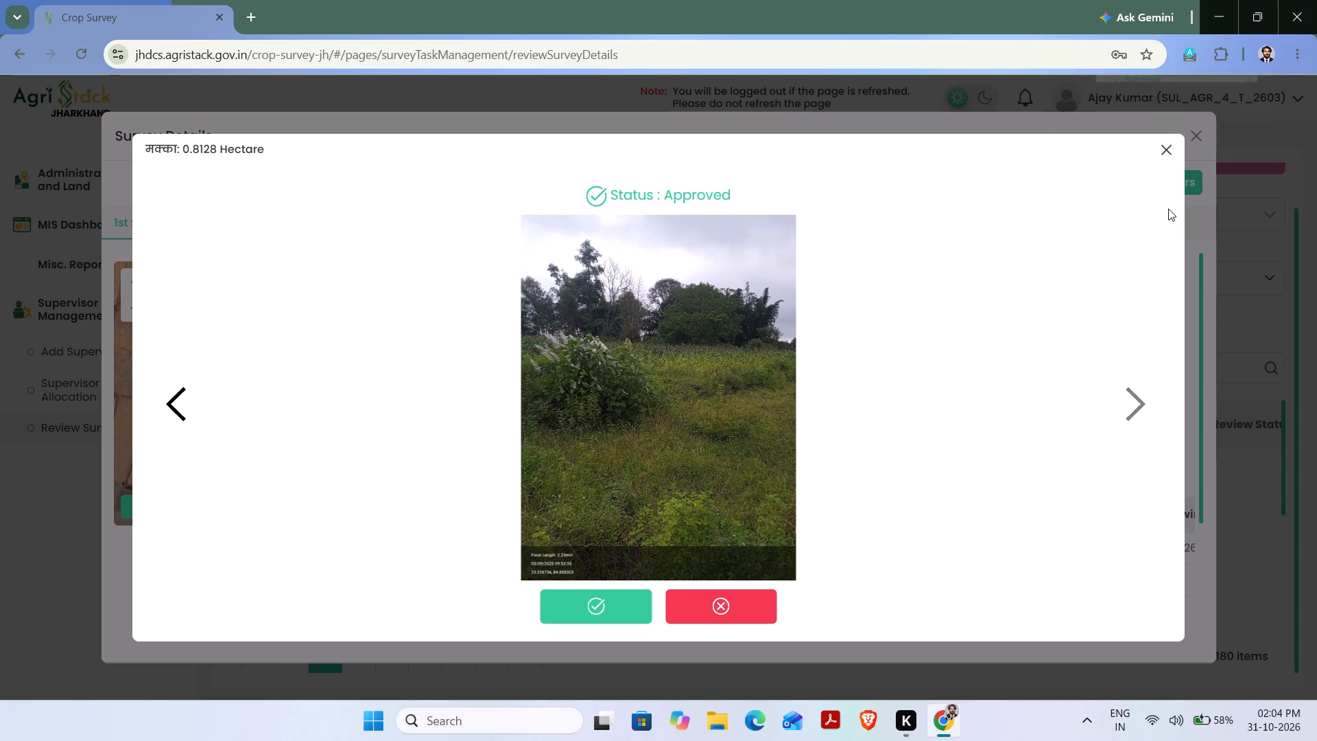
Approve the three farm images of the Fallow area in survey number 1464.
click(1172, 147)
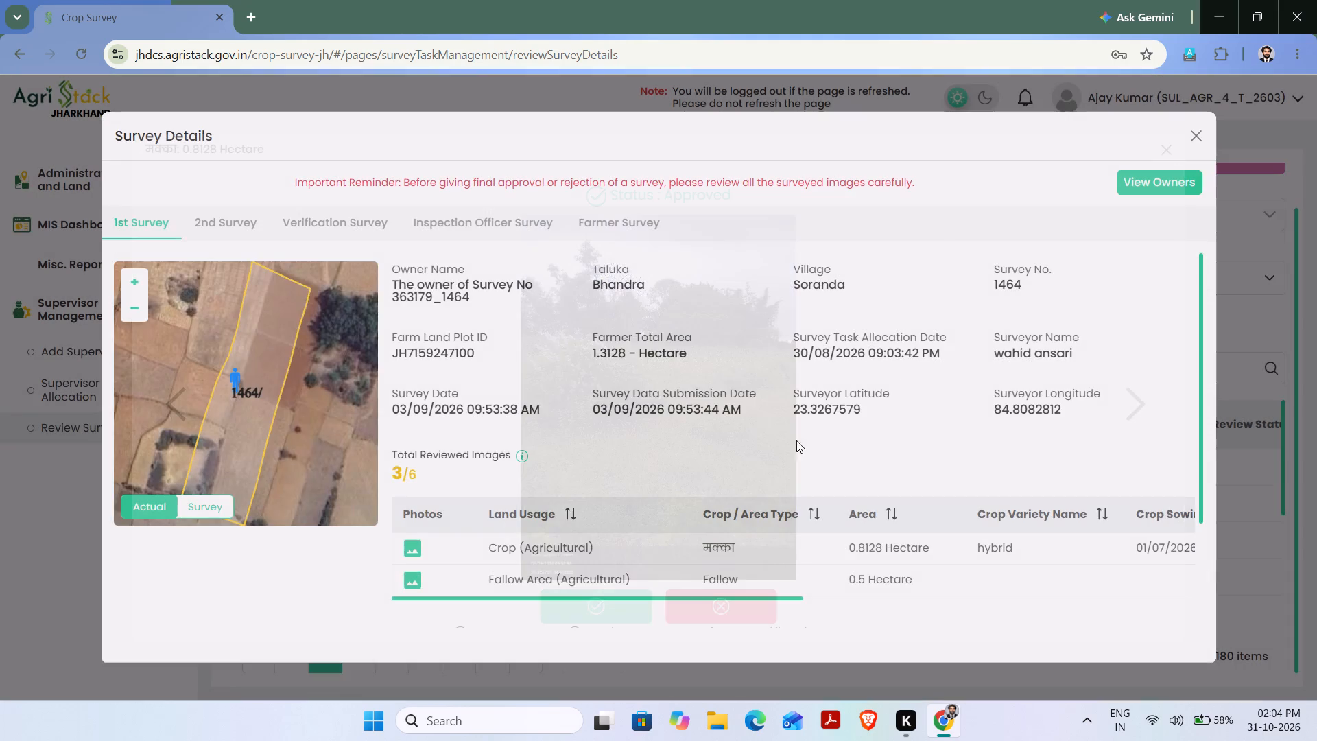
scroll(711, 507, down, 1)
click(410, 475)
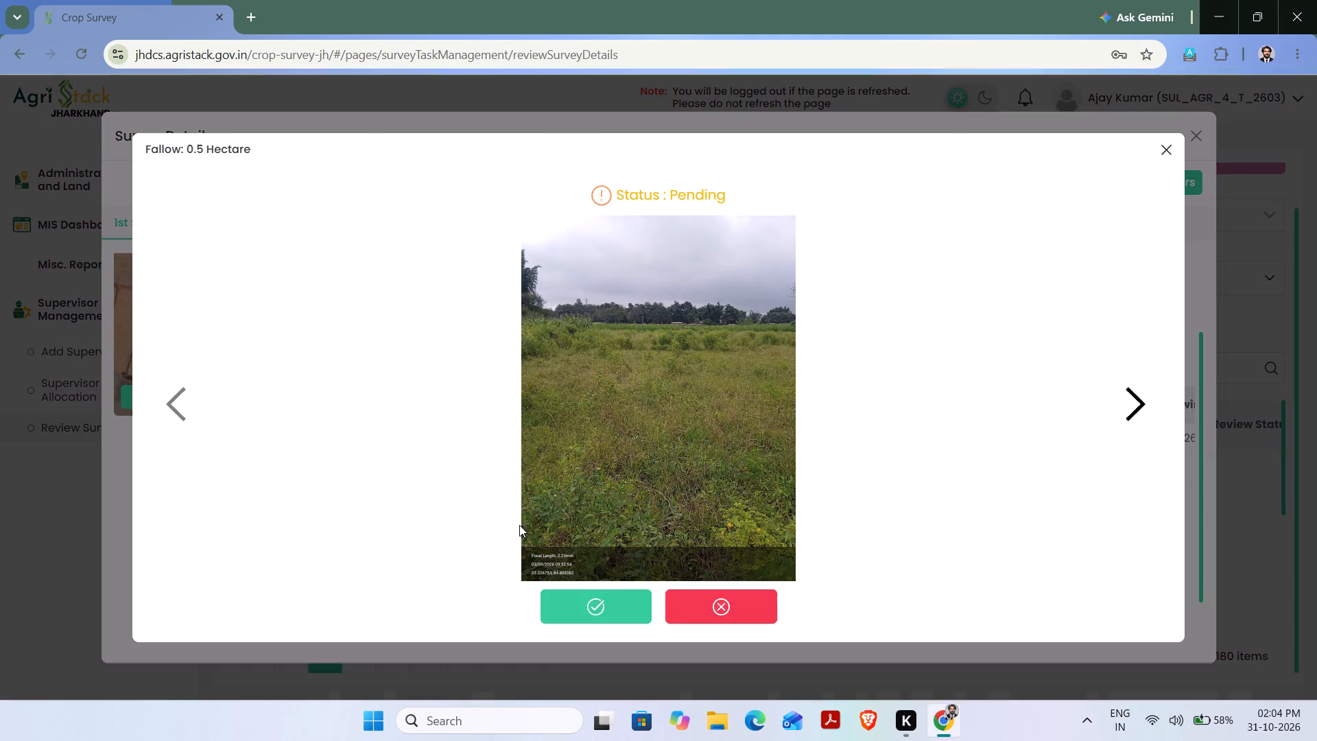
click(610, 603)
drag(674, 543, 569, 552)
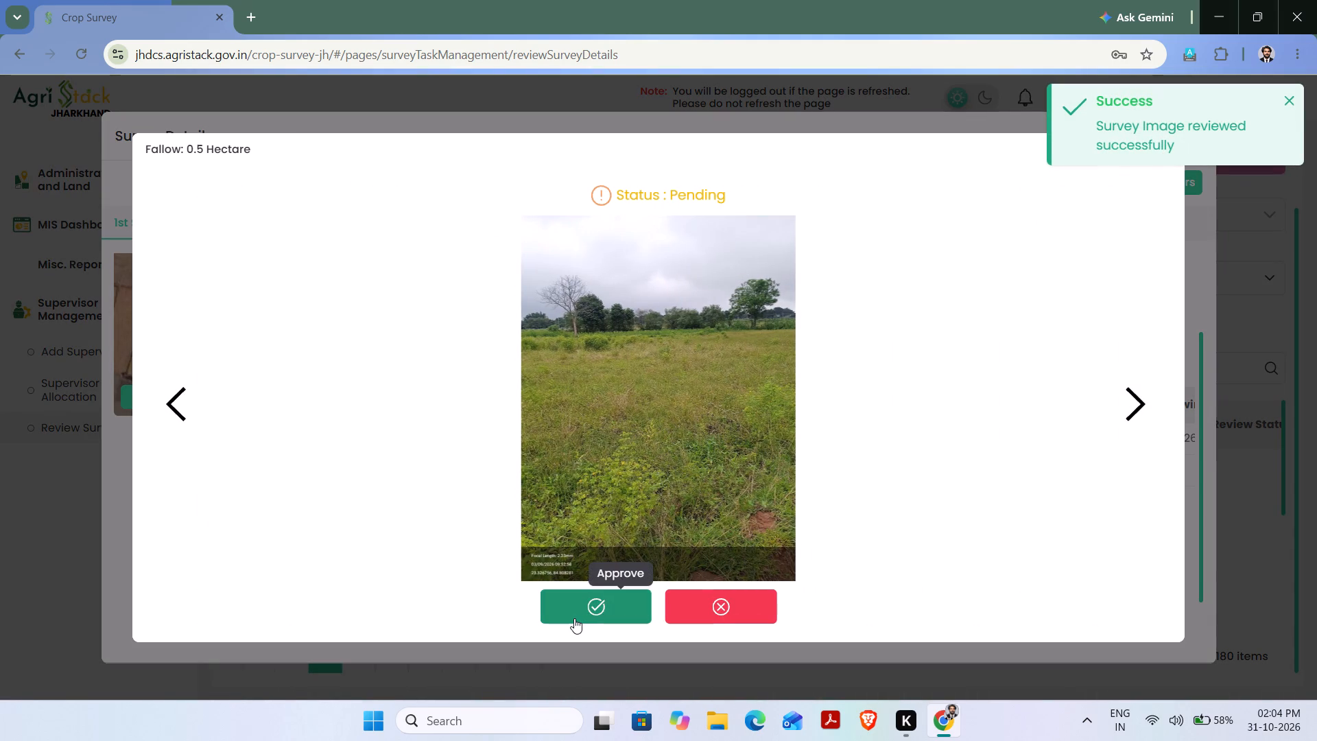
double_click(574, 618)
drag(665, 552, 565, 565)
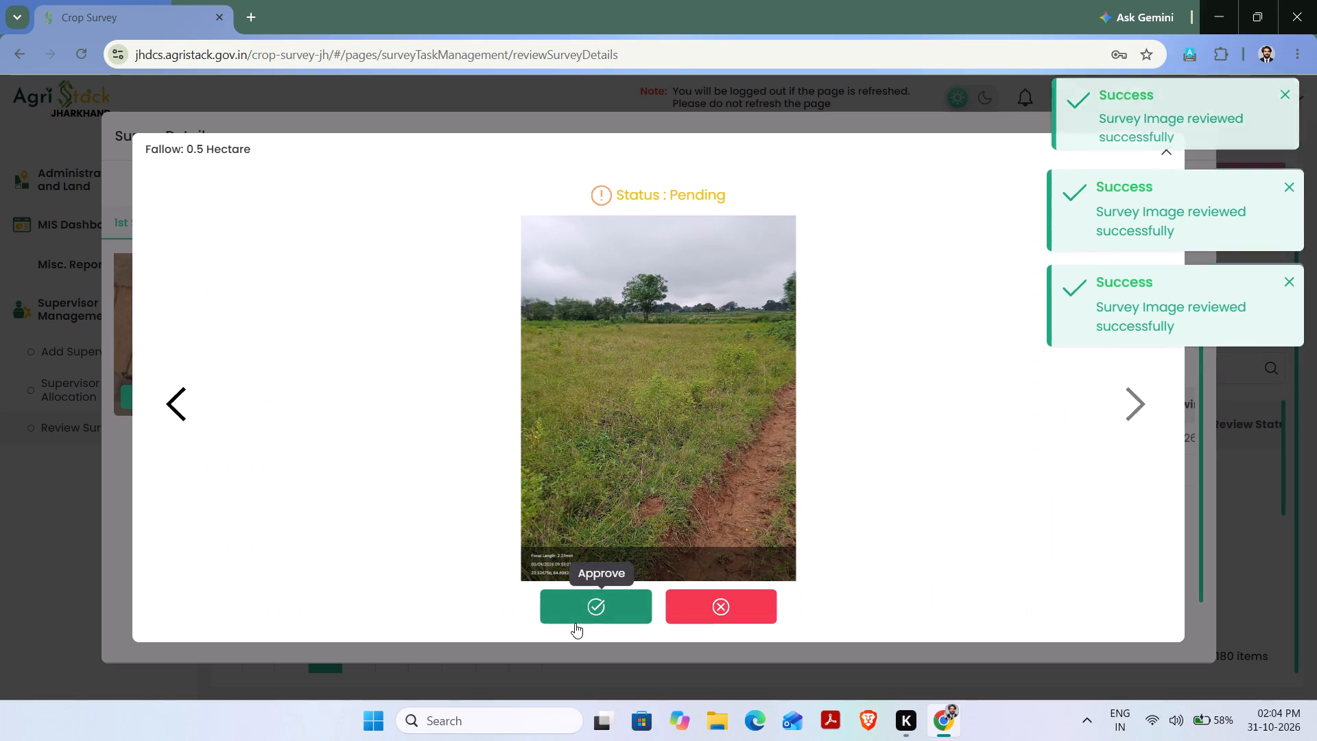
click(581, 611)
drag(676, 505, 648, 505)
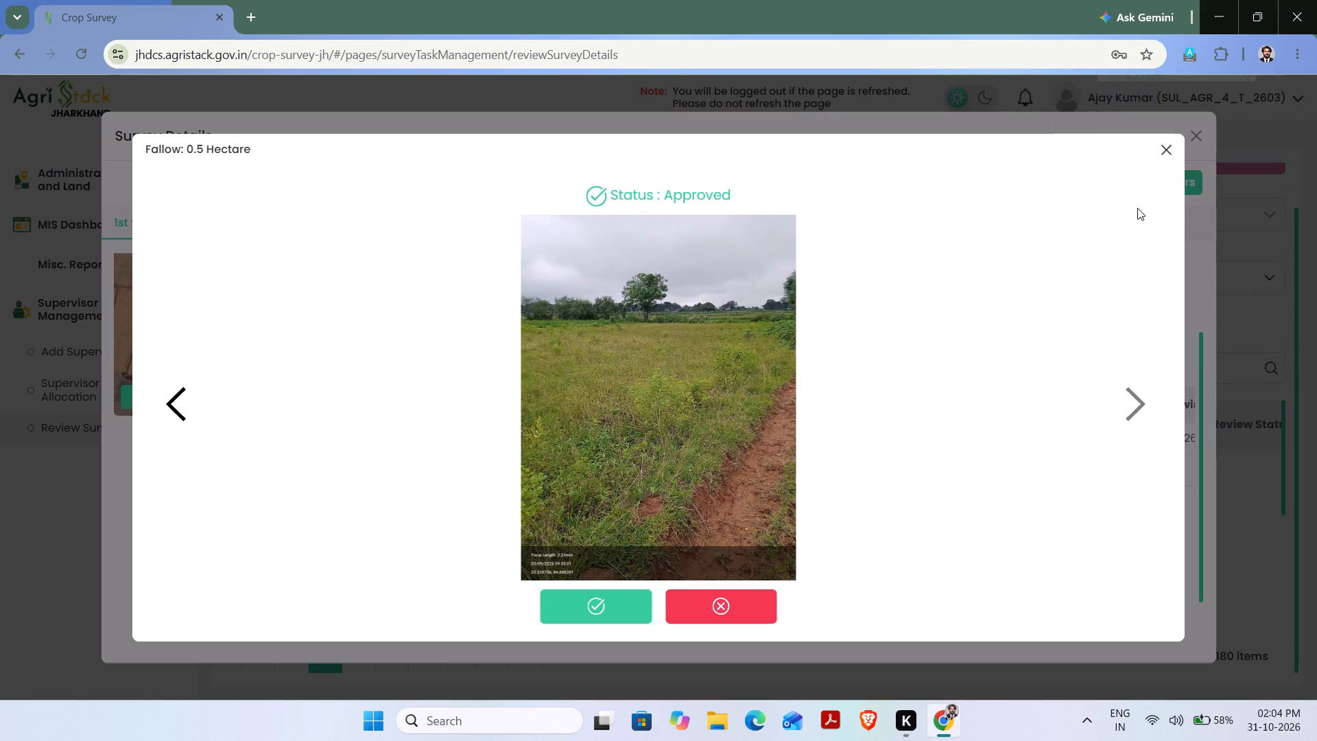
click(1165, 154)
Save the 1st survey review of survey number 1464 as Approve and close its details.
scroll(722, 441, down, 1)
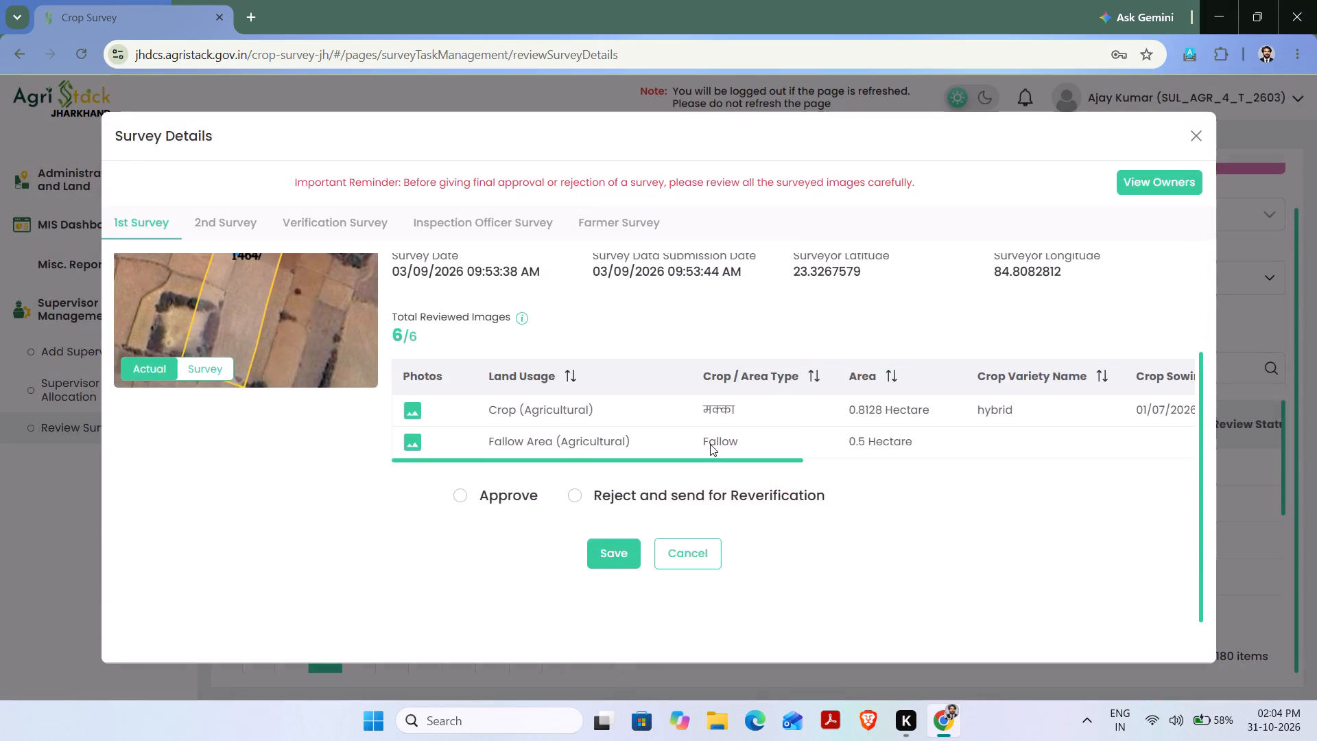
click(527, 484)
click(599, 538)
click(676, 406)
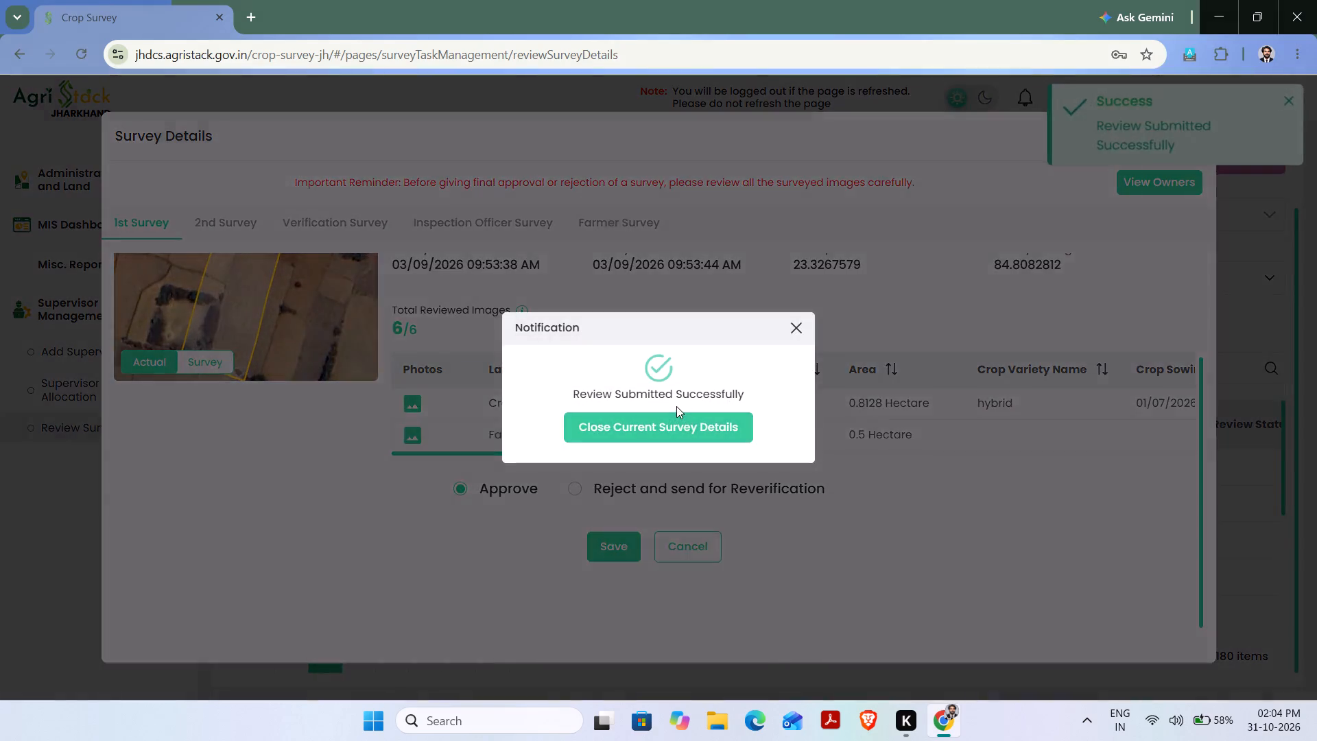
click(672, 421)
Open survey number 1482 and approve the three farm images of its Fallow area.
click(255, 611)
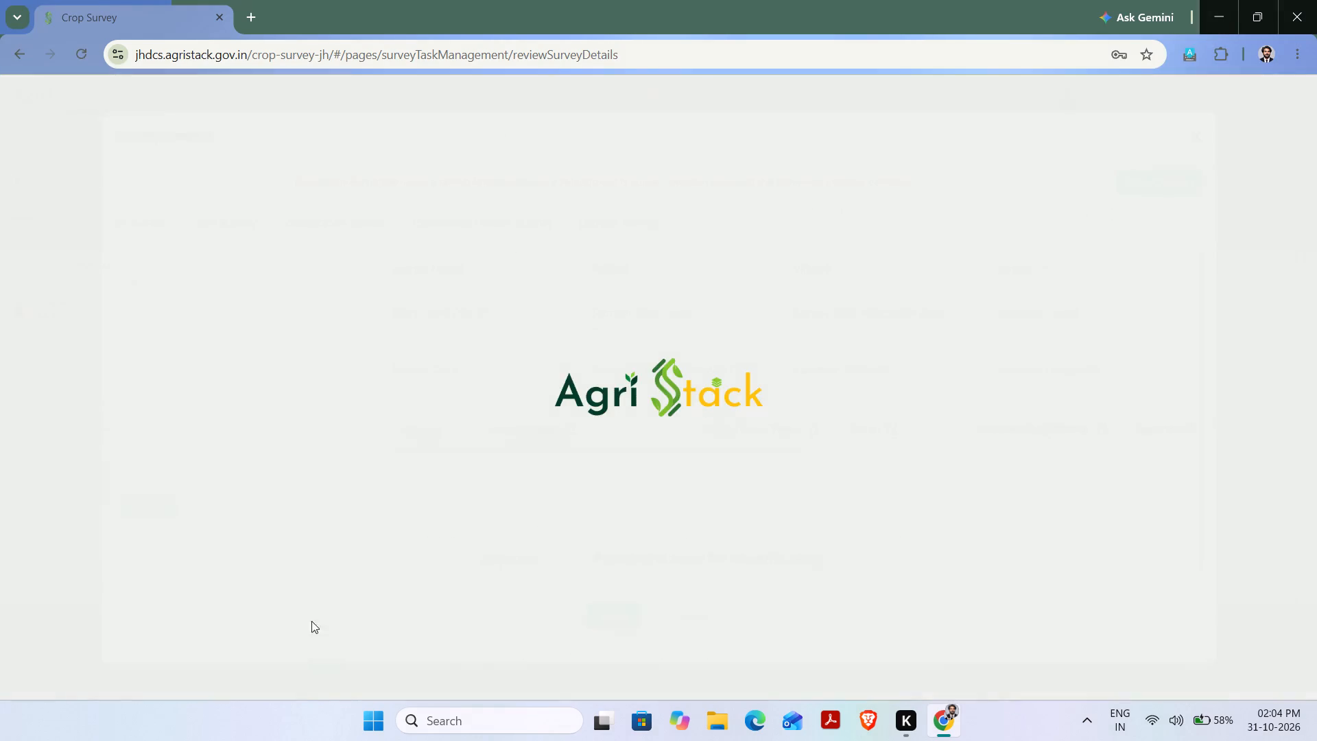
click(414, 545)
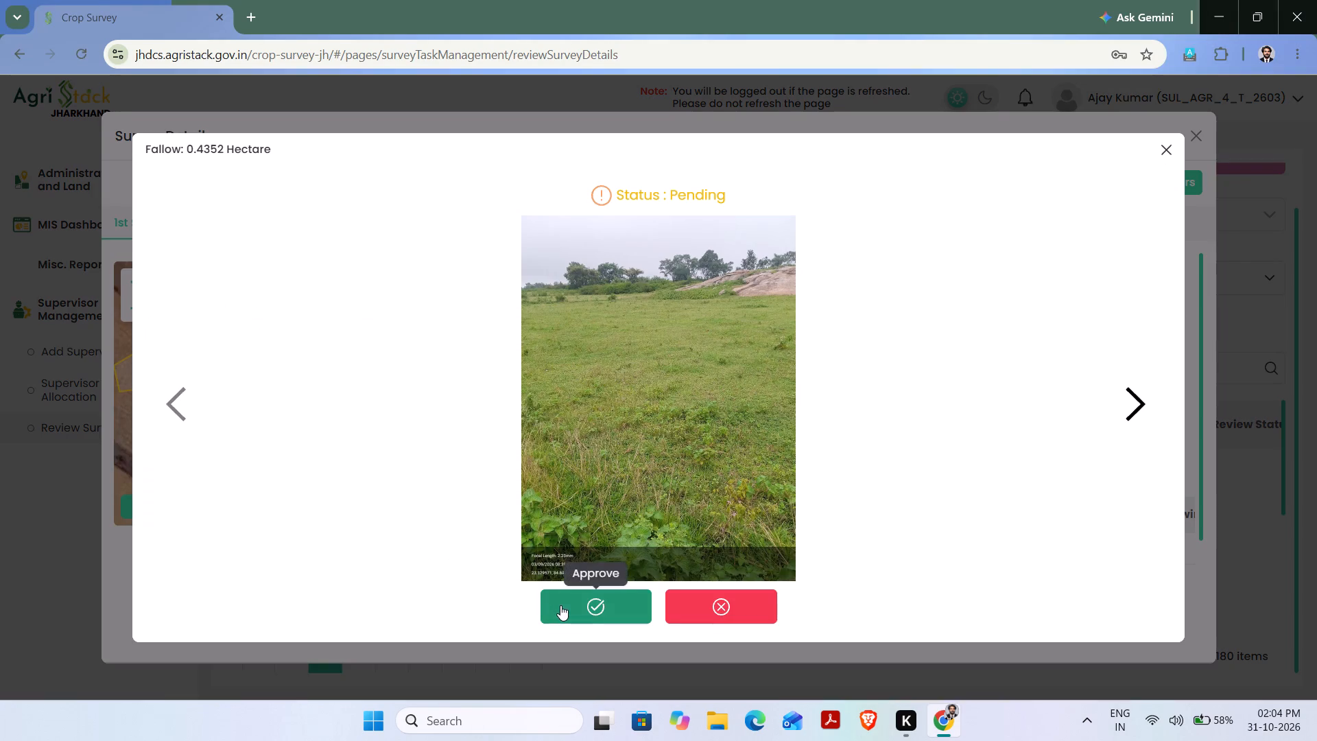
click(560, 604)
drag(649, 525, 546, 543)
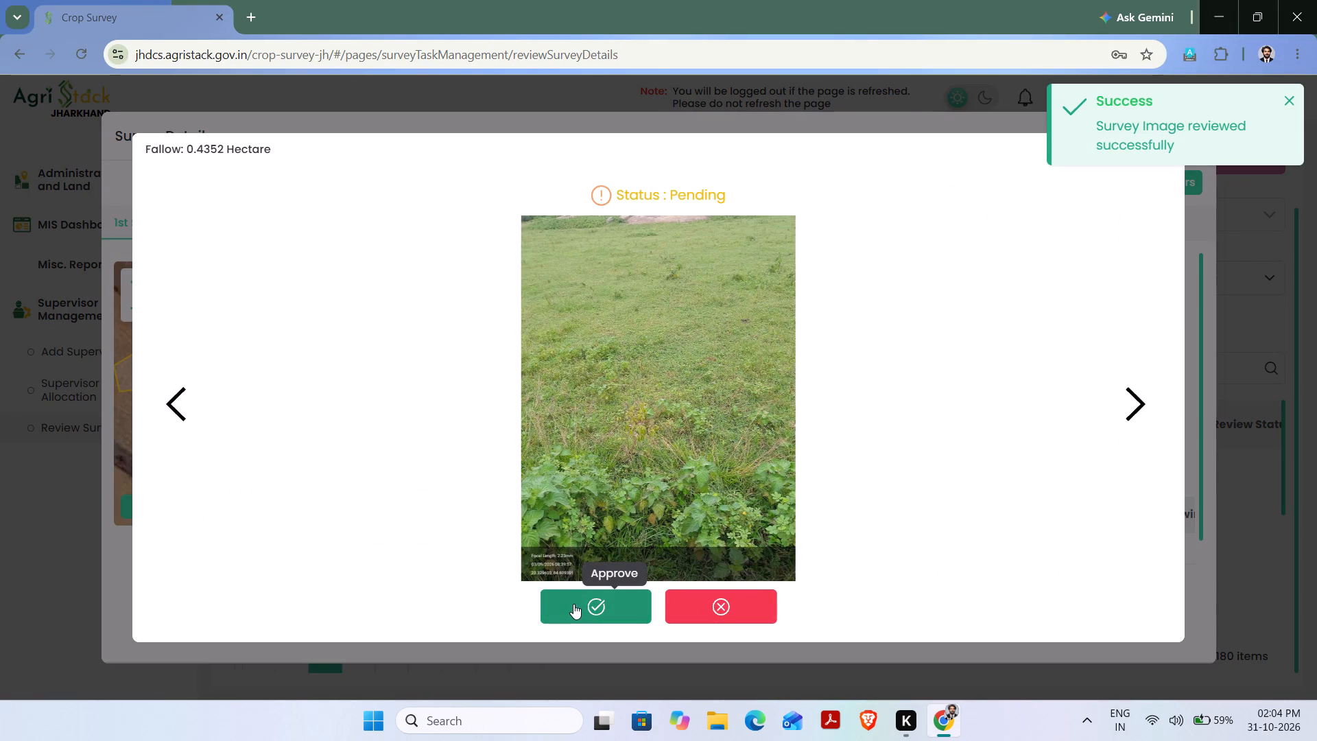
click(573, 603)
drag(697, 508, 600, 526)
click(597, 611)
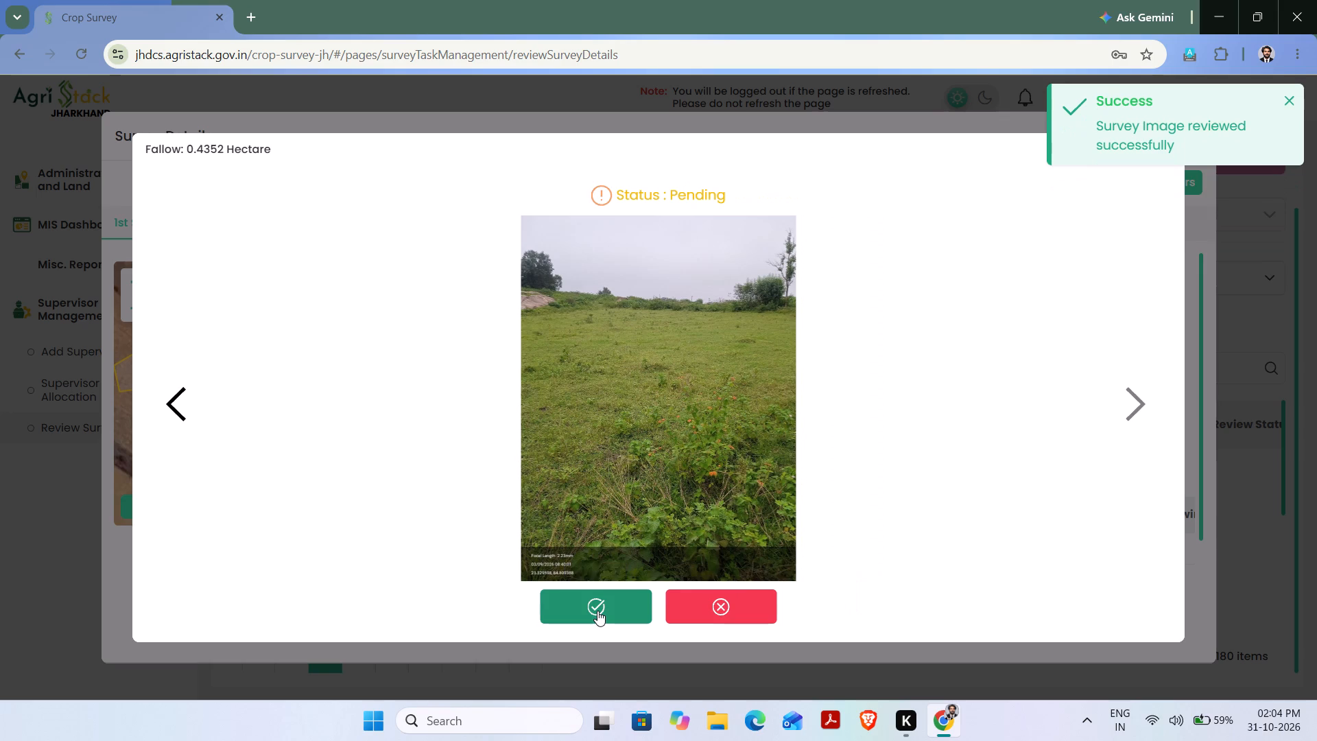
drag(661, 513, 634, 516)
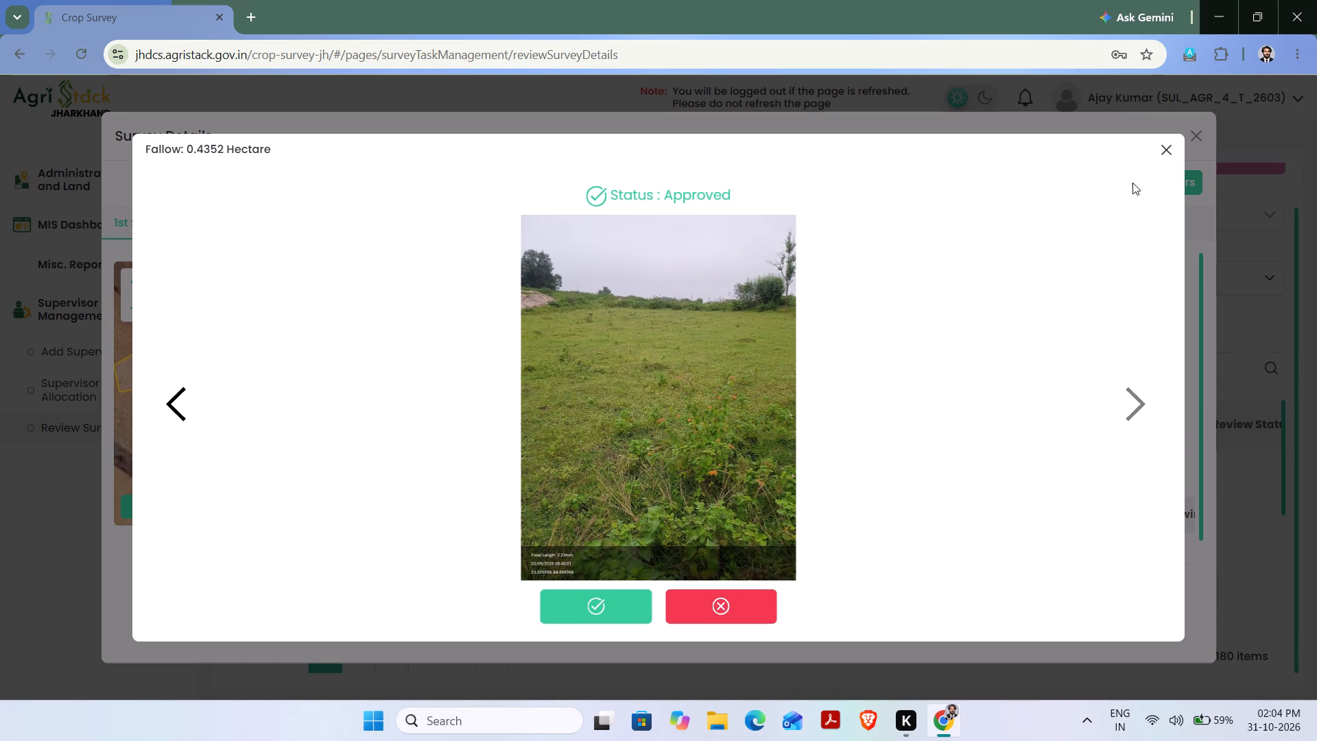
click(1167, 150)
Save the 1st survey review of survey number 1482 as Approve and close its details.
scroll(386, 620, down, 1)
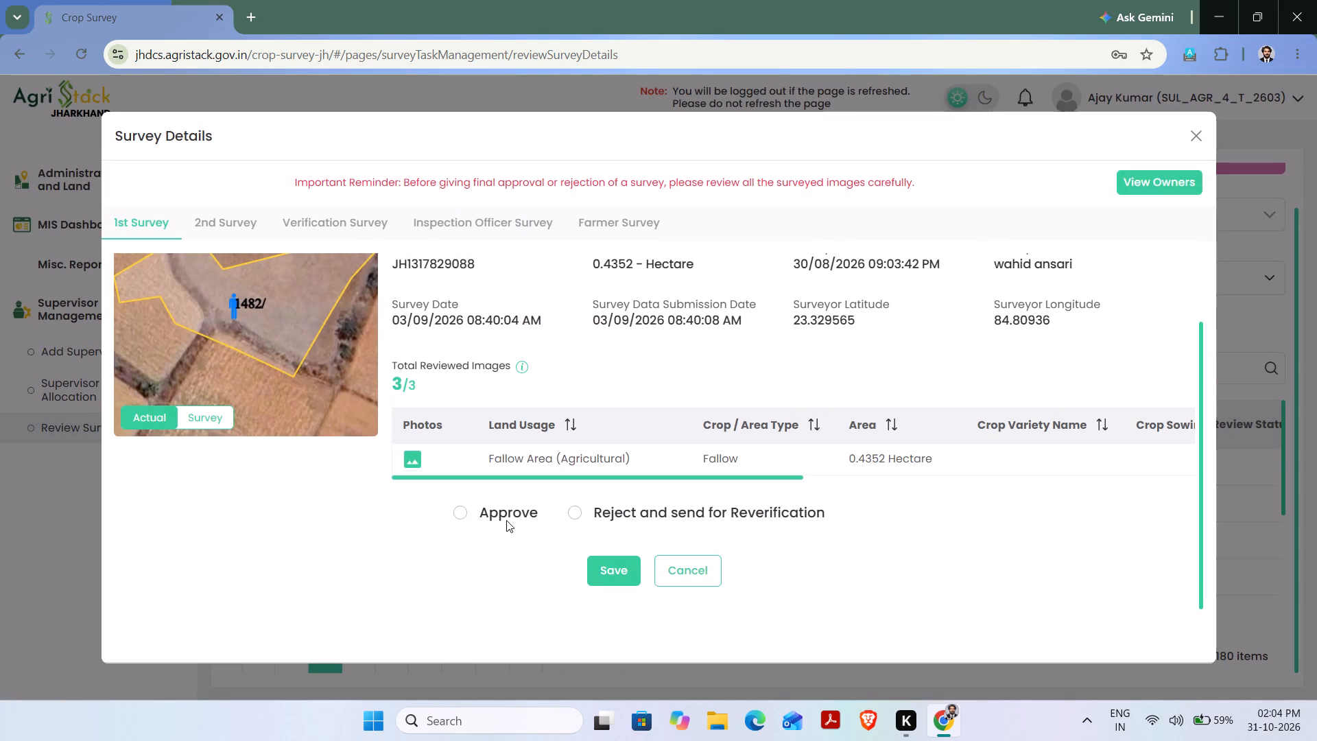
click(510, 514)
click(599, 574)
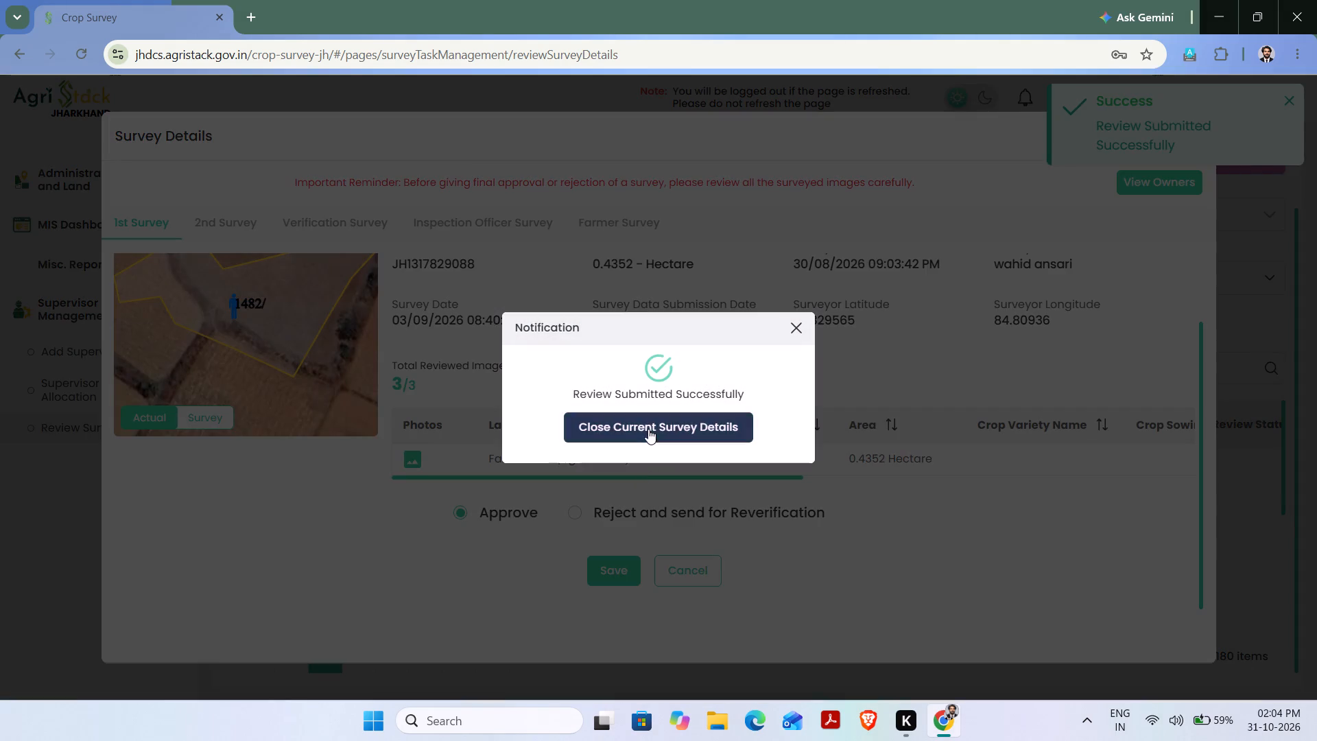
click(648, 429)
Open survey number 1483 and approve the three farm images of its Fallow area.
click(250, 574)
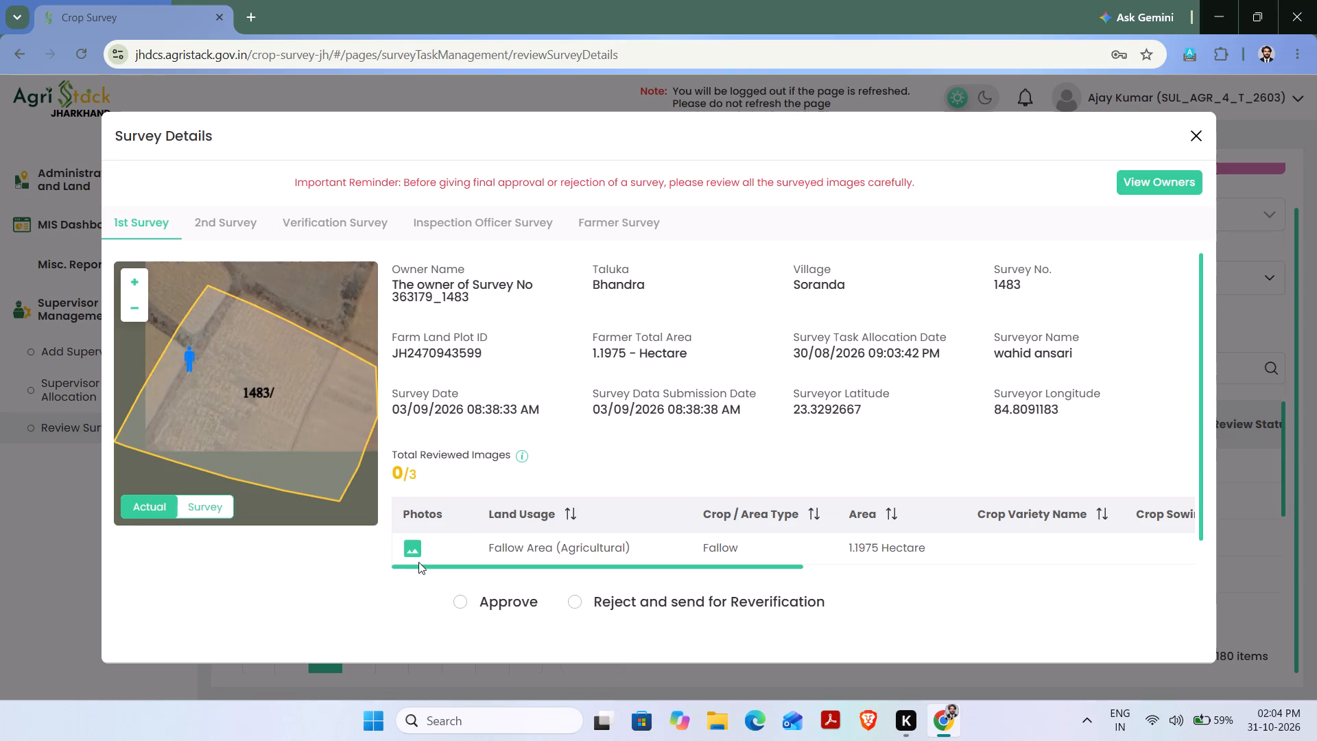
click(416, 550)
click(593, 613)
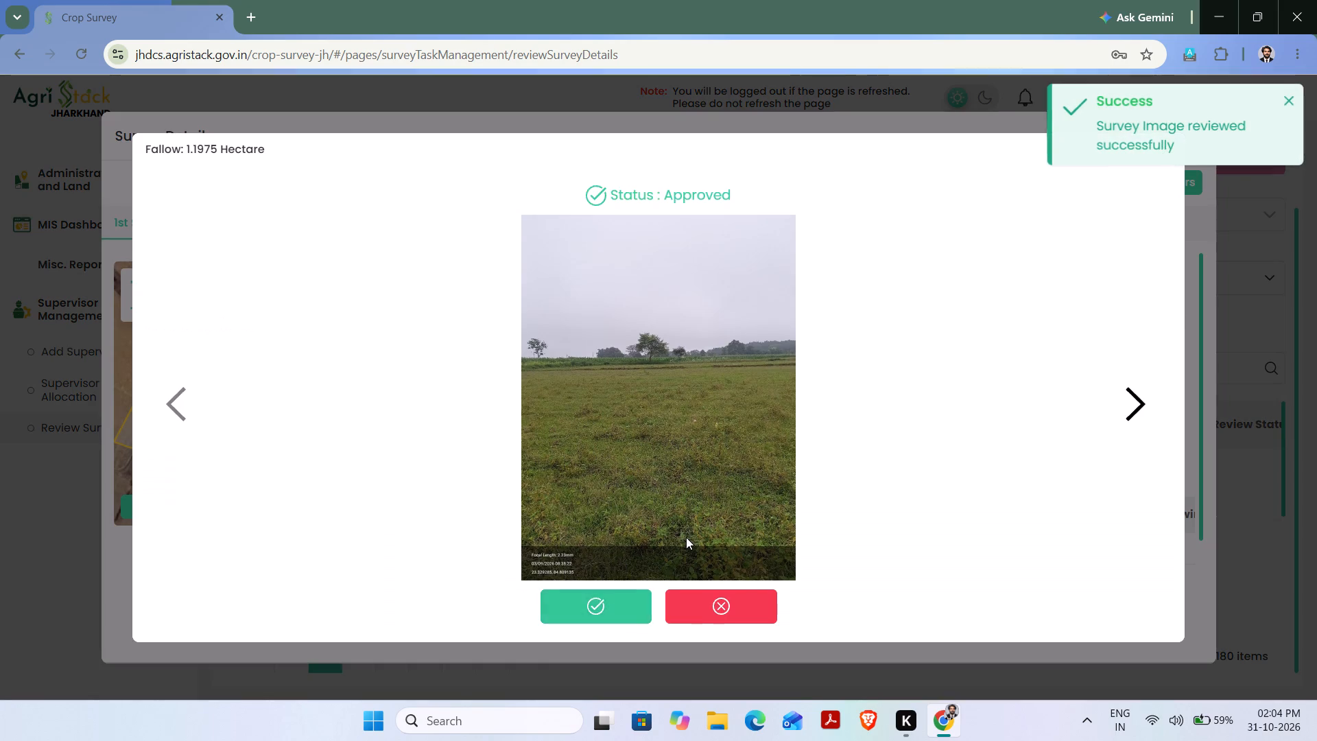
drag(674, 538, 594, 554)
click(585, 602)
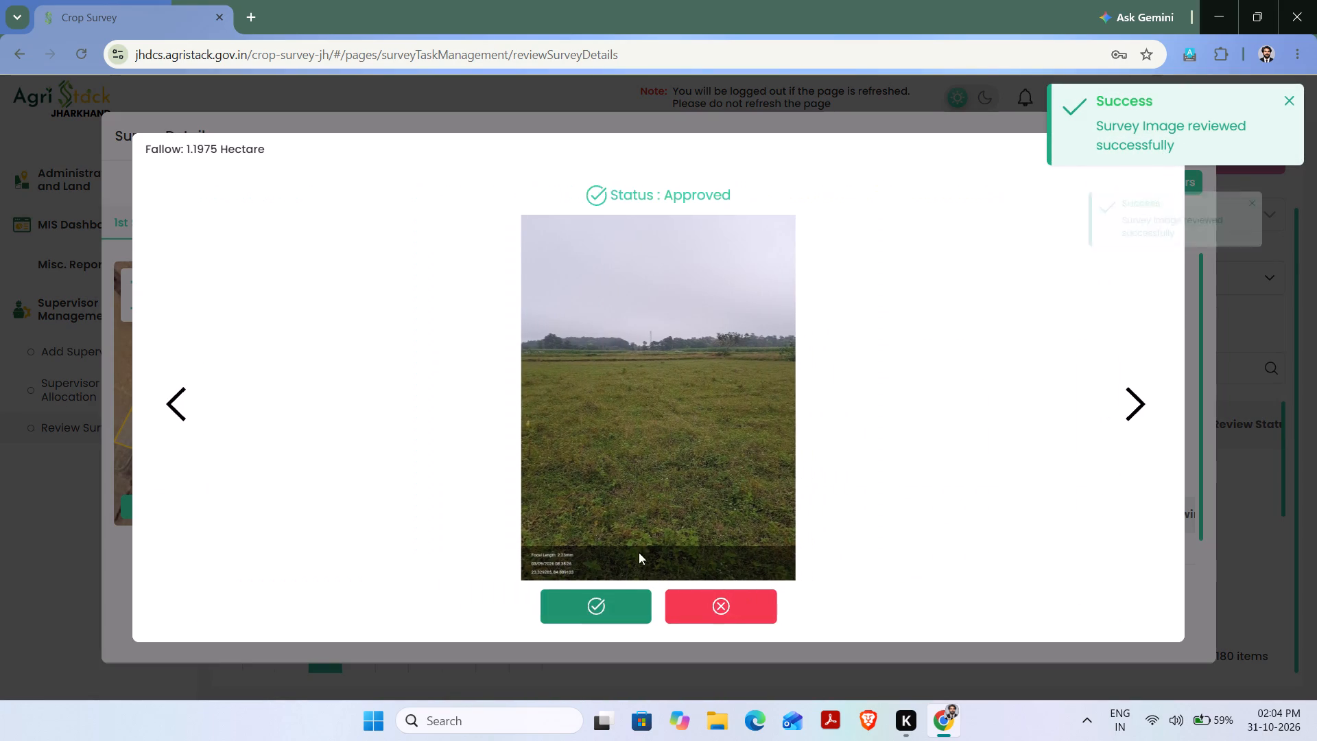
drag(680, 517, 626, 526)
click(615, 604)
drag(687, 508, 671, 510)
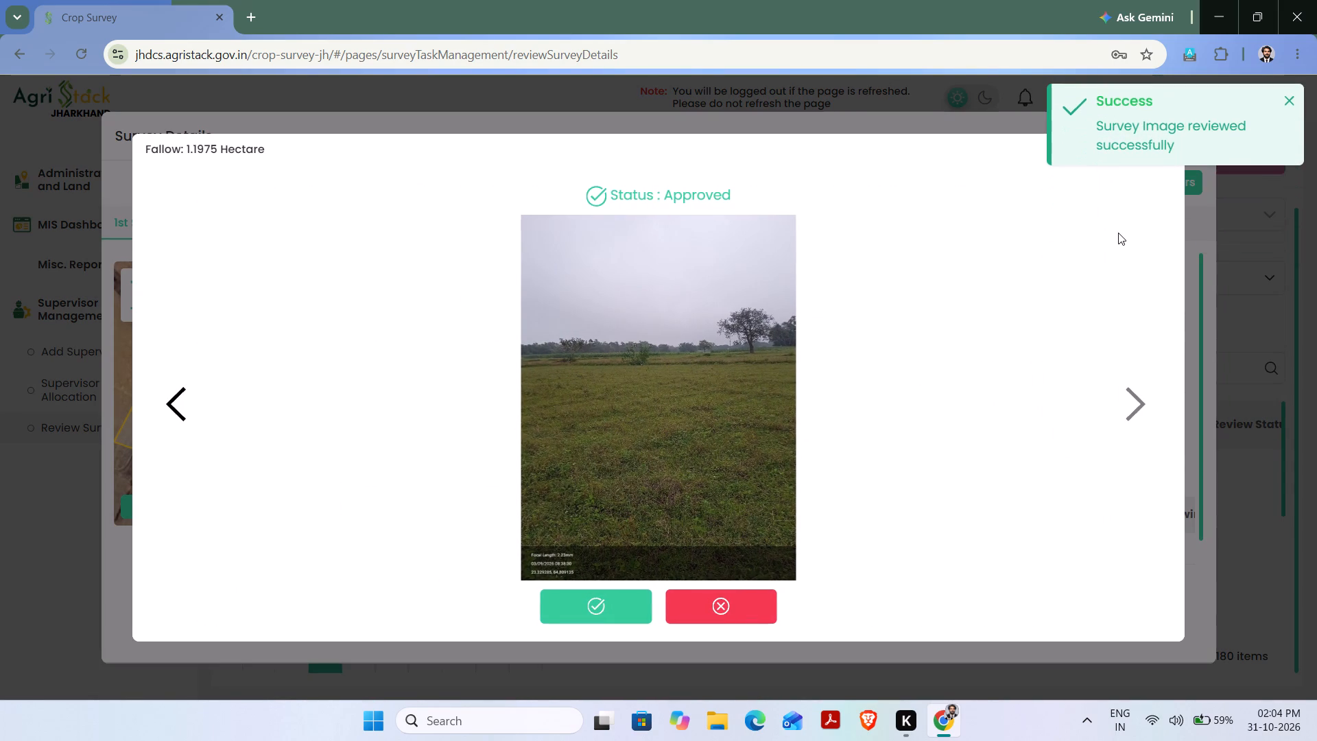
click(1166, 138)
click(1165, 148)
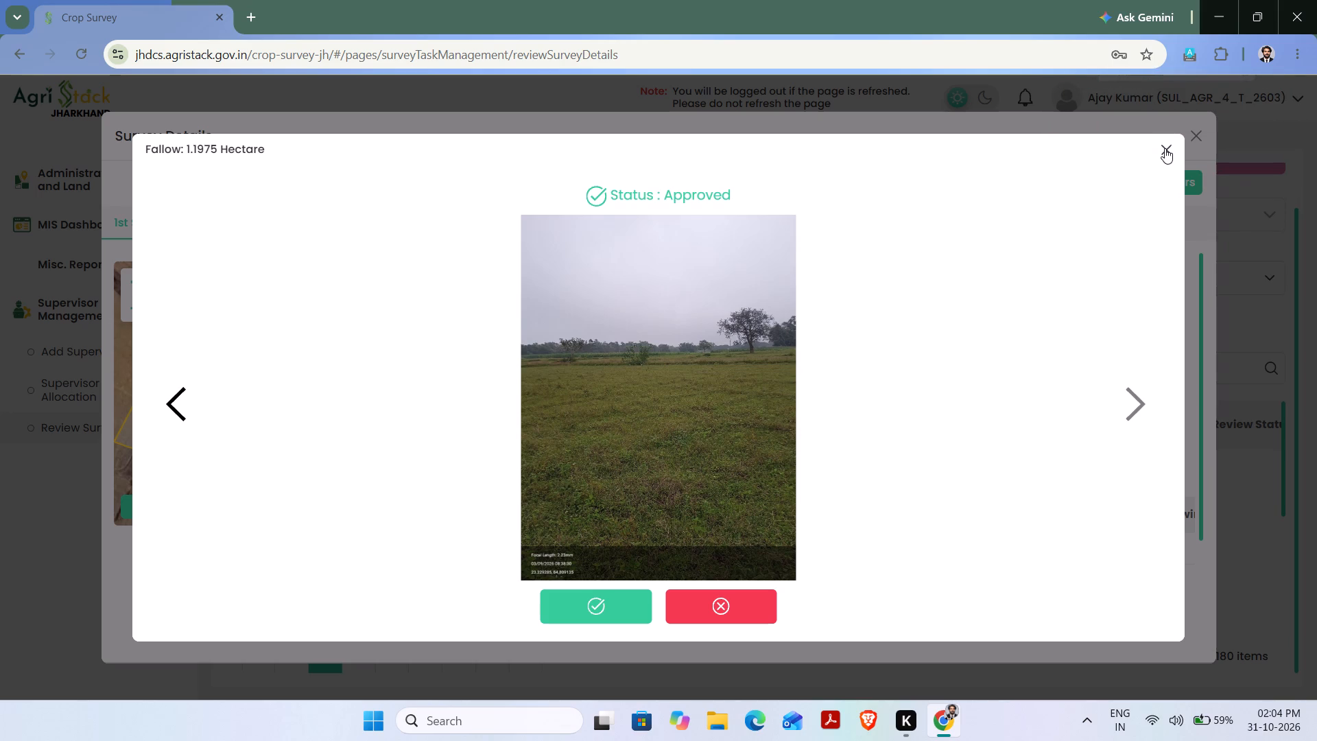
Save the 1st survey review of survey number 1483 as Approve and close its details.
scroll(690, 474, down, 1)
click(497, 513)
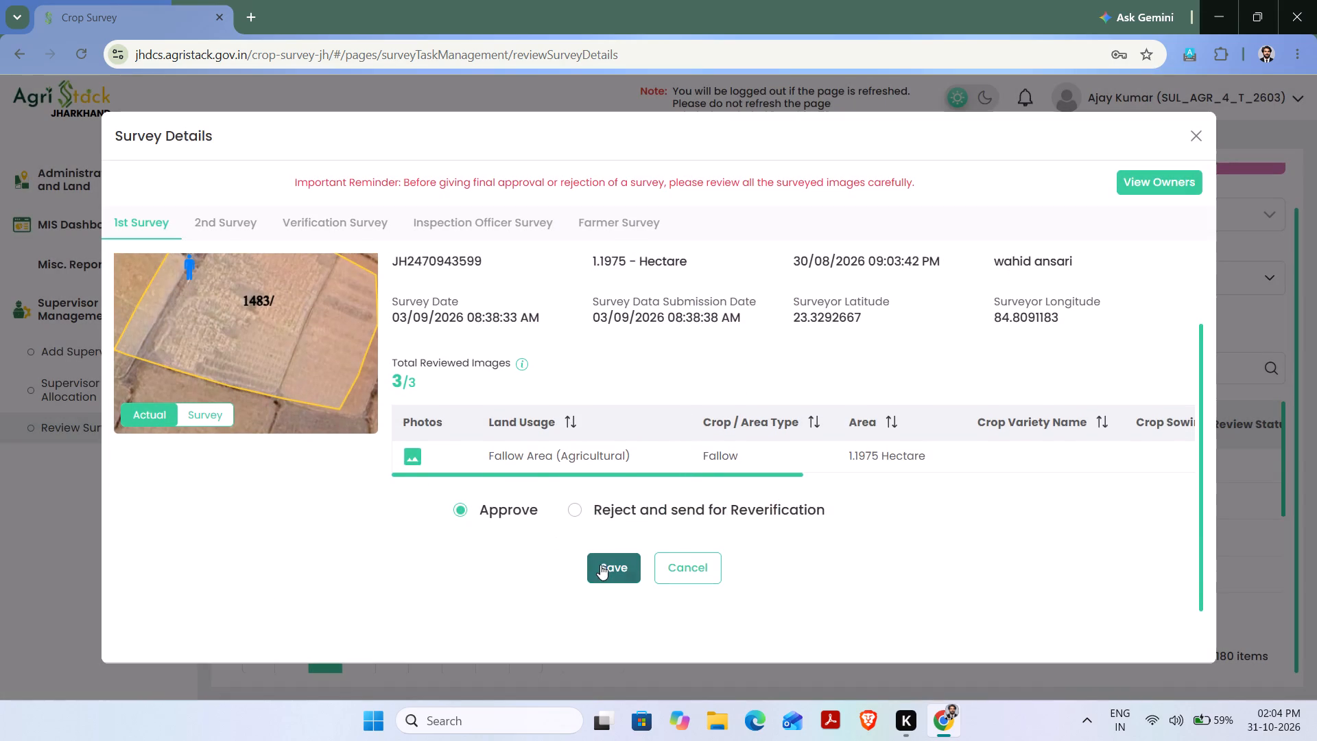
click(600, 565)
click(692, 426)
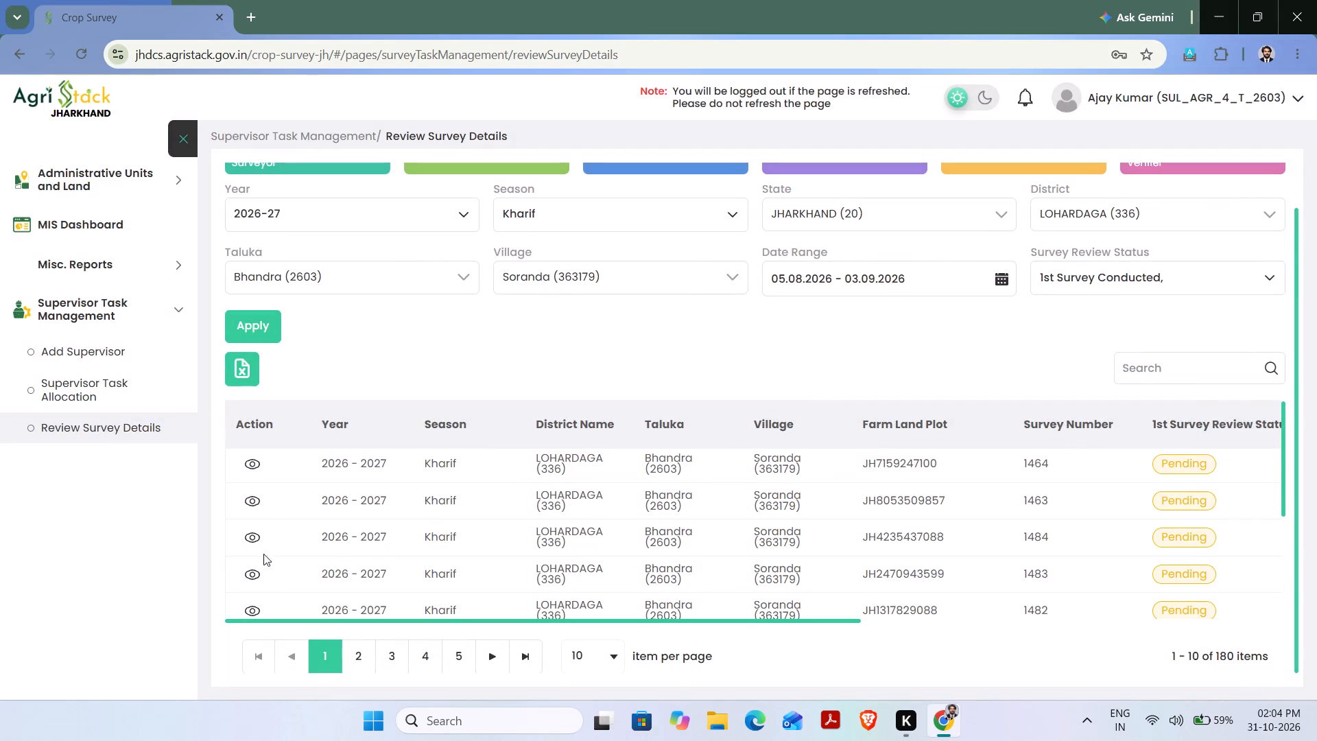
click(250, 543)
click(416, 545)
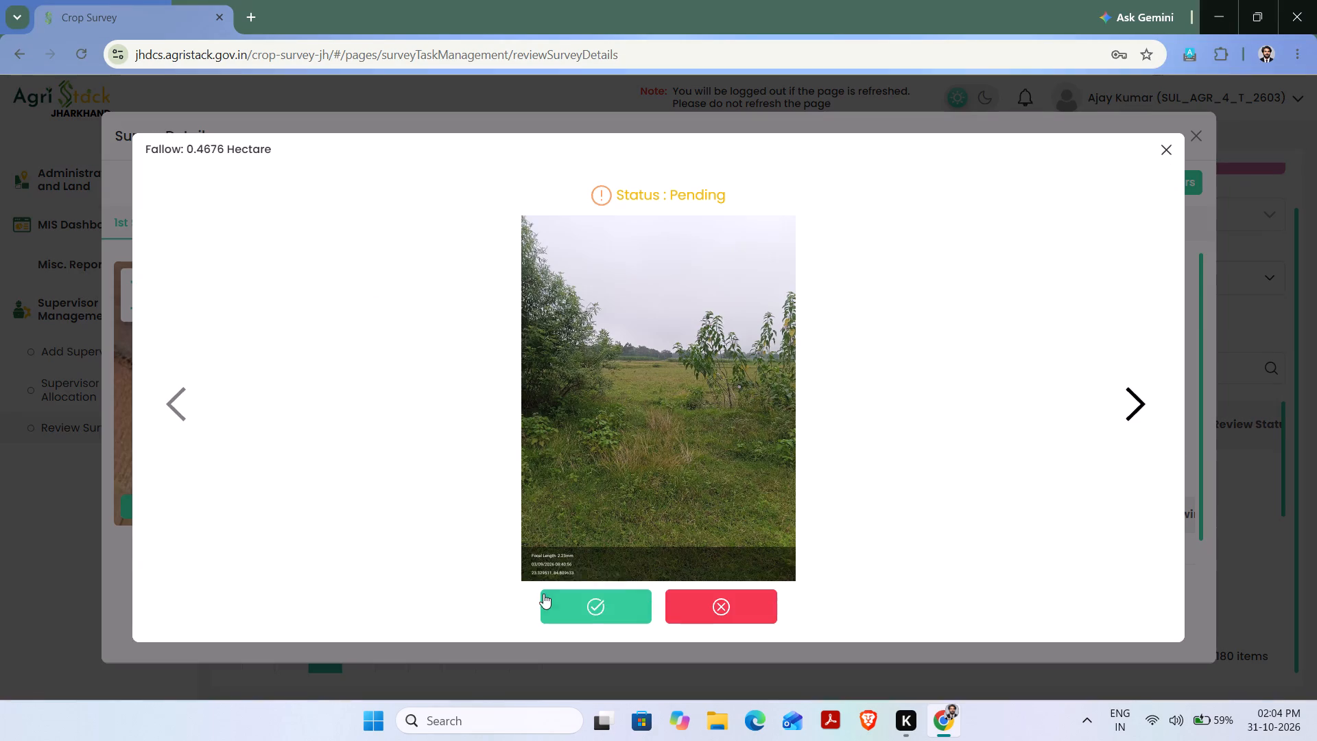
click(551, 597)
drag(623, 546, 554, 549)
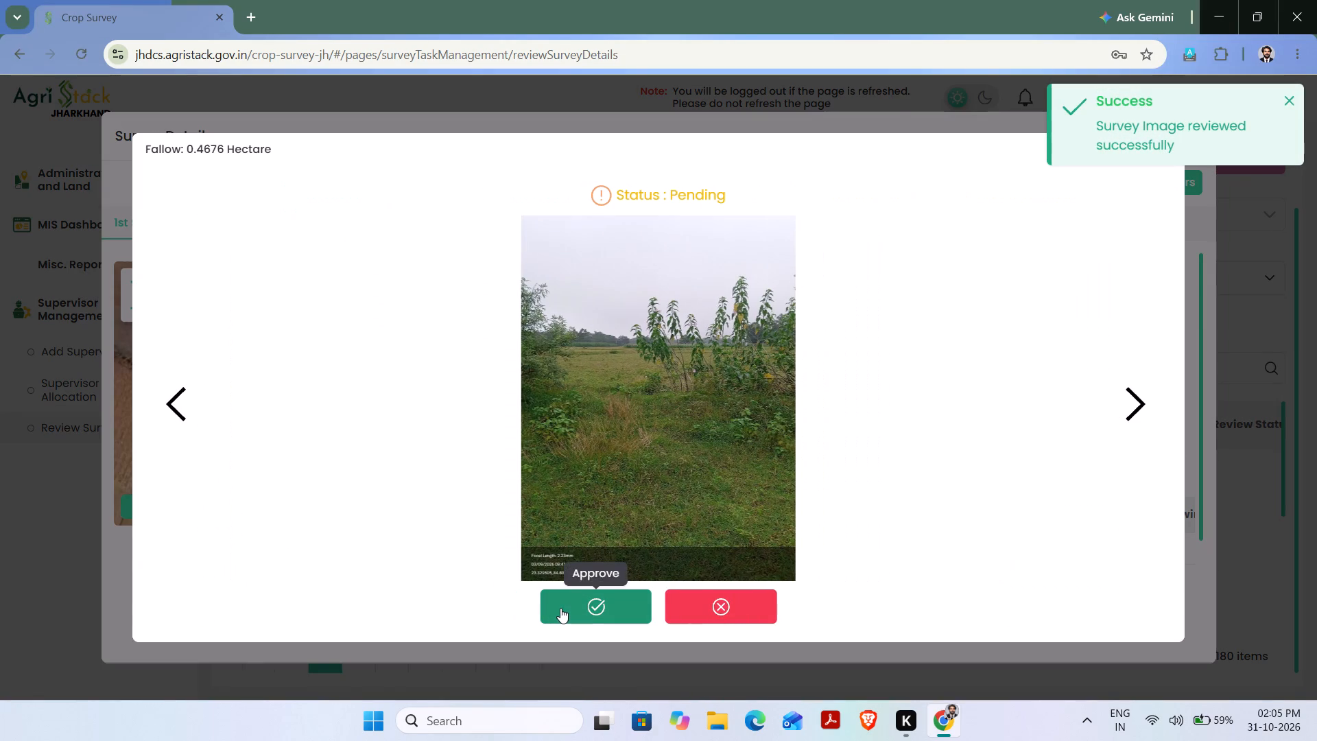
click(560, 608)
drag(629, 537, 552, 545)
click(585, 606)
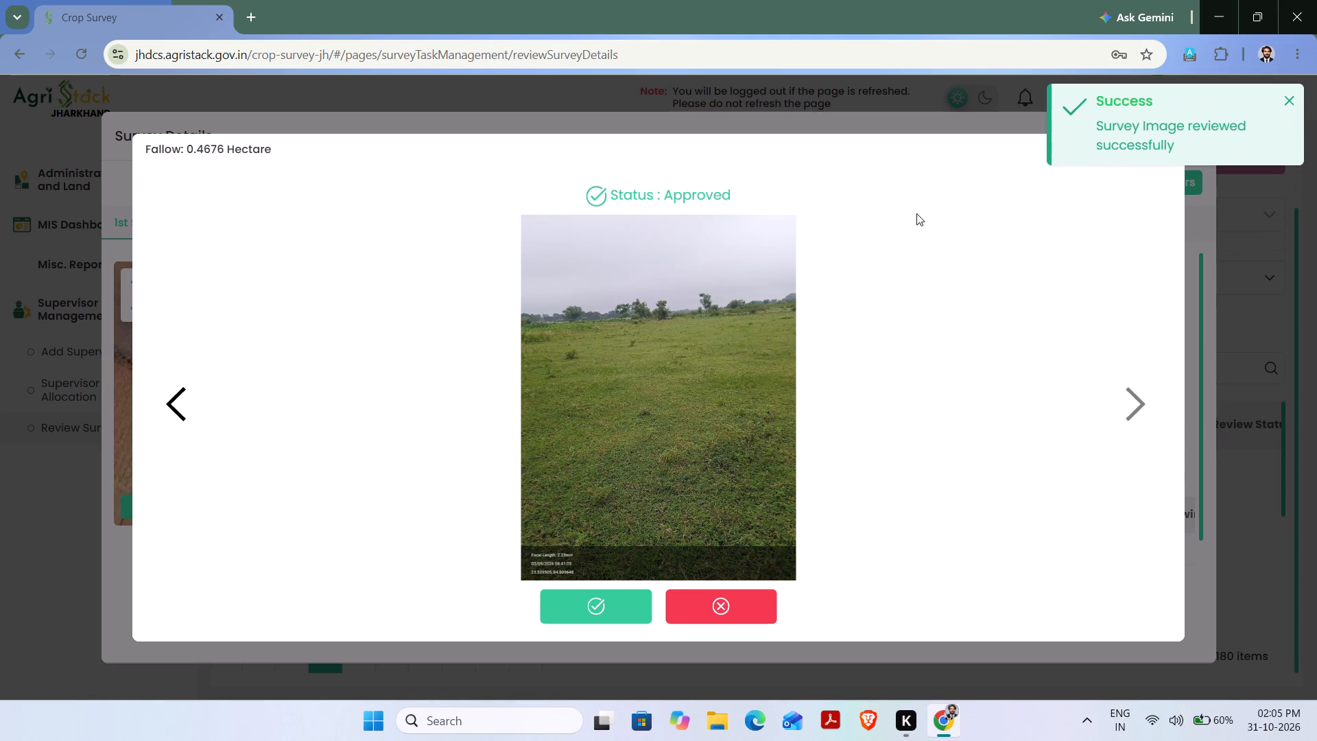
click(1167, 152)
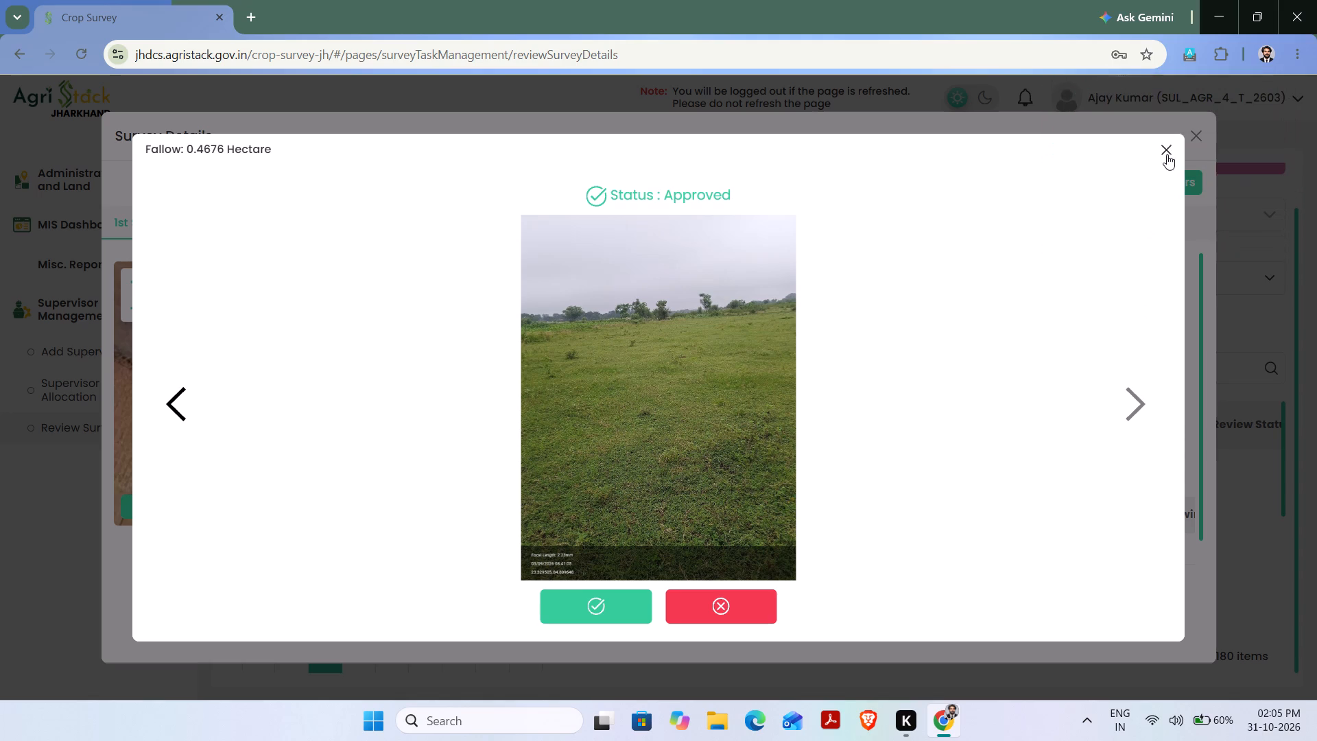
Save the 1st survey review of survey number 1484 as Approve and close its details.
scroll(738, 438, down, 1)
click(502, 549)
click(596, 593)
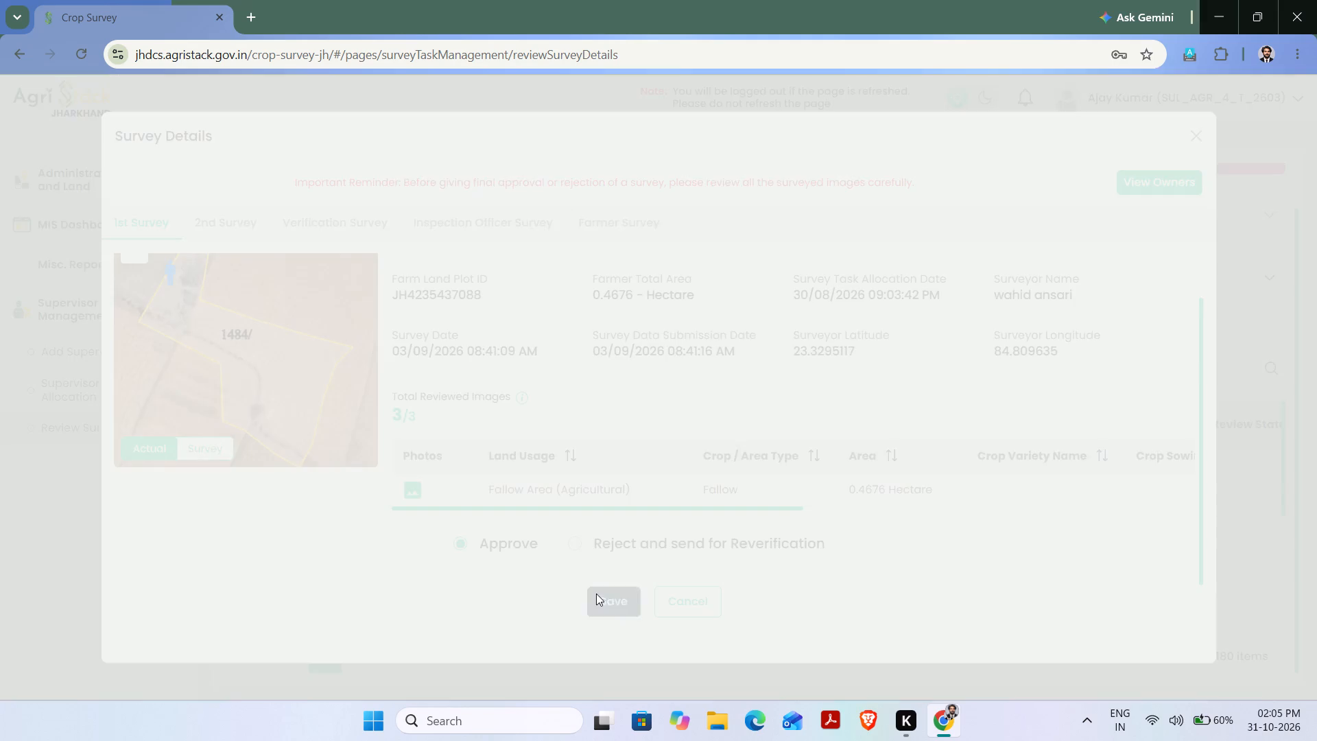
click(674, 436)
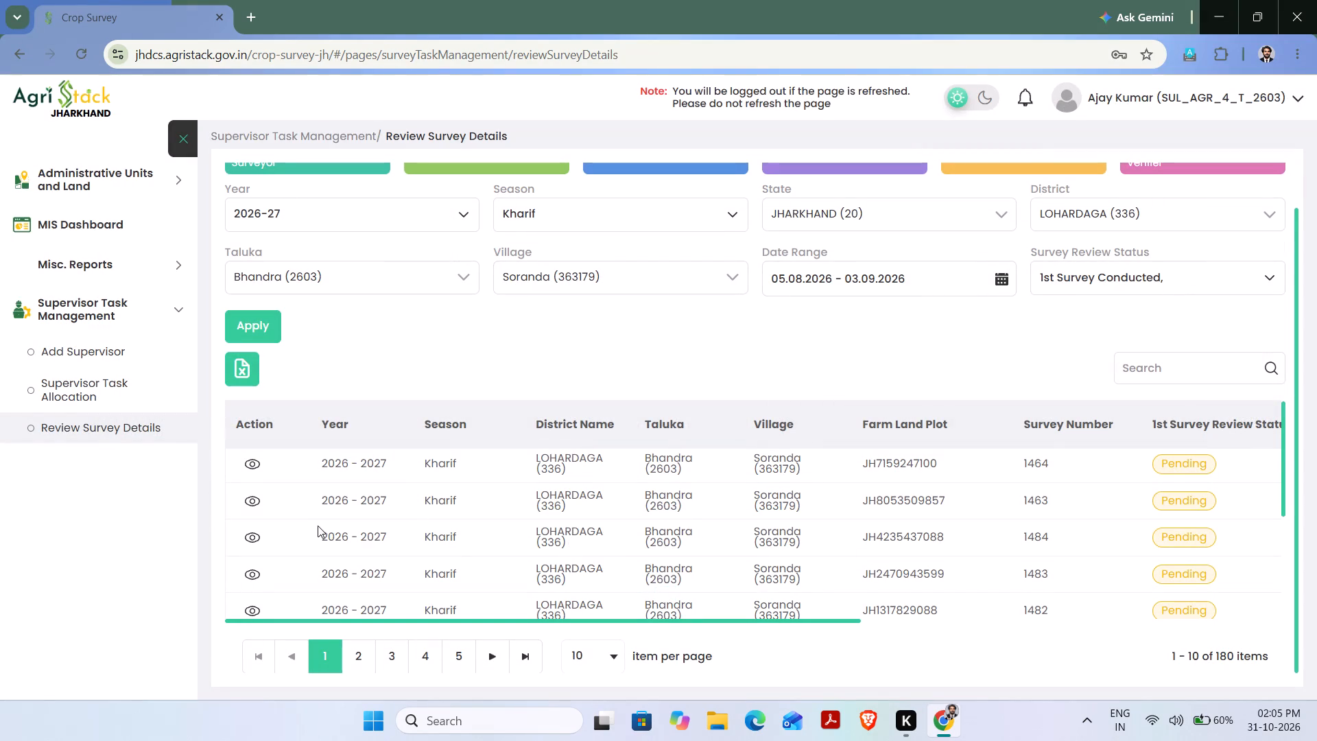
Open survey number 1463 and approve the three farm images of its अदरक crop.
click(254, 494)
click(412, 541)
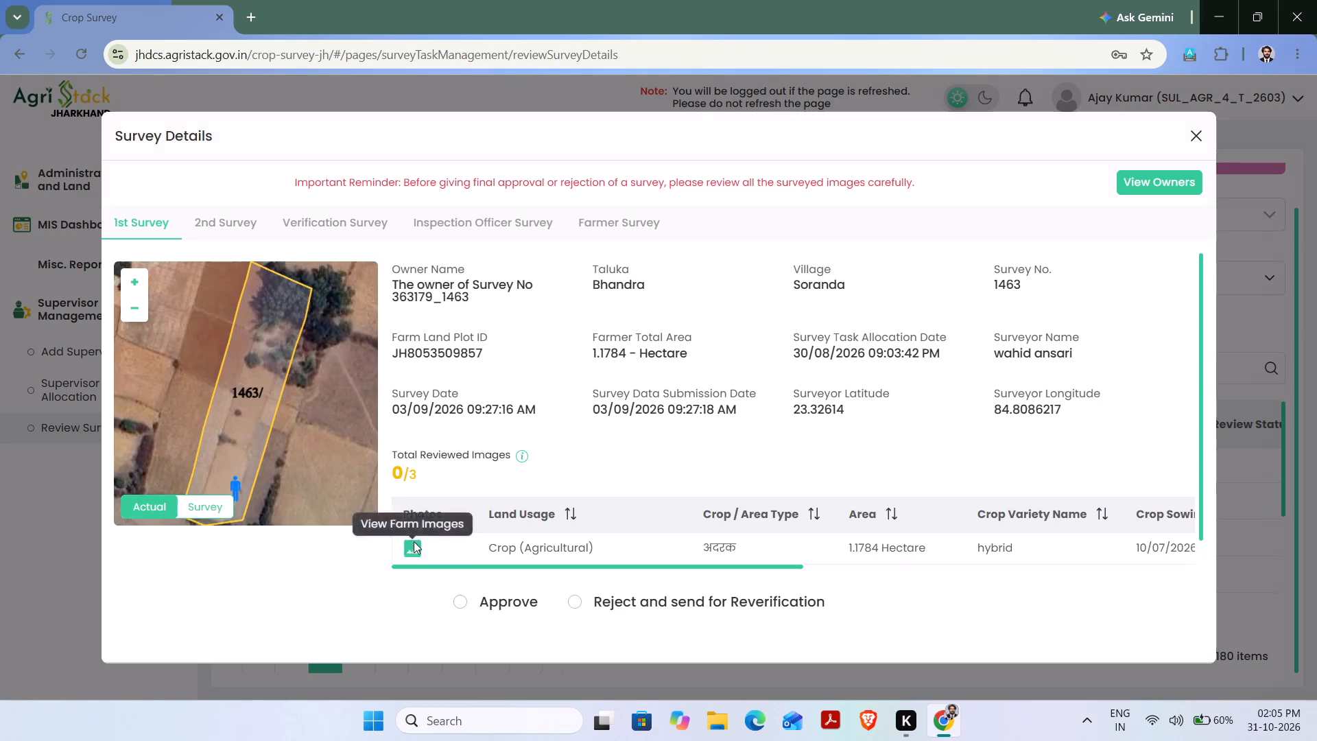
click(569, 596)
drag(654, 540, 579, 541)
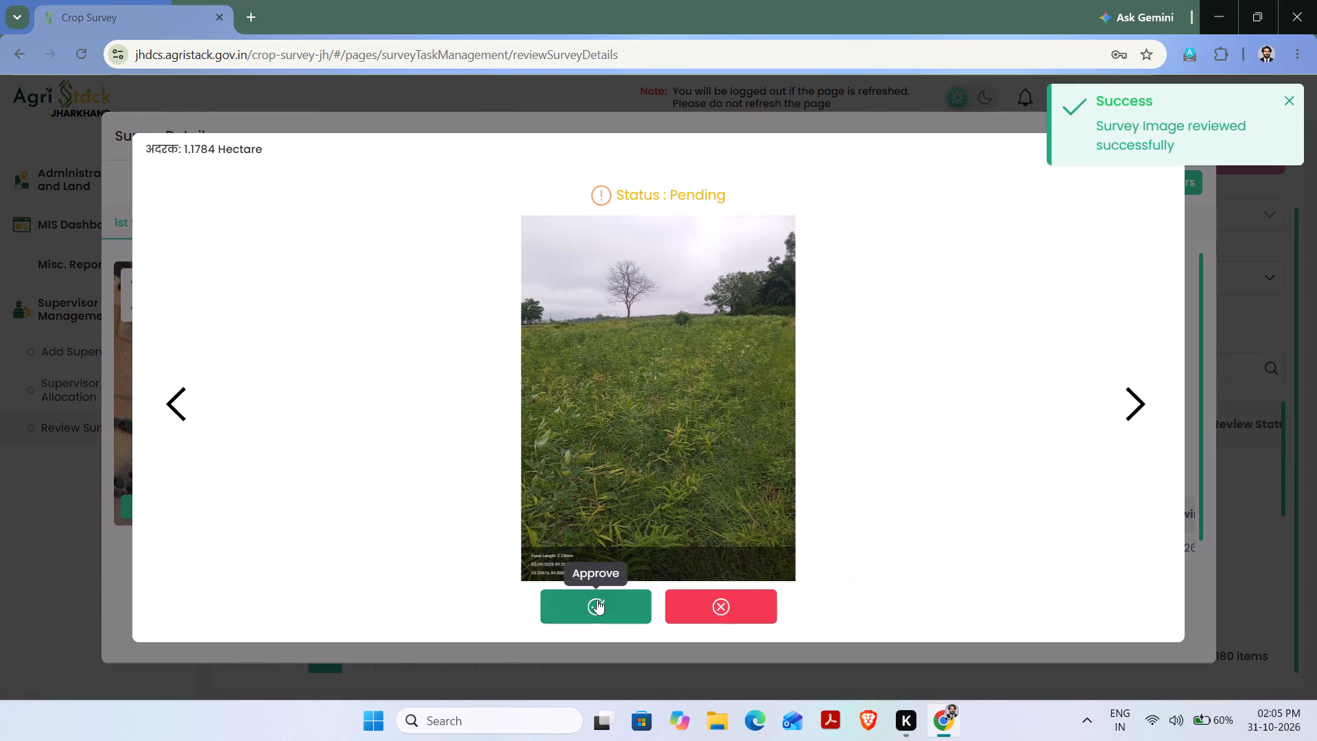
click(597, 600)
drag(682, 534, 620, 542)
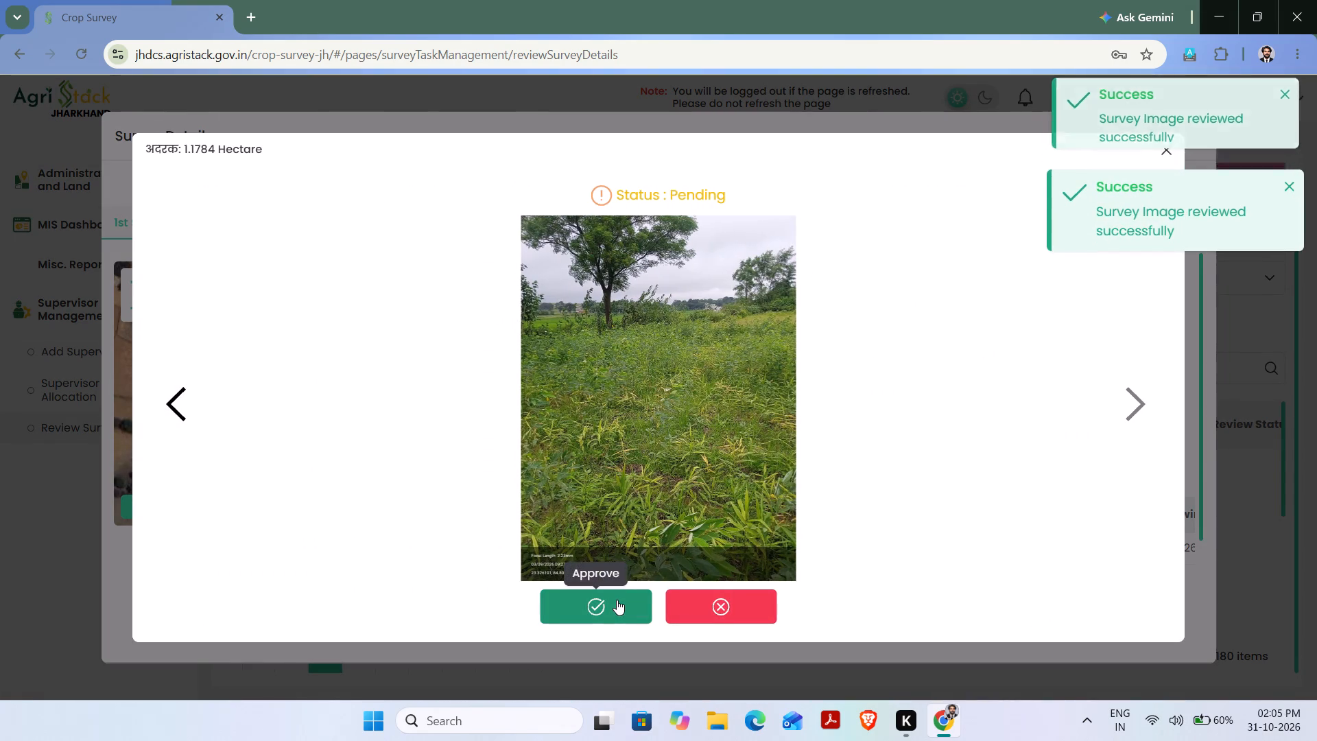
click(617, 600)
drag(687, 512, 644, 514)
click(885, 246)
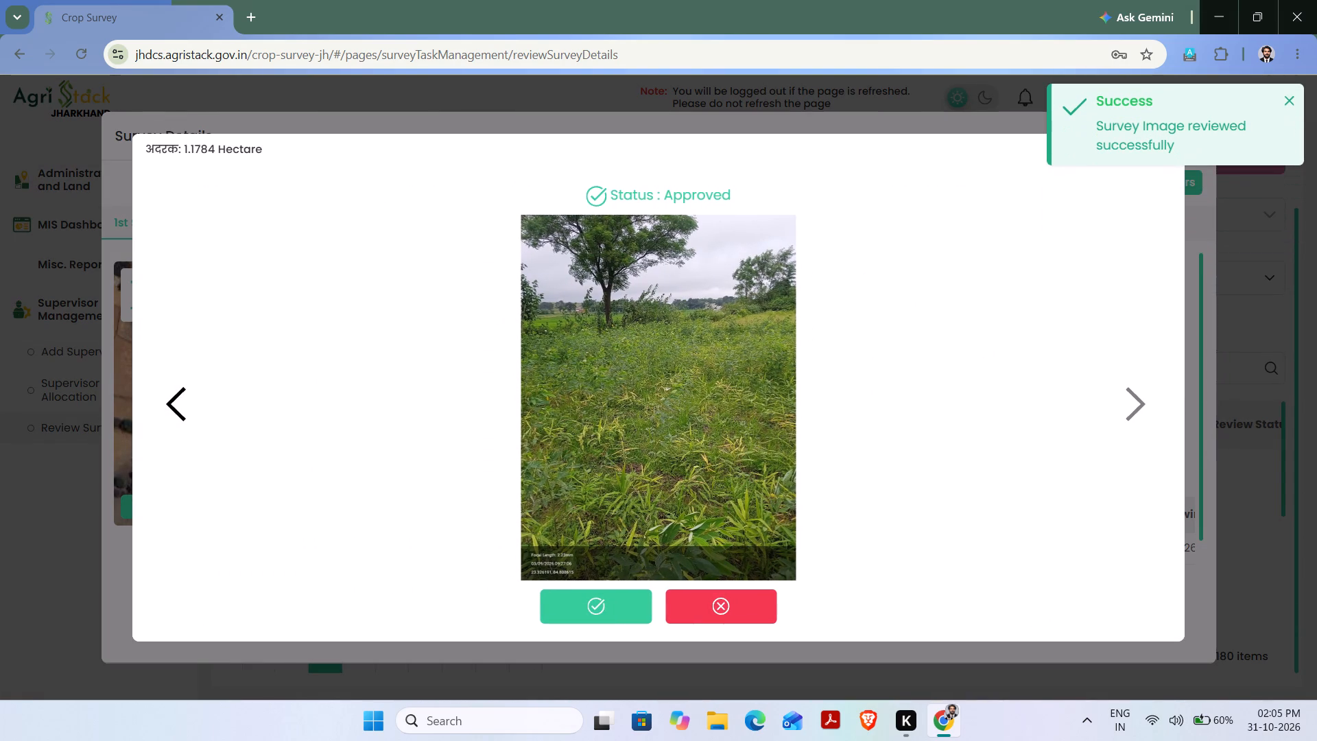
click(1165, 151)
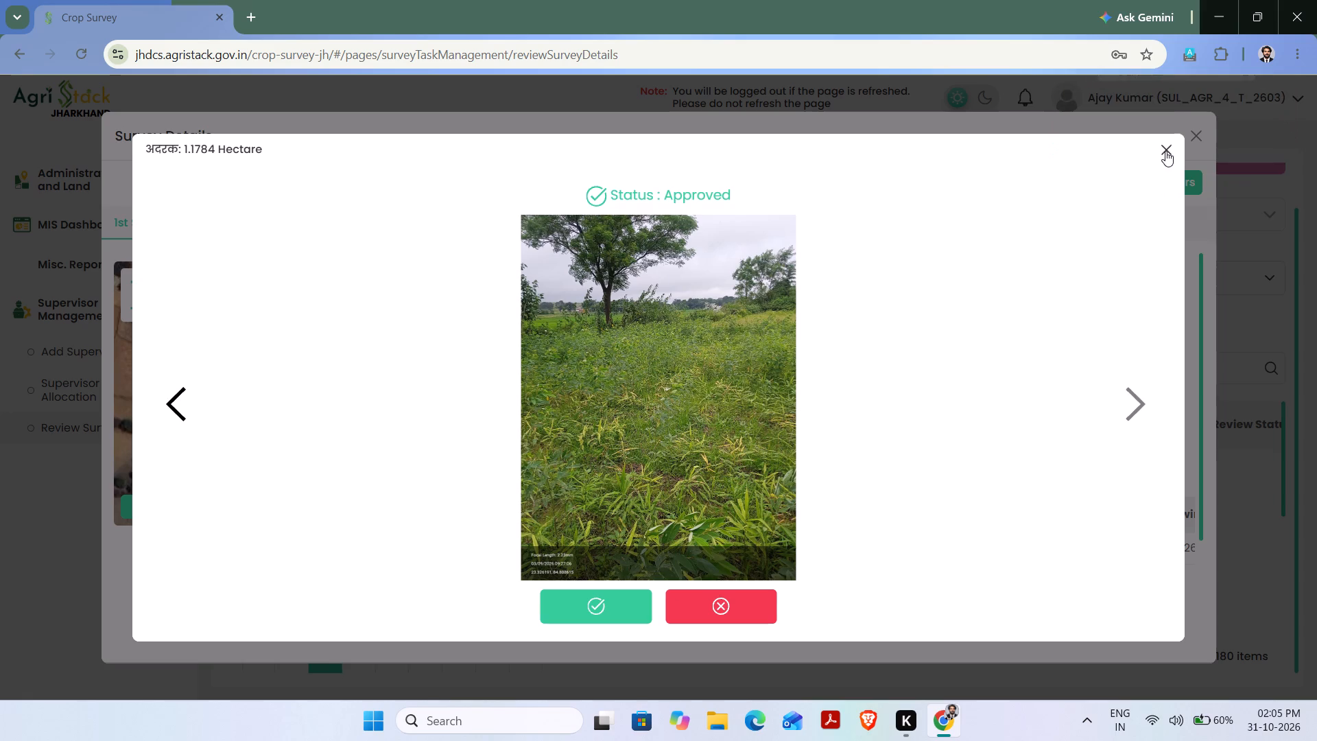
Save the 1st survey review of survey number 1463 as Approve and close its details.
scroll(610, 456, down, 1)
click(511, 487)
click(593, 535)
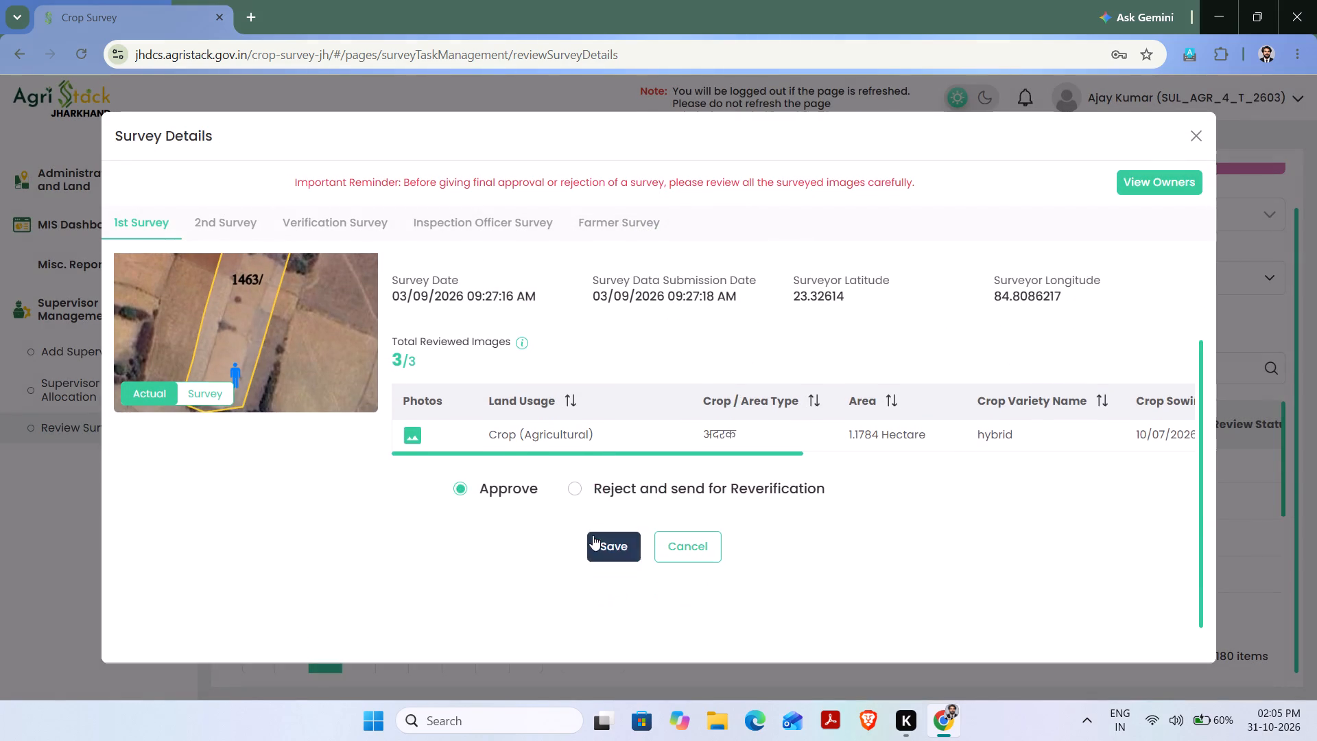
click(661, 416)
View the survey details of the already reviewed survey number 1464 and close them.
click(258, 468)
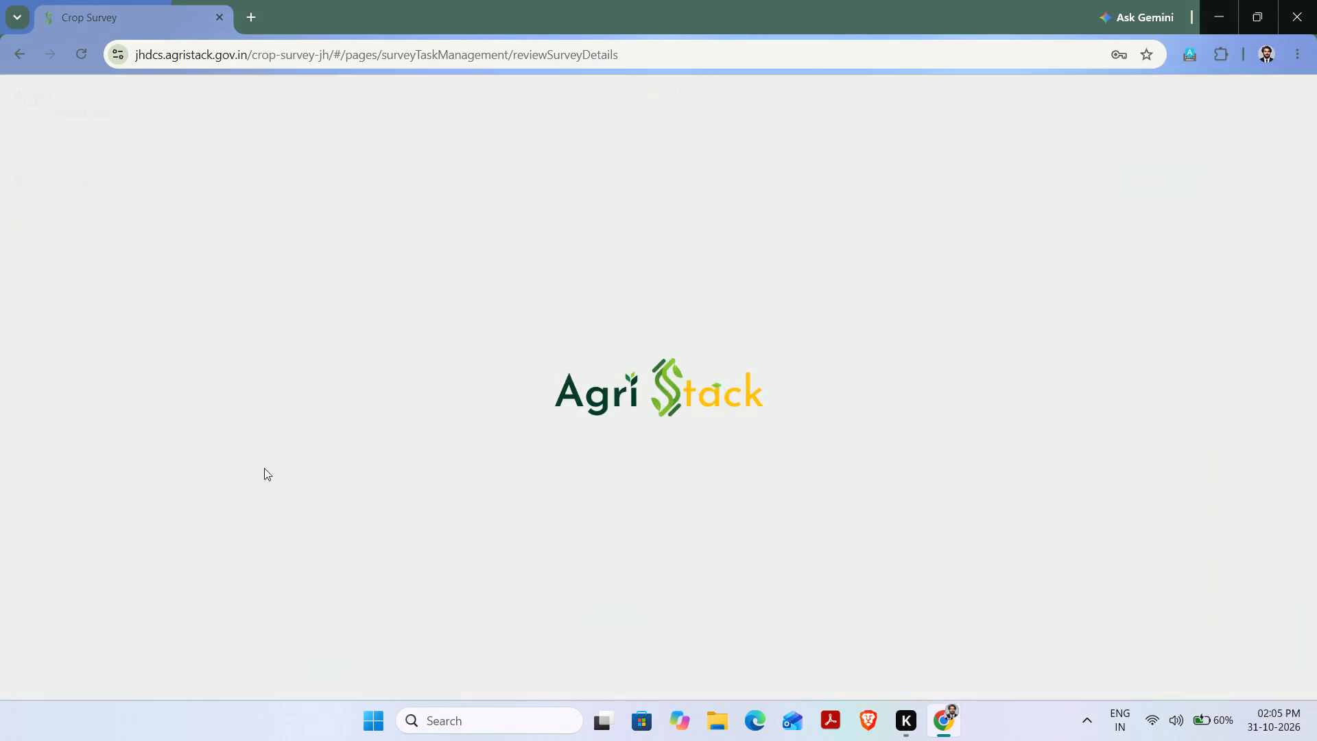
click(1209, 132)
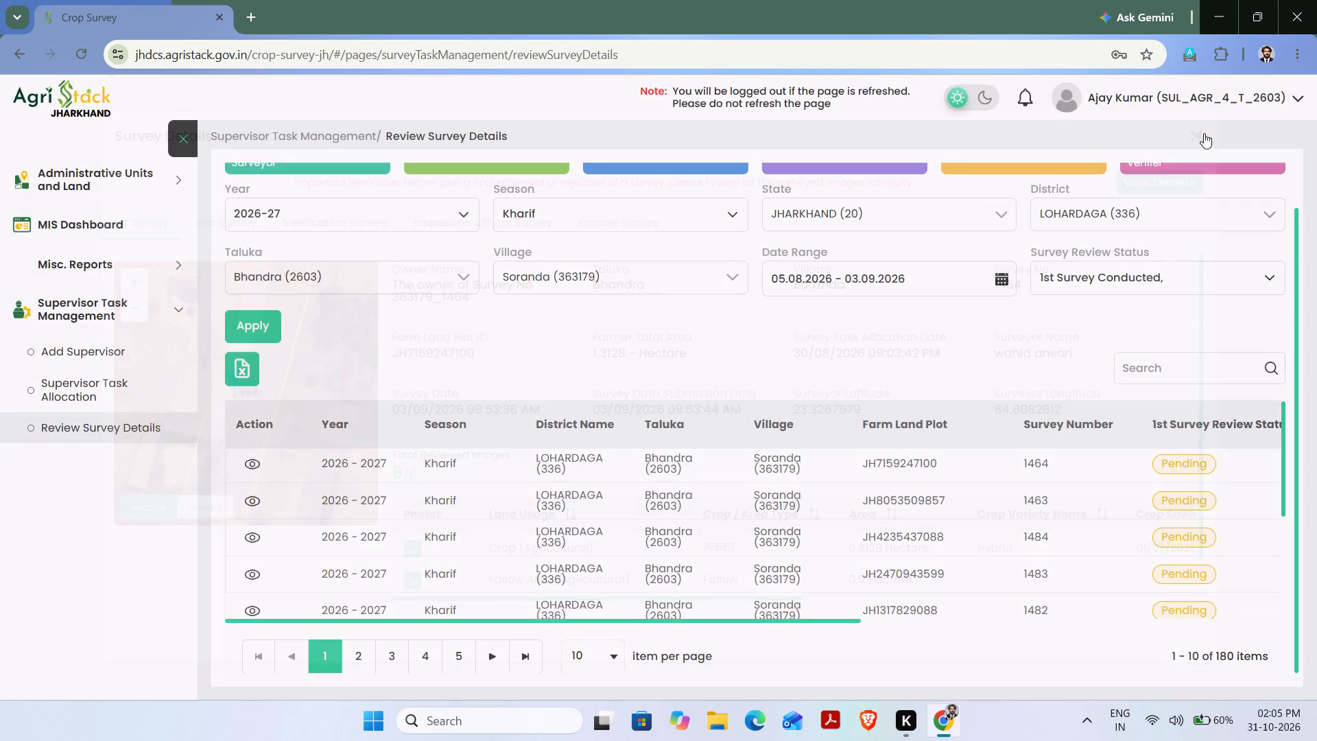
click(1203, 133)
scroll(405, 523, down, 5)
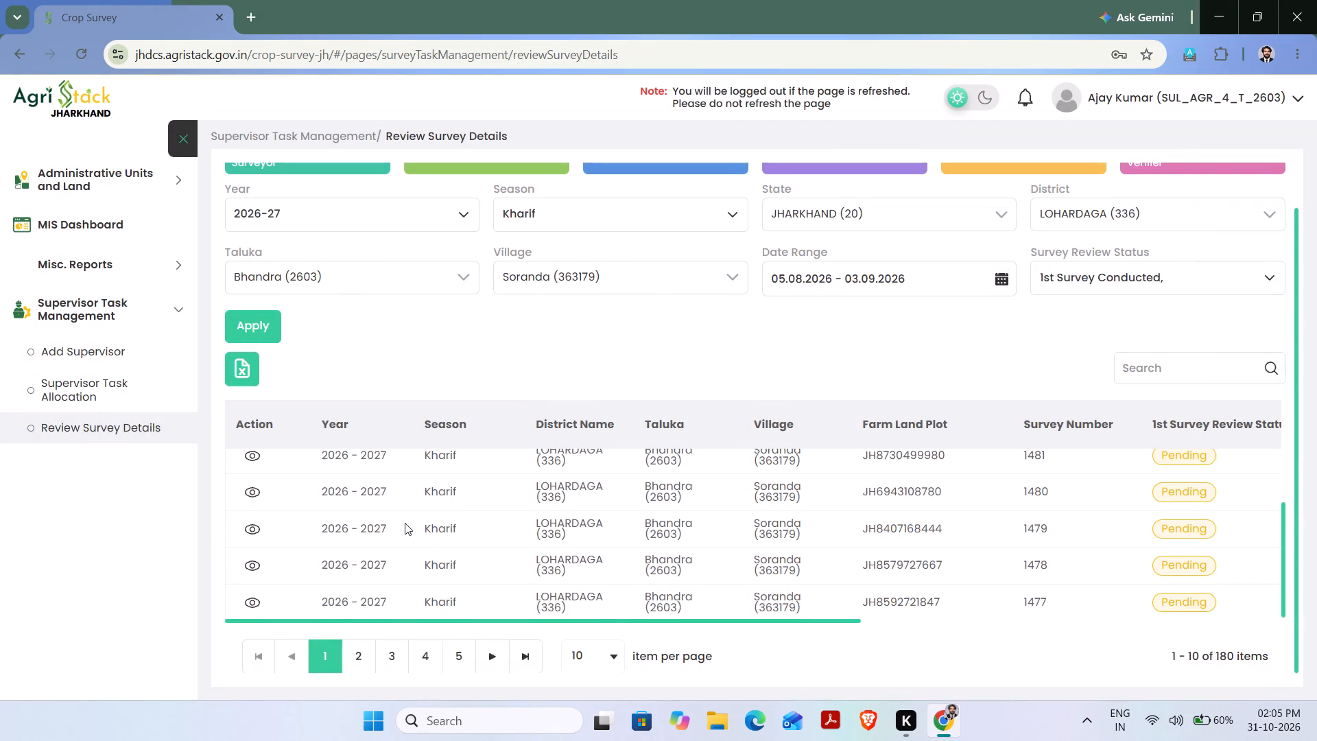
scroll(405, 523, down, 2)
click(258, 454)
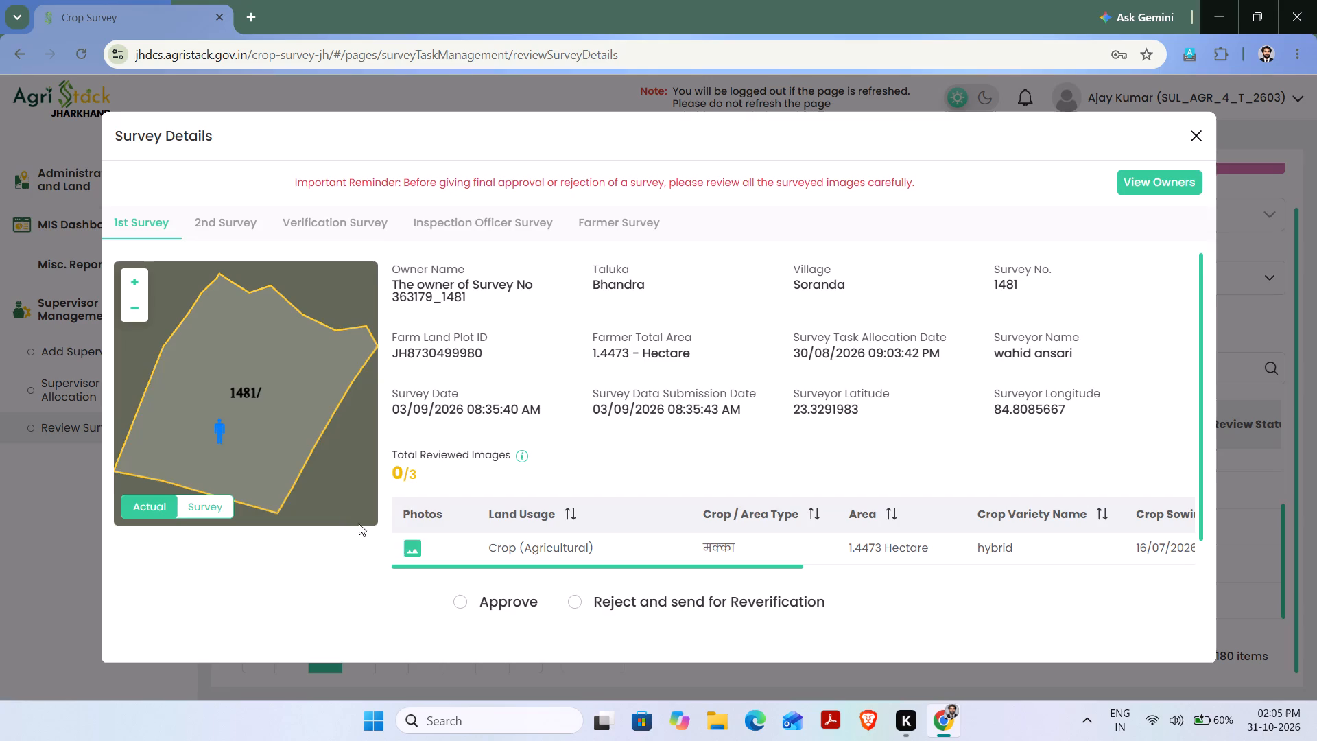
click(408, 543)
click(576, 603)
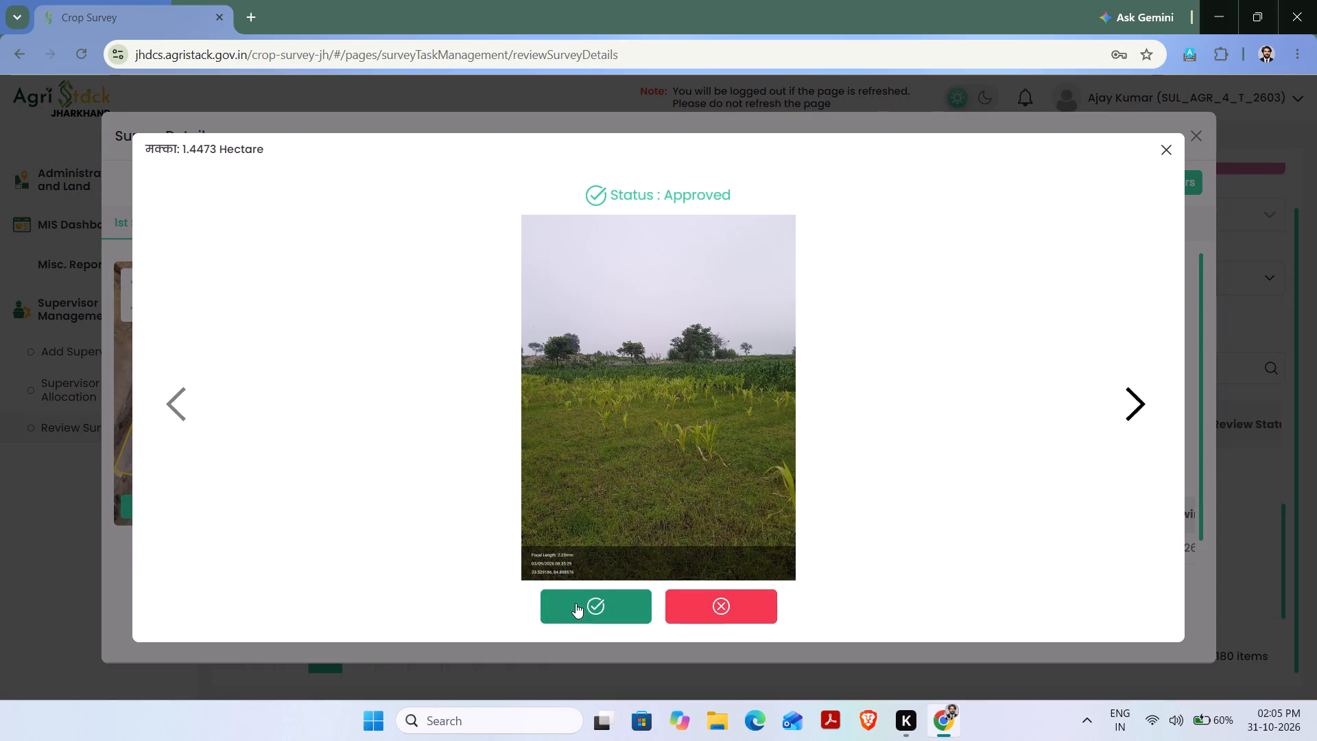
drag(742, 508, 617, 524)
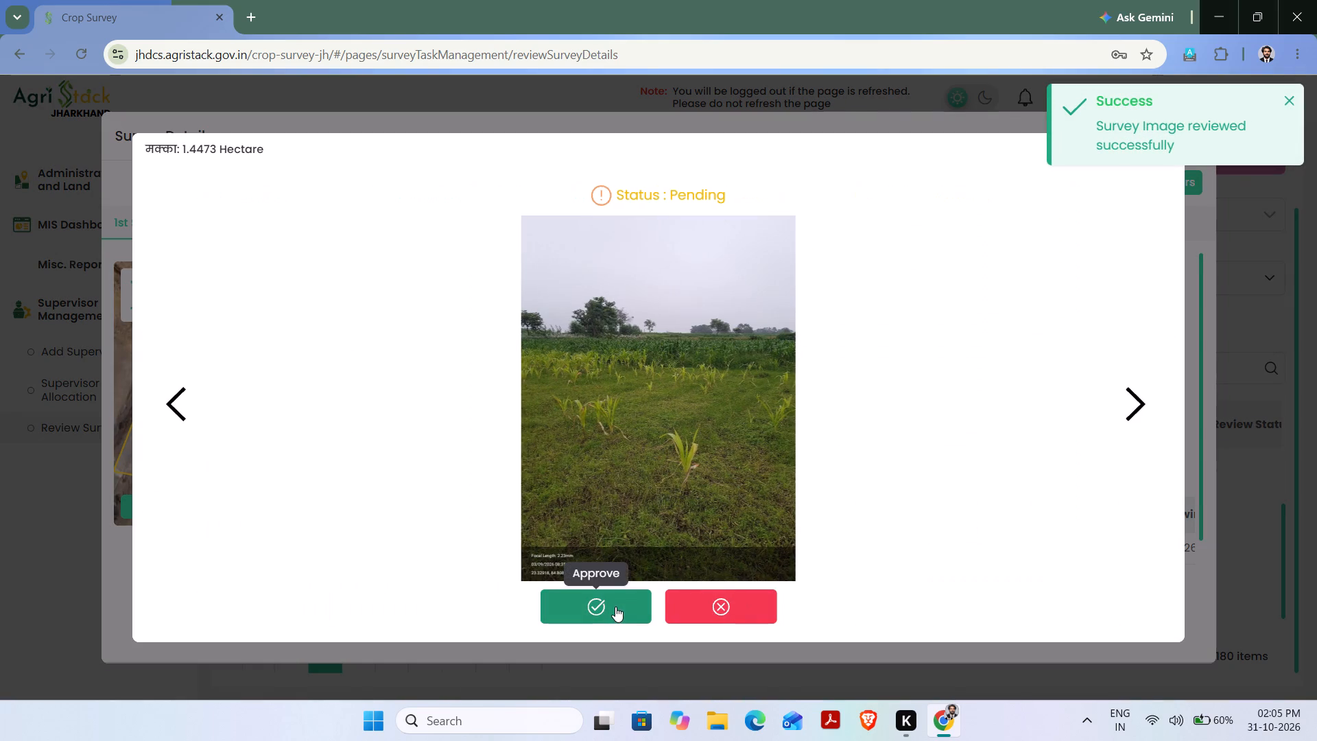
click(615, 606)
drag(744, 481, 630, 508)
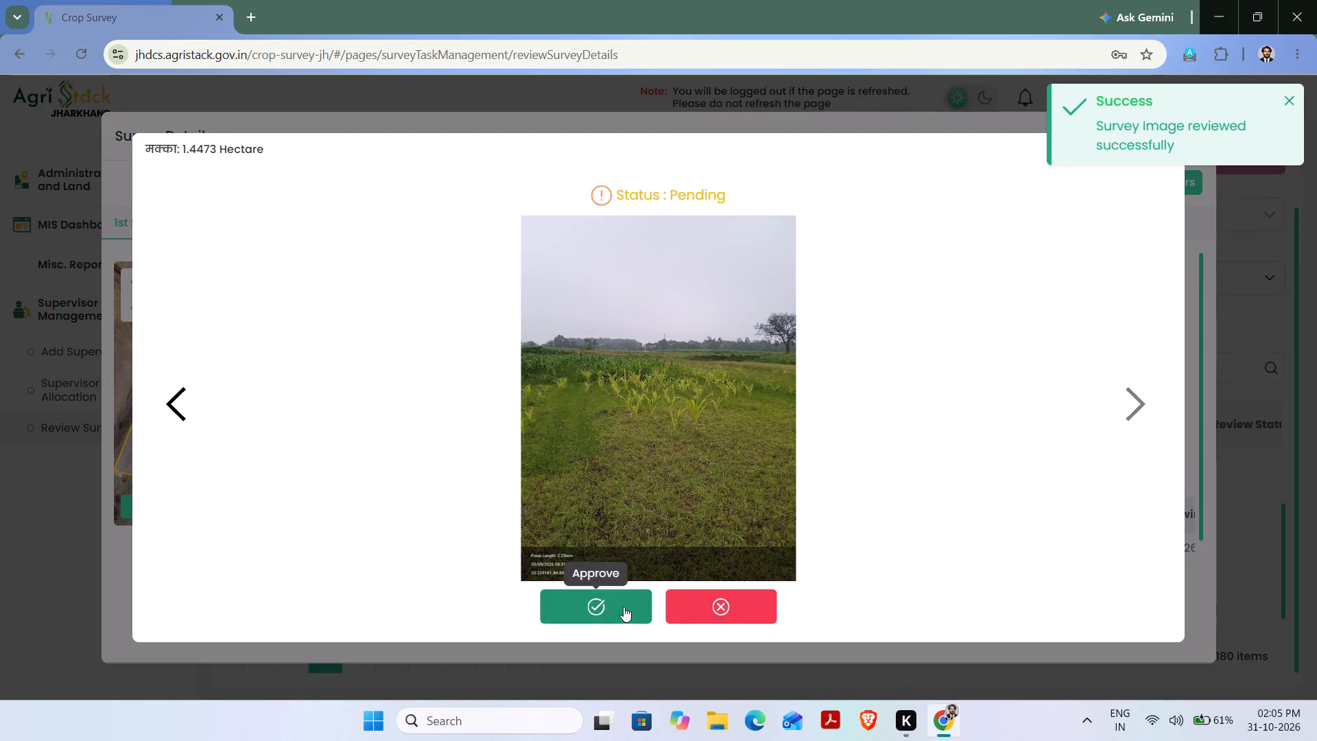
click(624, 607)
drag(708, 475, 654, 483)
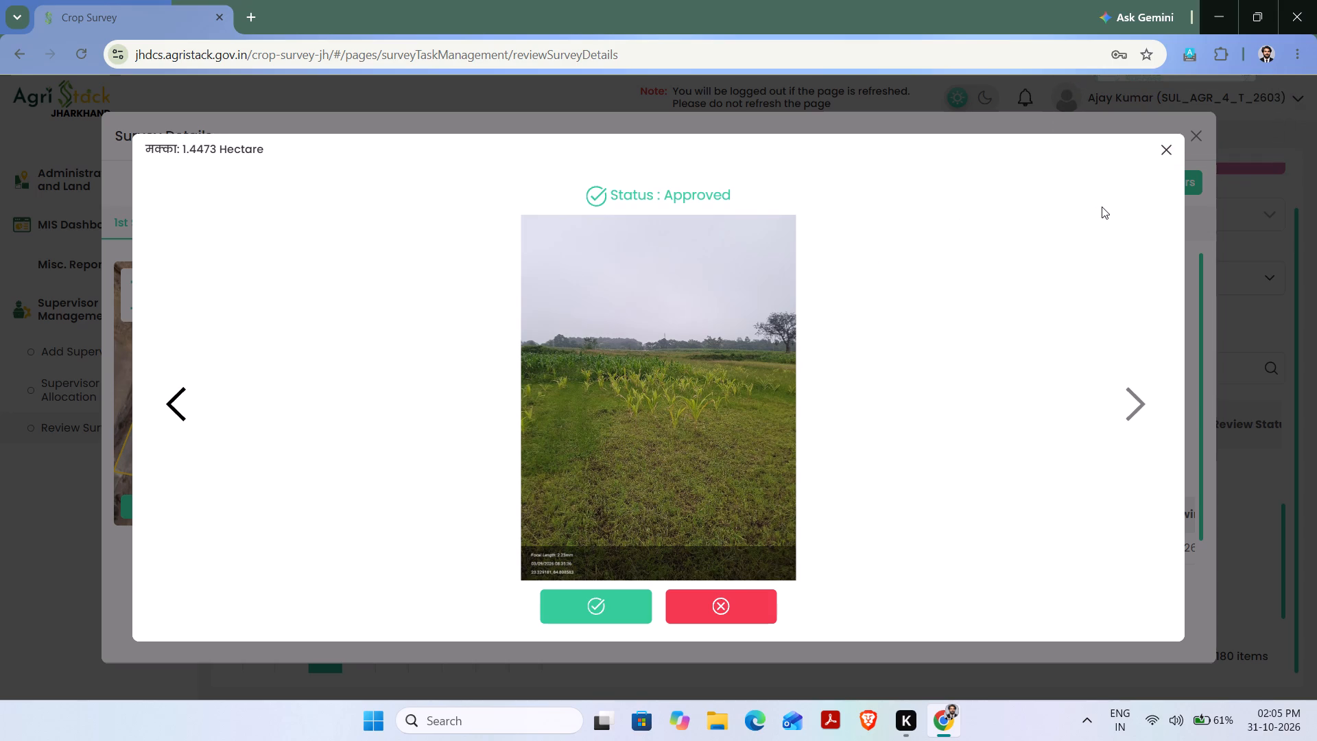
click(1165, 143)
Save the 1st survey review of survey number 1481 as Approve and close its details.
scroll(828, 379, down, 1)
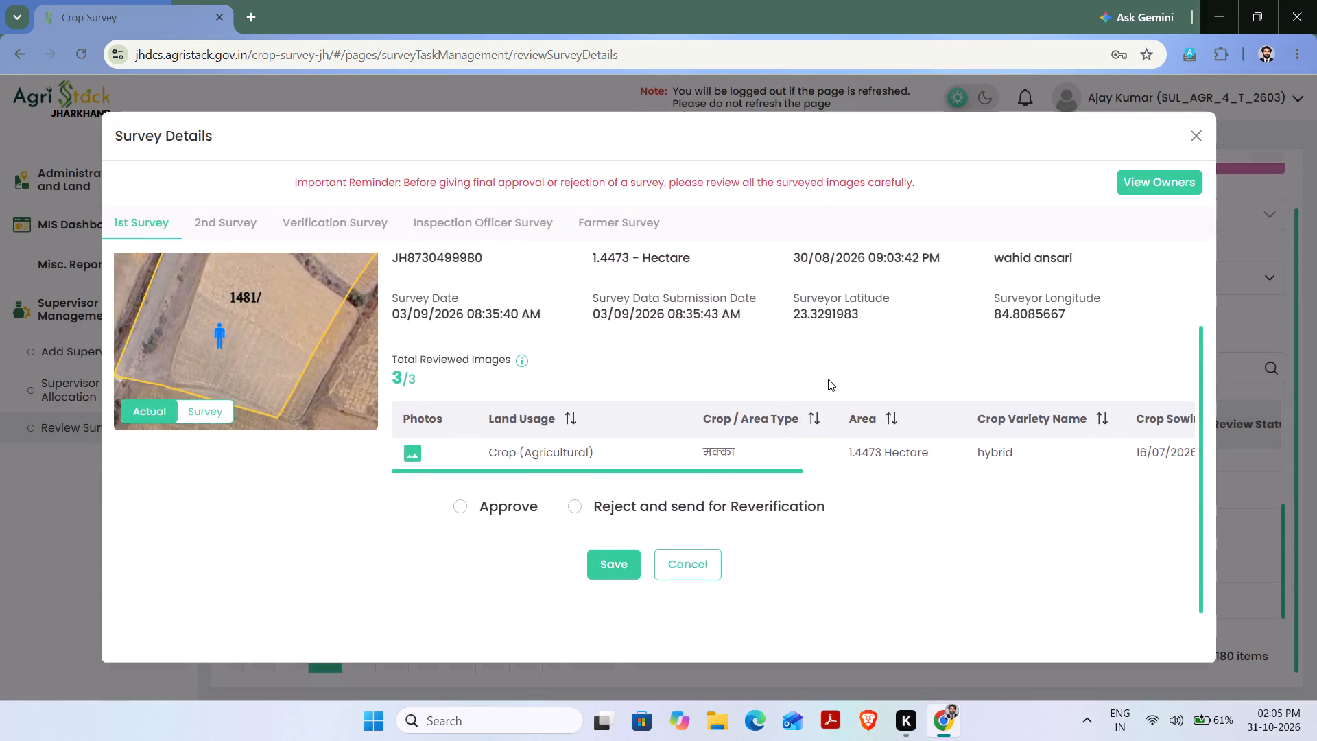
scroll(828, 379, down, 1)
click(522, 492)
click(600, 541)
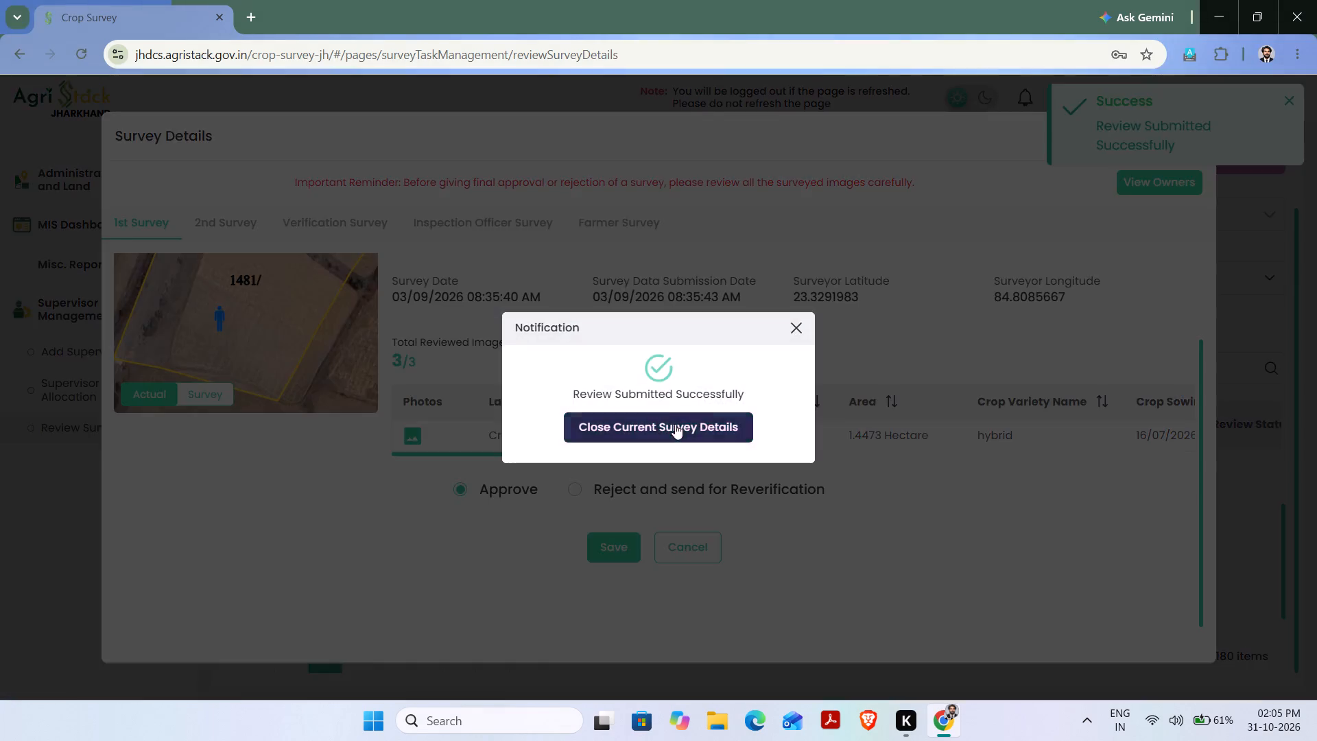
click(675, 424)
Open survey number 1480 and approve the three farm images of its Fallow area.
click(249, 492)
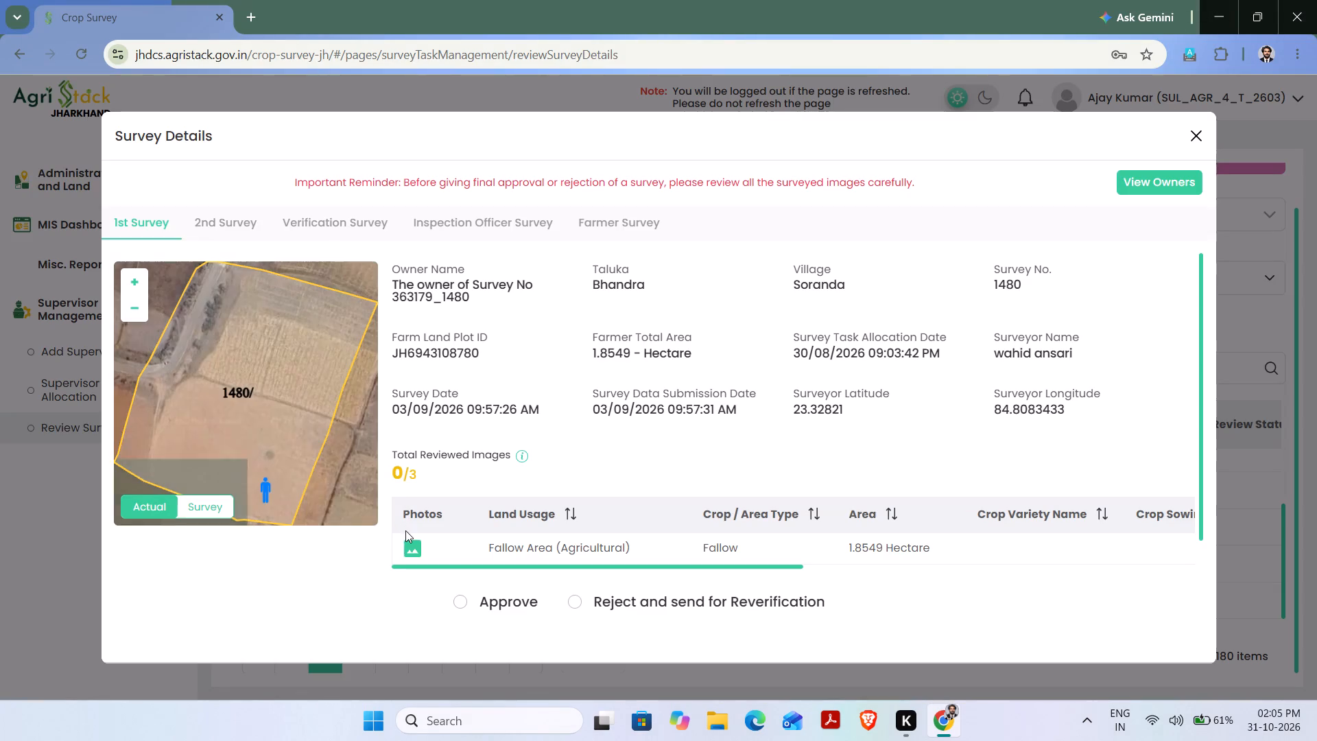
click(408, 538)
click(411, 541)
click(560, 601)
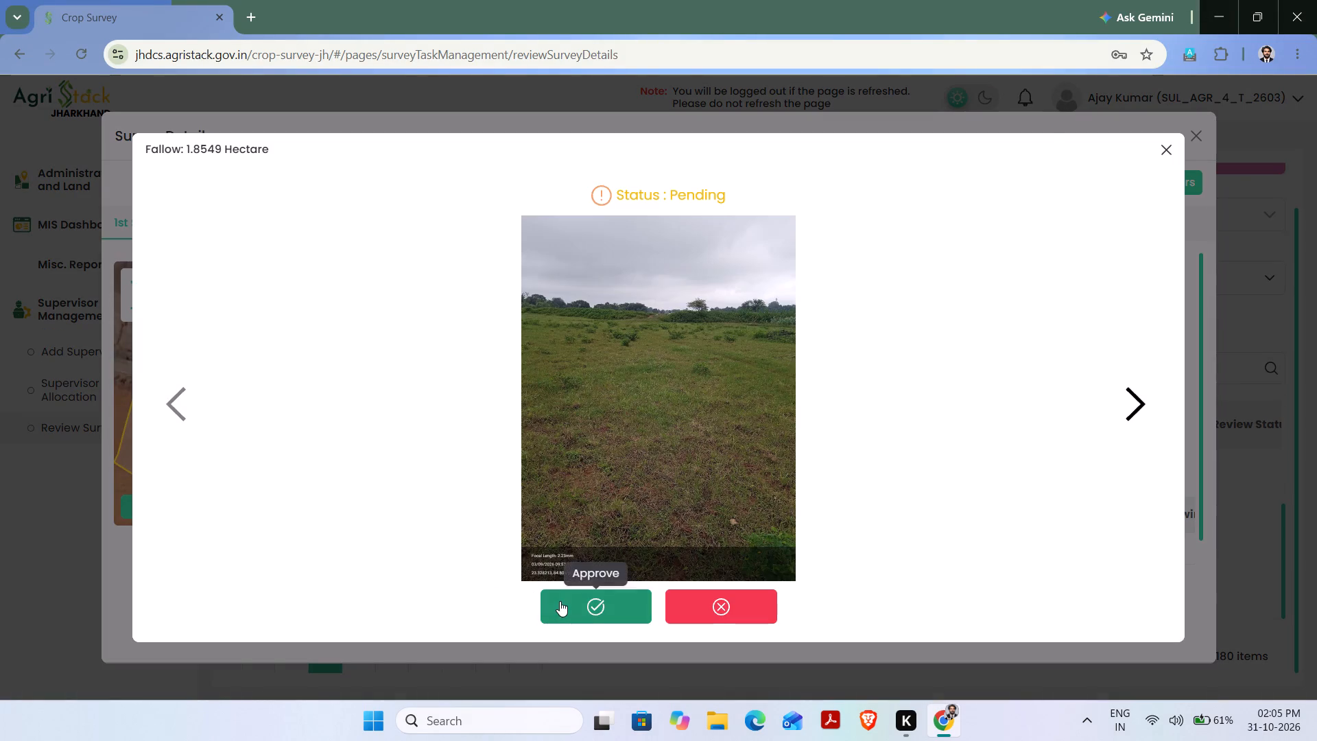
drag(687, 503, 579, 512)
click(598, 603)
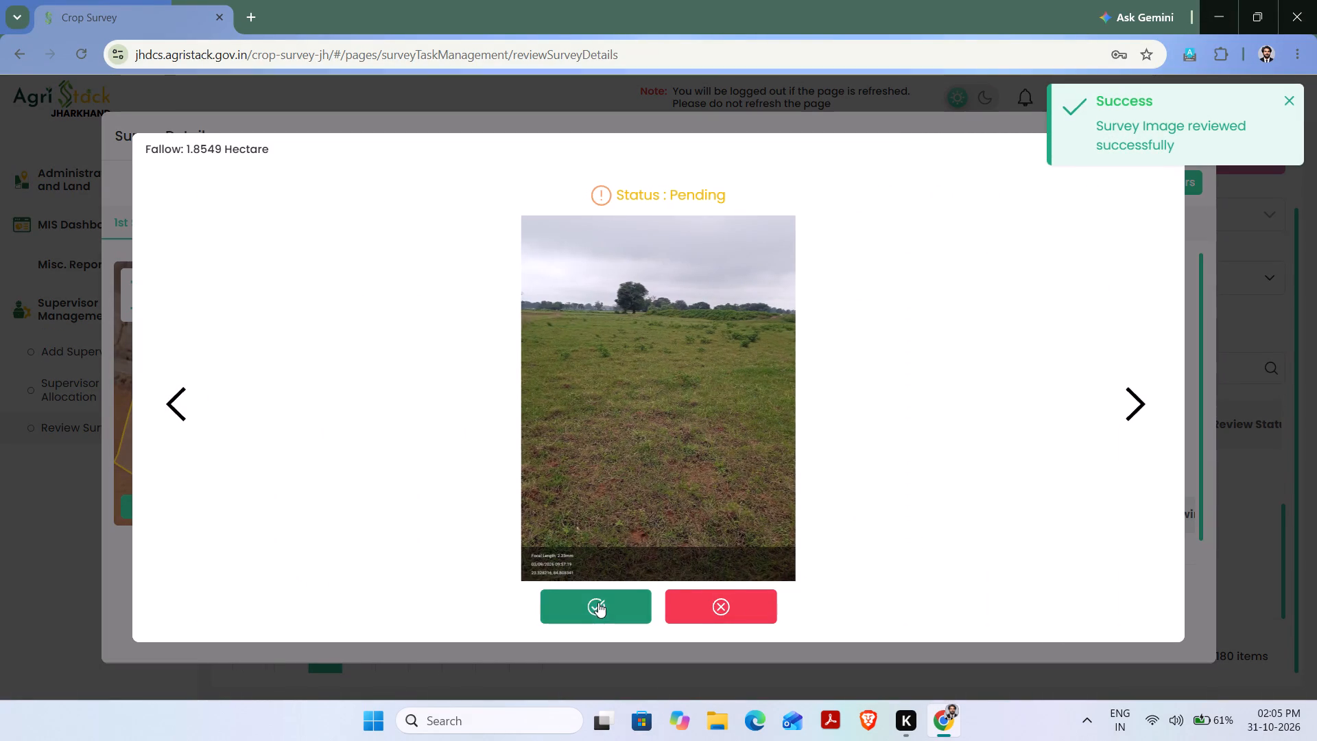
drag(694, 489, 624, 502)
click(608, 598)
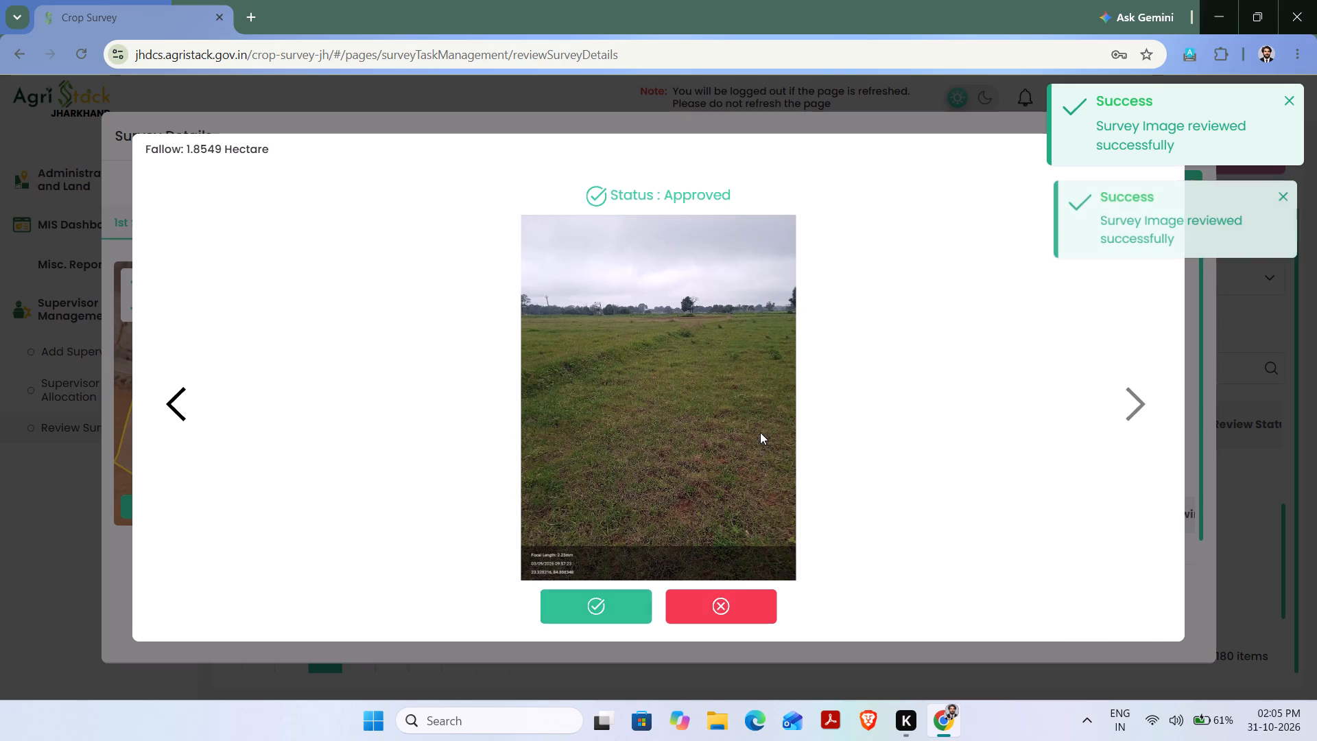
drag(744, 435, 660, 444)
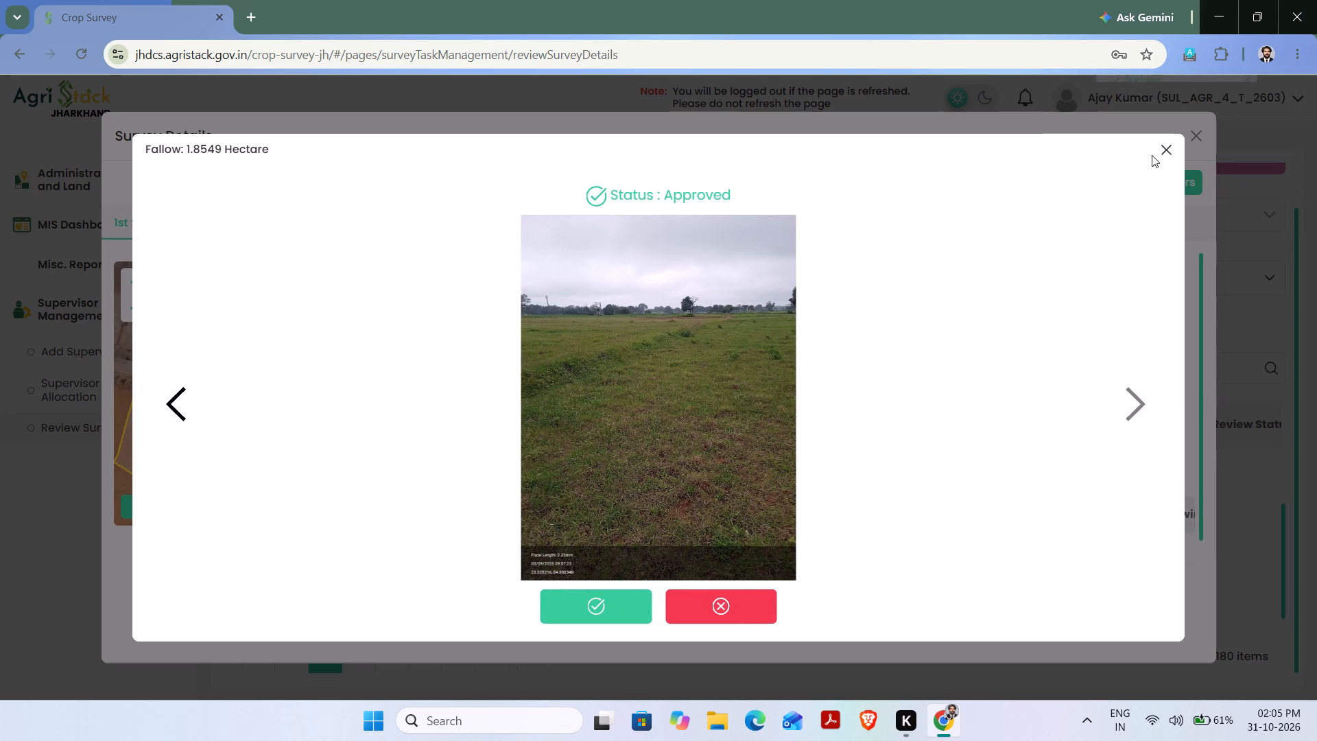
click(1170, 150)
Save the 1st survey review of survey number 1480 as Approve and close its details.
scroll(700, 463, down, 1)
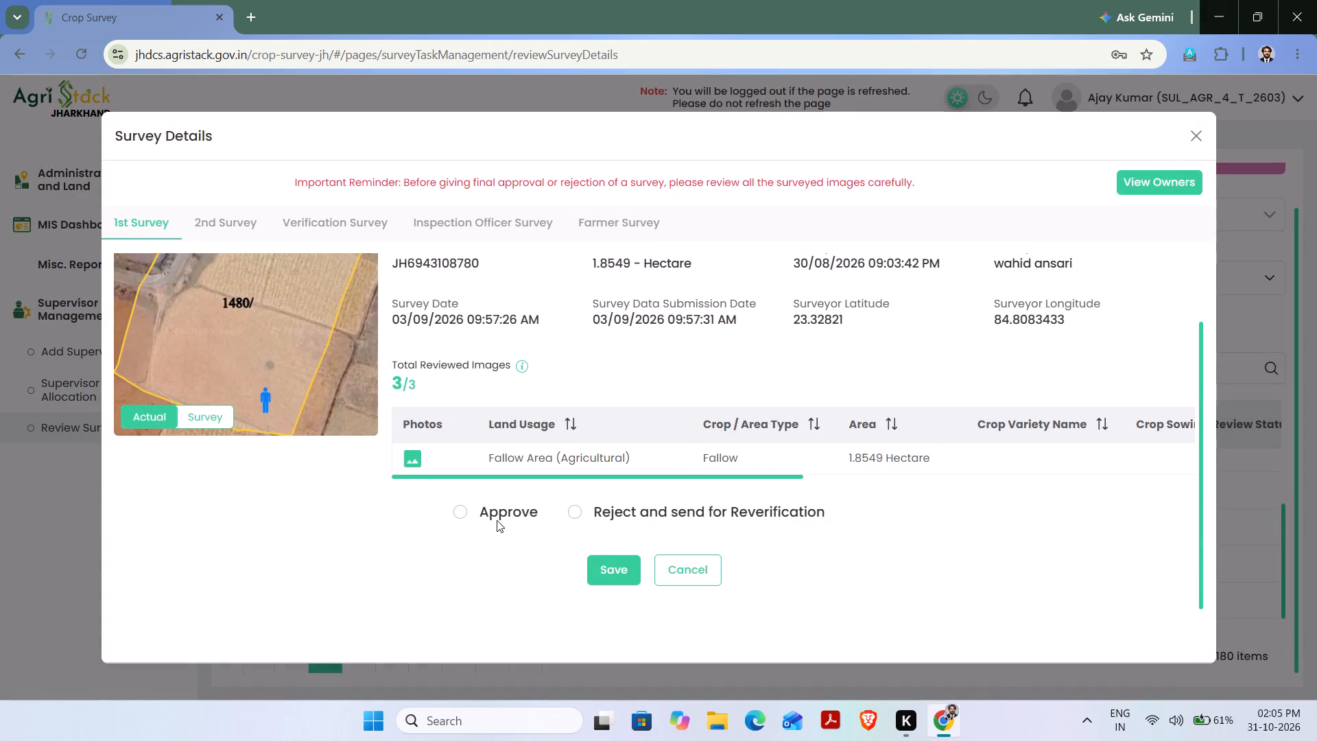
click(498, 518)
click(606, 569)
click(703, 428)
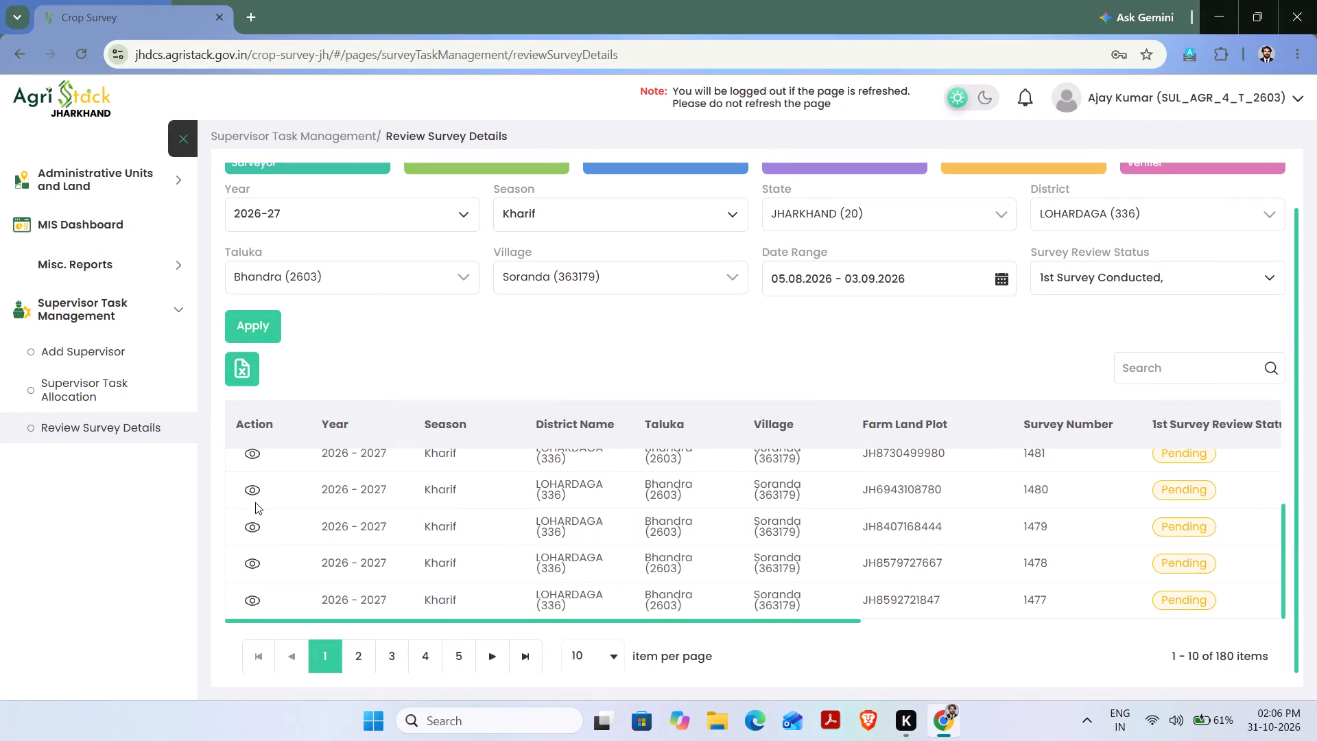
Open survey number 1479 and approve the three farm images of its Fallow area.
click(262, 519)
click(255, 523)
click(415, 550)
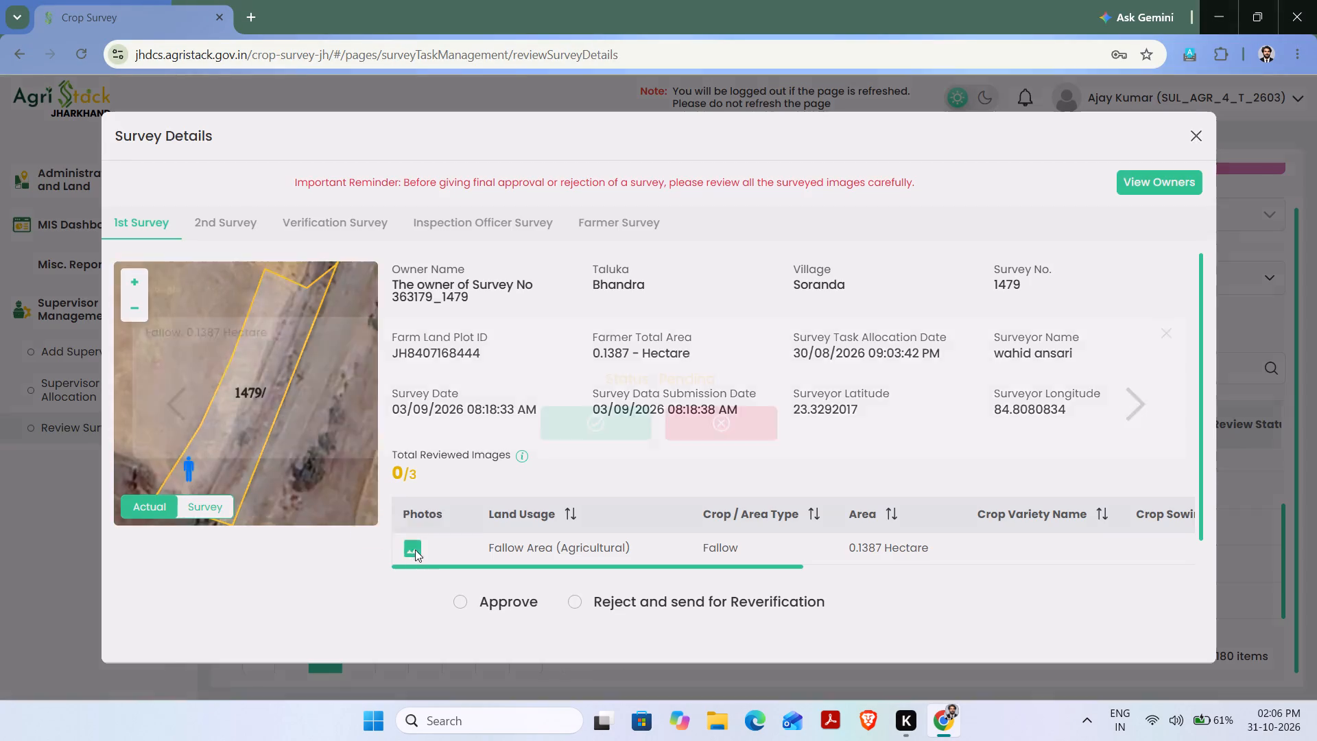
click(575, 612)
drag(727, 495, 615, 514)
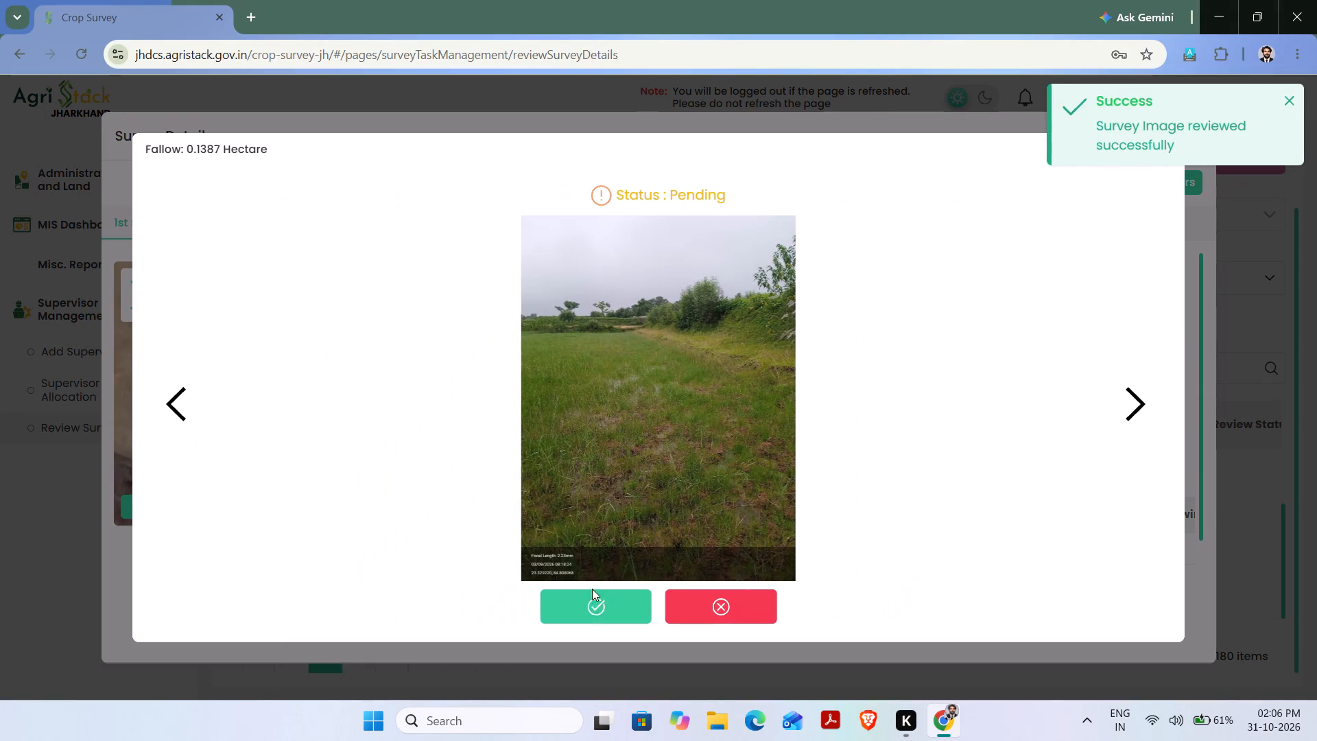
click(590, 603)
drag(668, 508, 600, 517)
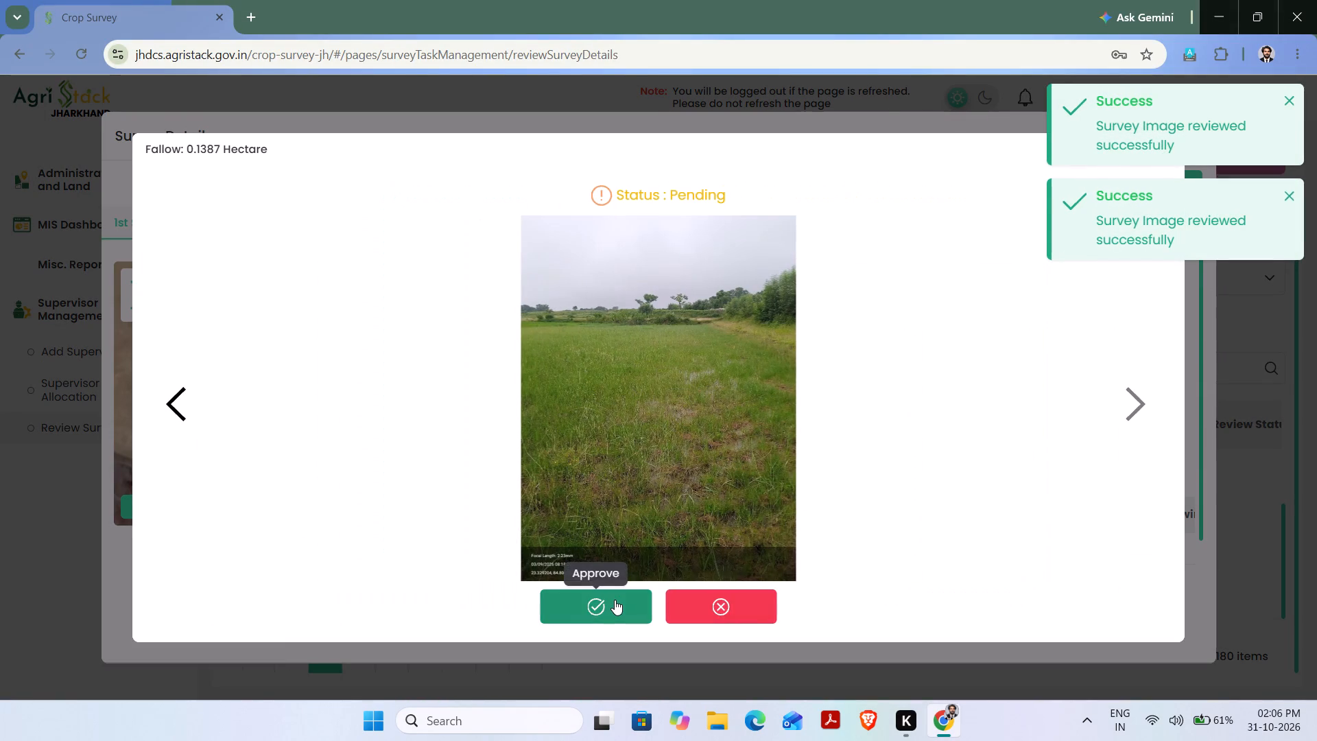
click(615, 600)
drag(739, 443, 717, 449)
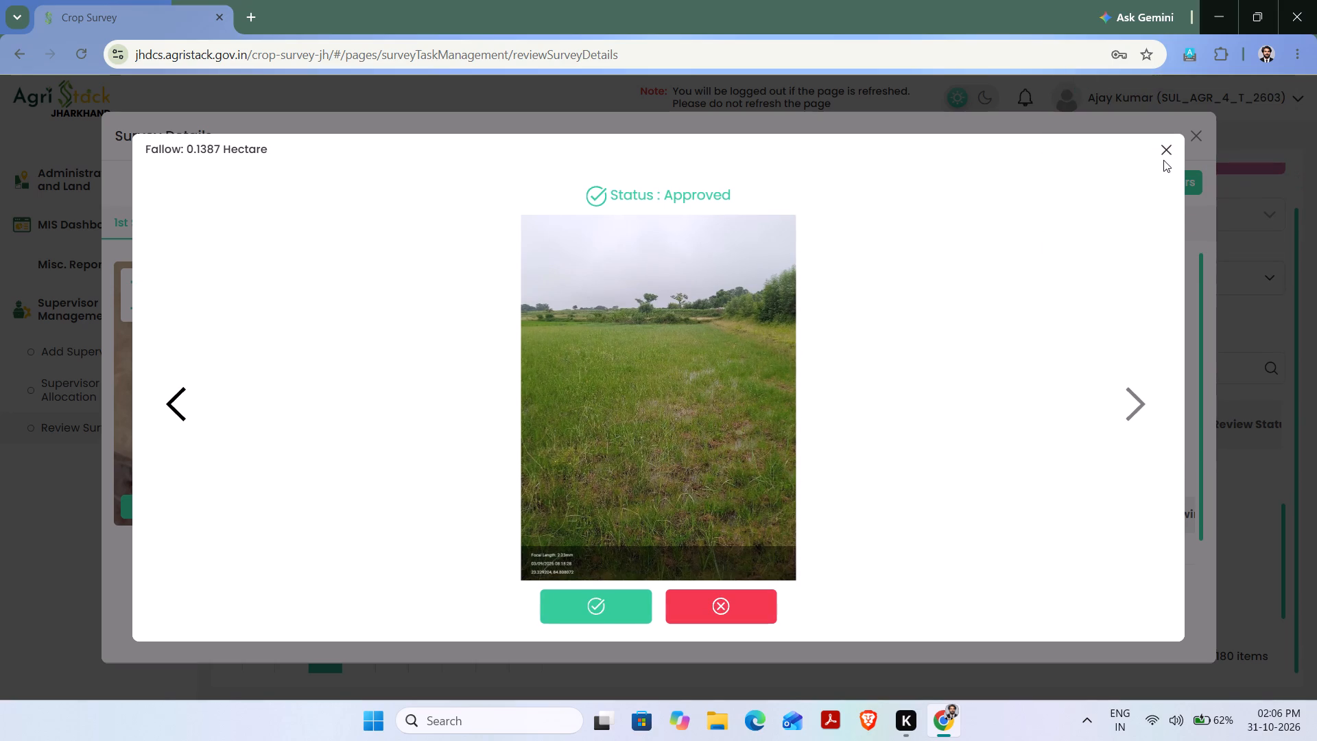
click(1163, 160)
click(1164, 153)
Save the 1st survey review of survey number 1479 as Approve and close its details.
scroll(723, 464, down, 1)
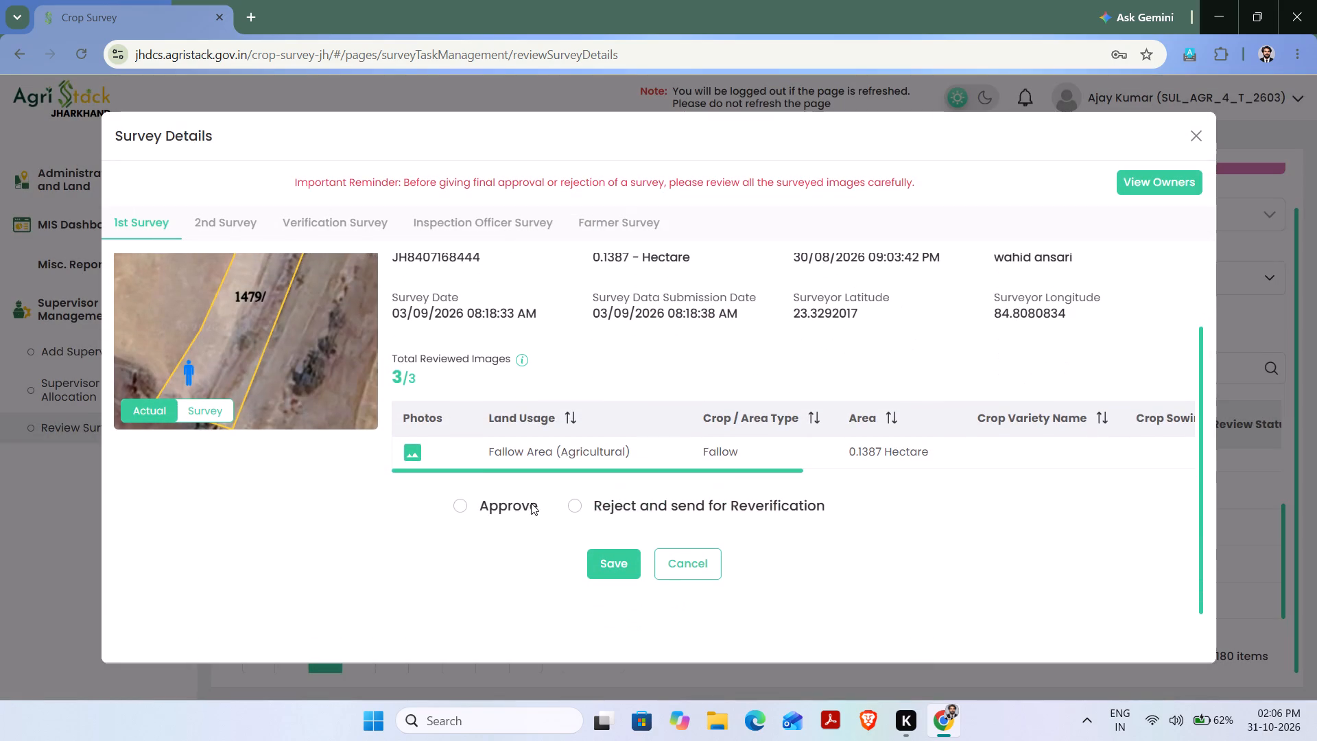
click(527, 502)
click(602, 558)
click(678, 425)
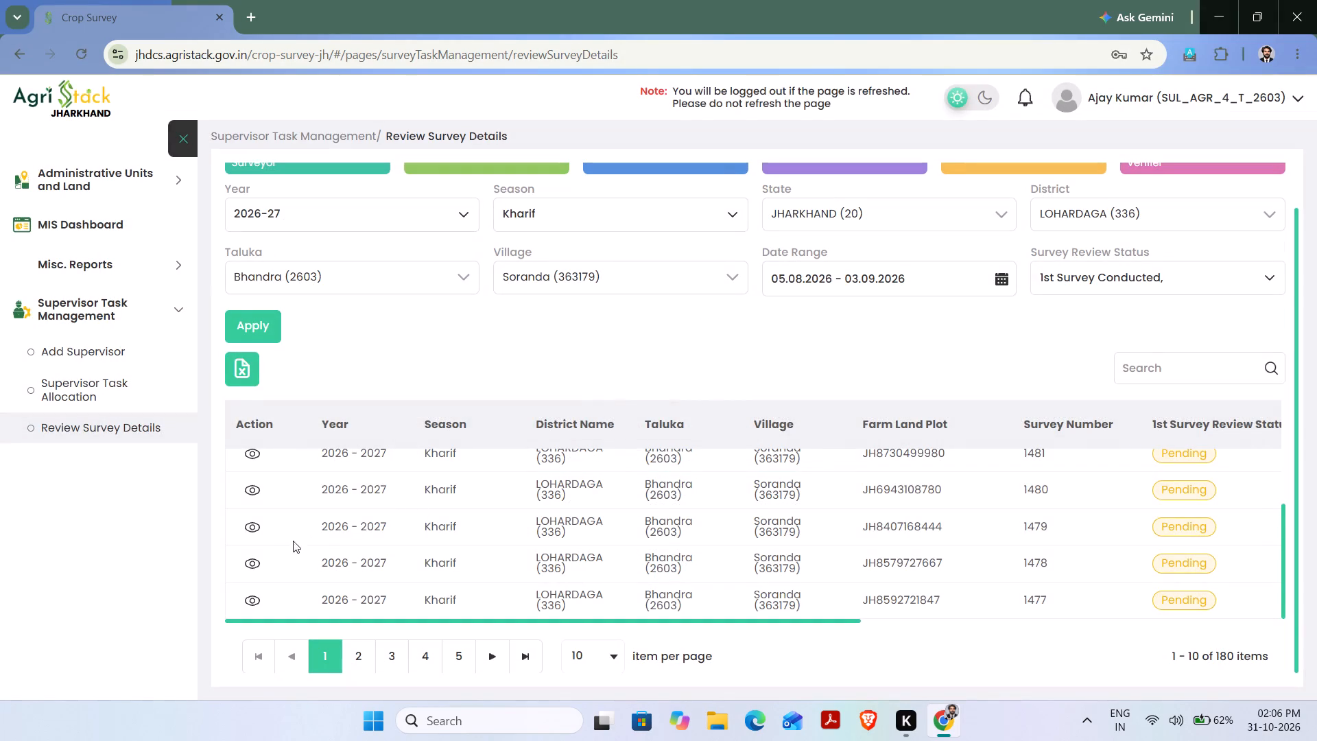
Open survey number 1478 and approve the three farm images of its Fallow area.
click(250, 569)
click(412, 551)
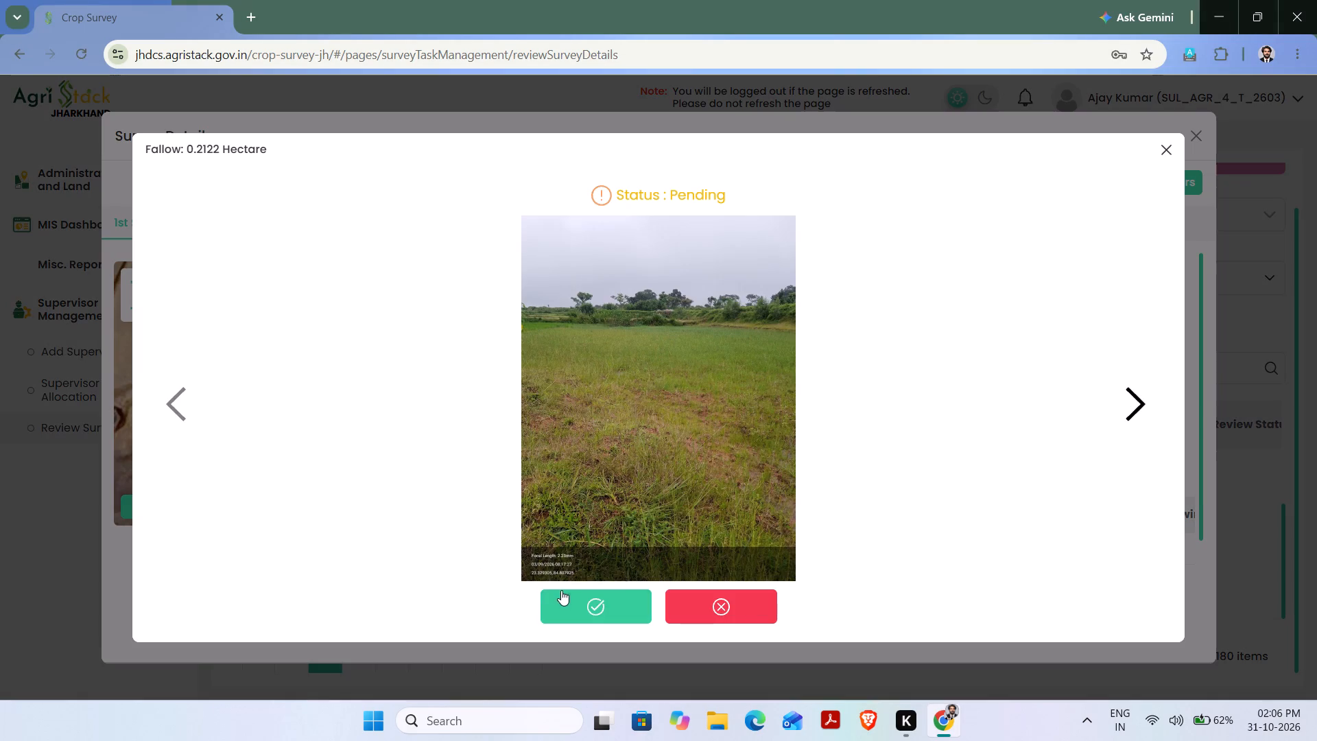
click(568, 593)
drag(700, 510, 611, 521)
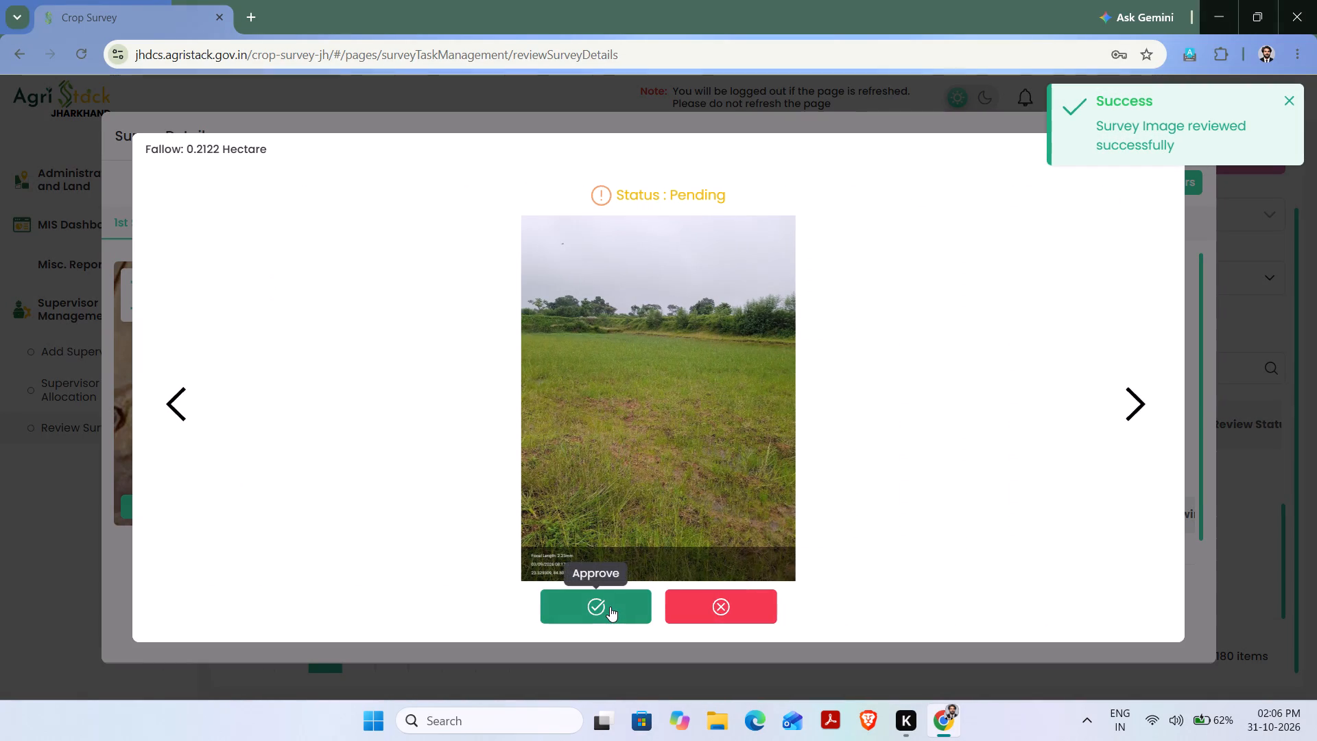
click(610, 607)
drag(711, 502, 634, 513)
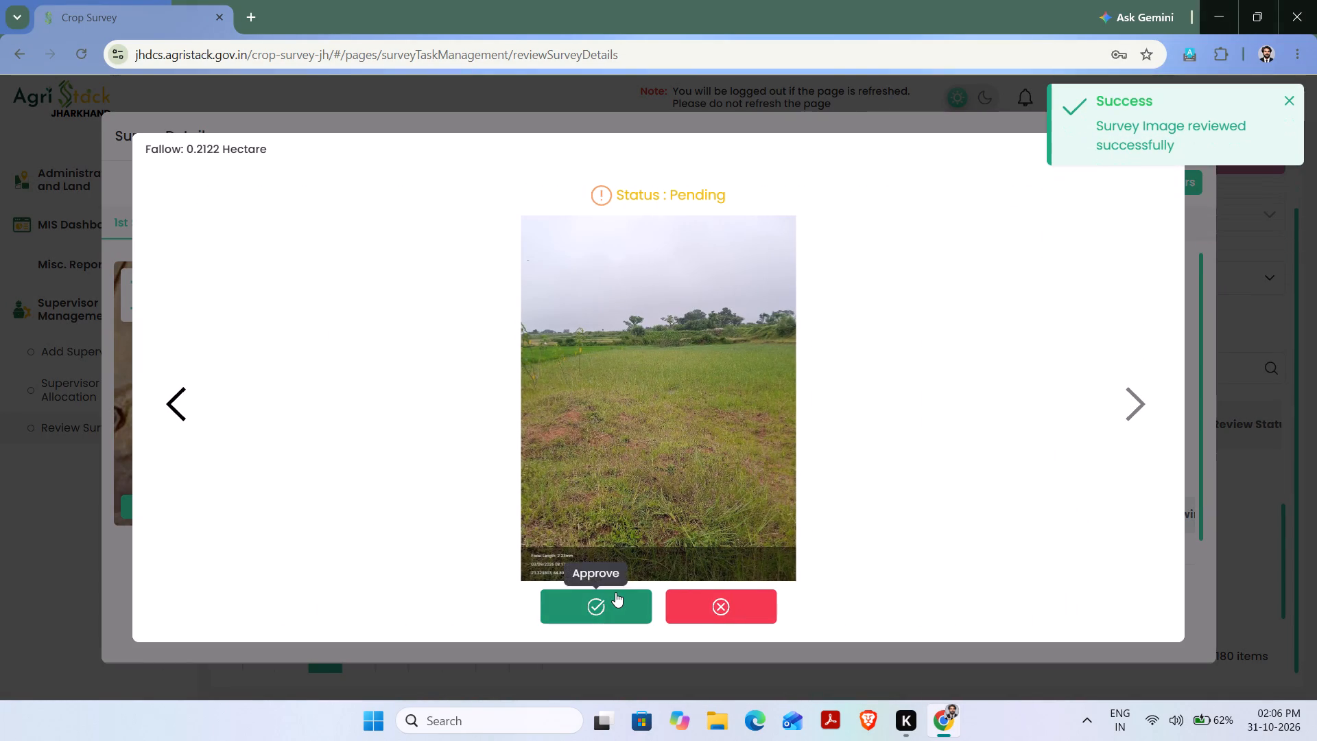
click(615, 592)
drag(735, 451, 698, 456)
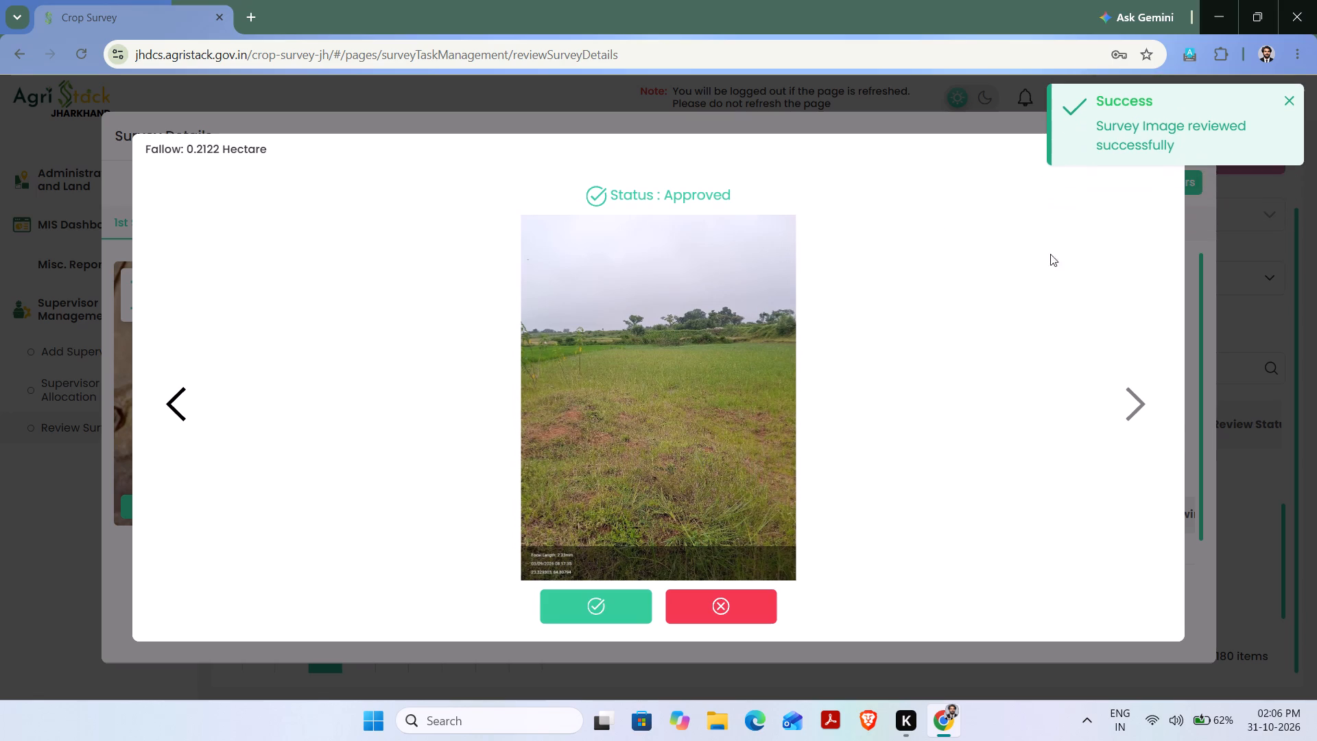
click(1164, 156)
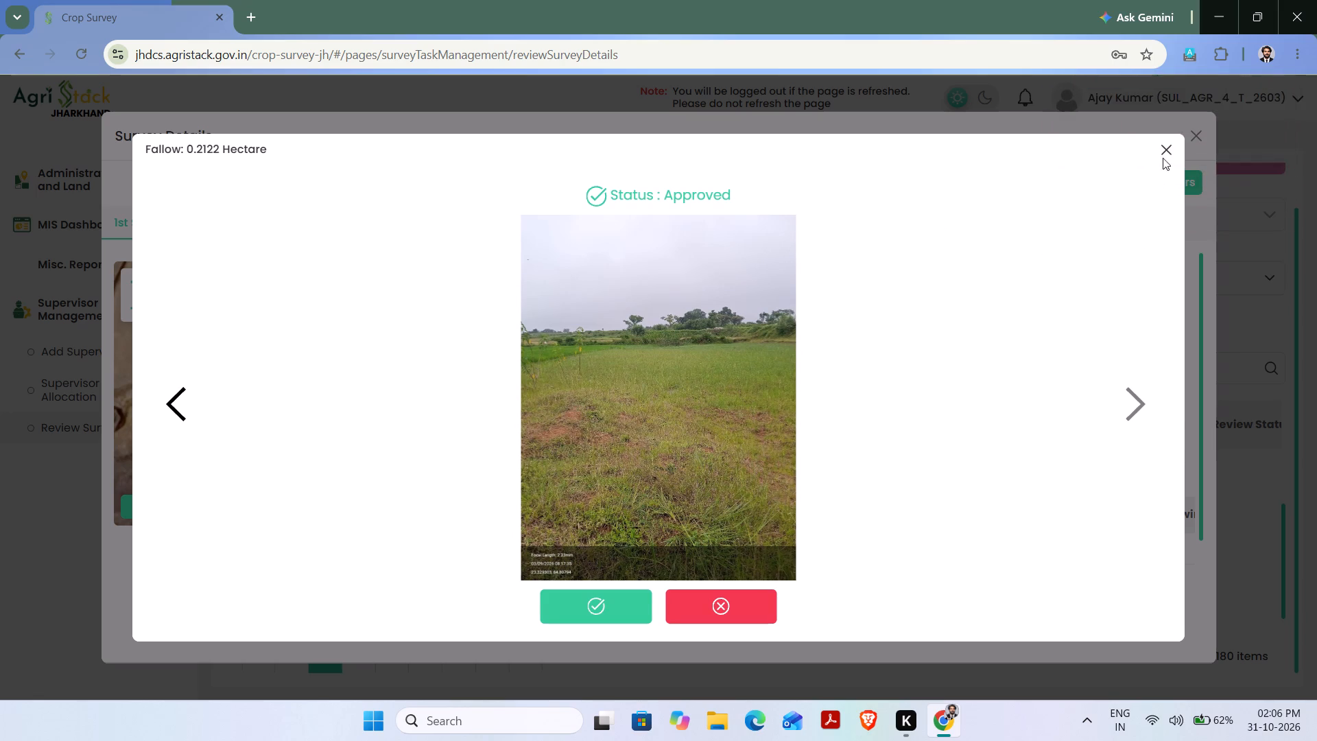
Save the 1st survey review of survey number 1478 as Approve and close its details.
scroll(688, 445, down, 1)
click(500, 496)
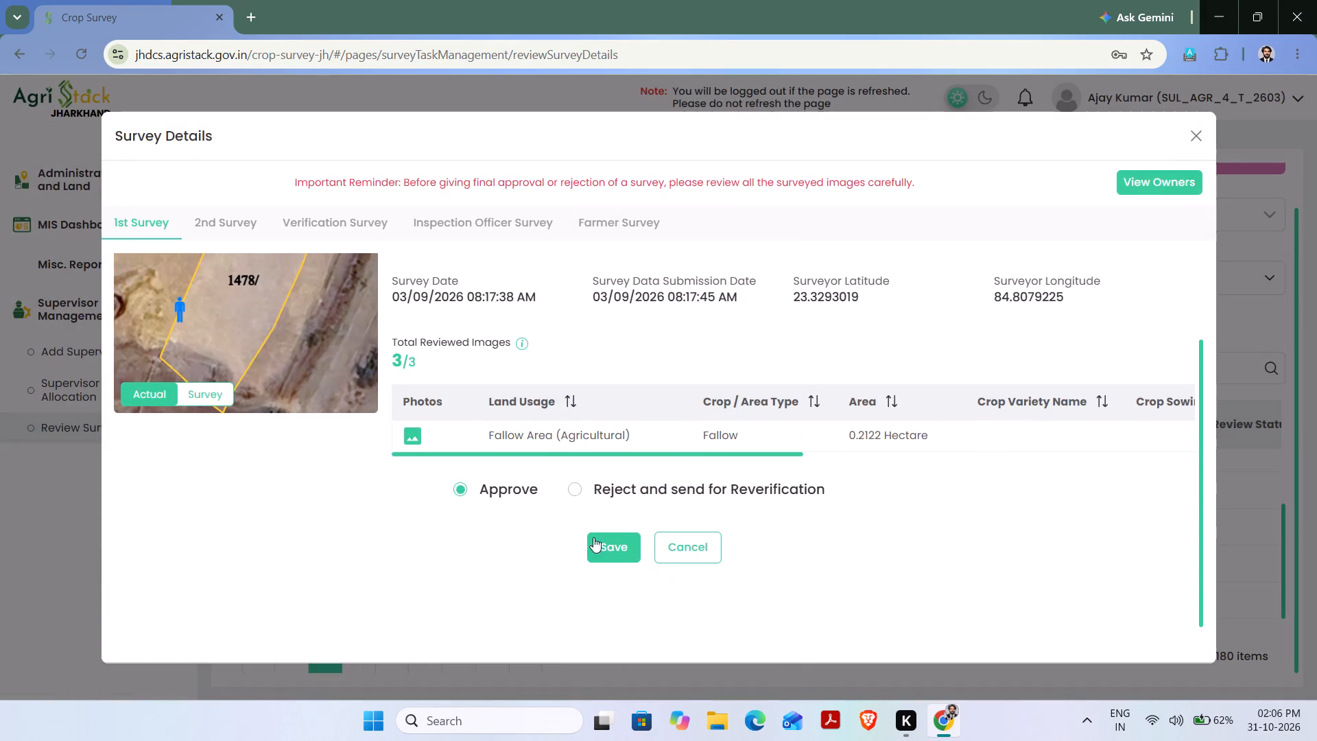
click(610, 543)
click(685, 412)
click(619, 435)
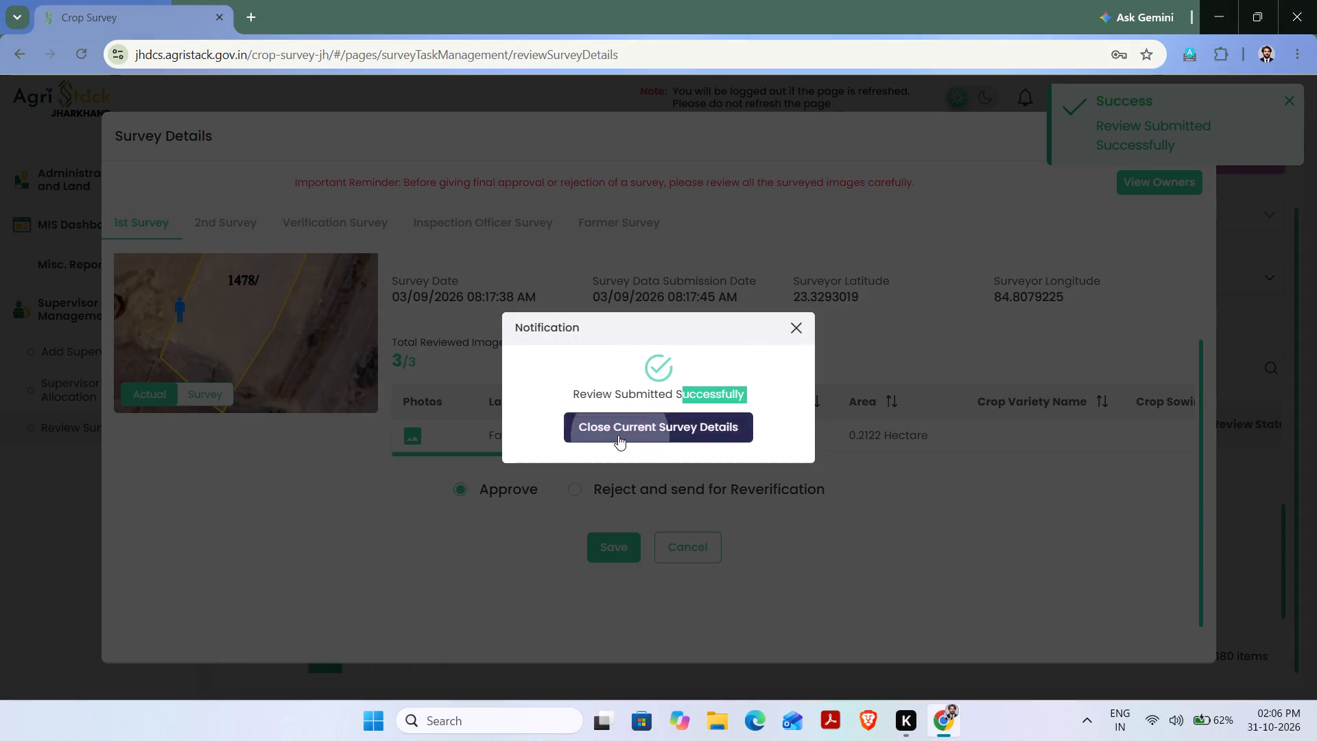
click(245, 610)
click(248, 604)
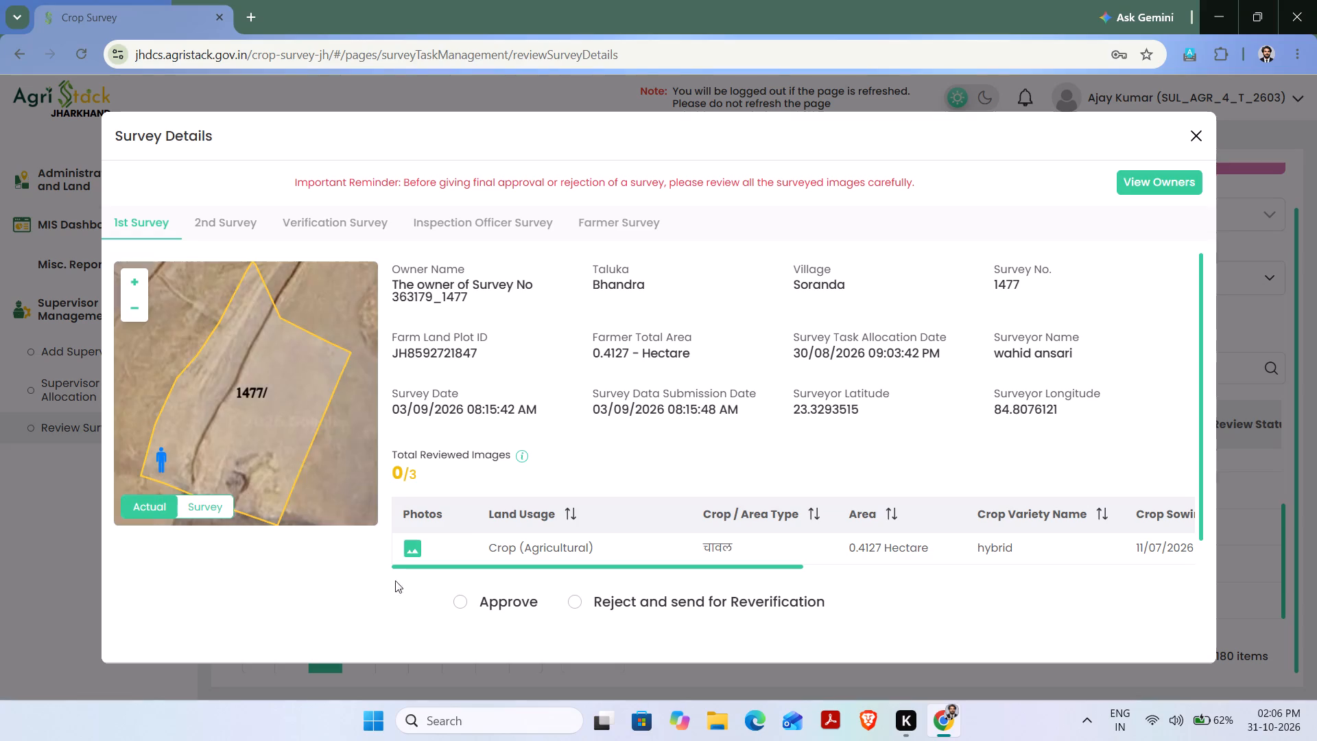
click(413, 540)
click(569, 600)
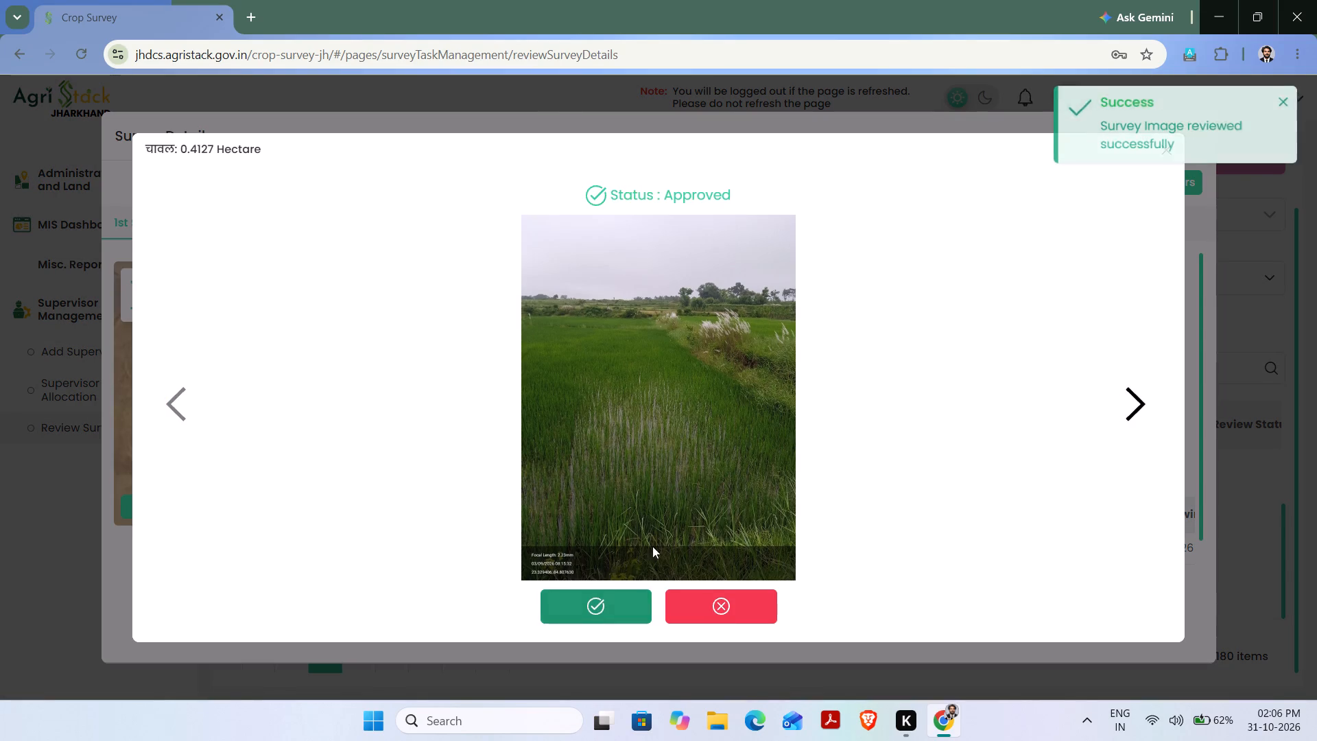
drag(689, 511, 612, 521)
click(612, 595)
drag(713, 503, 629, 515)
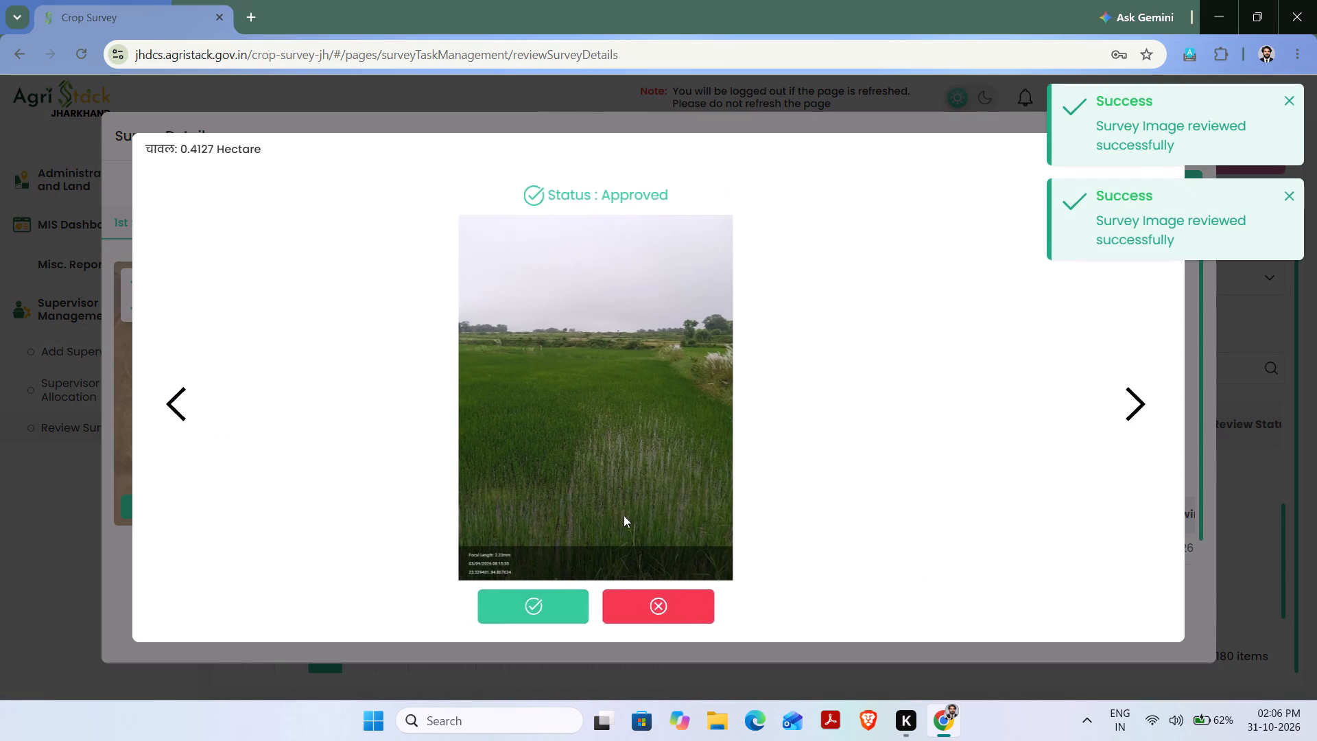
click(601, 604)
drag(704, 488, 680, 491)
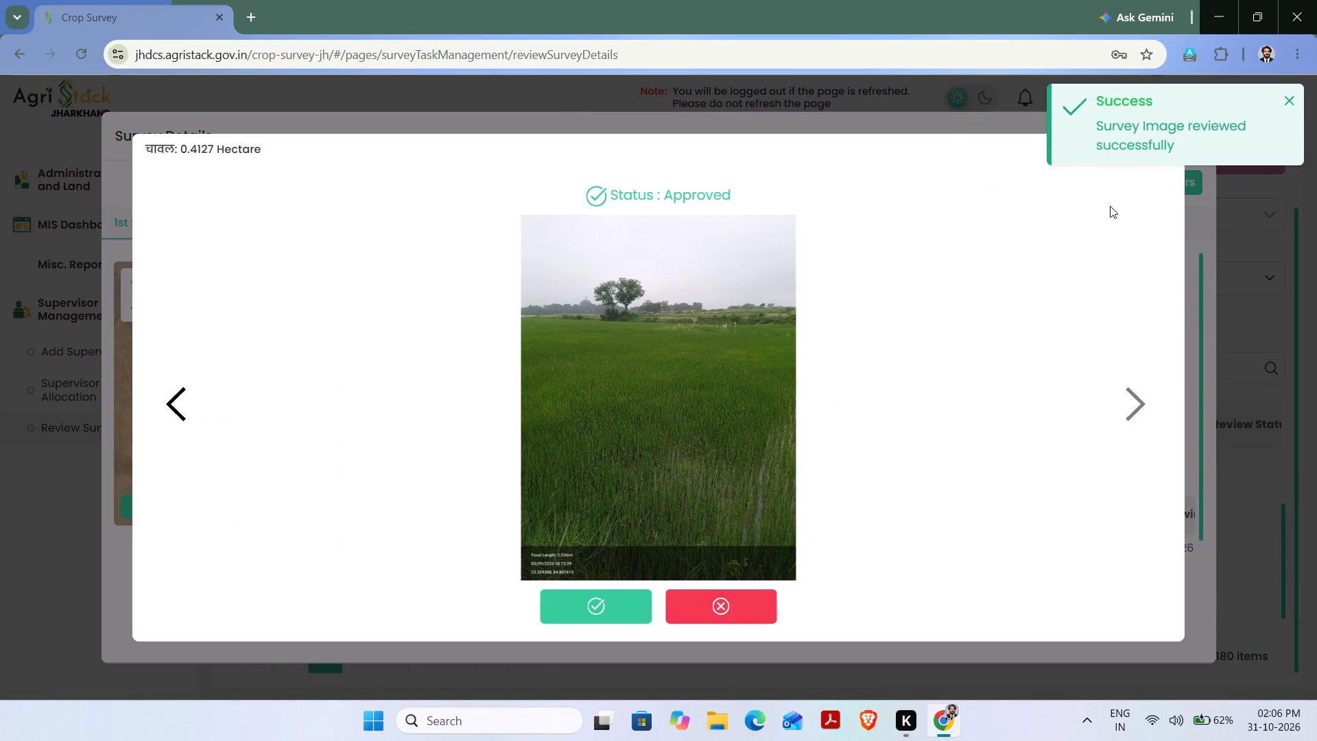
click(1164, 148)
Save the 1st survey review of survey number 1477 as Approve and close its details.
scroll(701, 396, down, 1)
click(508, 497)
click(604, 543)
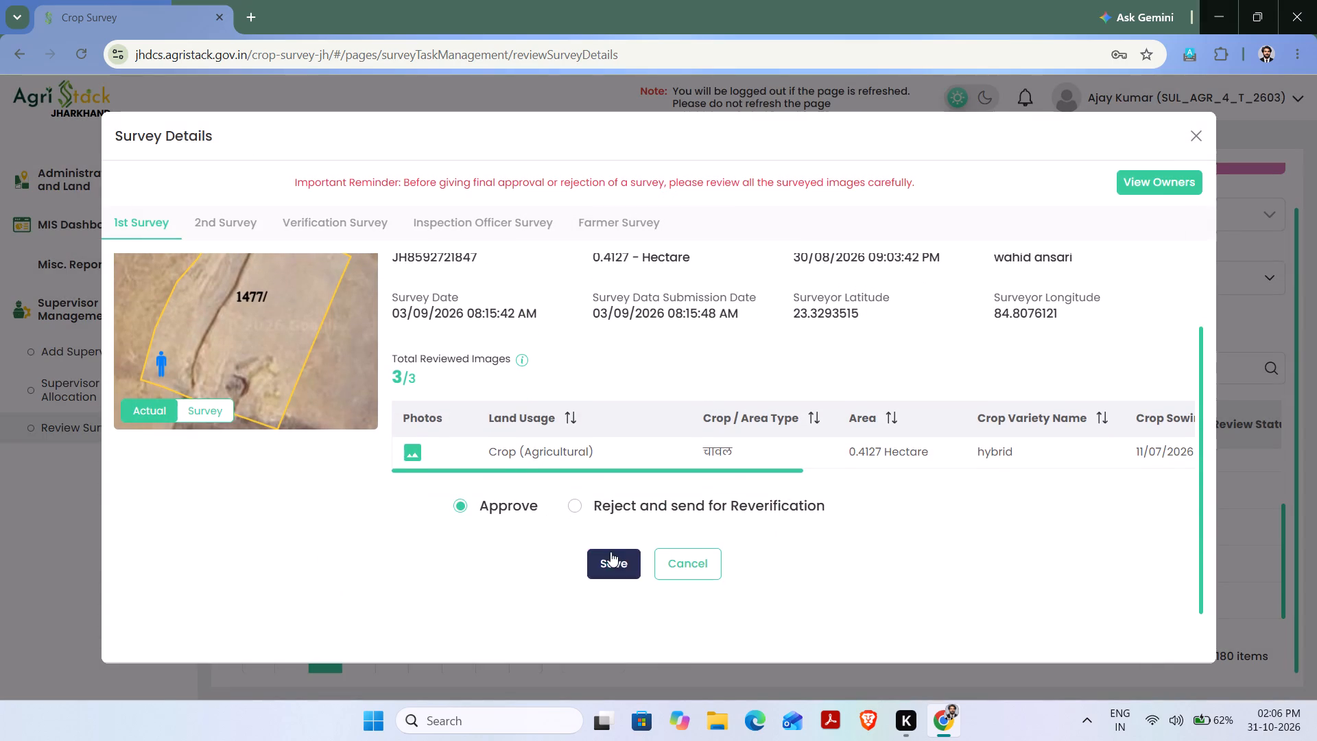
click(610, 552)
click(682, 414)
View the survey details of the already reviewed survey number 1477 and close them.
click(258, 591)
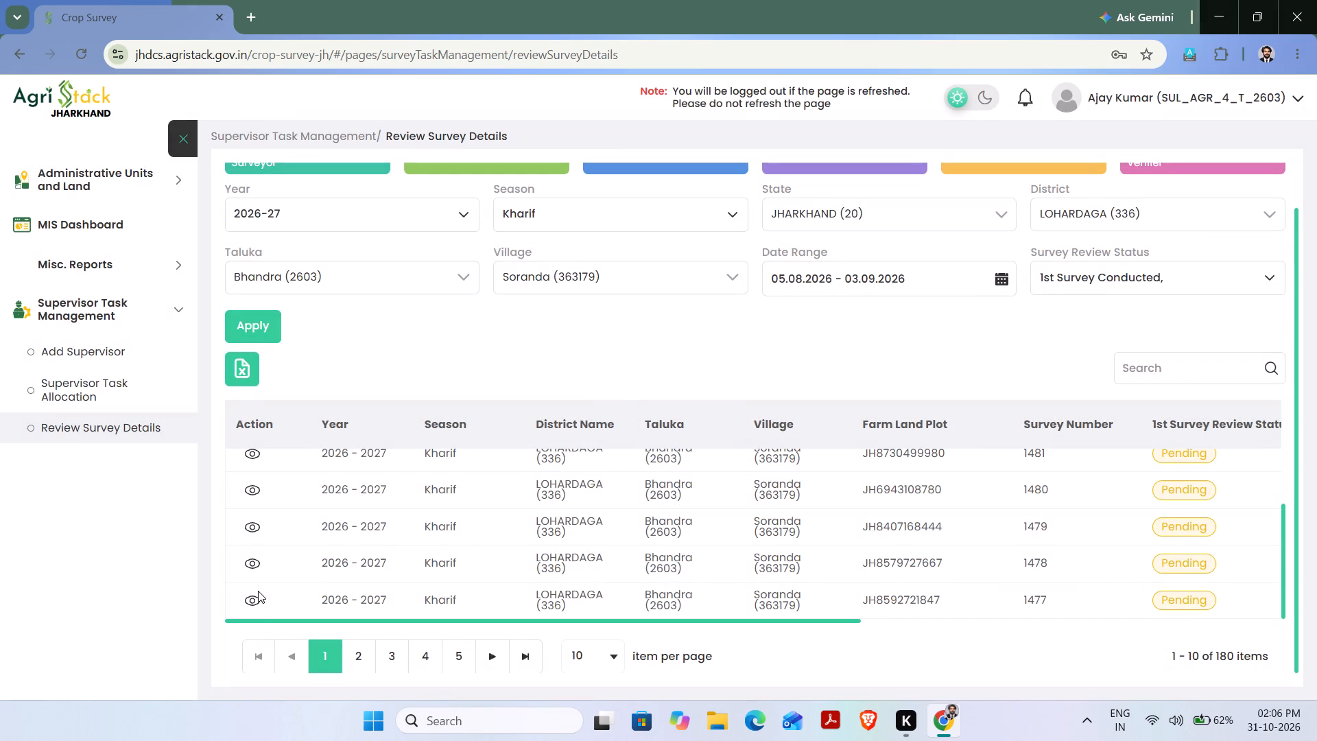
click(254, 601)
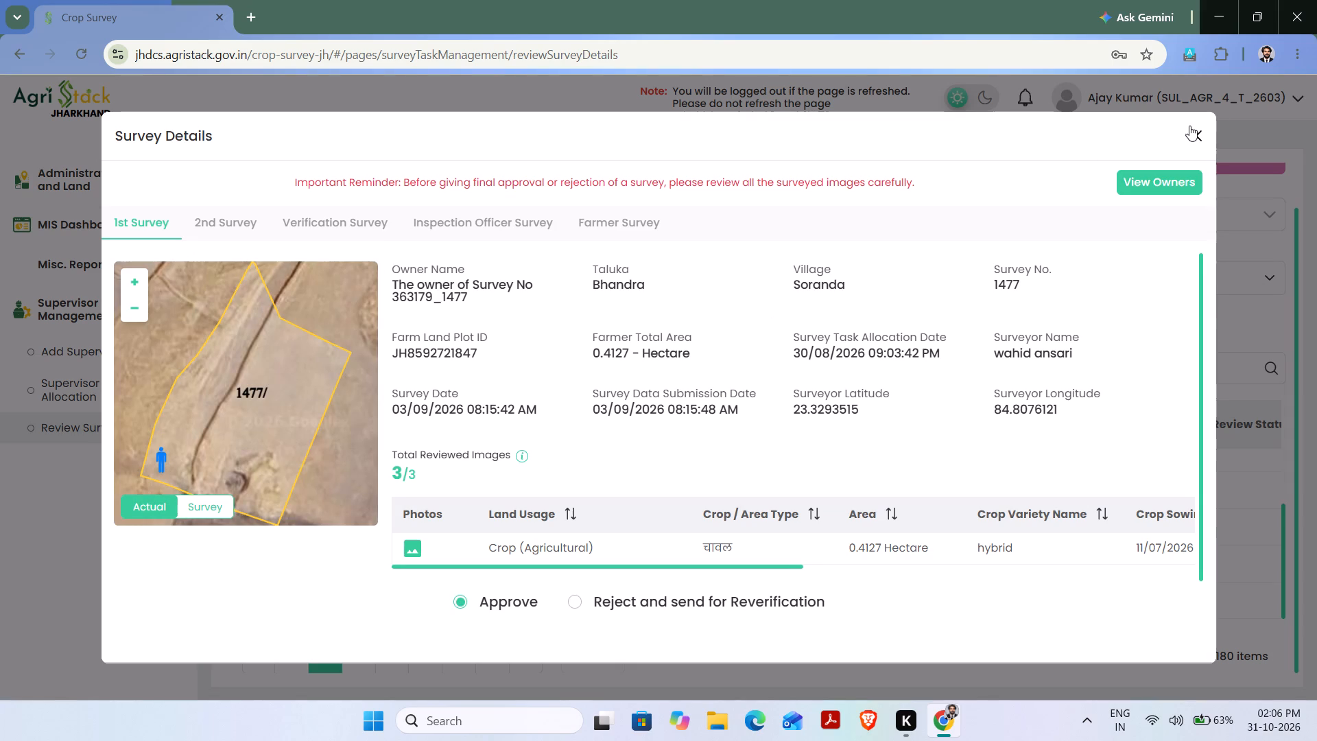
click(1191, 128)
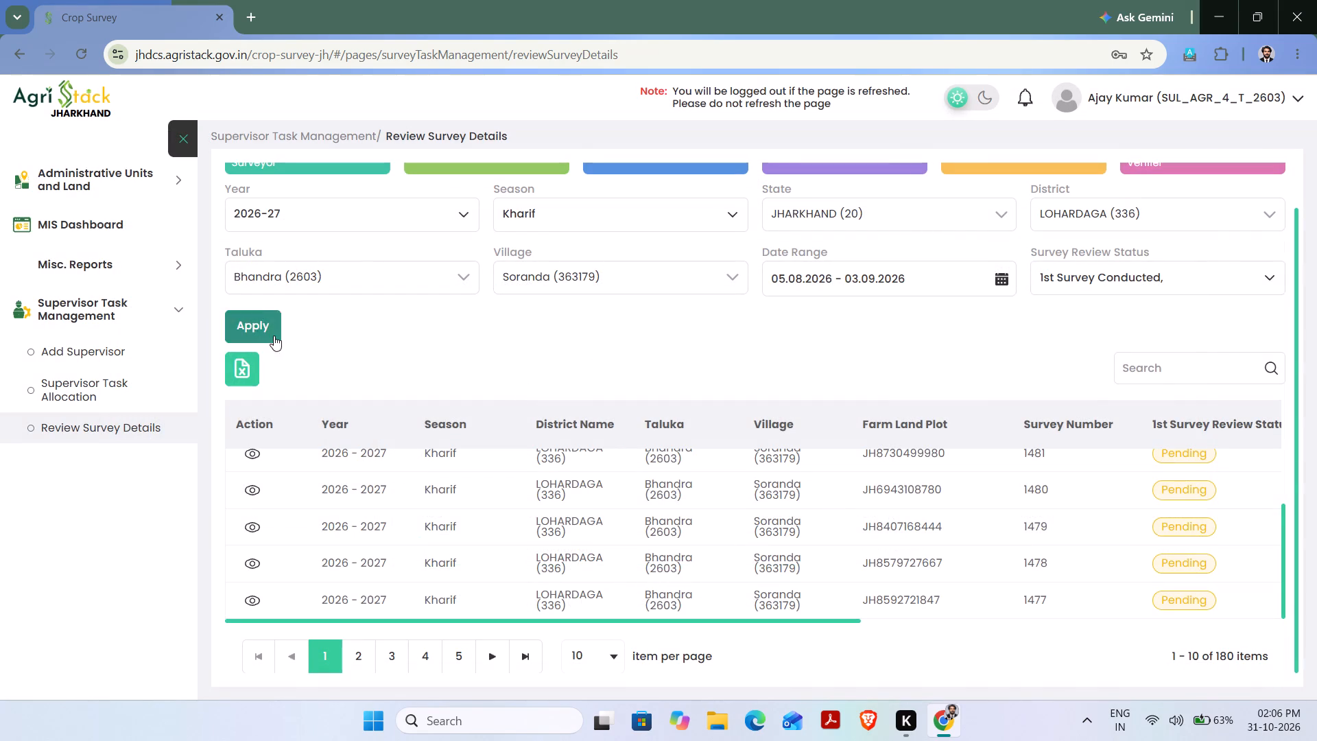
Reapply the current Soranda village filters to refresh the list of conducted first surveys.
click(274, 335)
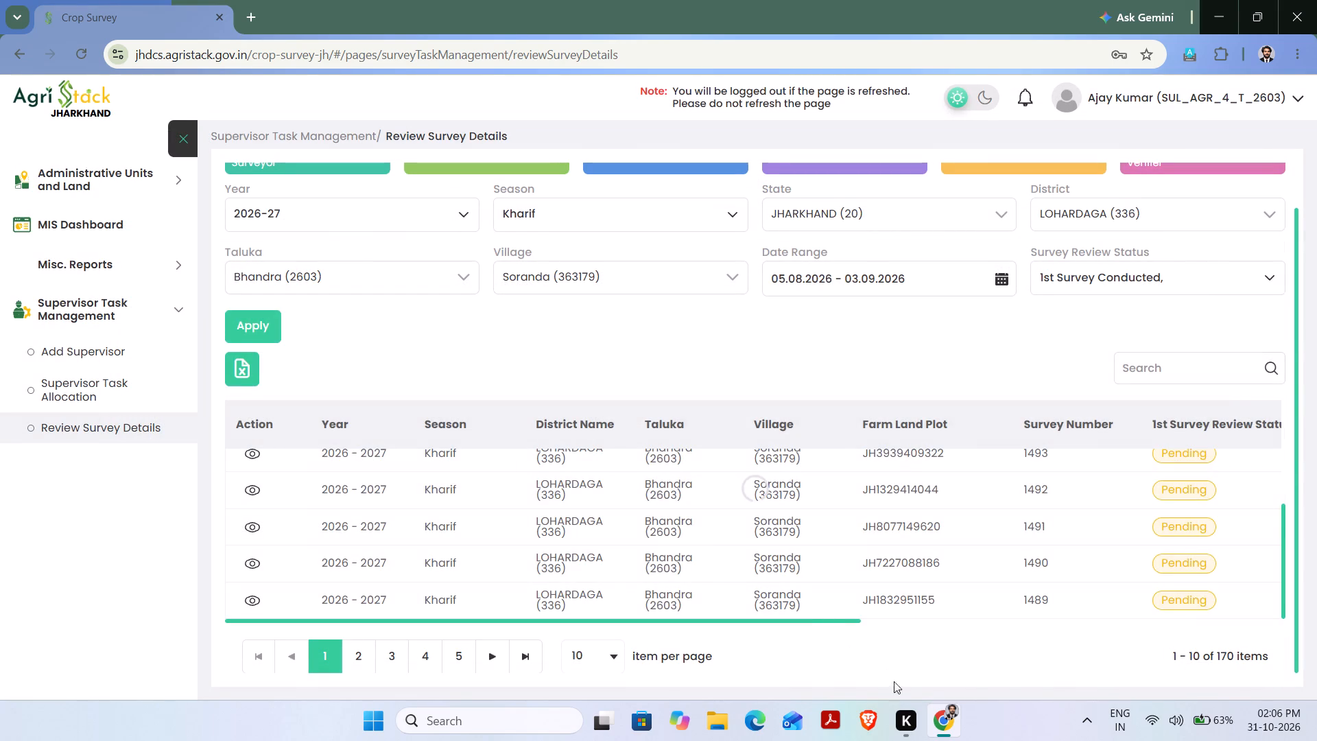
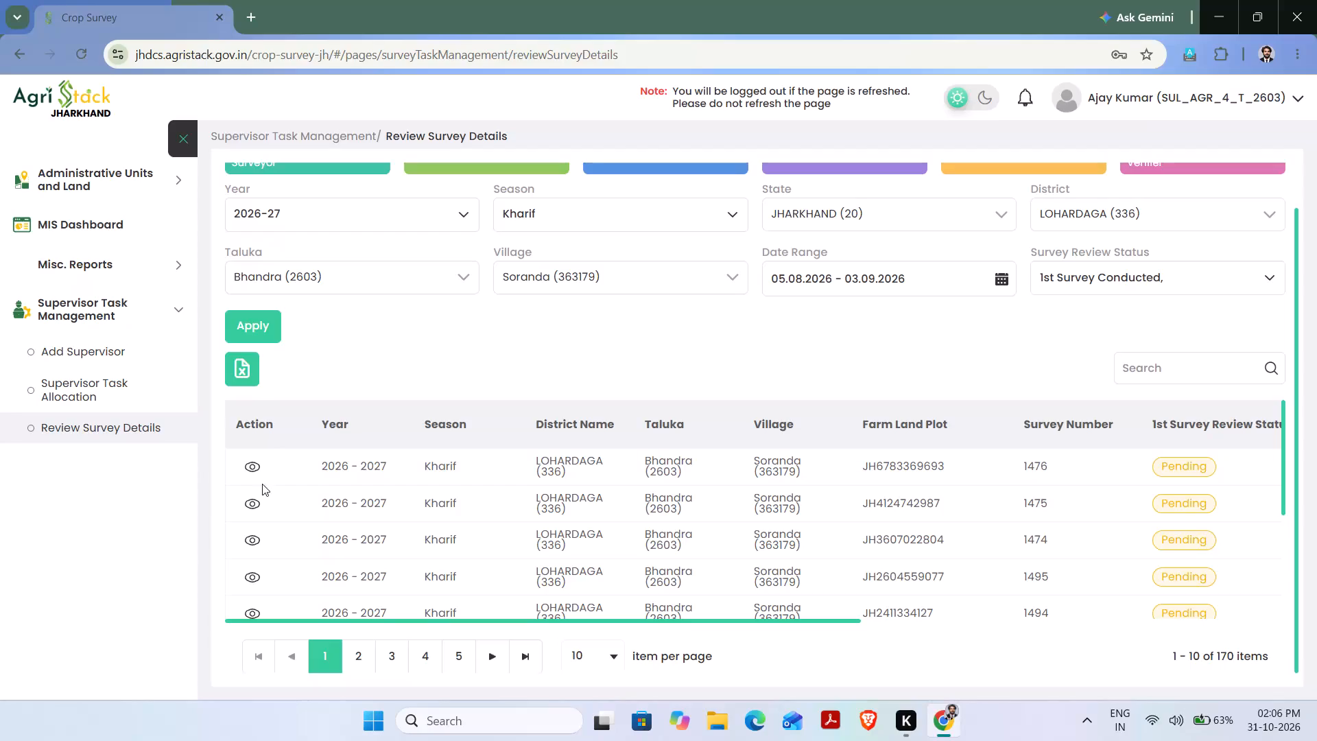
Open survey number 1476 and approve the three farm images of its चावल crop.
click(252, 462)
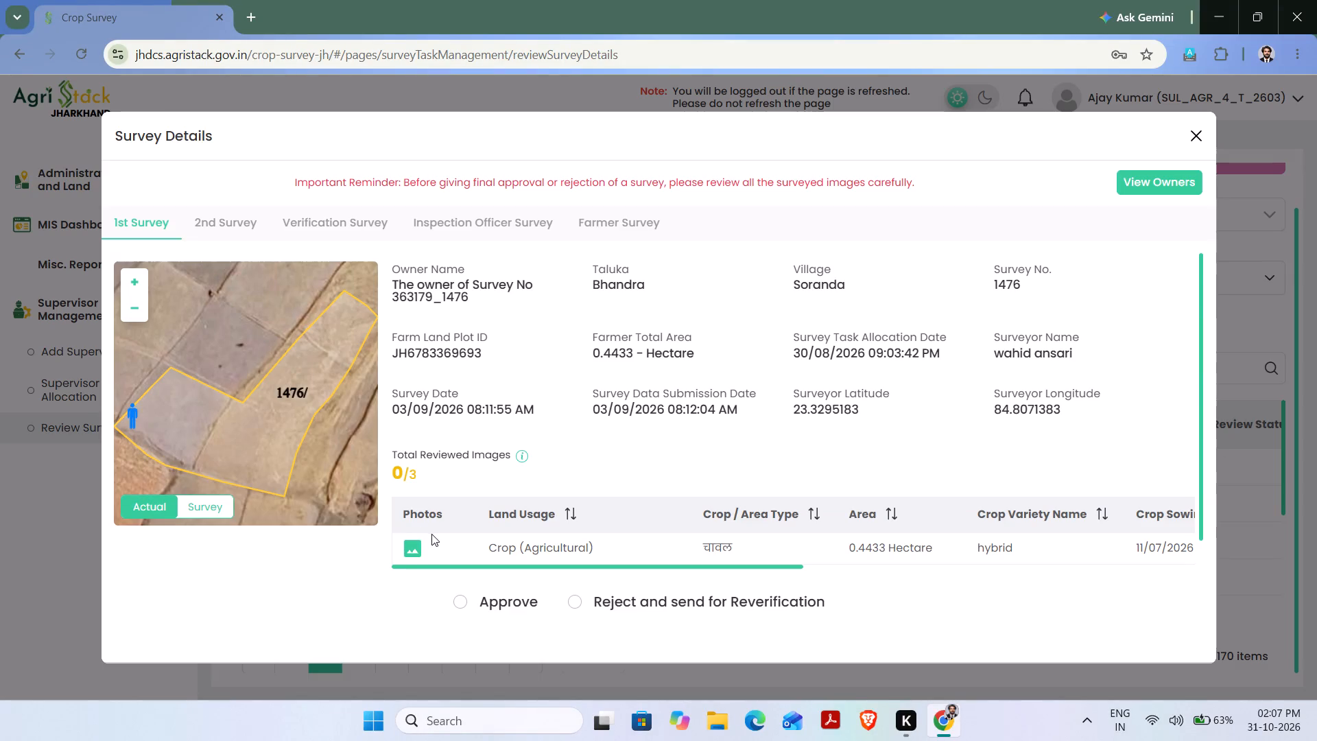
click(416, 539)
click(405, 539)
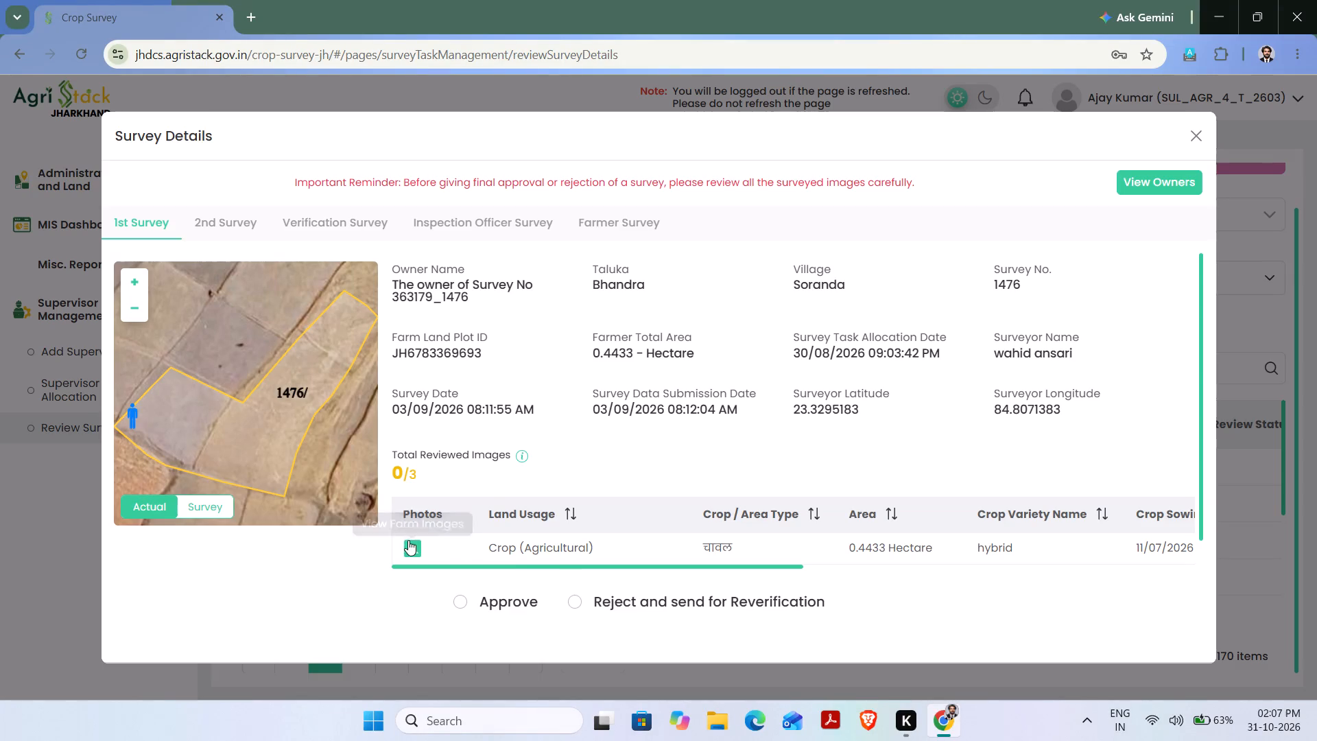
click(413, 543)
click(560, 602)
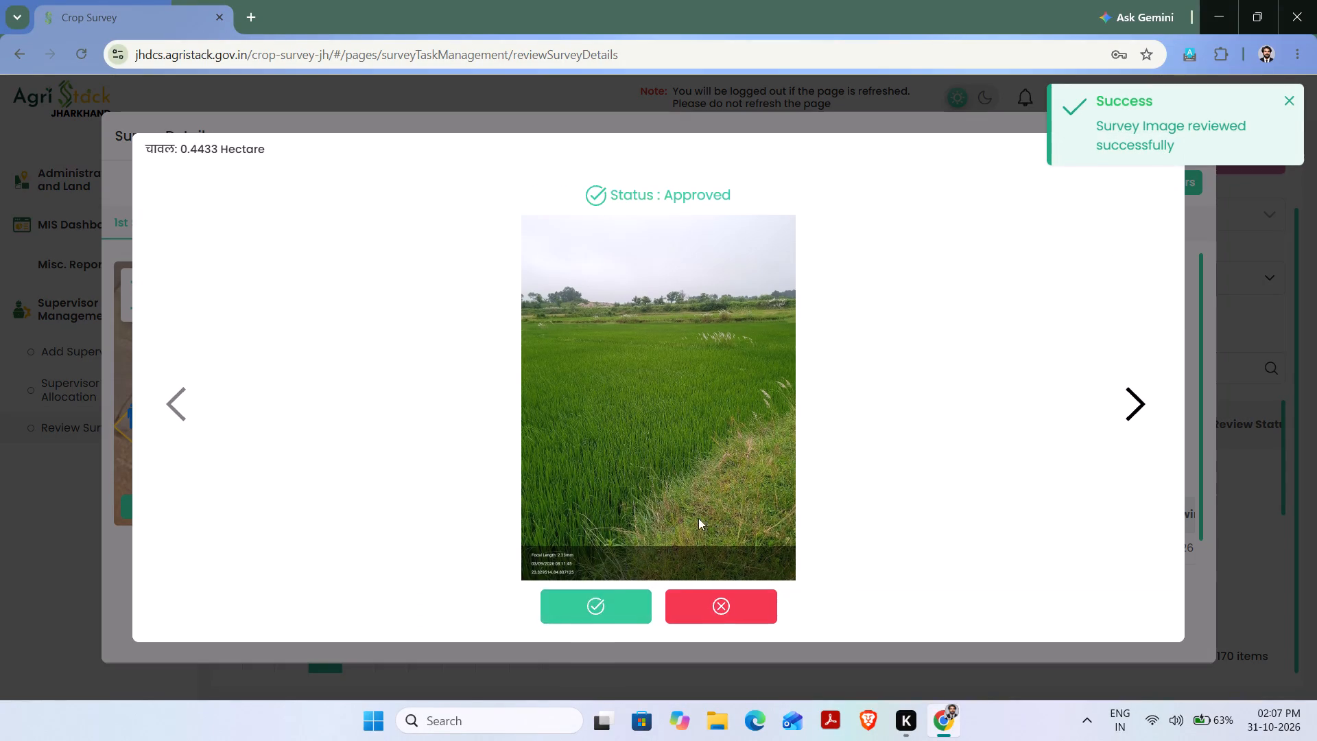
drag(693, 519, 608, 532)
click(616, 599)
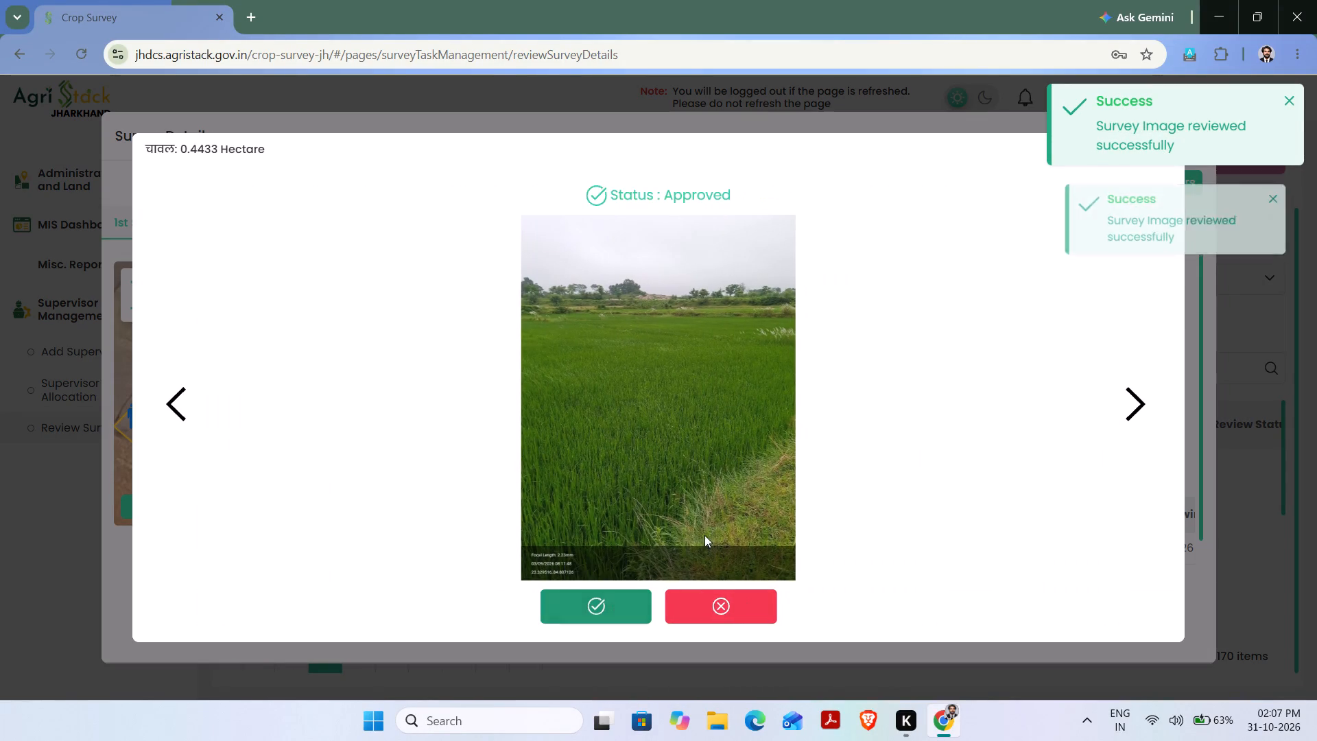
drag(709, 527, 645, 535)
click(626, 596)
drag(722, 494, 694, 498)
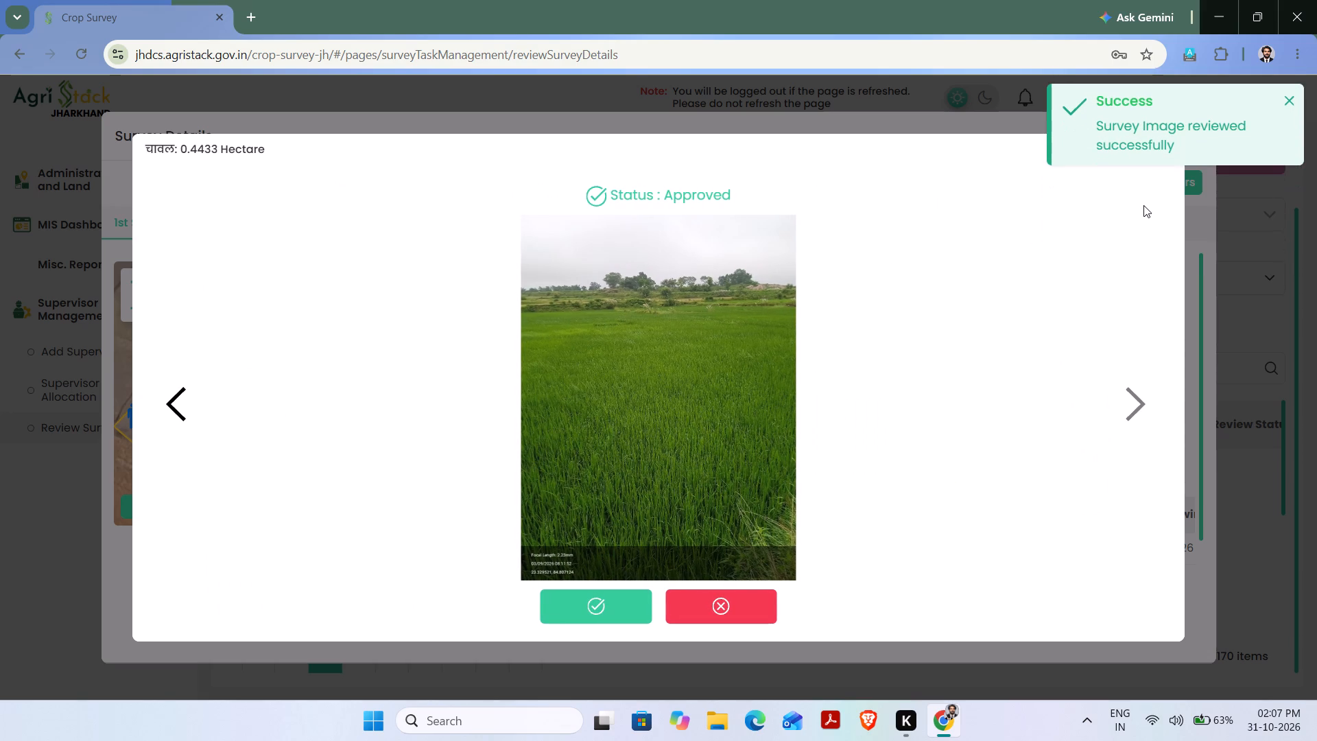
click(1167, 146)
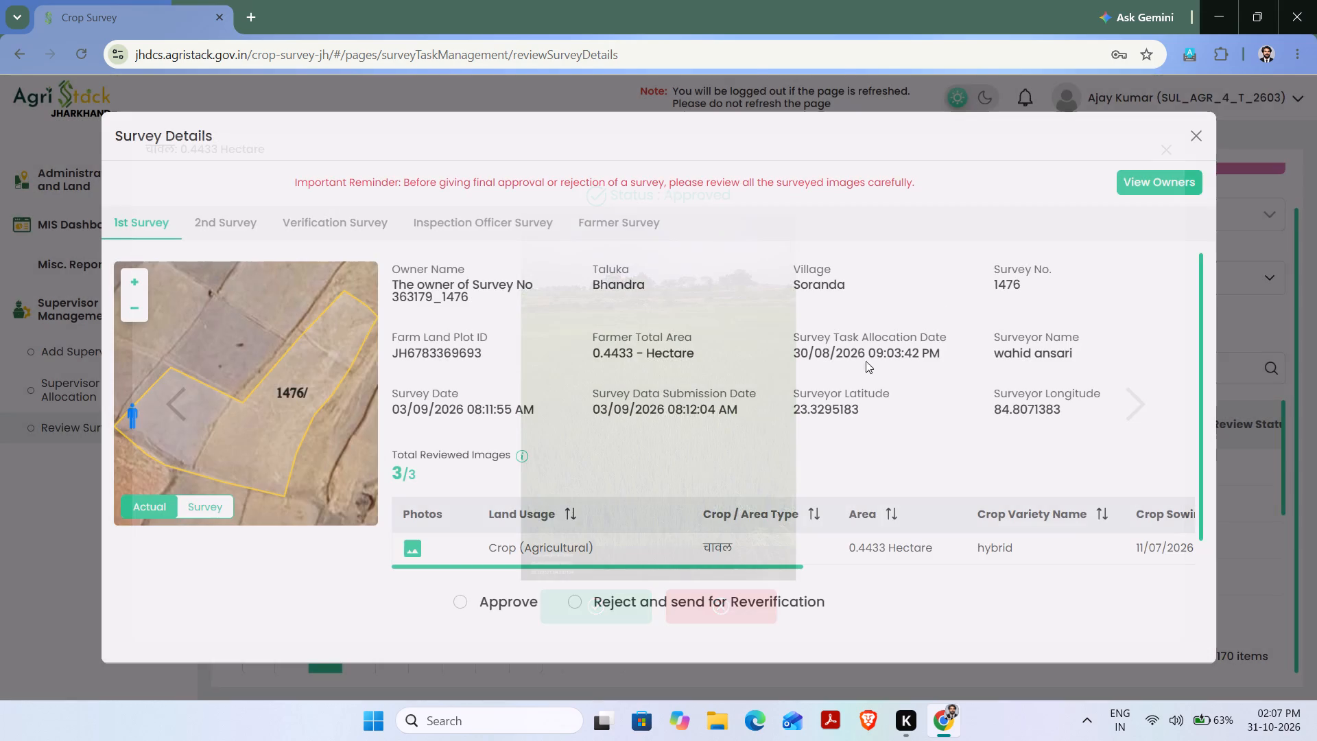
Save the 1st survey review of survey number 1476 as Approve and close its details.
scroll(702, 466, down, 1)
click(537, 508)
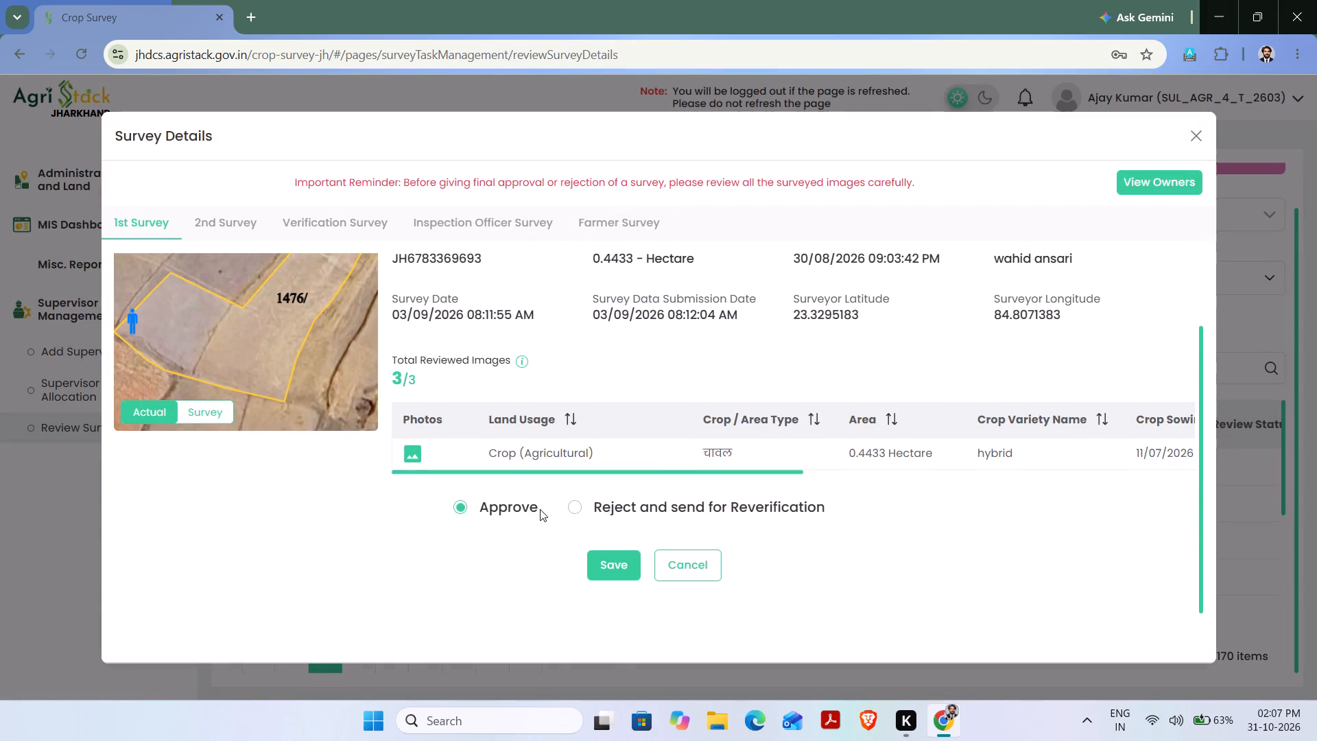
click(624, 568)
click(674, 436)
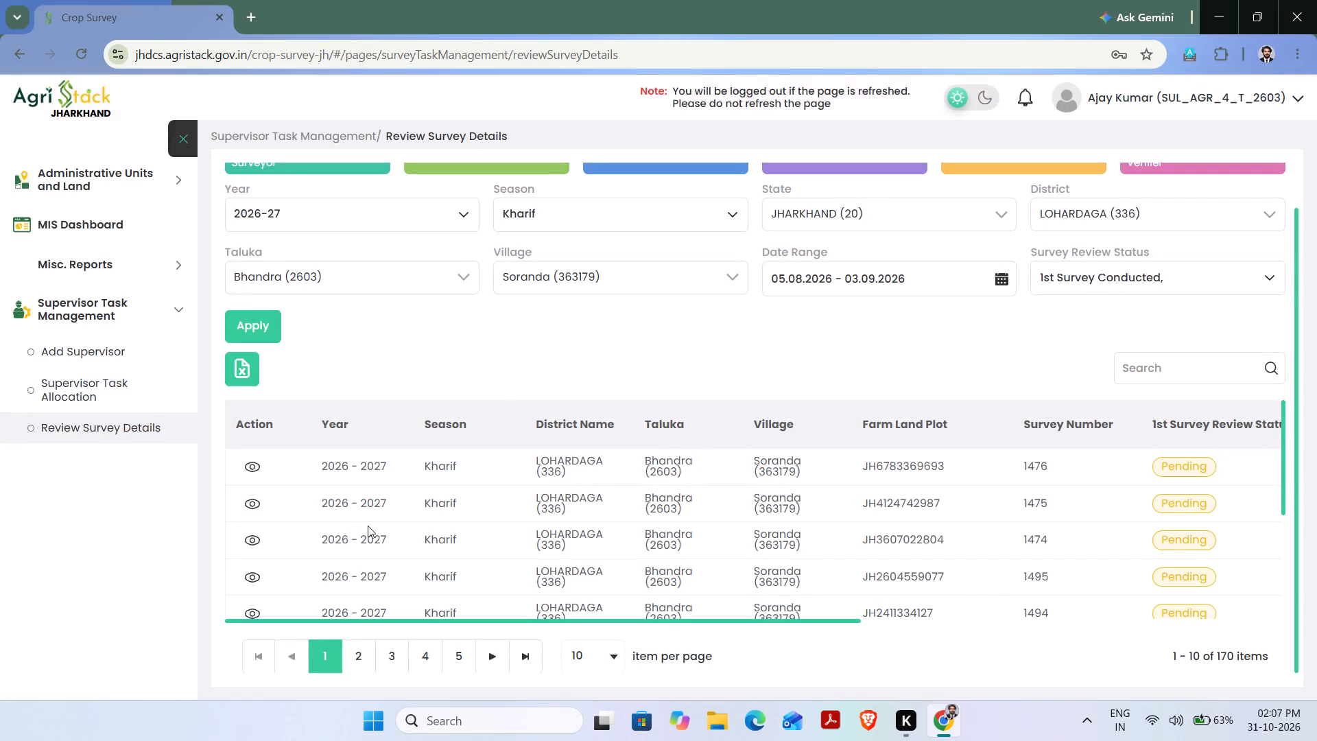
Open survey number 1475 and approve the three farm images of its चावल crop.
click(253, 505)
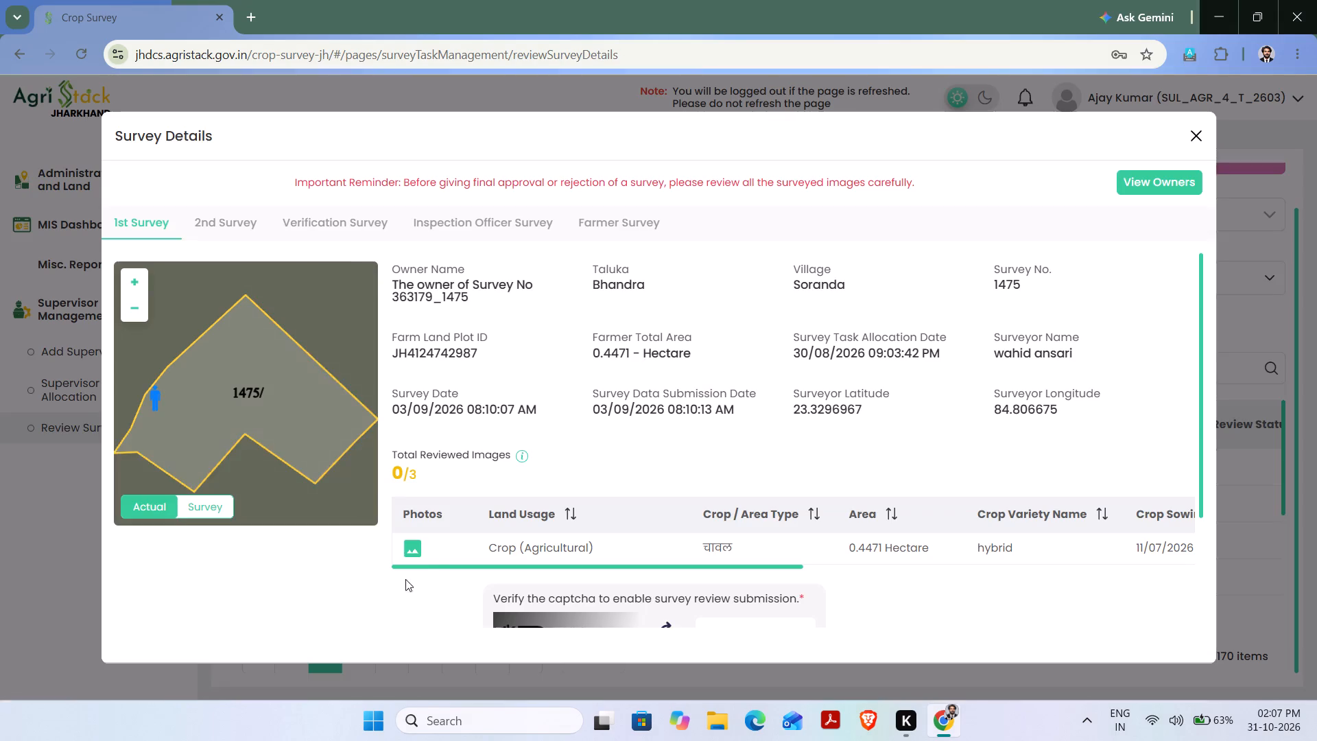
click(415, 551)
click(565, 605)
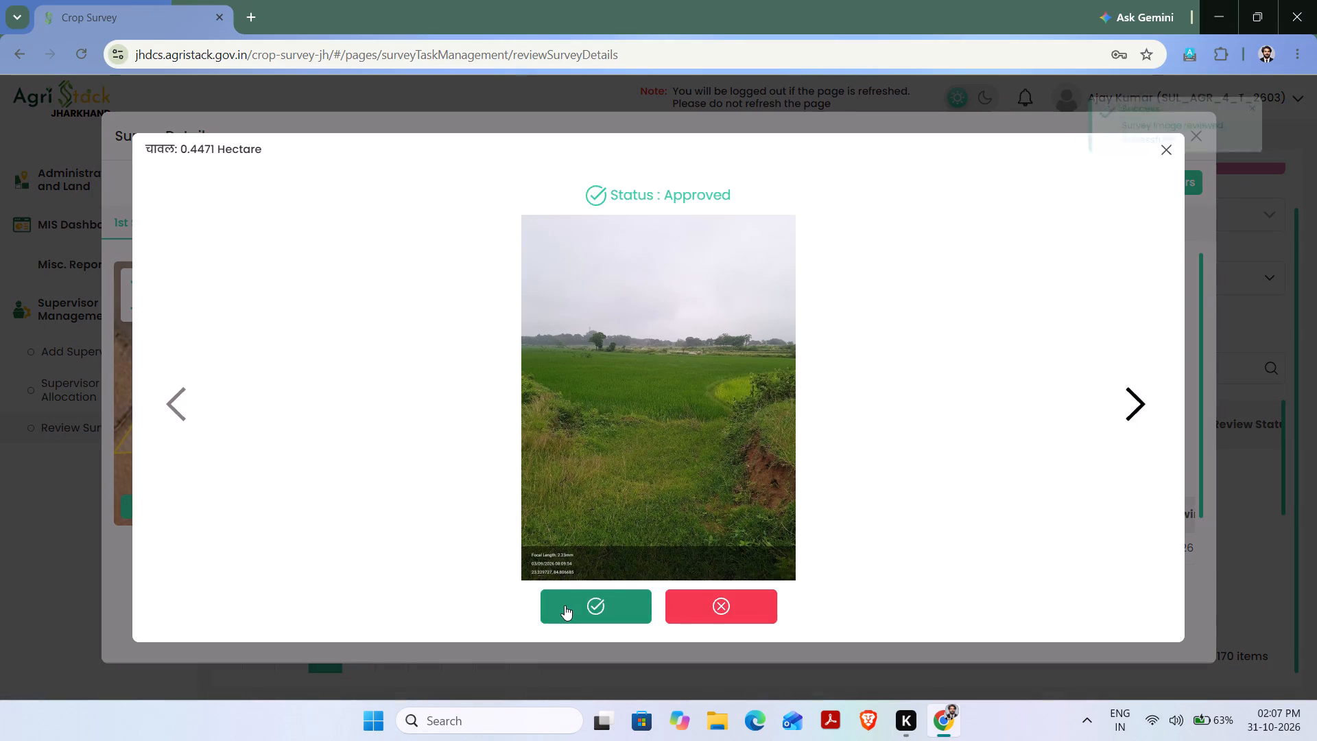
drag(650, 554, 559, 571)
double_click(575, 612)
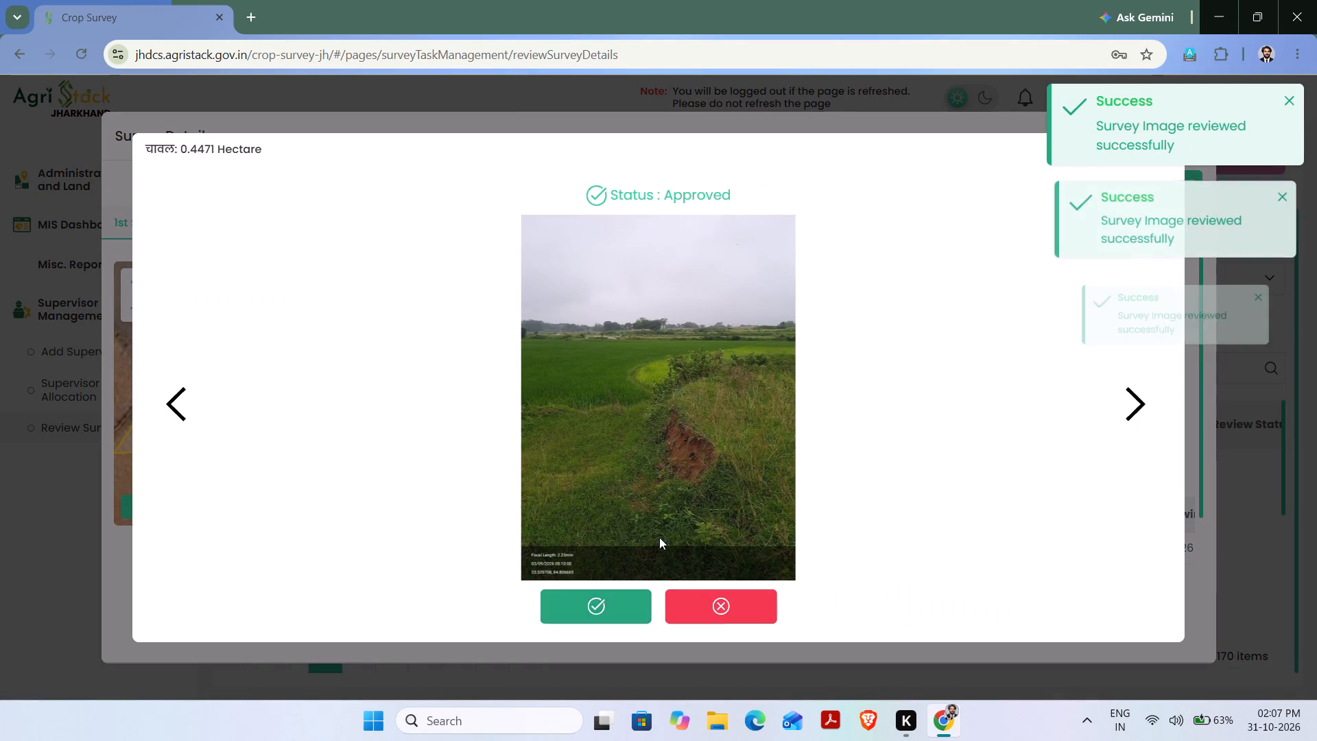
drag(648, 540, 554, 564)
click(573, 610)
drag(690, 487, 676, 491)
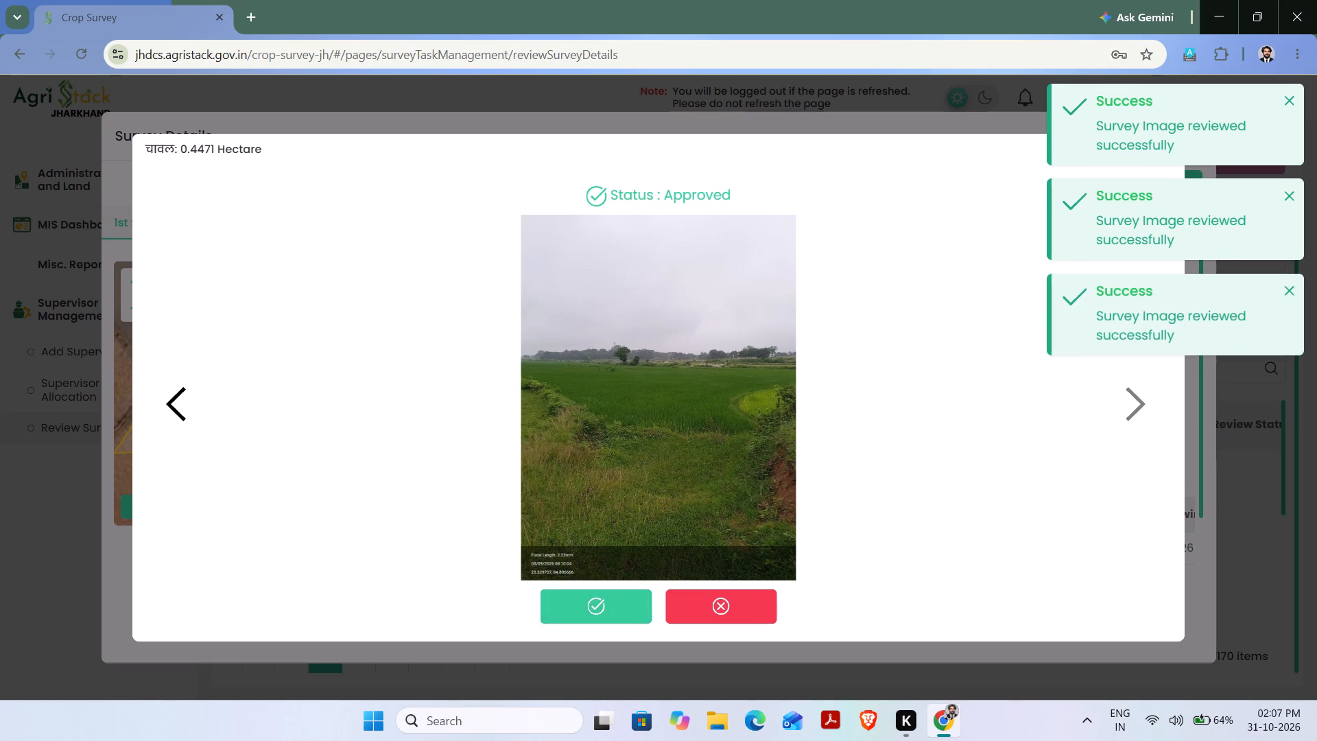
drag(676, 491, 650, 492)
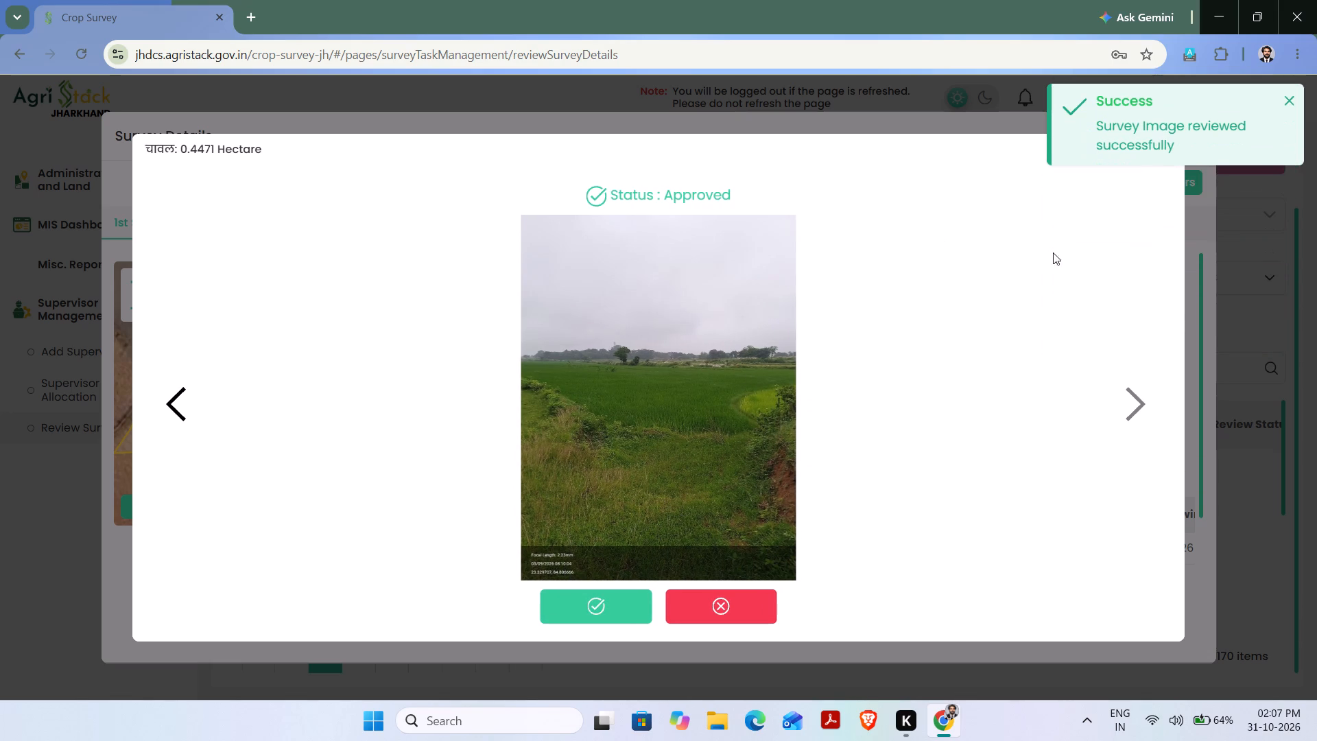
click(1162, 150)
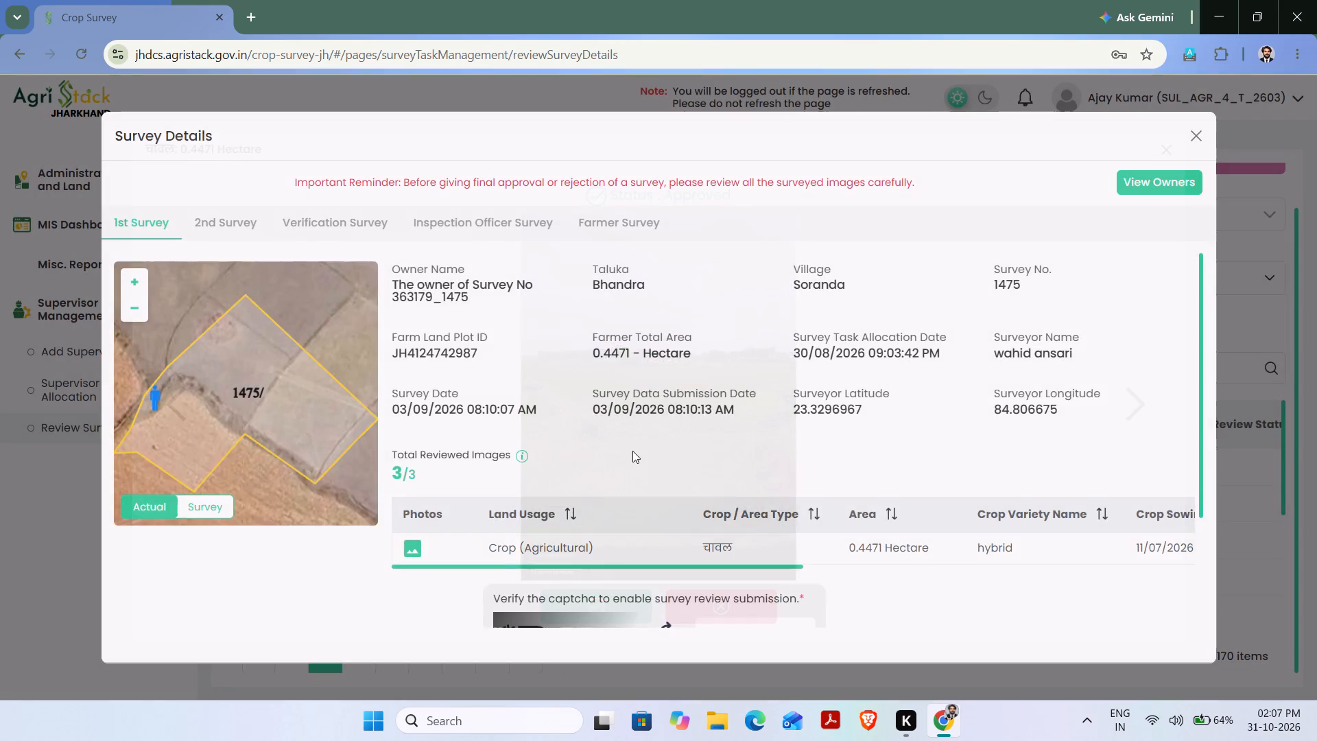
Enter the displayed captcha, choose Approve and try to save the 1st survey review of survey number 1475.
scroll(632, 451, down, 2)
click(710, 498)
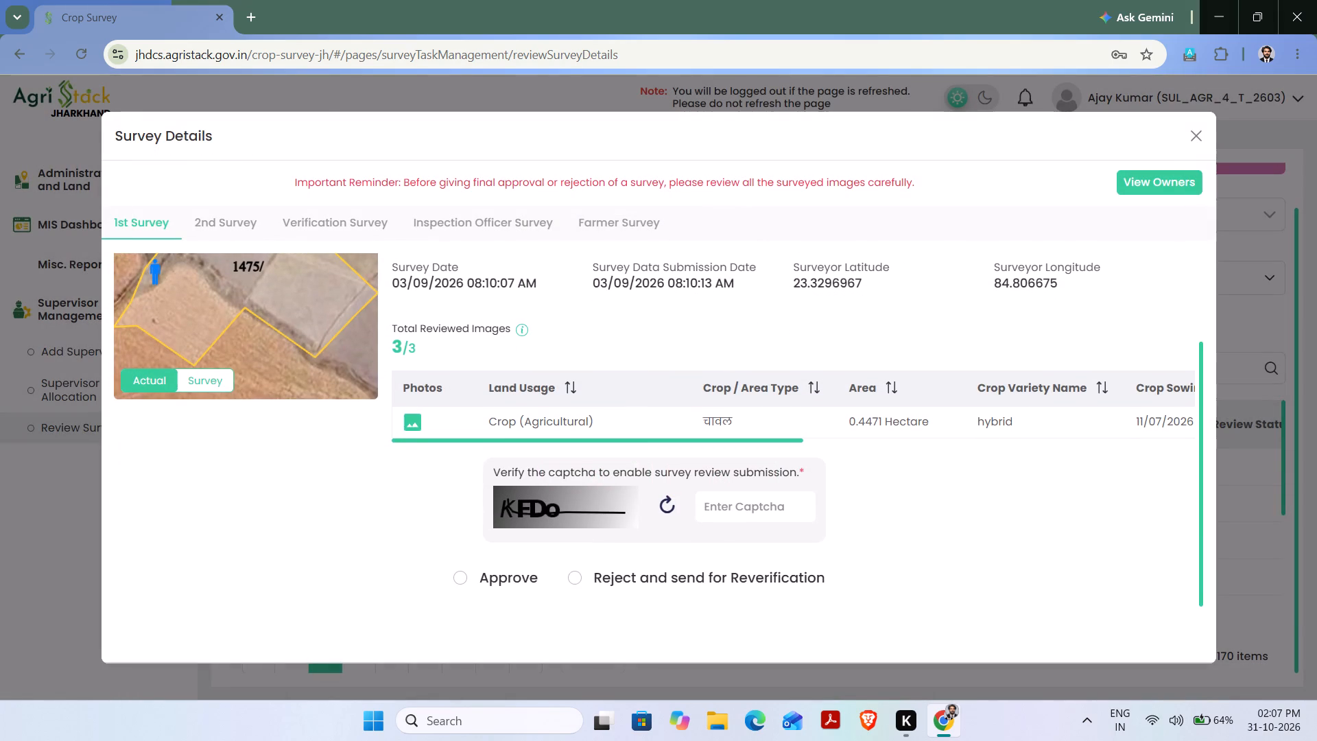
key(k)
text(FD)
key(o)
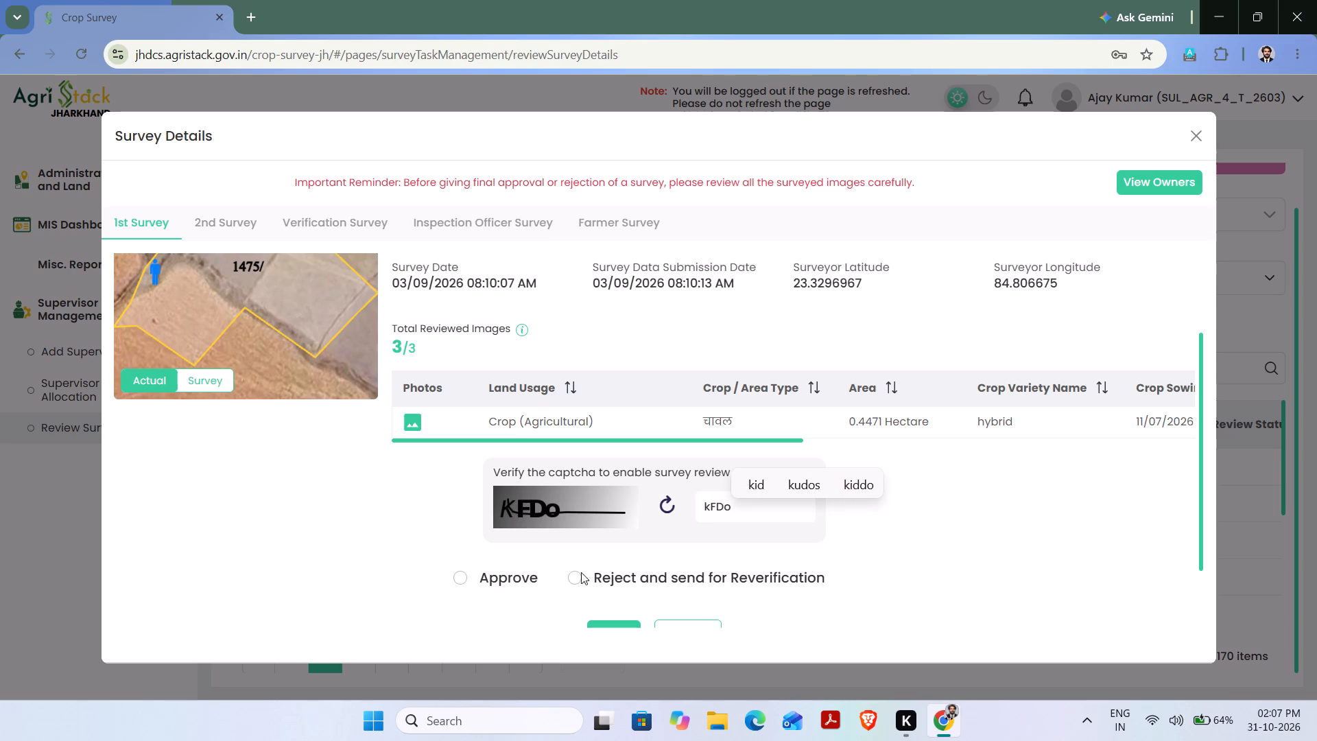
click(508, 580)
scroll(508, 580, down, 1)
click(606, 544)
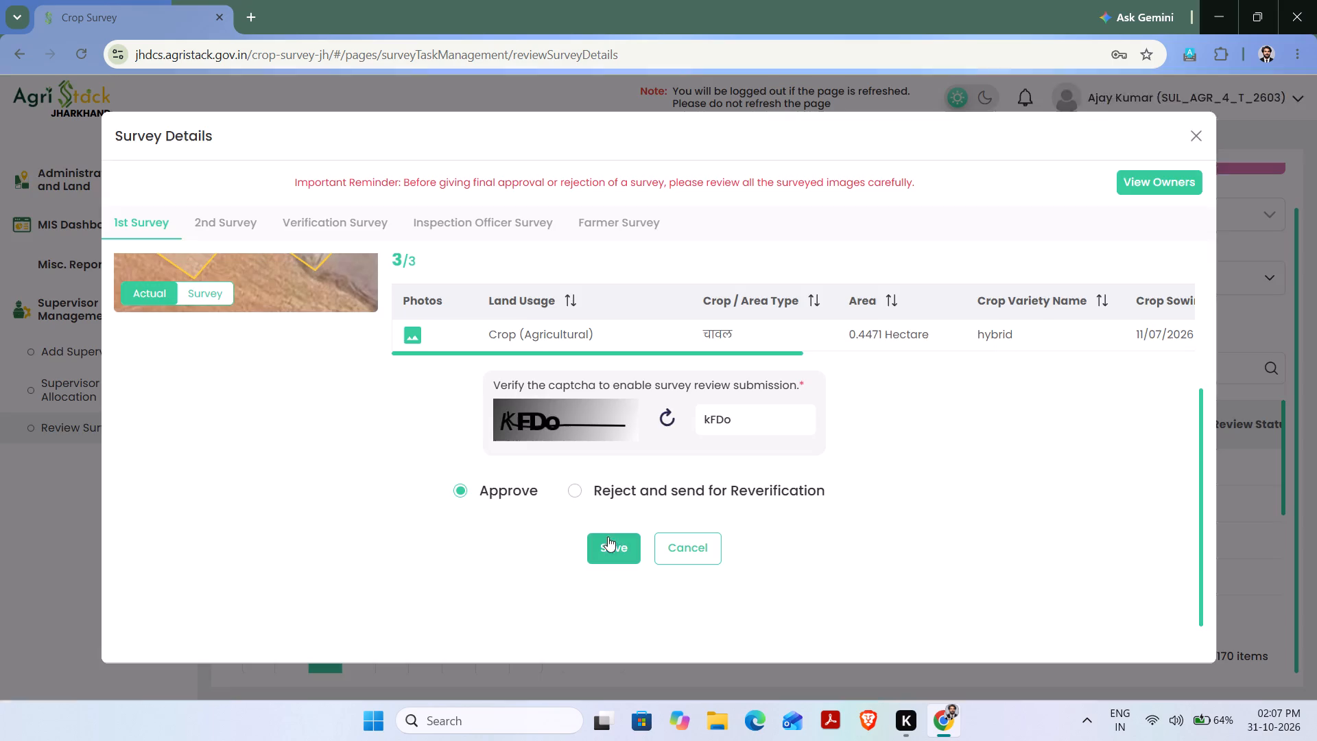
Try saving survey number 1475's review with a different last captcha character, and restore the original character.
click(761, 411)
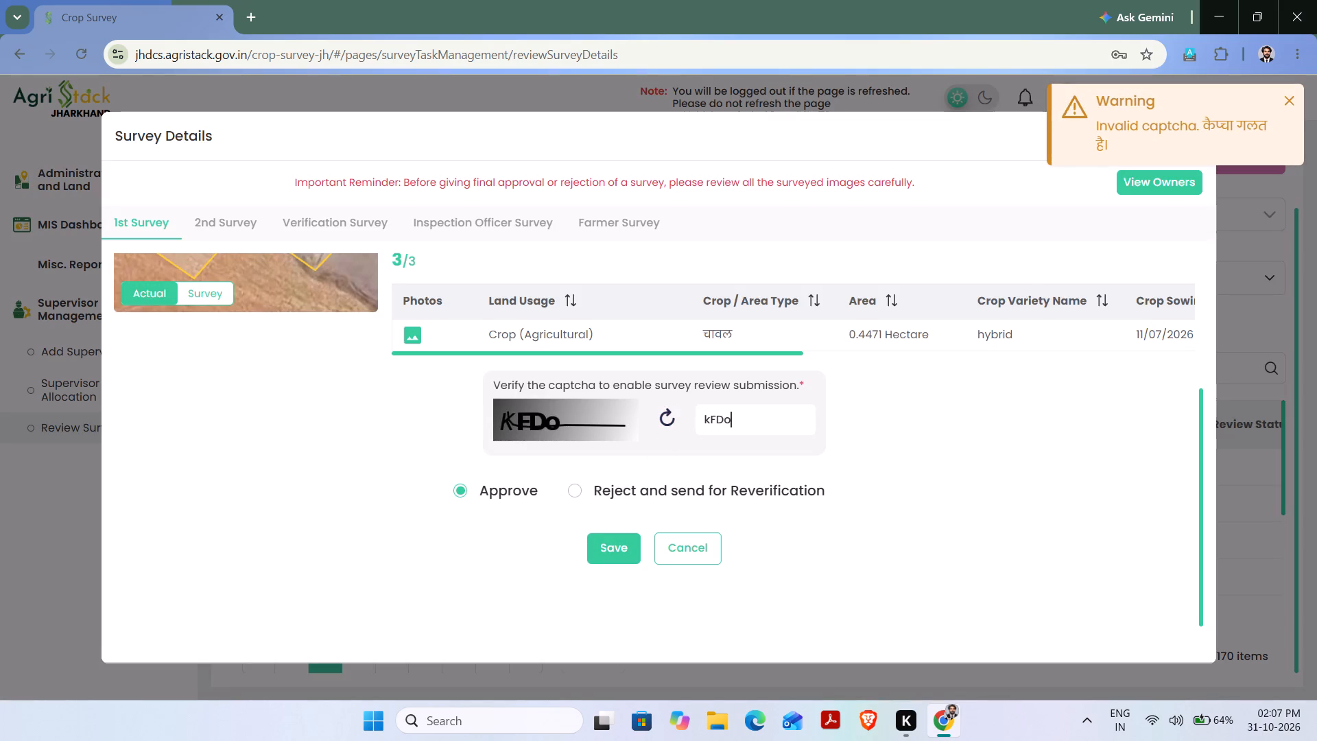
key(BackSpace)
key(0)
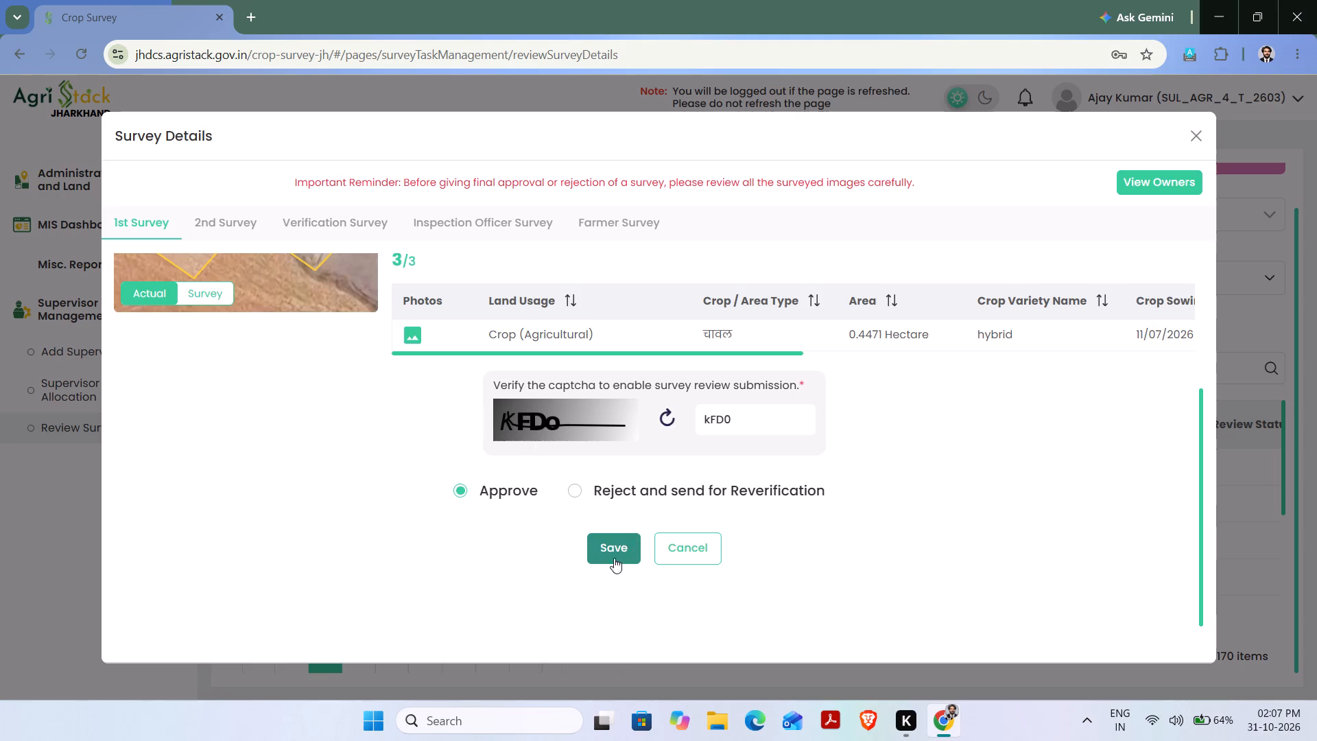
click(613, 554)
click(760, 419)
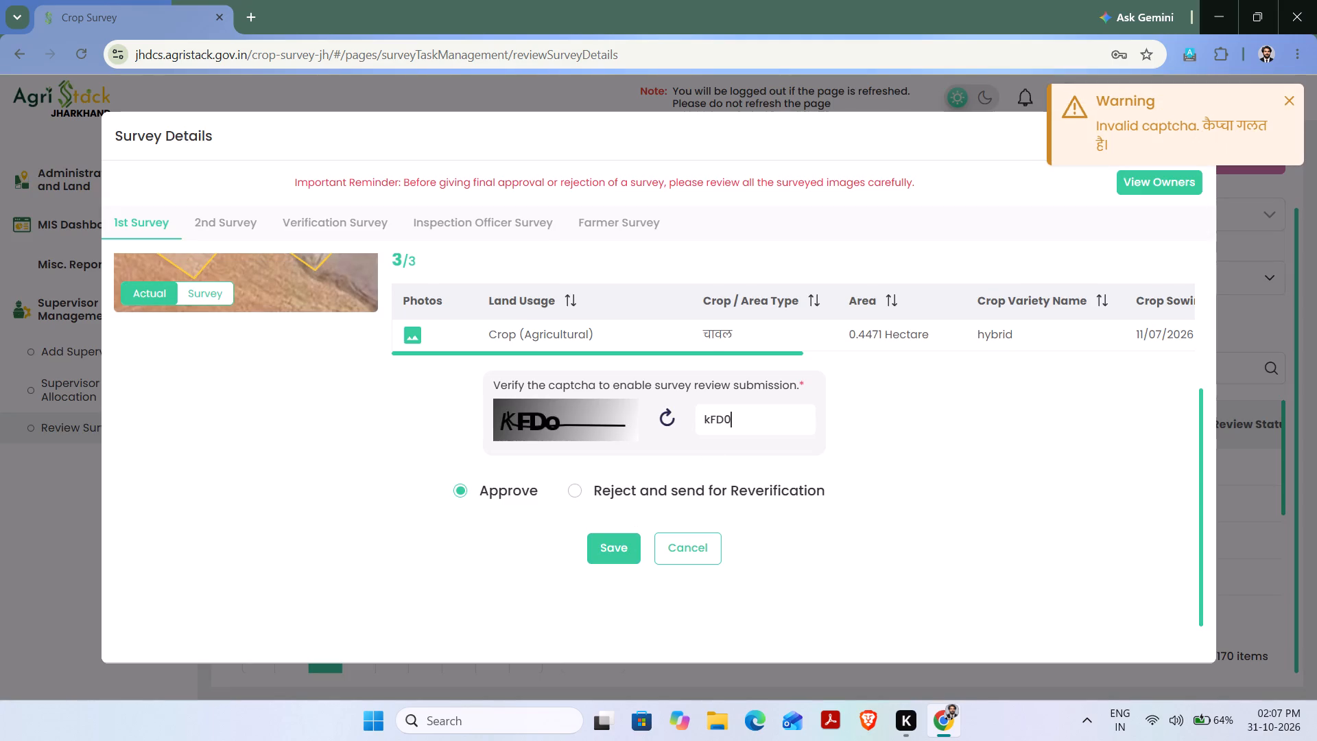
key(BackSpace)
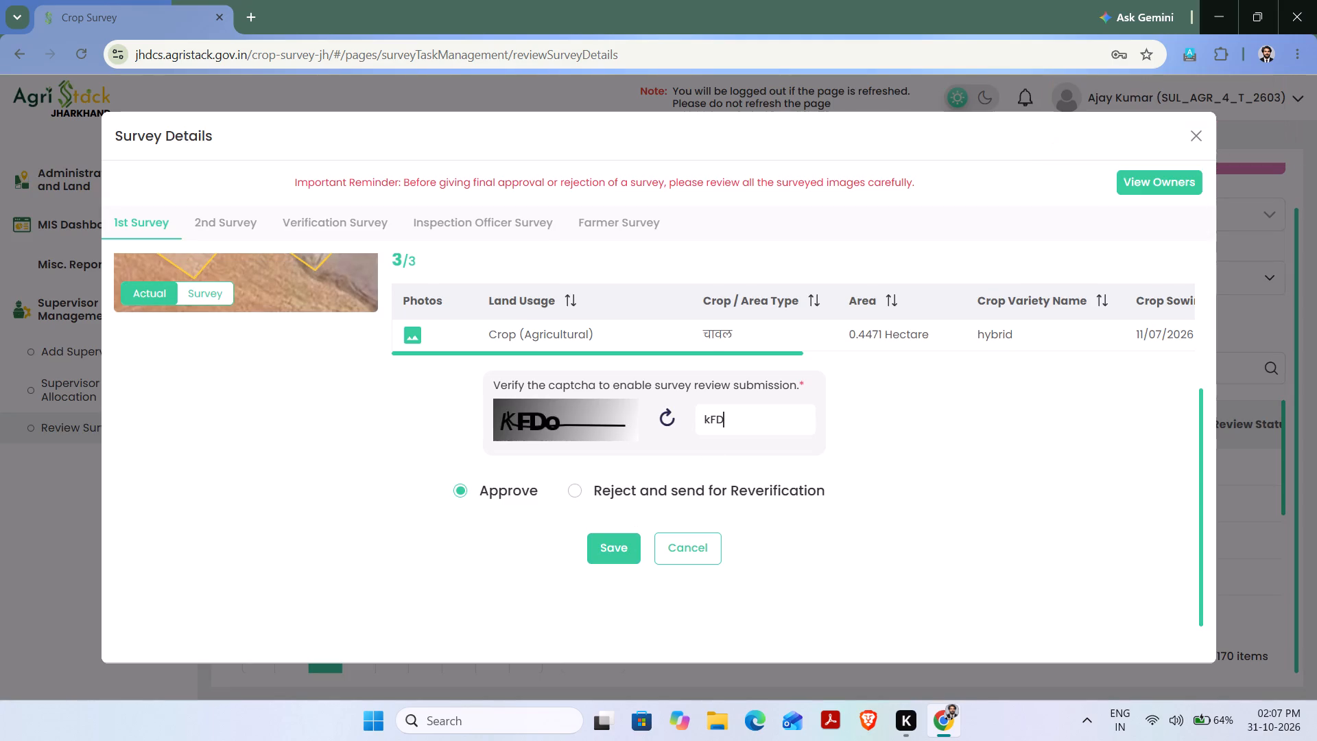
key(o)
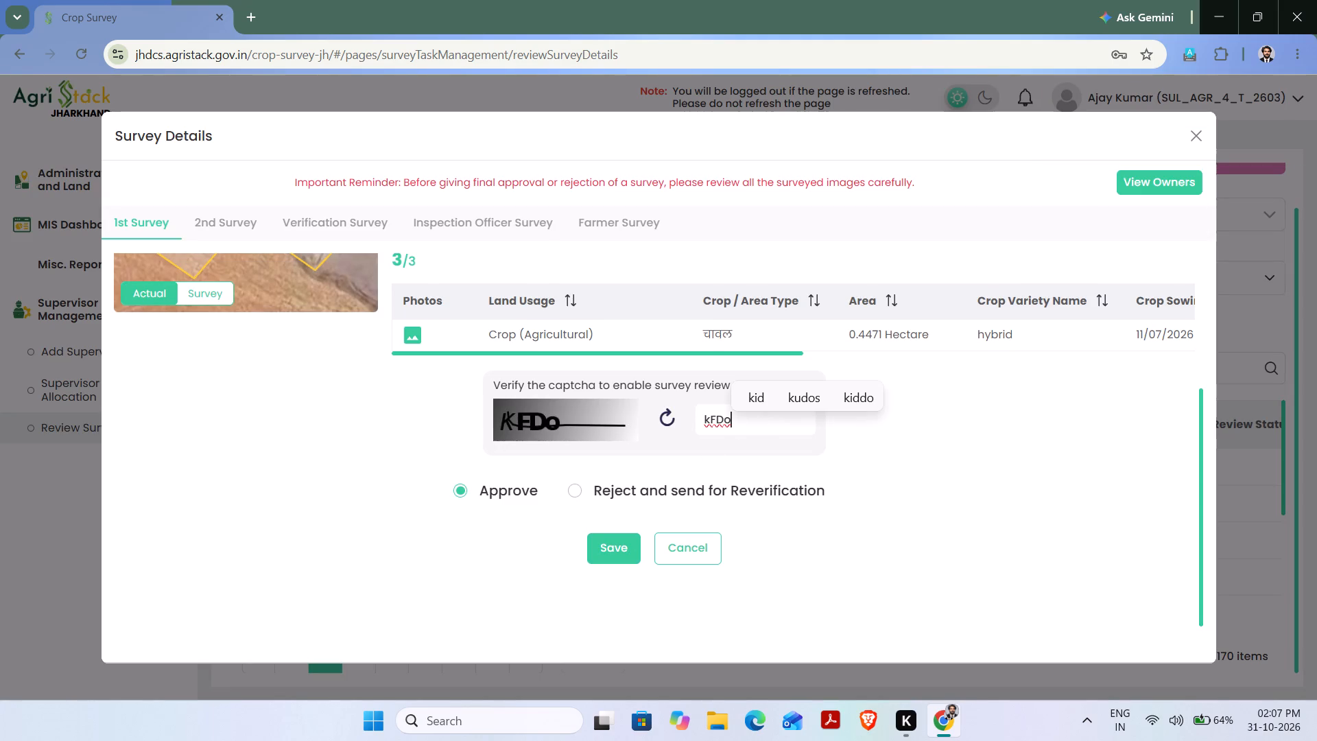
Change the captcha's first letter to uppercase, save the Approve review of survey number 1475 and close its details.
click(710, 422)
key(BackSpace)
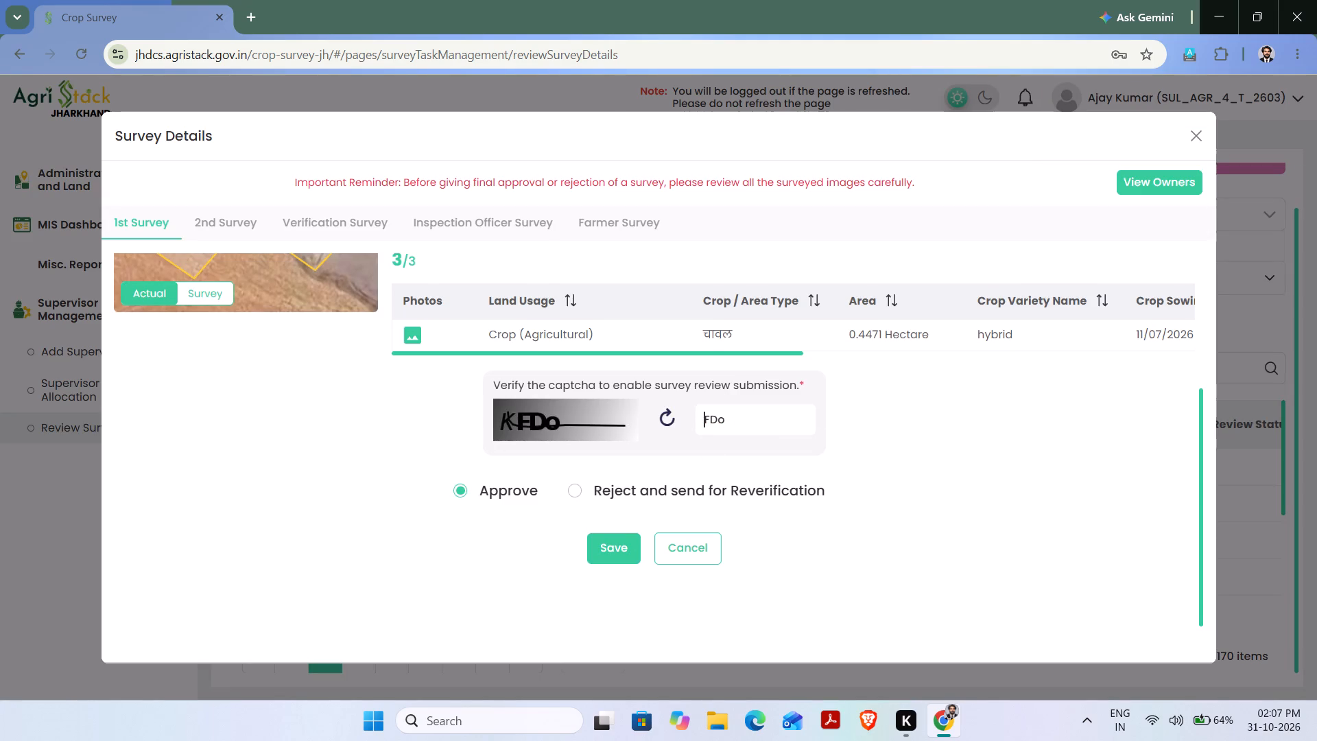
key(shift+k)
click(607, 561)
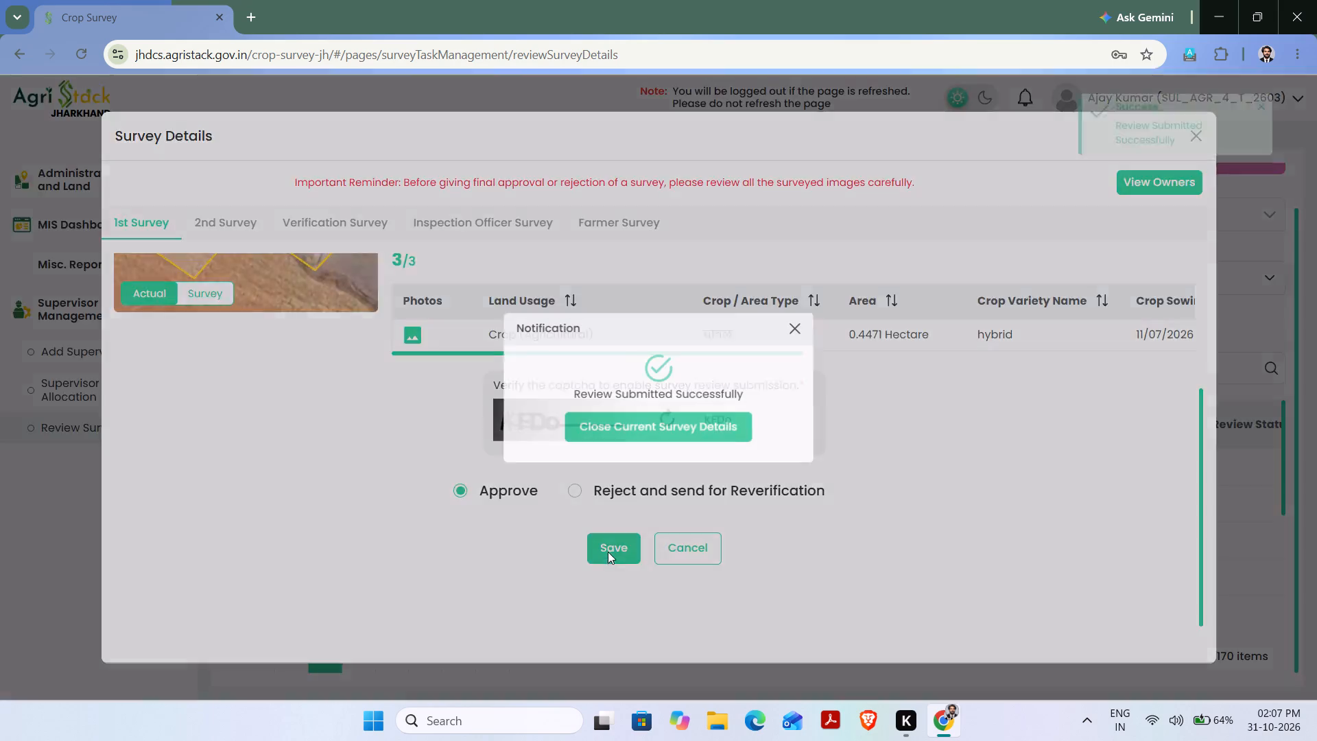
click(656, 435)
View the survey details of the already reviewed survey number 1475 and close them.
click(250, 504)
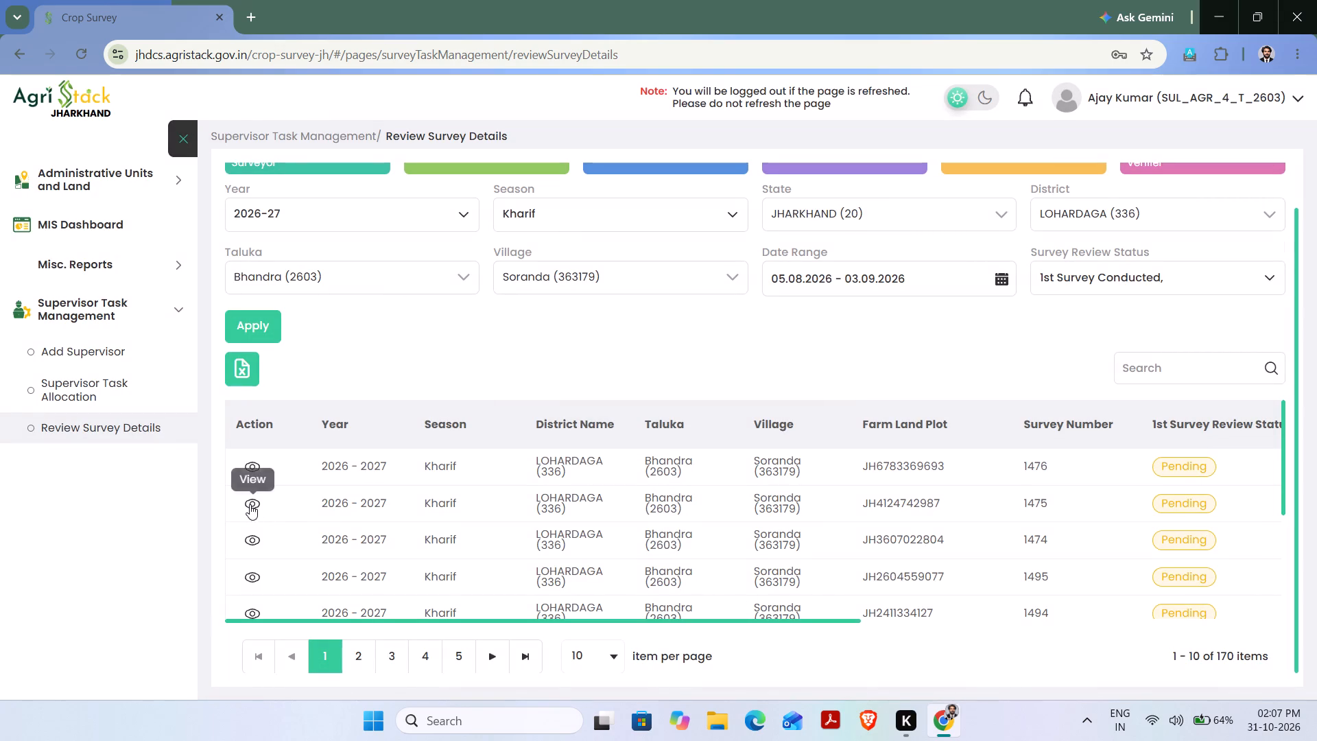
click(1200, 133)
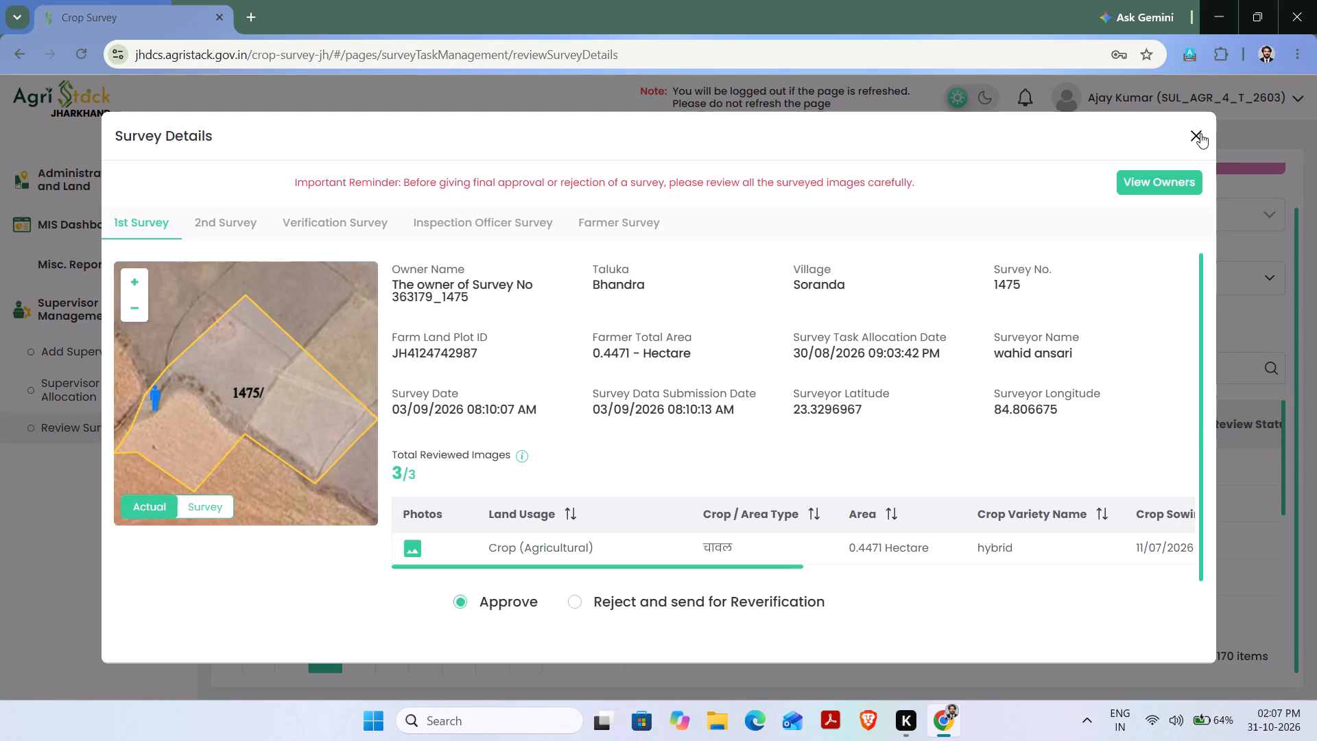
Open survey number 1474 and approve the three farm images of its Fallow area.
click(248, 538)
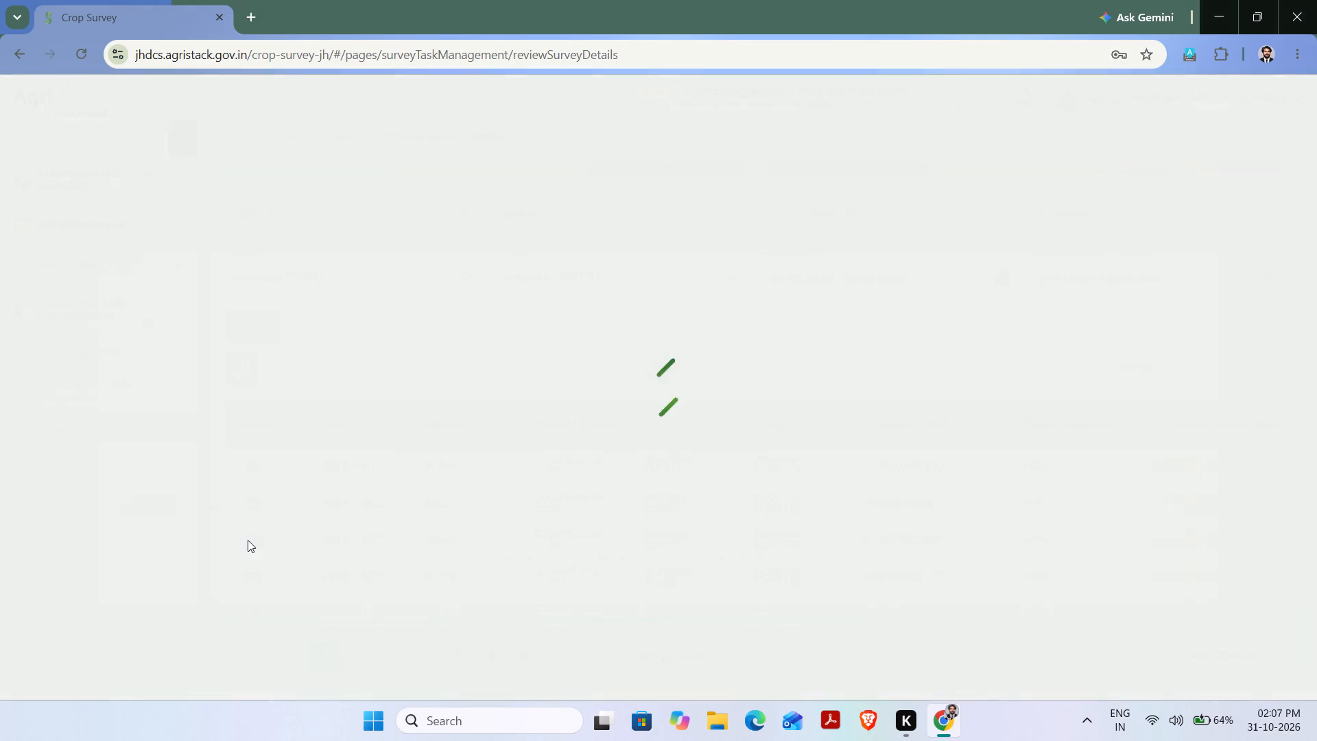
click(416, 550)
click(576, 610)
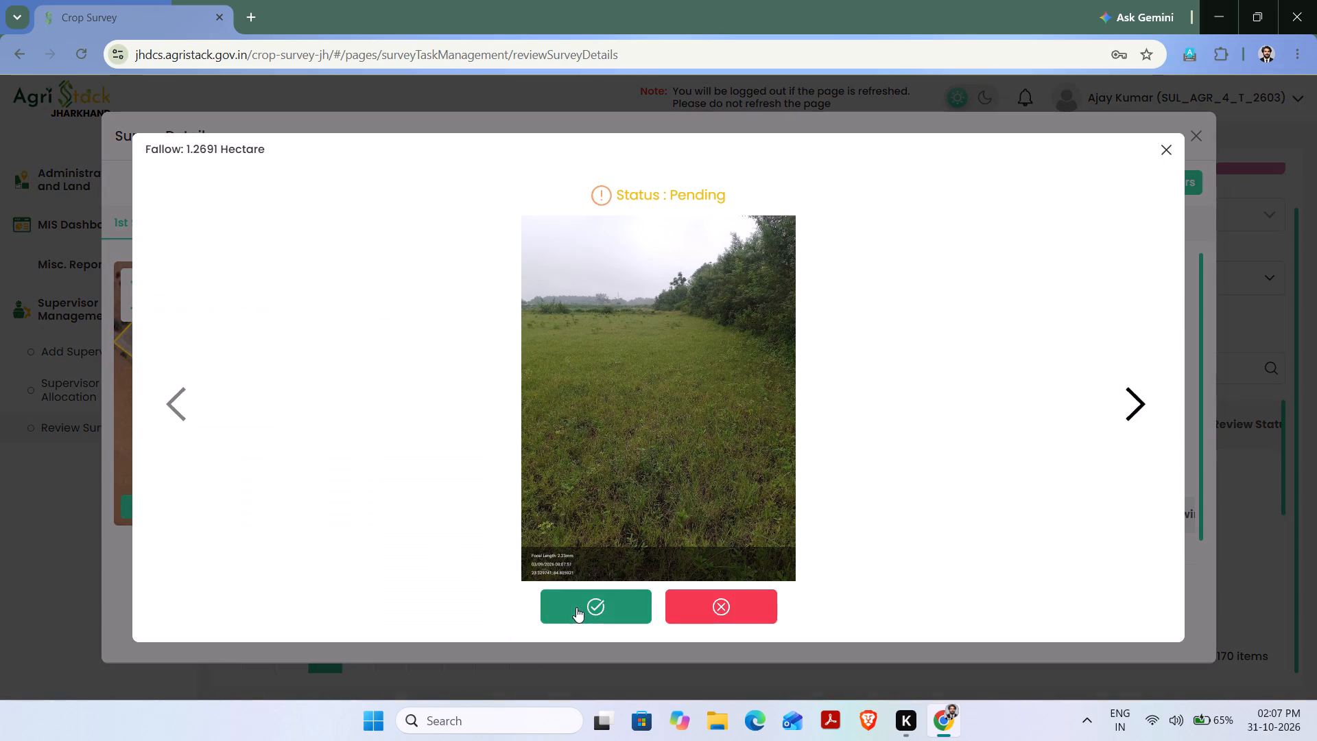
drag(663, 514, 605, 529)
click(606, 598)
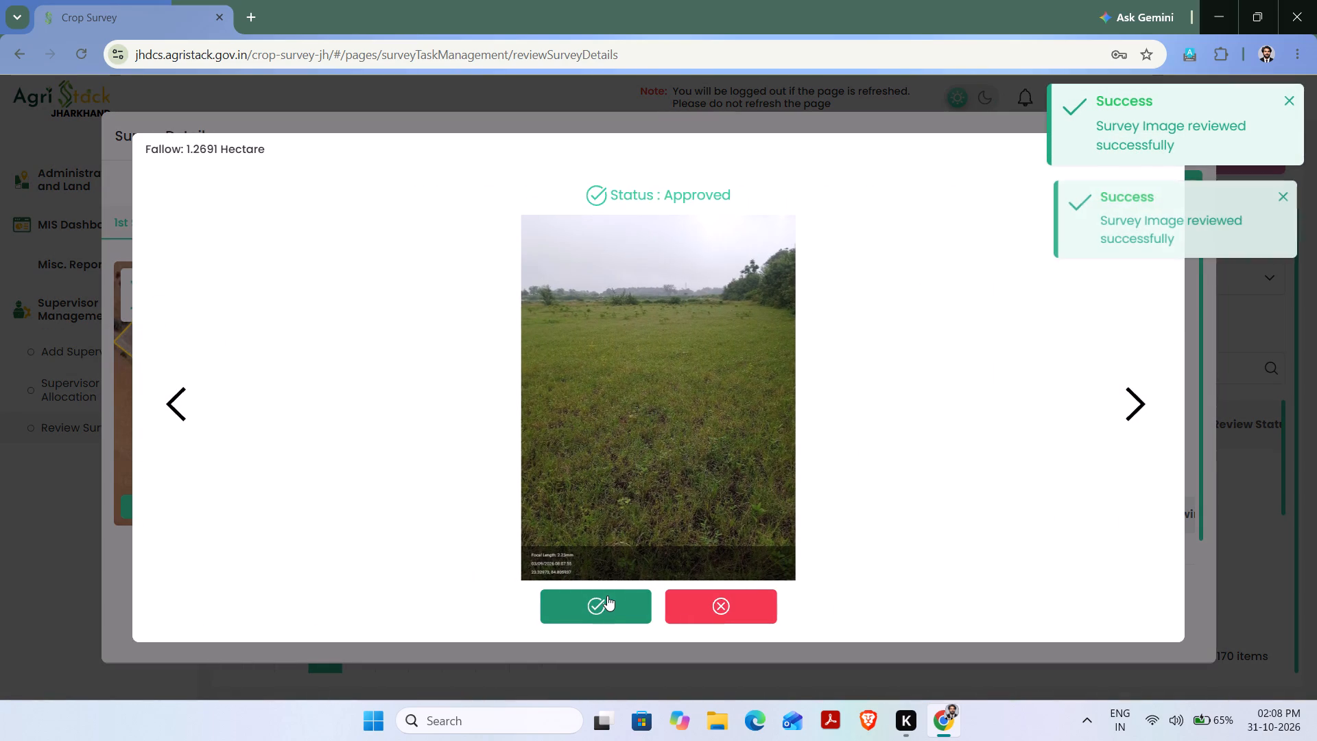
drag(692, 517, 608, 530)
click(604, 598)
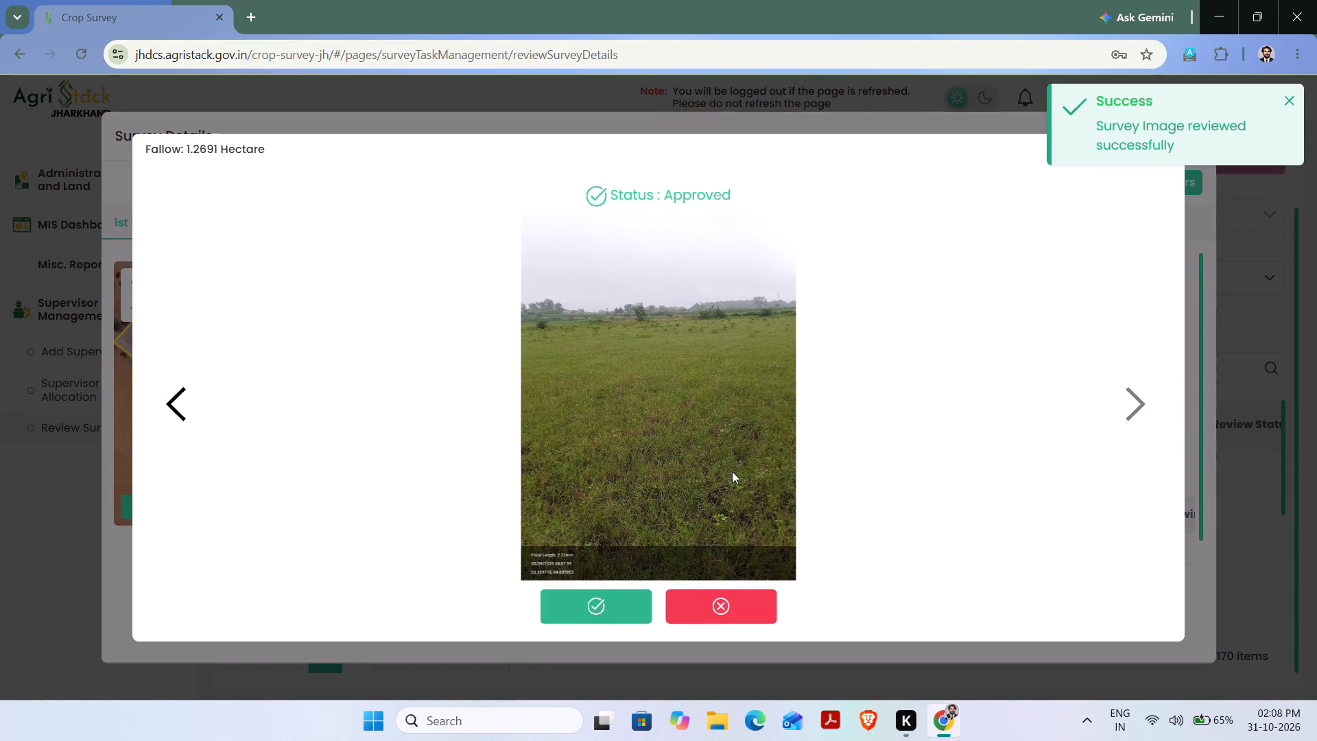
click(675, 471)
click(1167, 152)
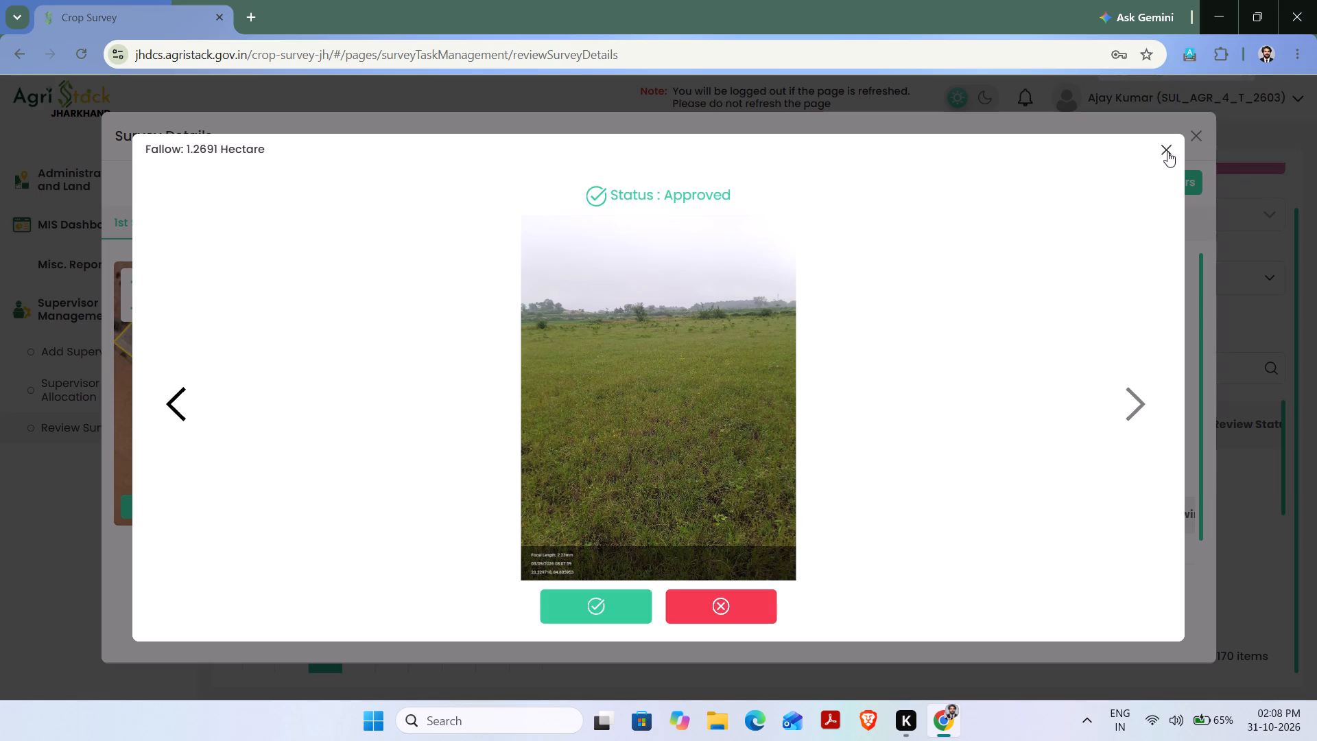
Save the 1st survey review of survey number 1474 as Approve and close its details.
scroll(651, 531, down, 2)
click(516, 491)
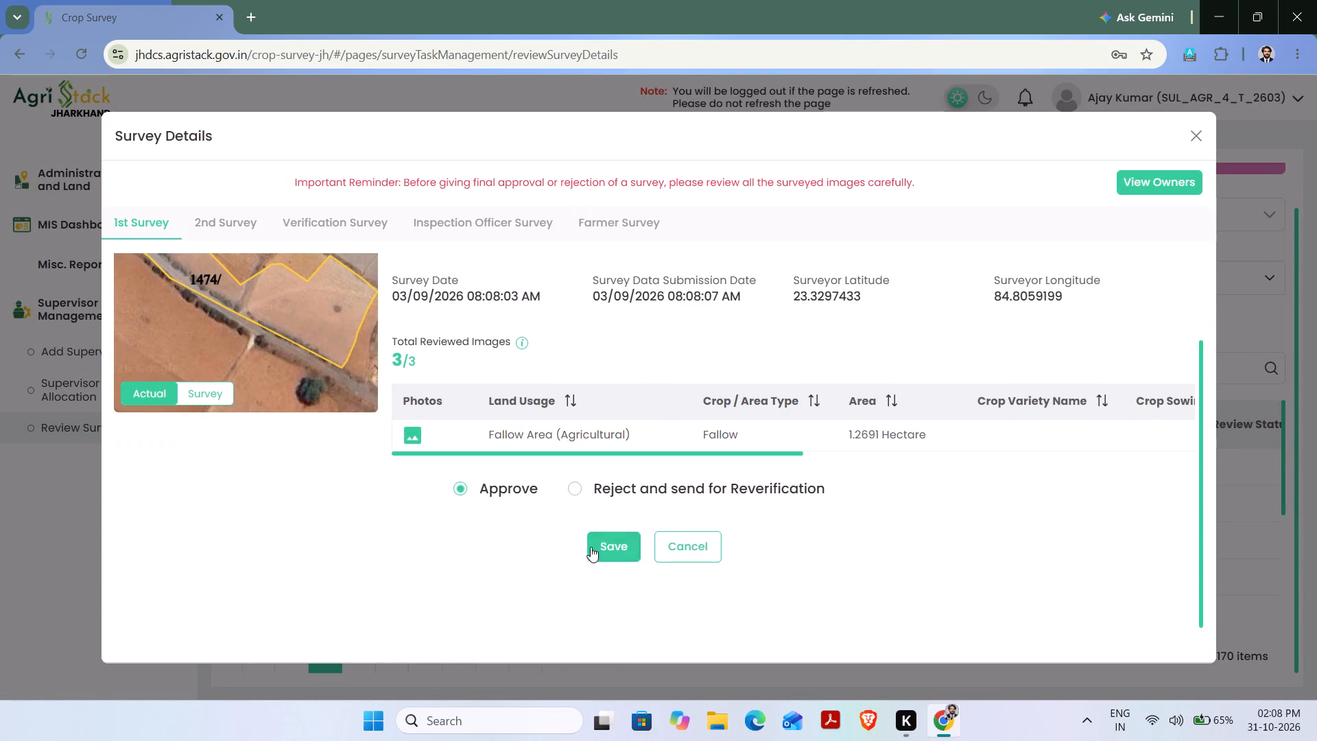
click(593, 548)
click(663, 436)
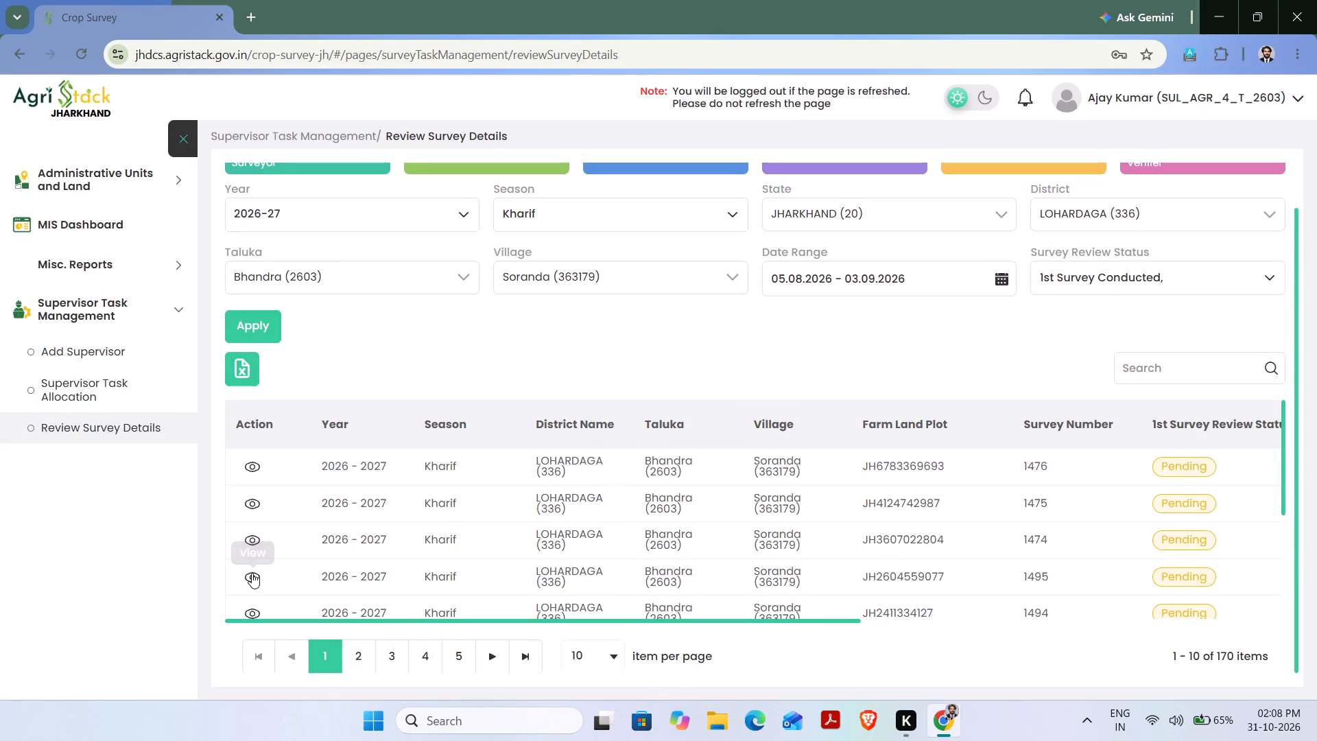
Open survey number 1495 and approve the three farm images of its मक्का crop.
click(252, 574)
click(409, 547)
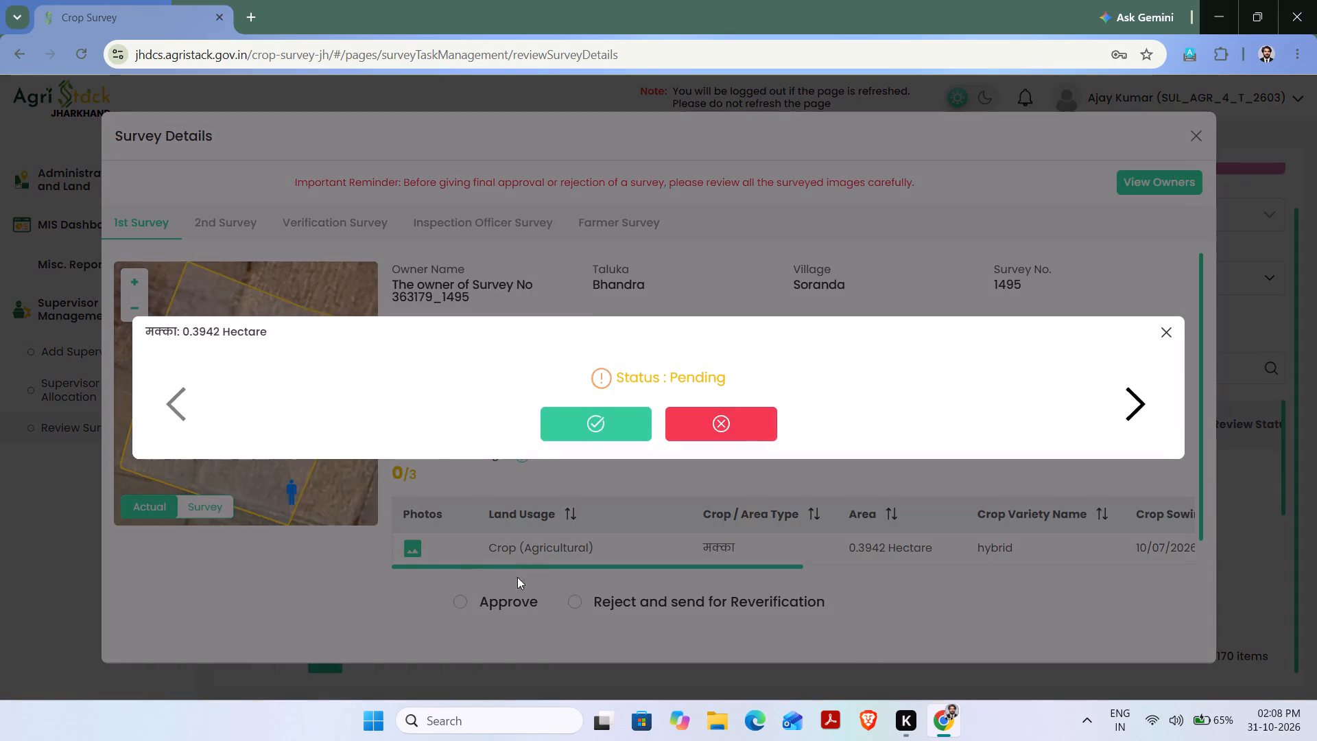
click(578, 593)
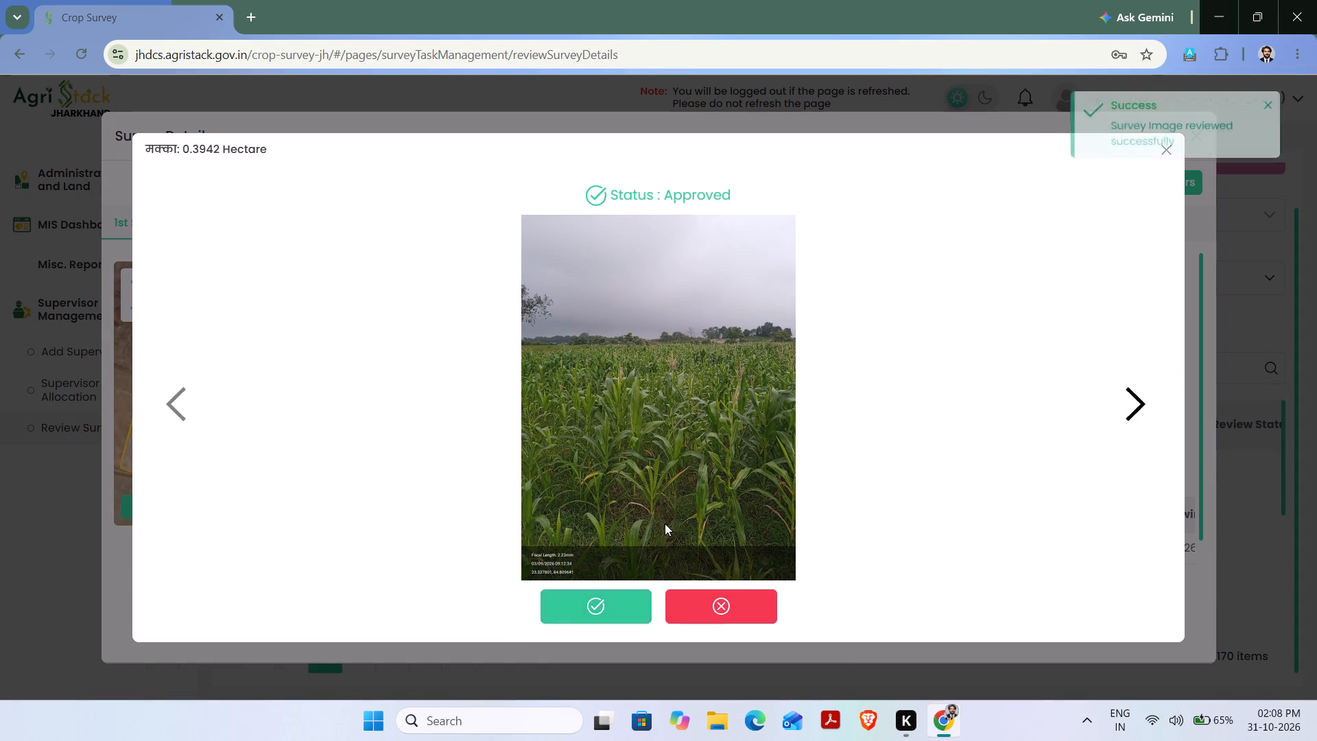
drag(651, 525, 586, 530)
click(583, 604)
drag(675, 517, 629, 526)
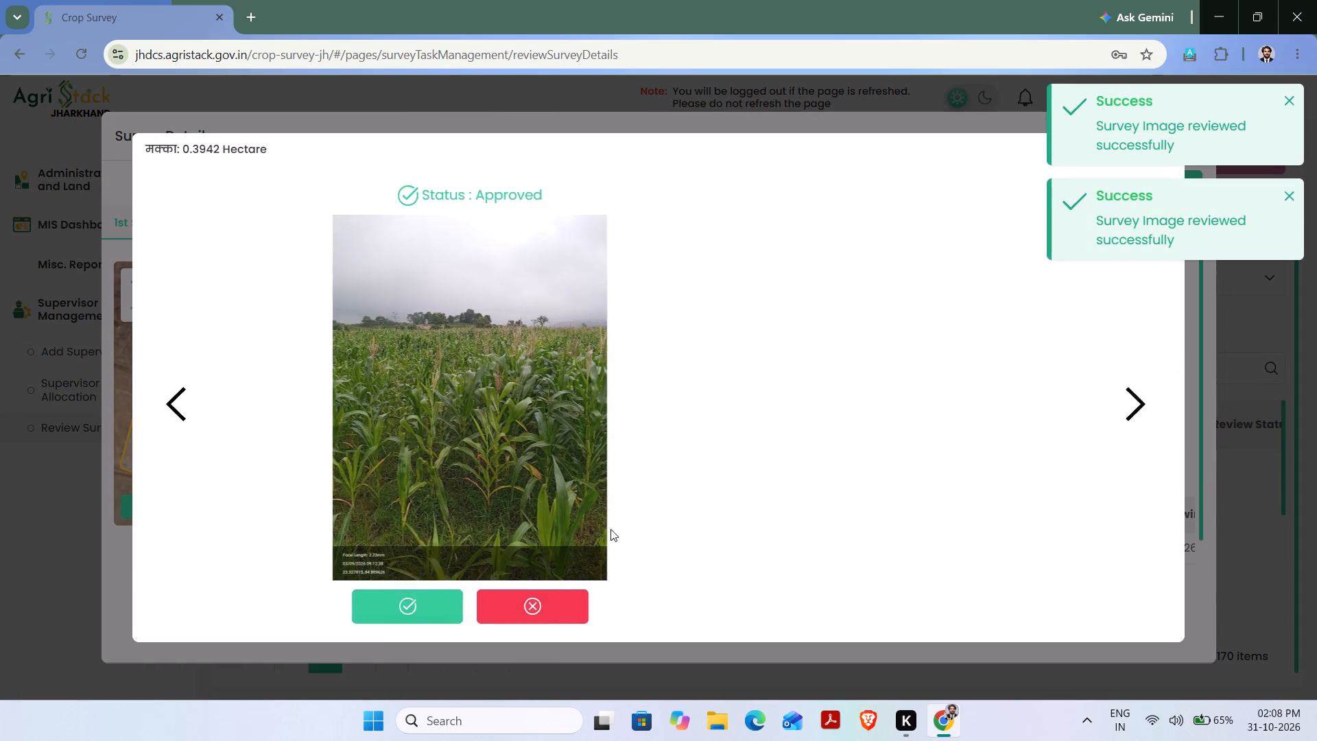
double_click(602, 598)
drag(697, 456, 694, 456)
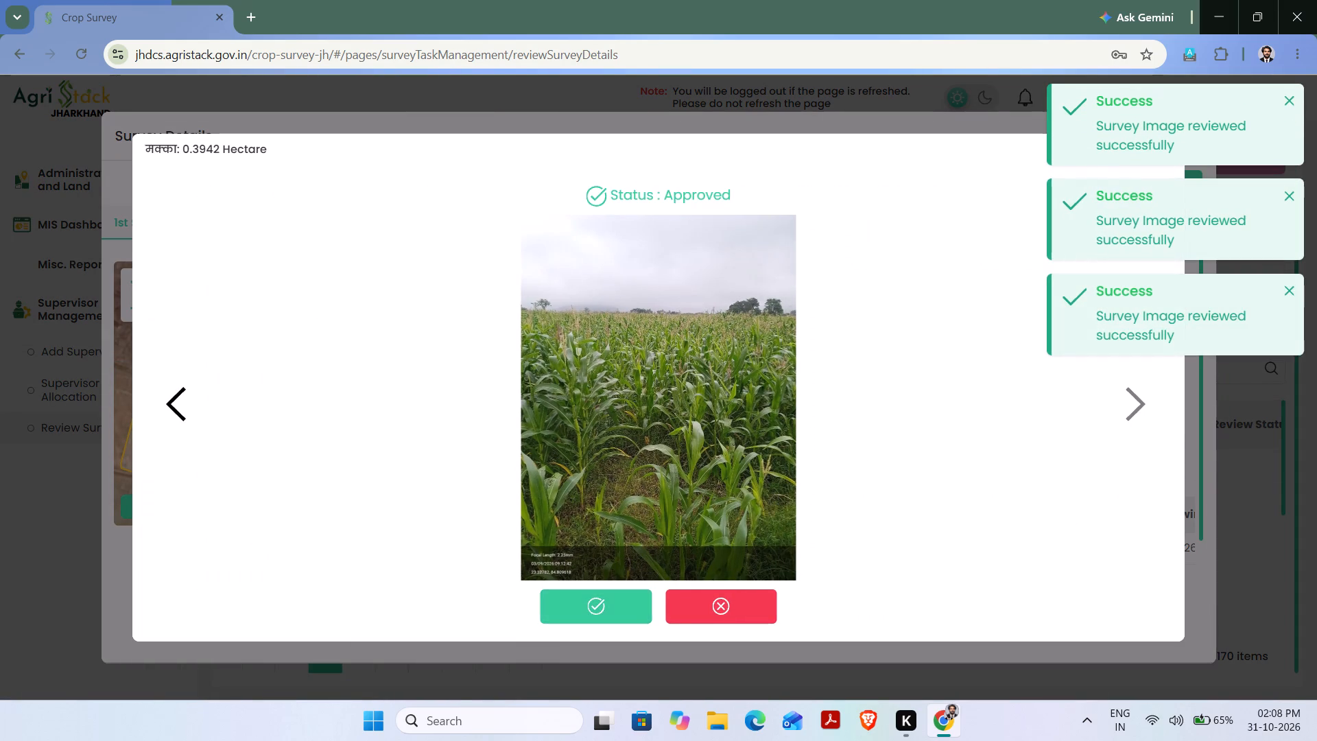
drag(694, 456, 671, 463)
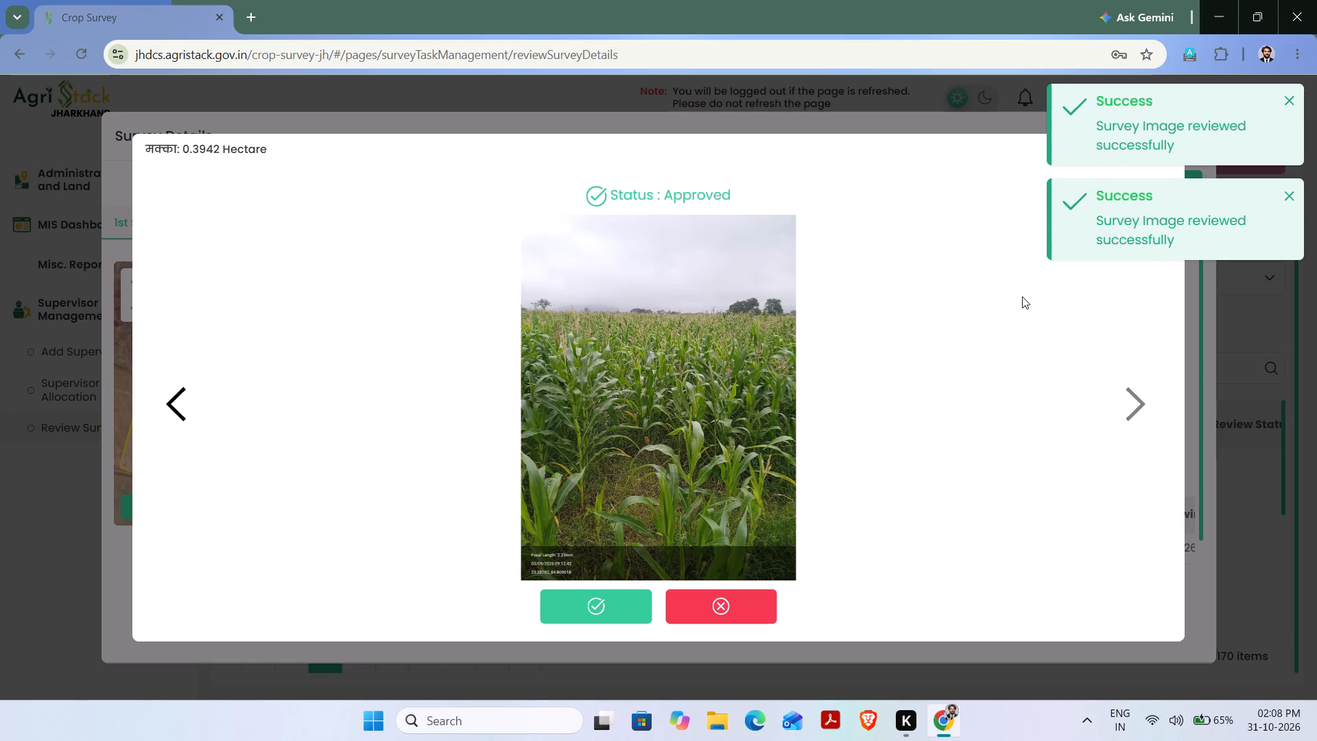
click(1169, 148)
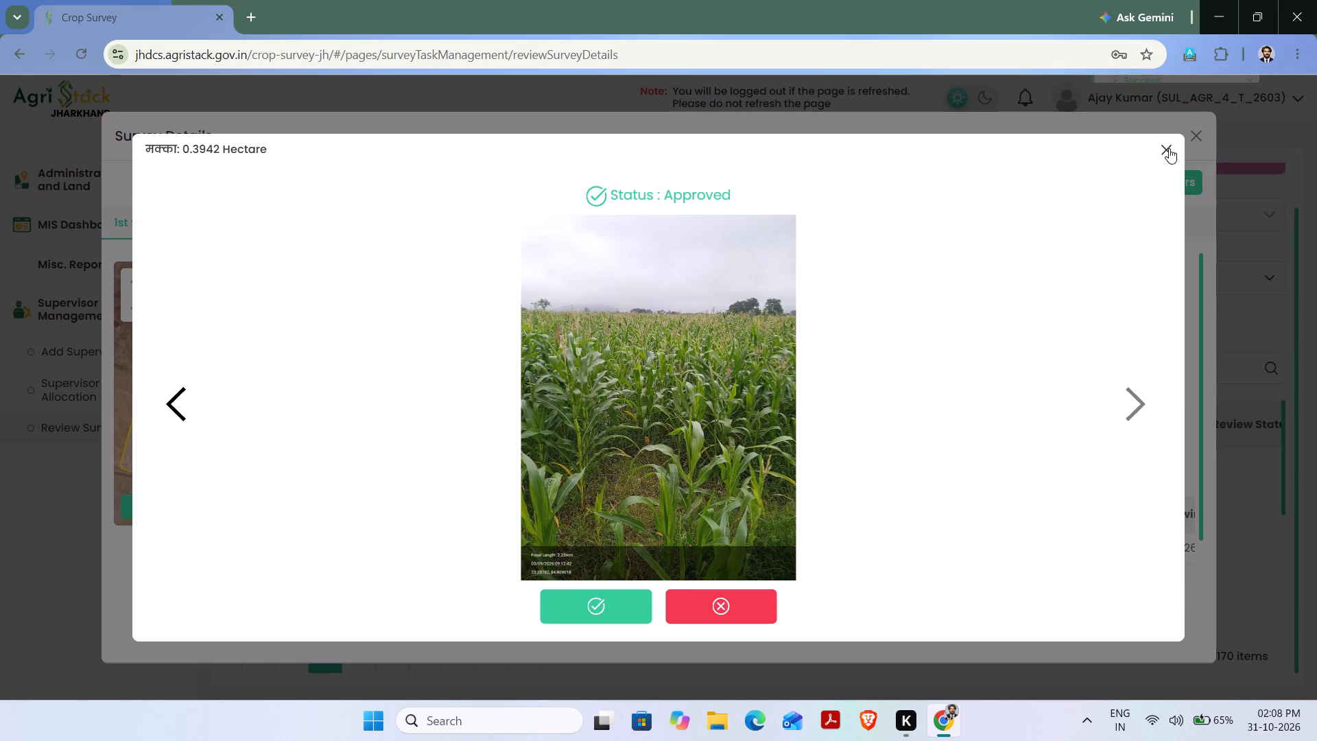
Save the 1st survey review of survey number 1495 as Approve and close its details.
scroll(619, 579, down, 1)
click(507, 511)
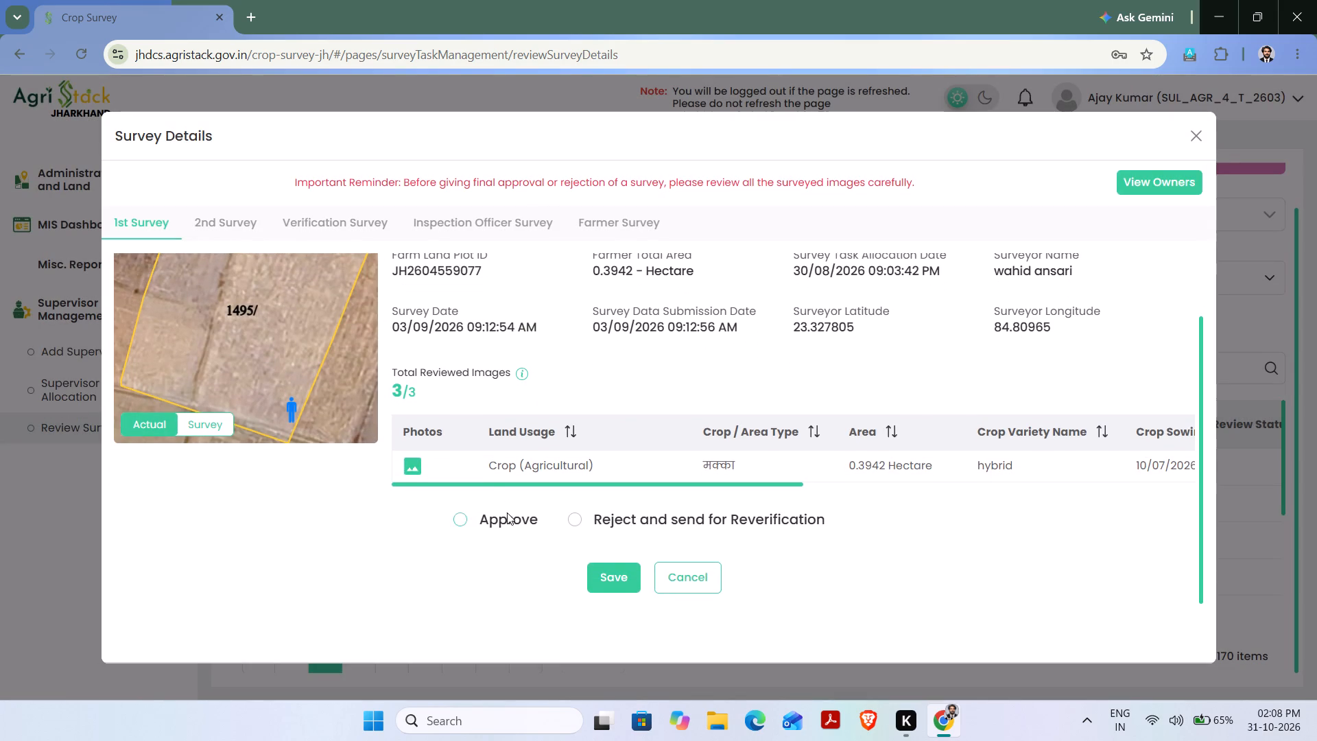
click(601, 574)
click(641, 440)
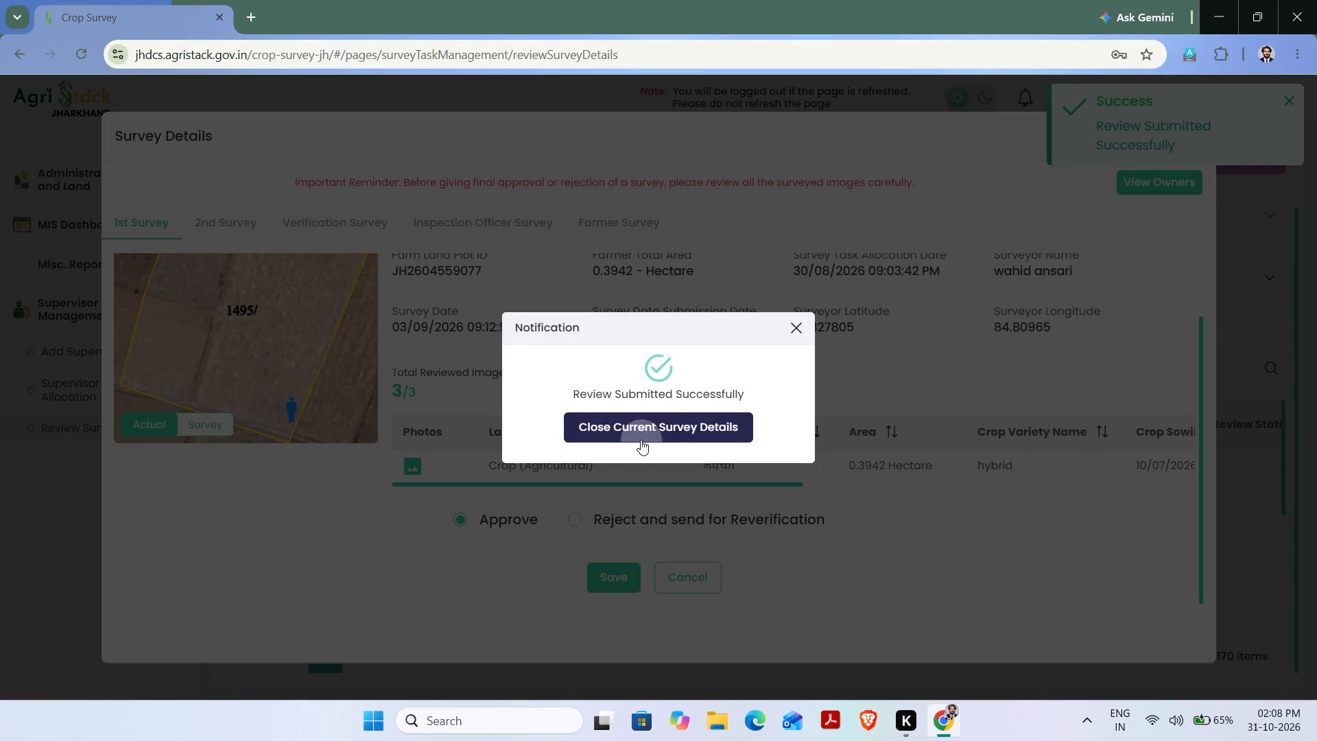
View the survey details of the already reviewed survey number 1495 and close them.
click(255, 574)
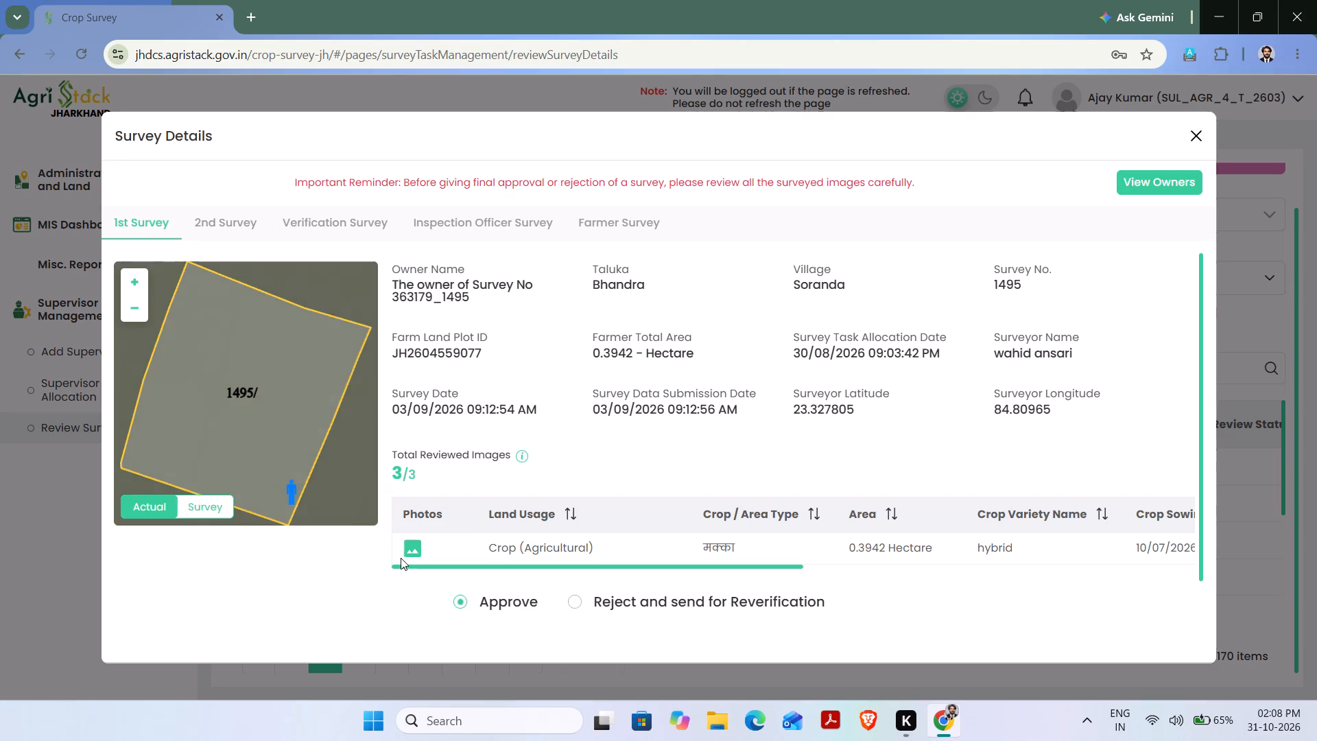
click(1201, 141)
click(252, 610)
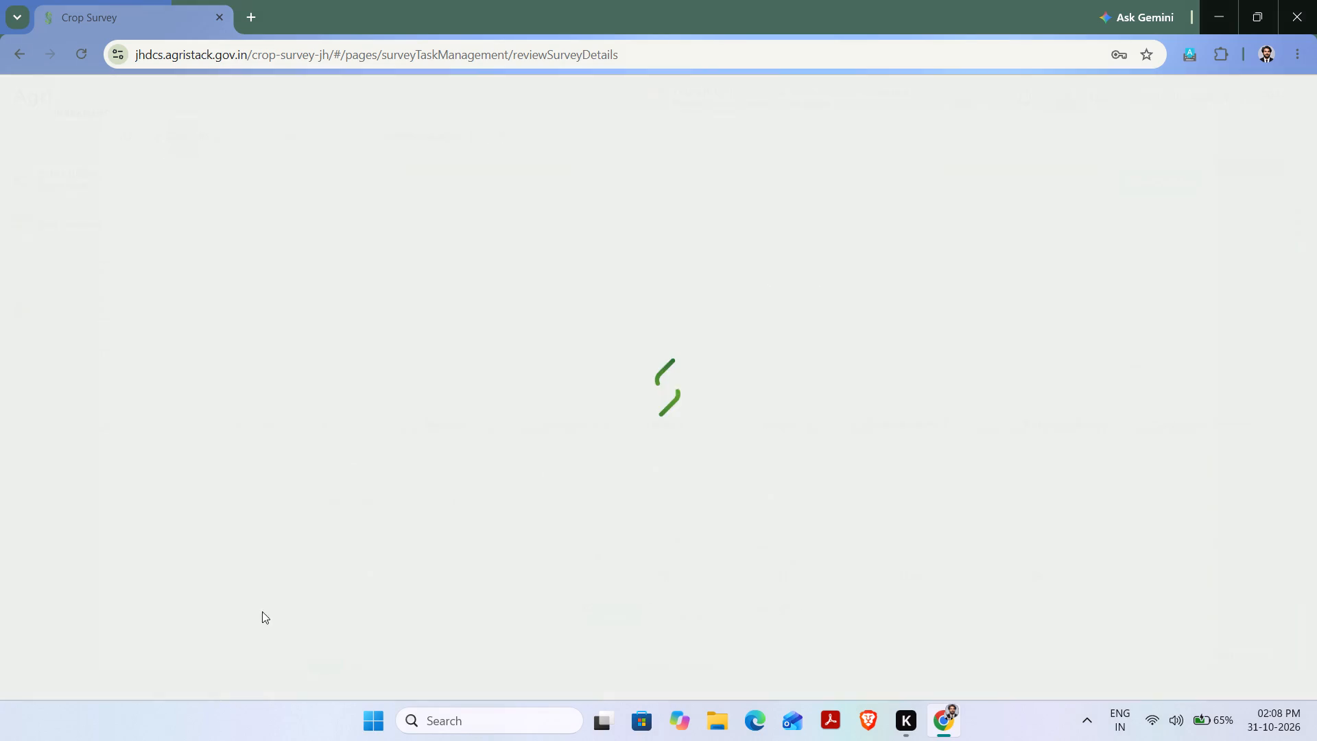
click(419, 547)
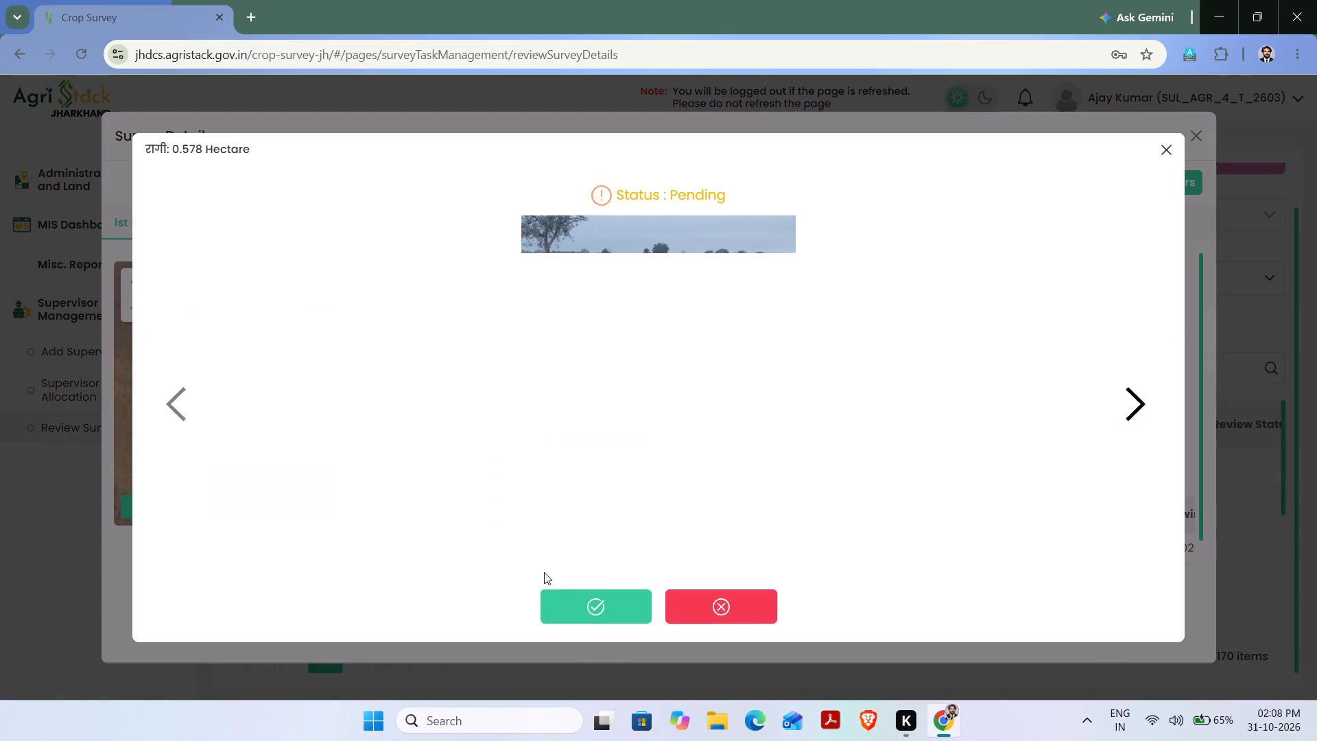
click(581, 602)
drag(654, 507, 596, 521)
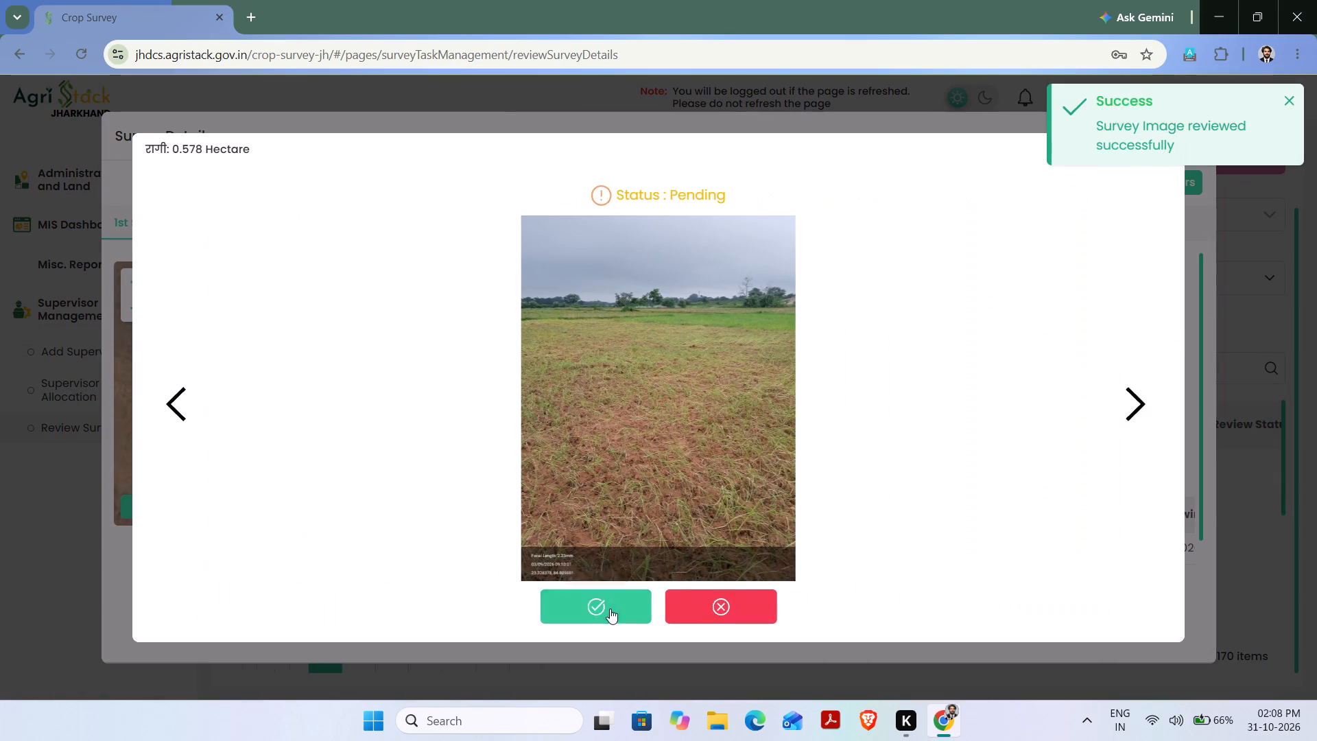
click(610, 611)
drag(703, 496, 624, 515)
click(606, 603)
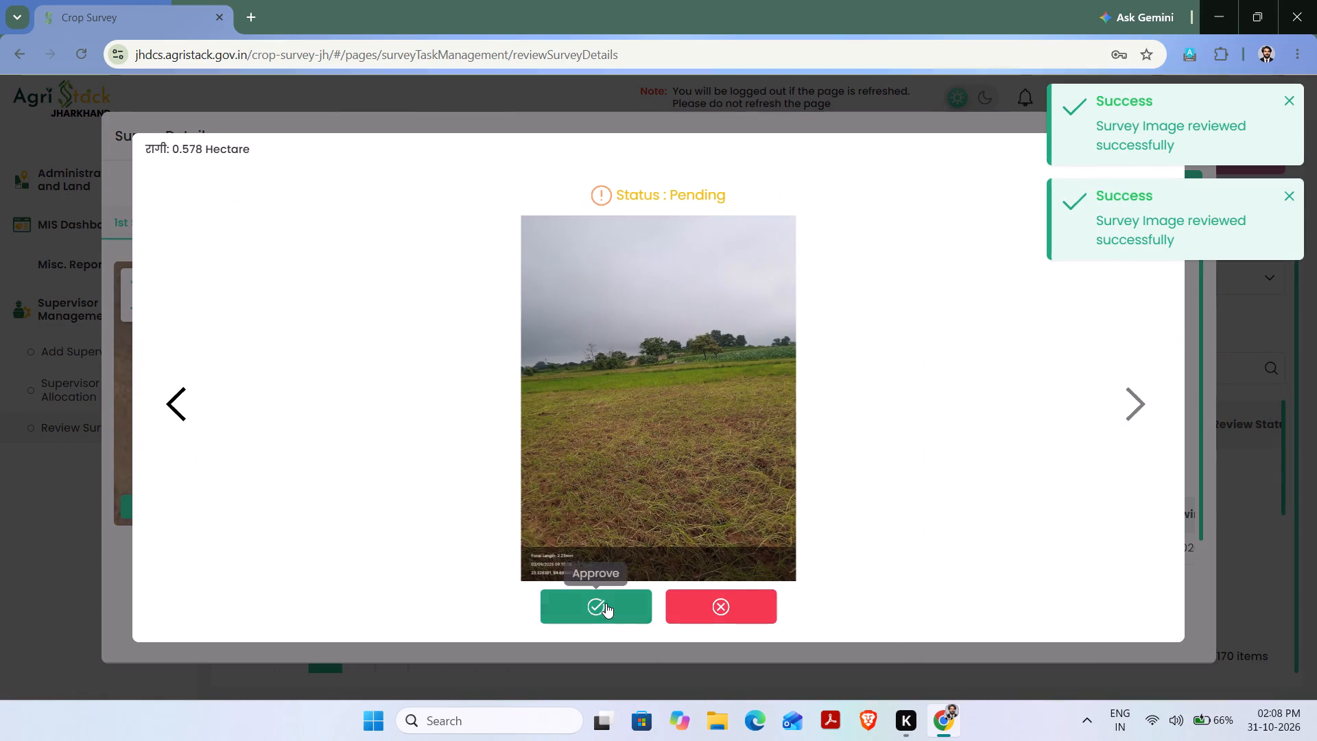
drag(715, 464, 670, 471)
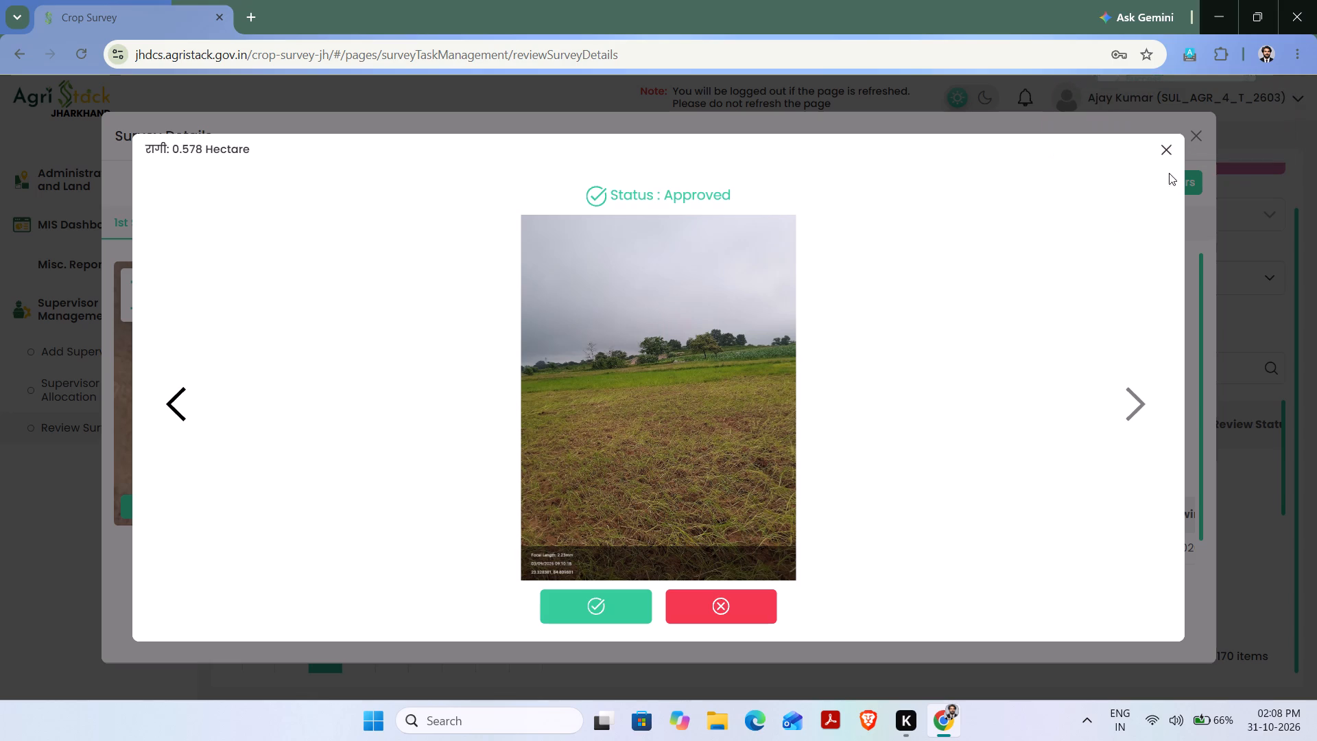
click(1167, 145)
Save the 1st survey review of survey number 1494 as Approve and close its details.
scroll(692, 532, down, 1)
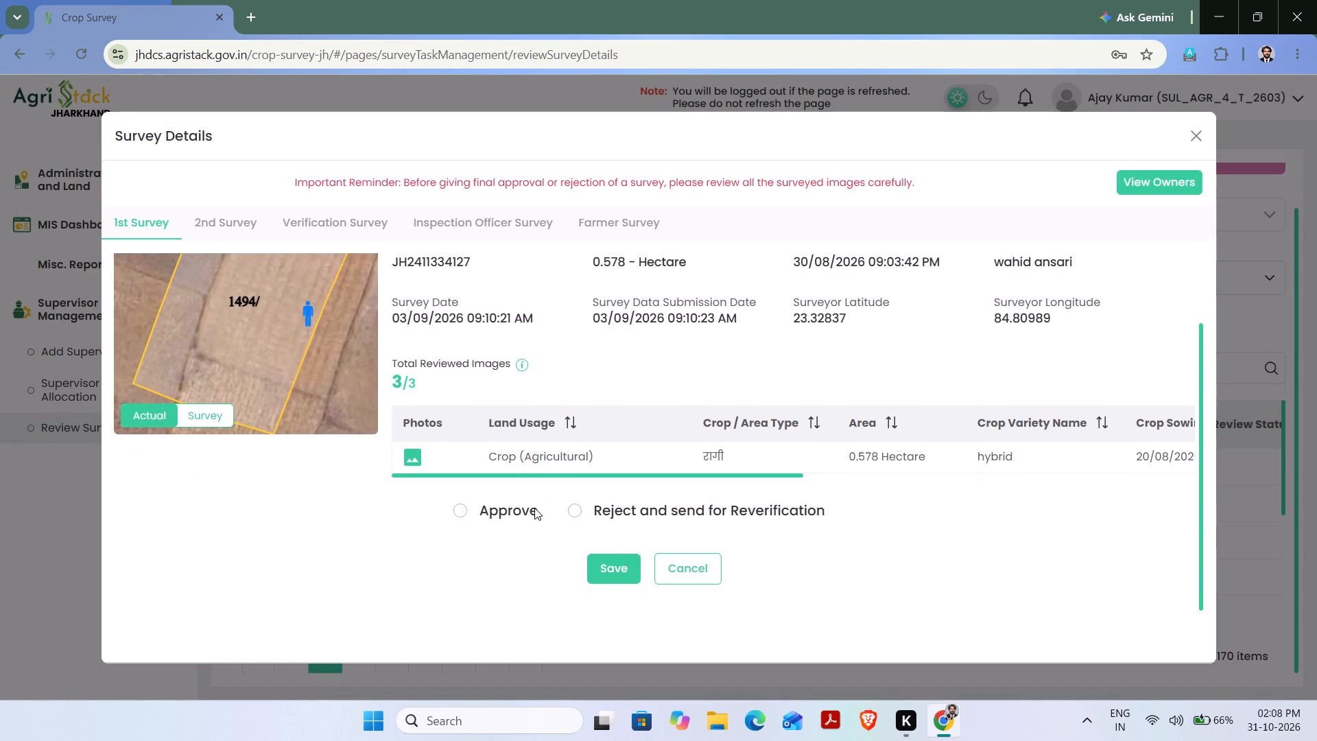
click(536, 508)
click(600, 559)
click(660, 432)
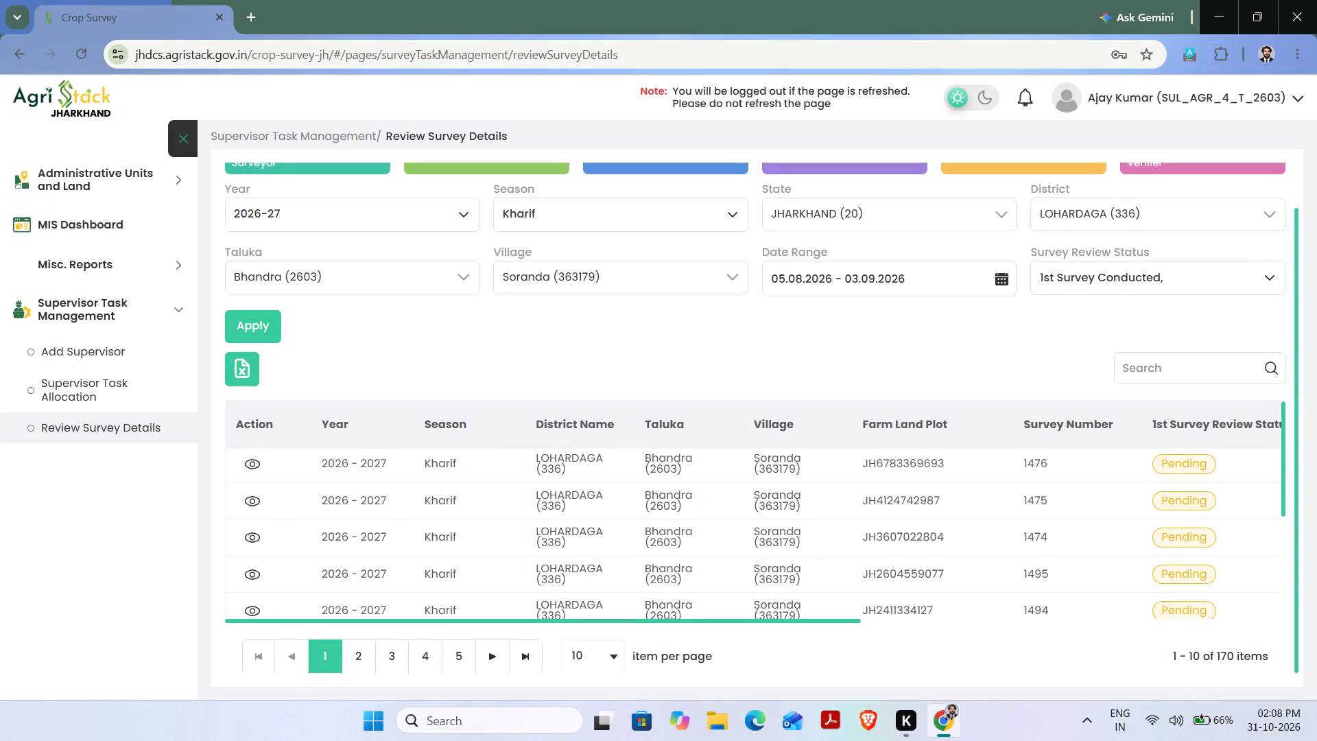
Open survey number 1493 and approve the three farm images of its Fallow area.
scroll(392, 568, down, 3)
click(254, 455)
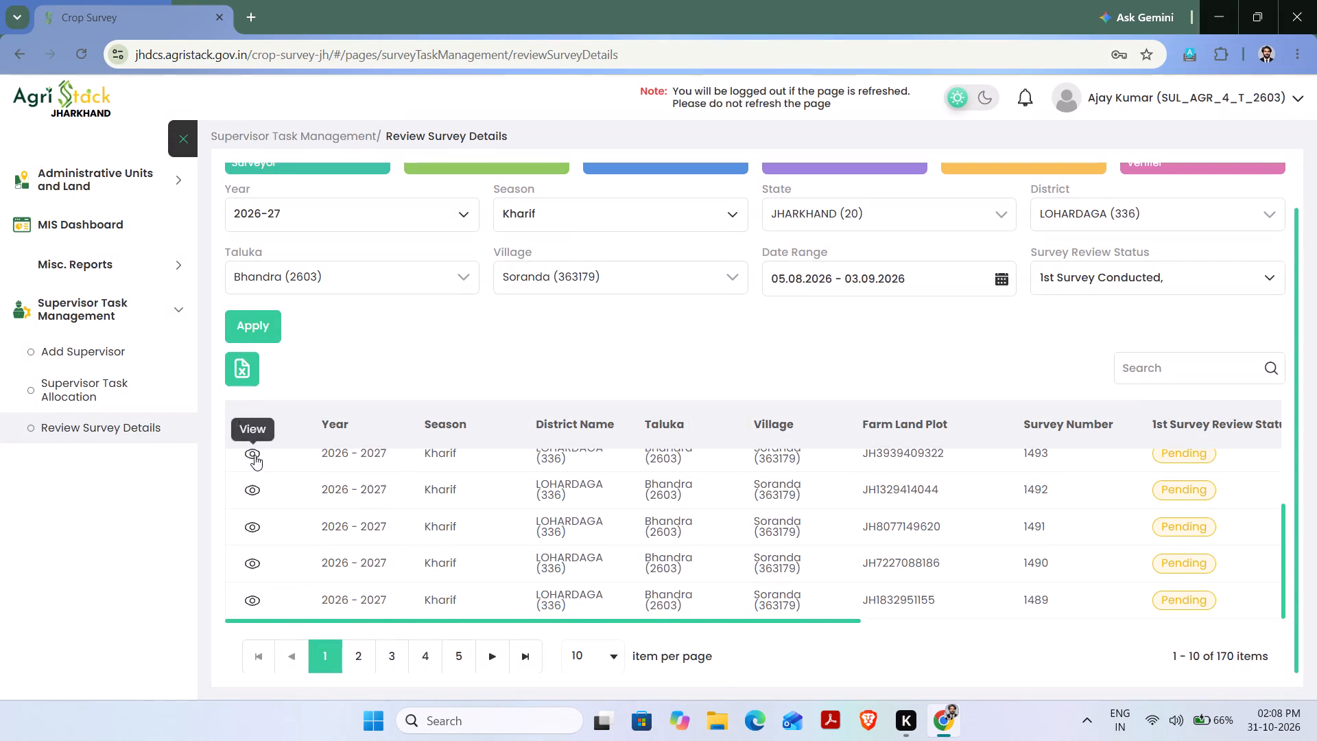
click(411, 545)
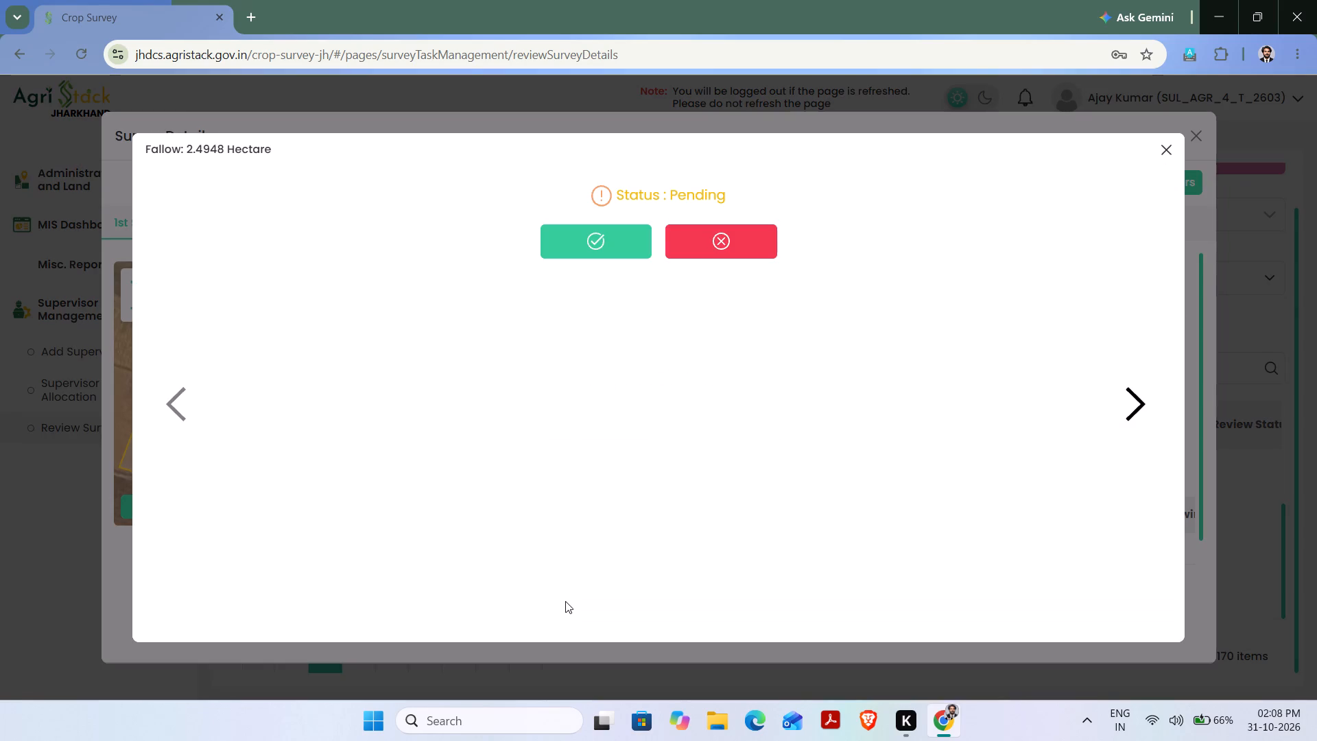
click(574, 606)
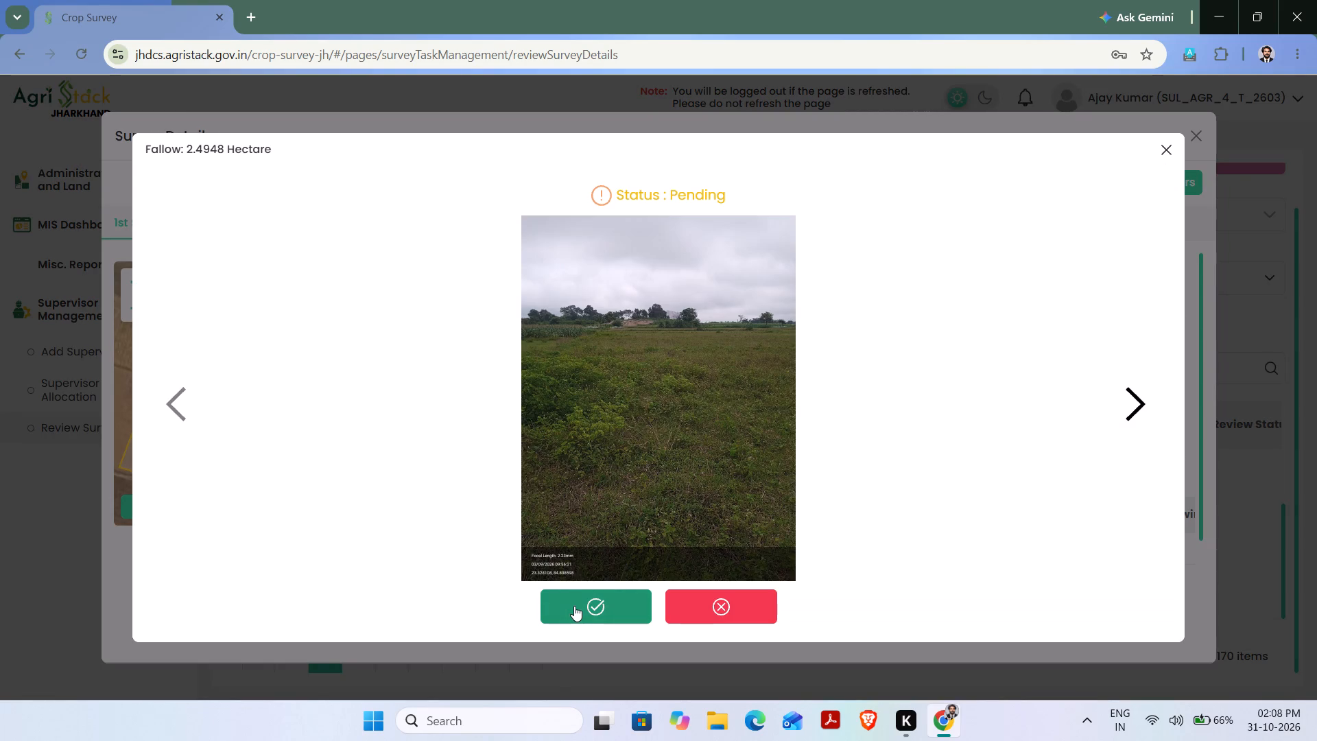
drag(690, 513, 606, 532)
click(597, 593)
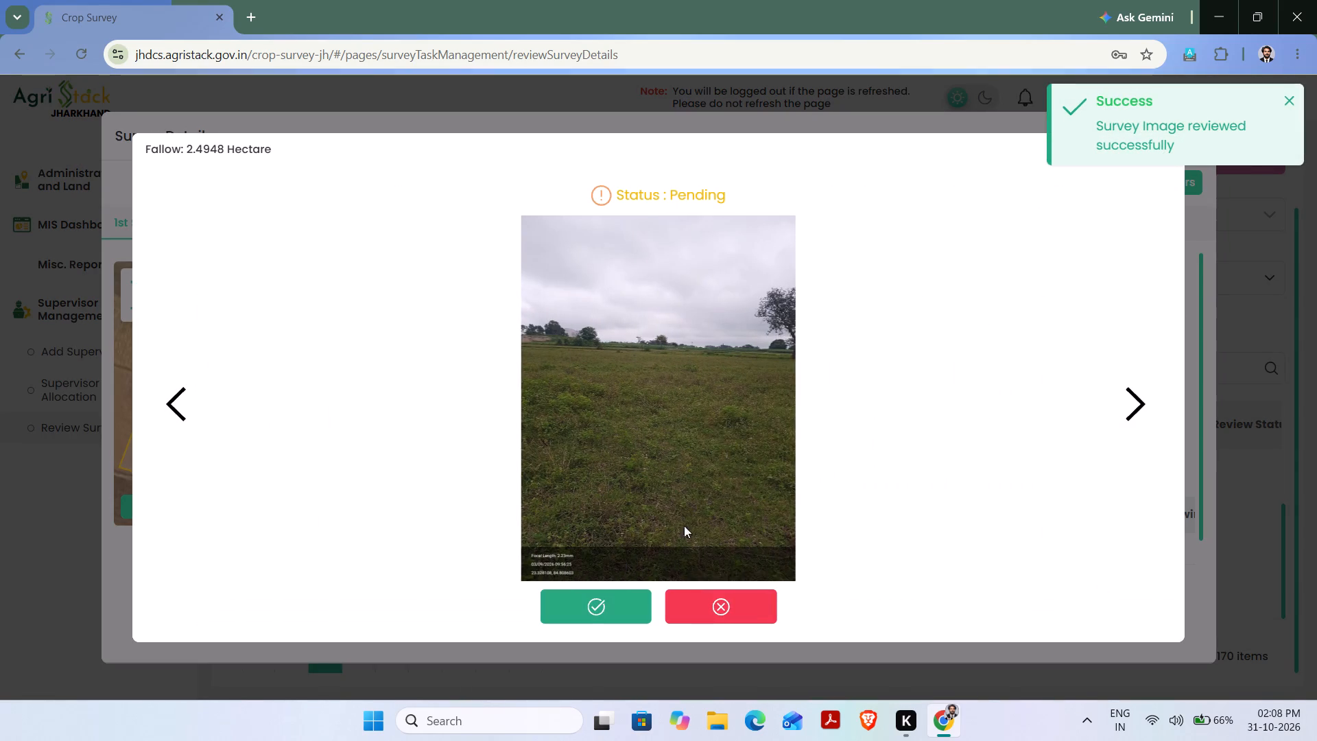
drag(718, 496, 704, 498)
drag(670, 506, 594, 510)
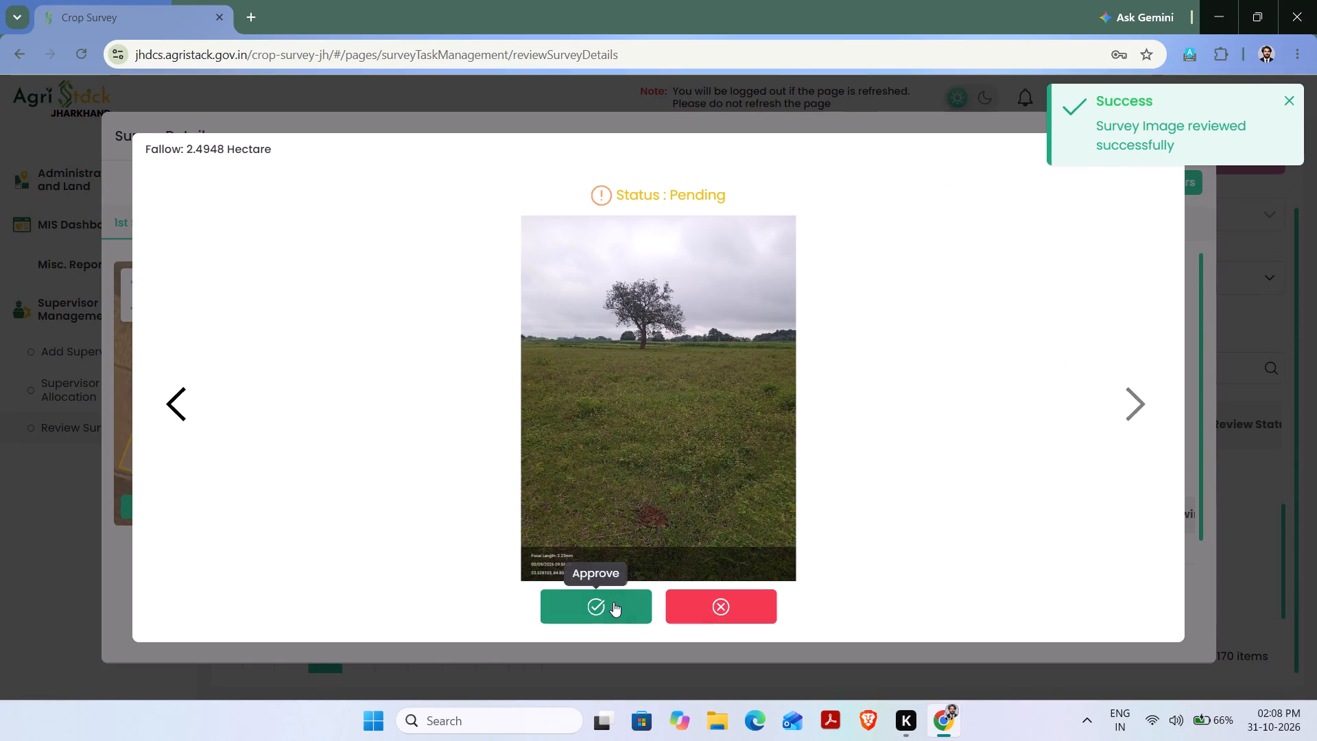
click(613, 602)
drag(712, 492, 662, 500)
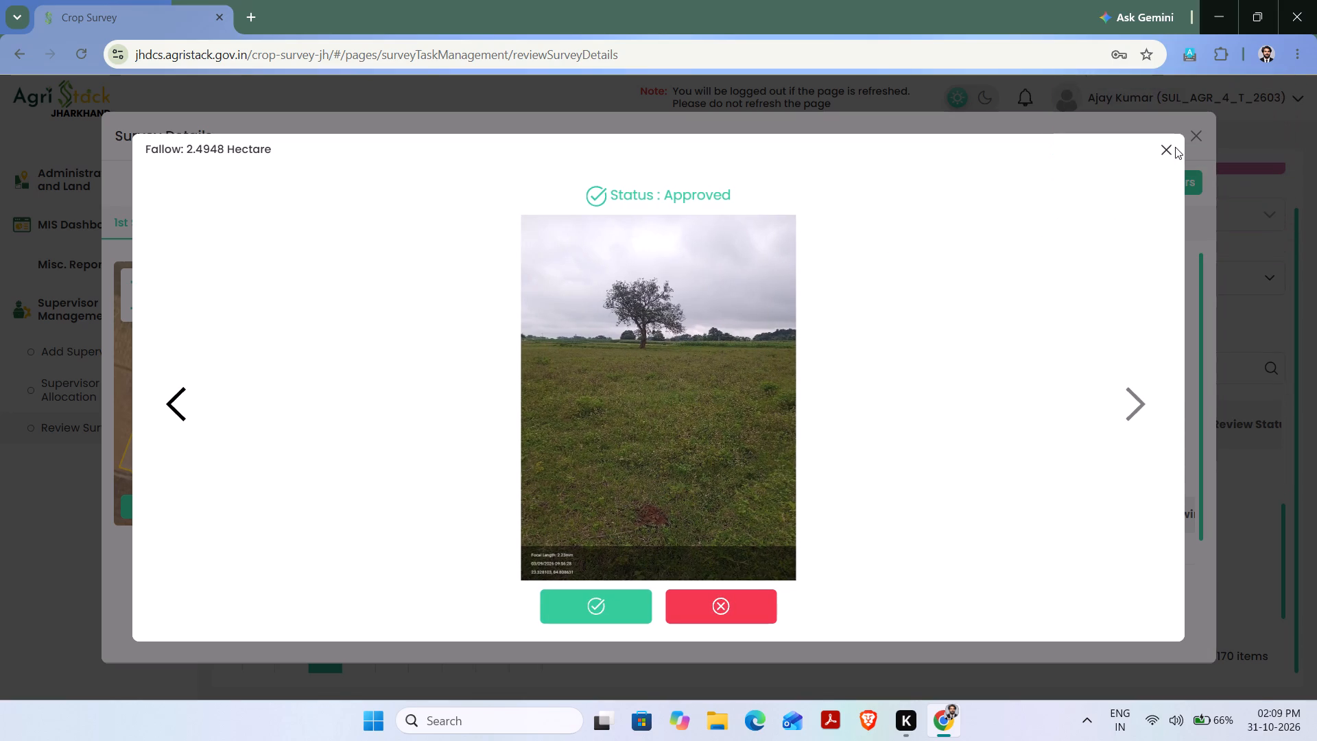
double_click(1173, 147)
Save the 1st survey review of survey number 1493 as Approve and close its details.
scroll(711, 427, down, 2)
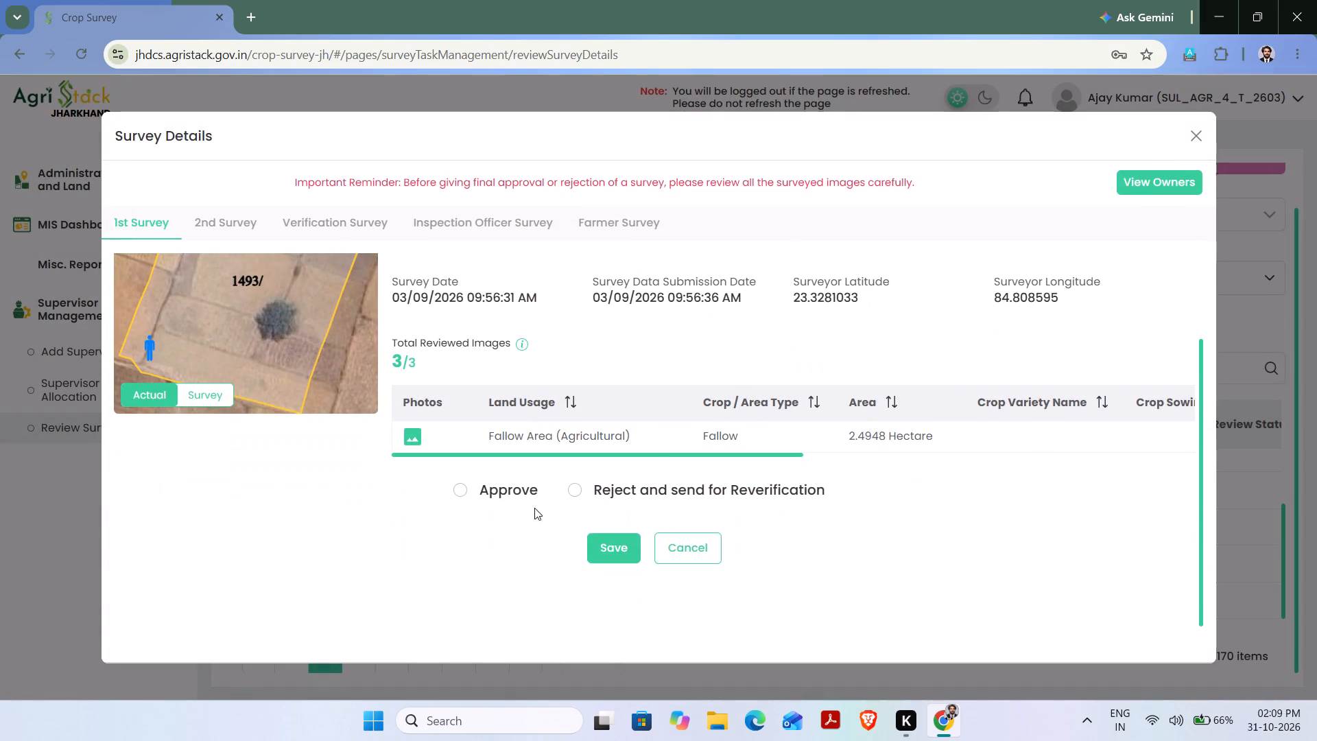
click(512, 495)
click(638, 543)
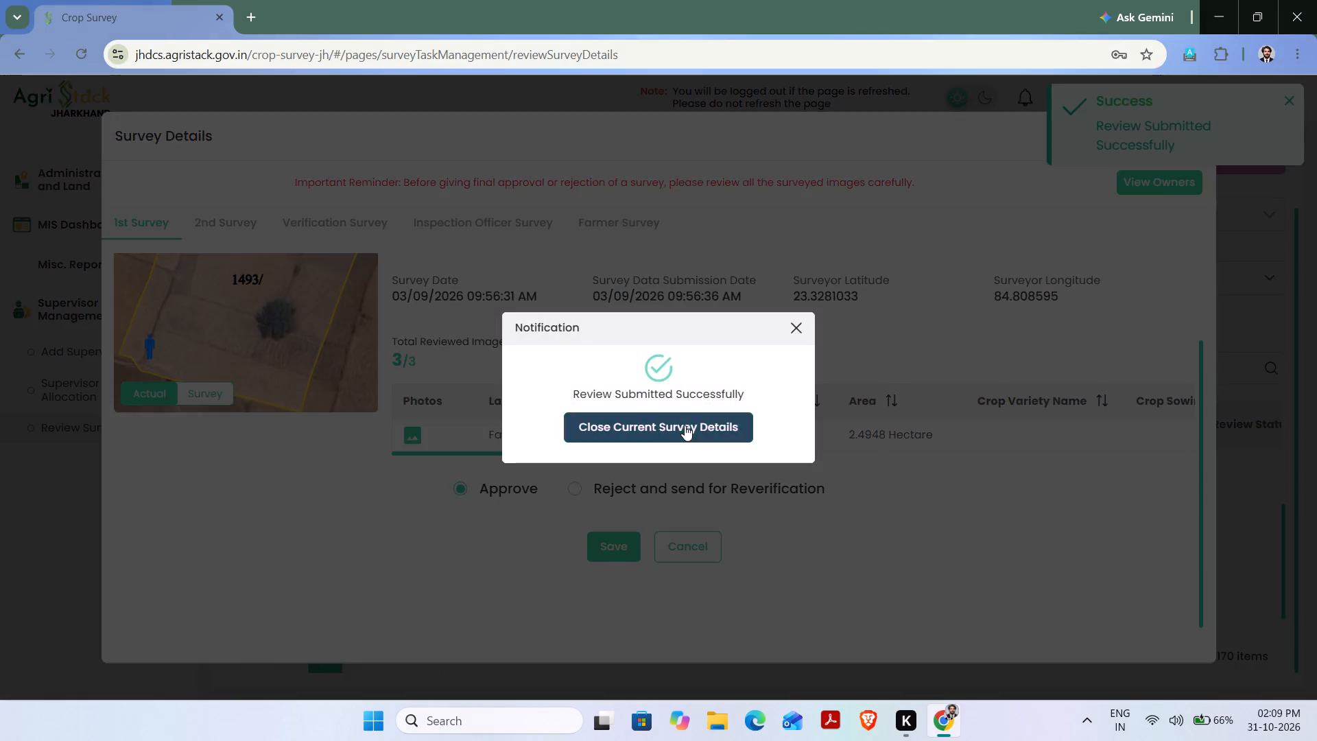
click(685, 425)
Open survey number 1492 and approve the three farm images of its रागी crop.
click(252, 484)
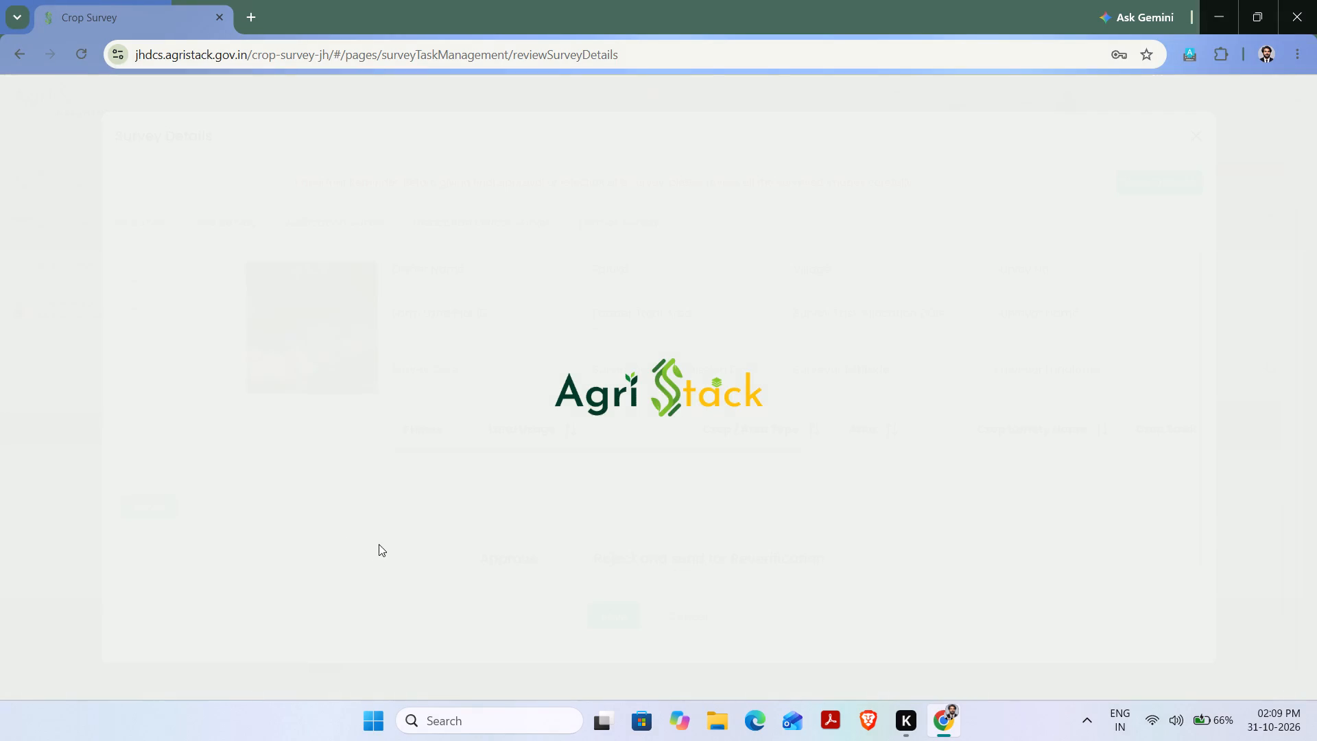
click(415, 541)
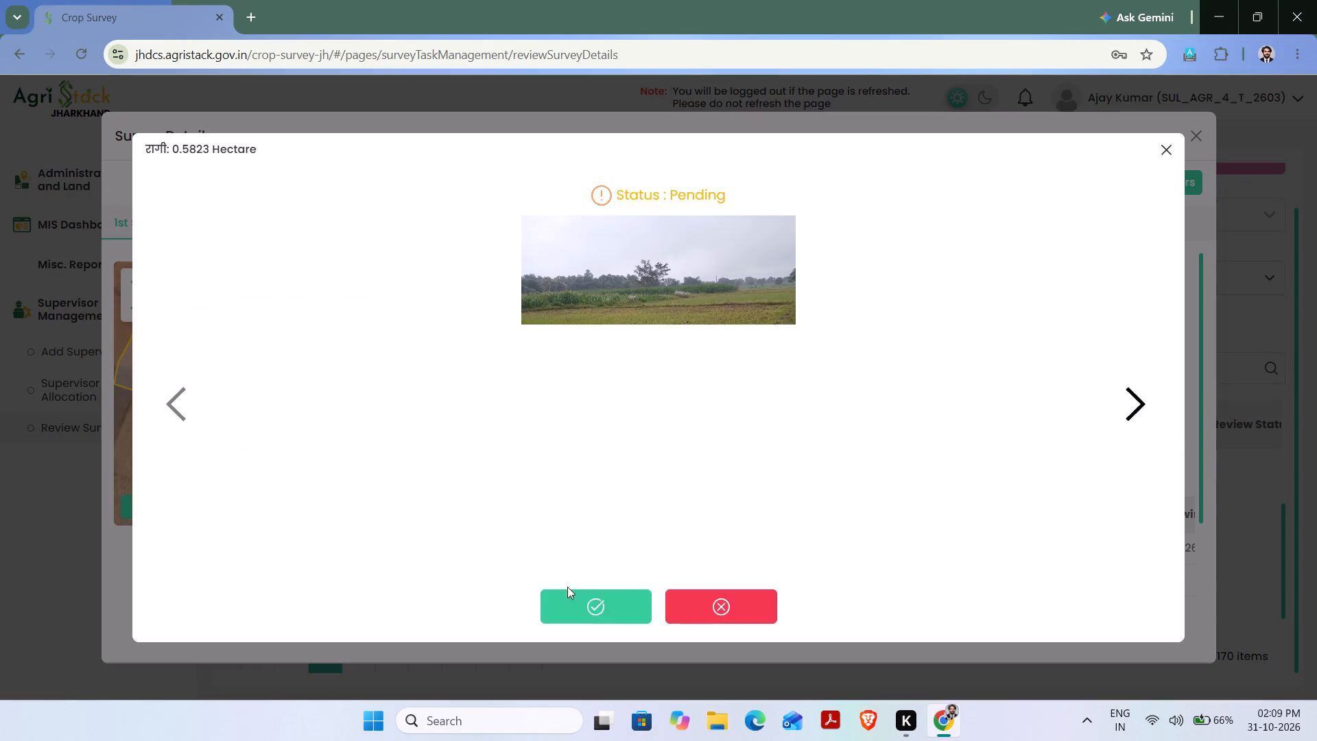
click(578, 592)
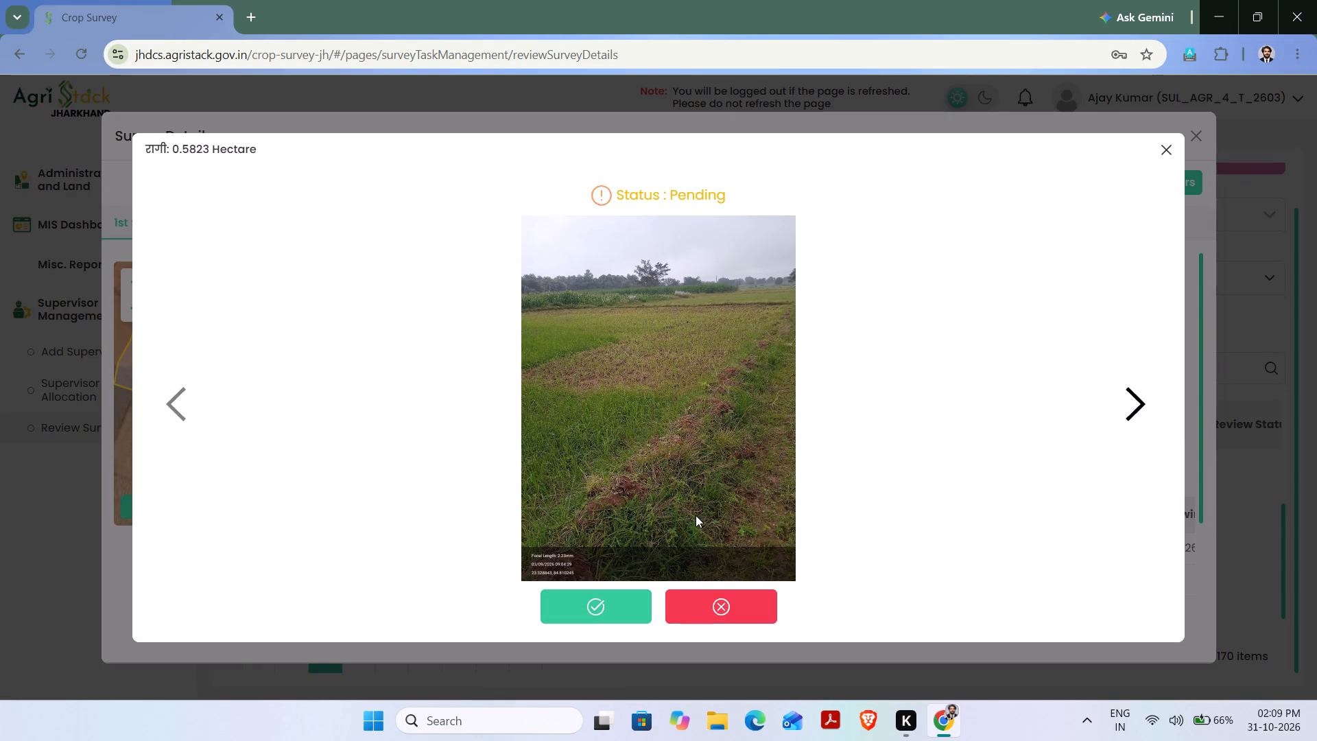
drag(695, 515, 595, 530)
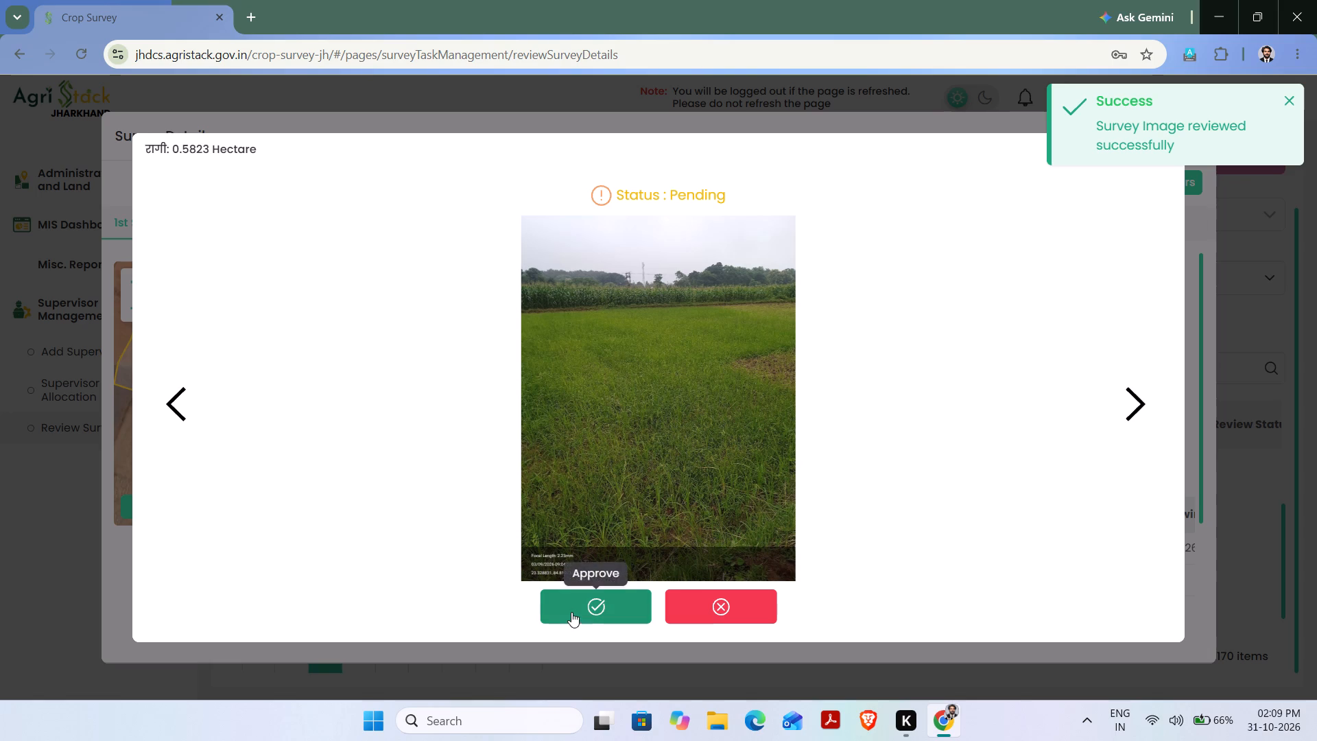
click(571, 612)
drag(665, 521, 604, 537)
click(604, 590)
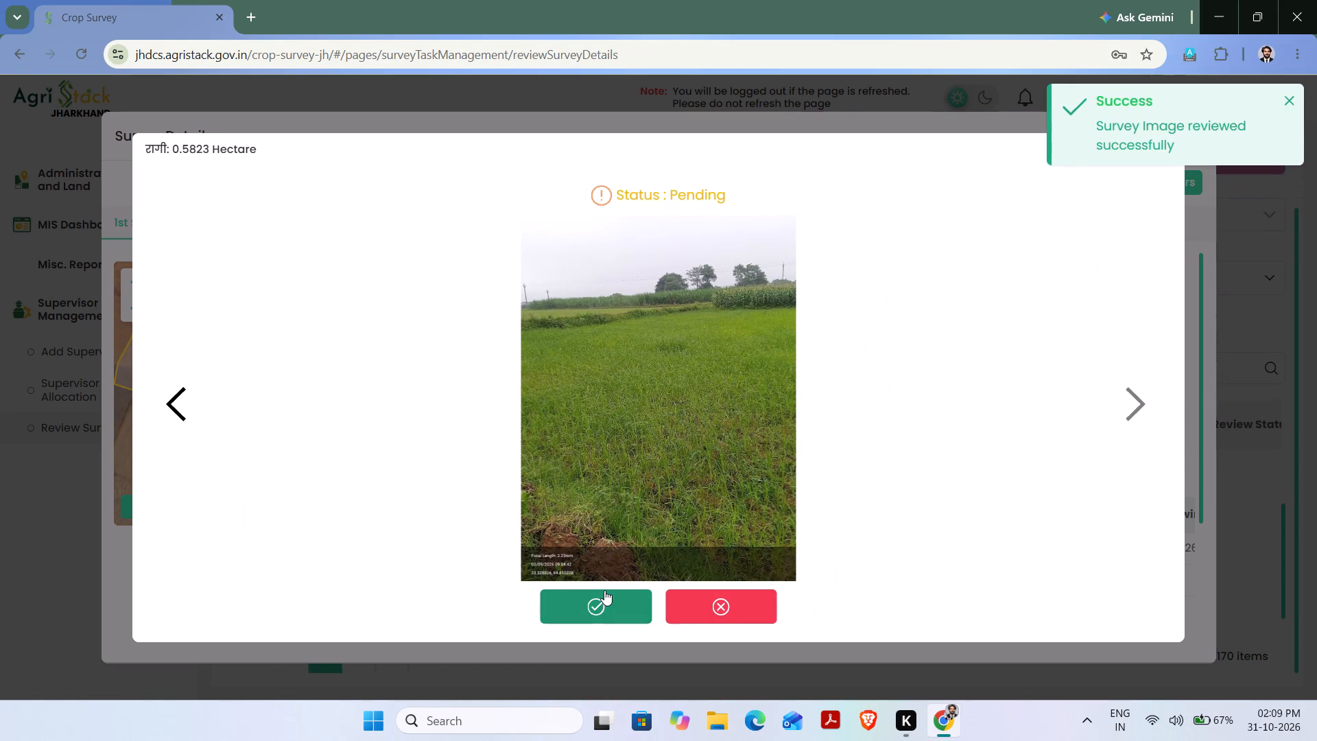
drag(680, 506, 643, 513)
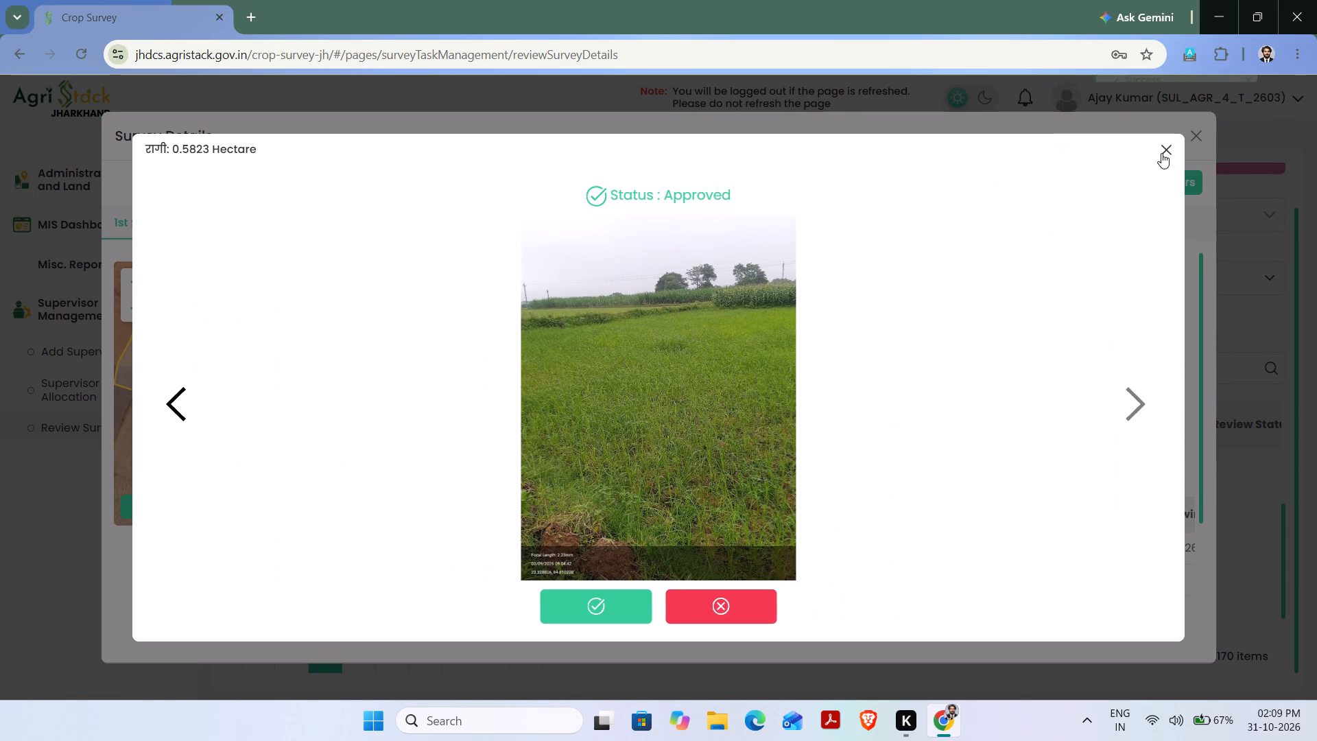
click(1170, 144)
Approve the three farm images of the 1 hectare Fallow area in survey number 1492.
scroll(669, 450, down, 1)
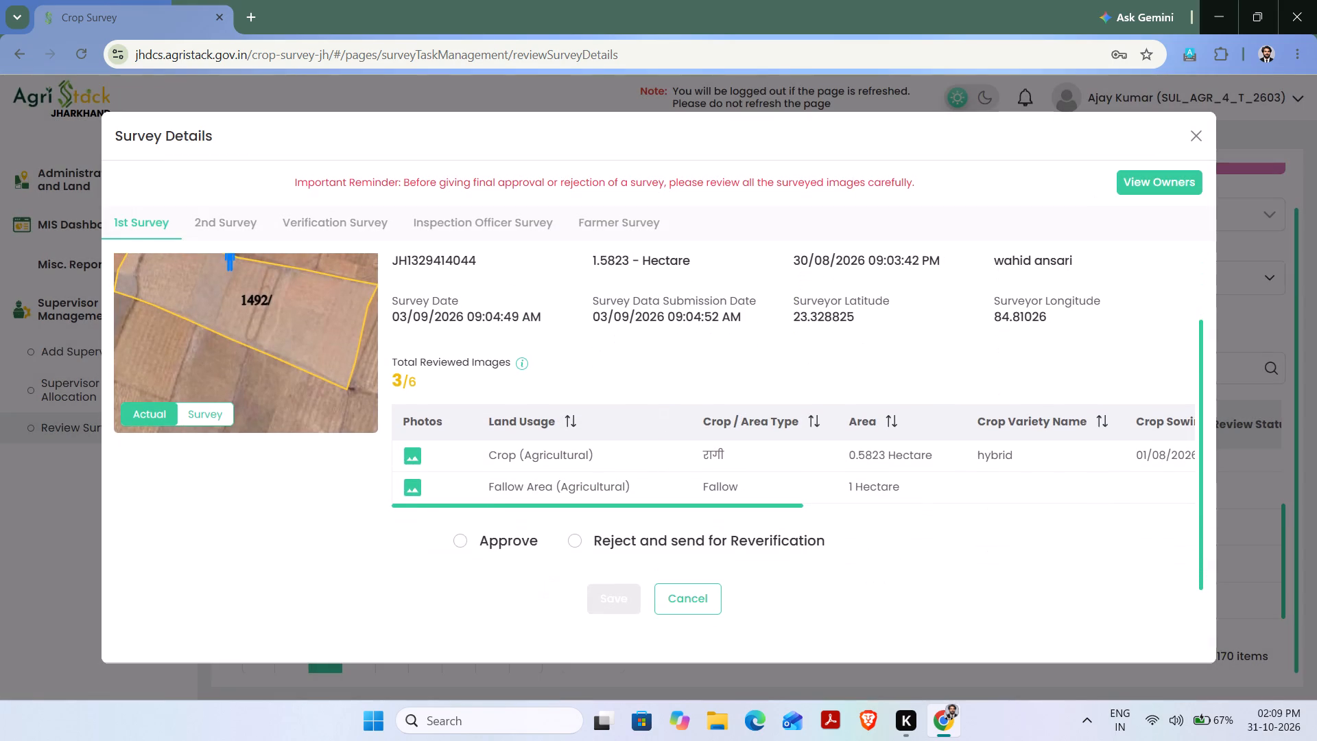
click(418, 488)
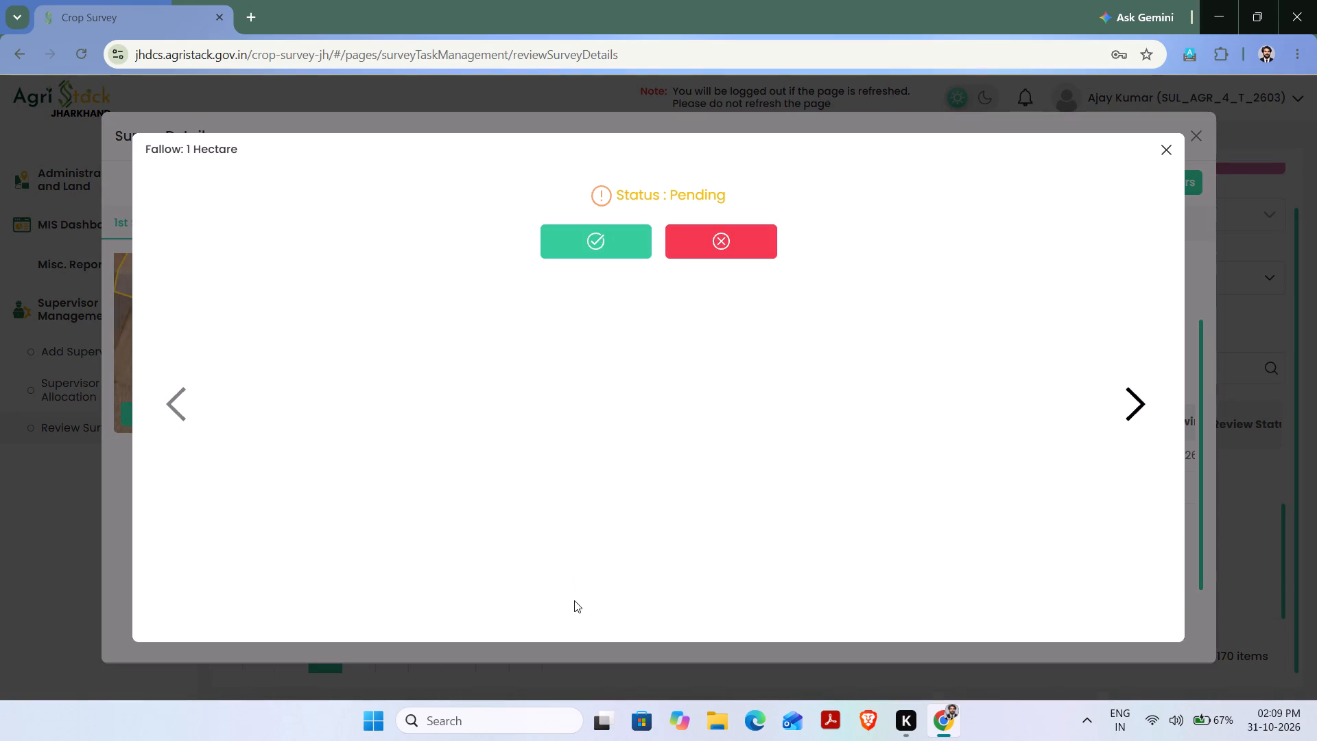
click(578, 605)
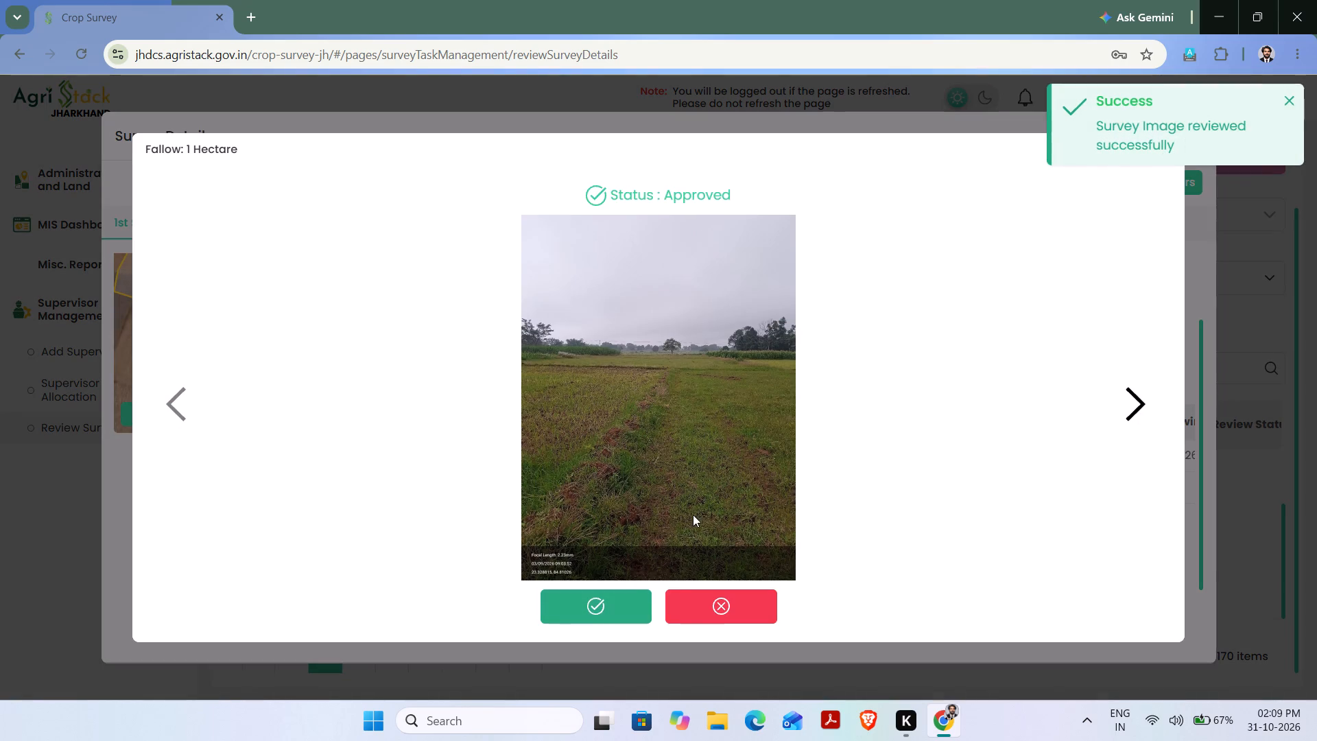
drag(686, 515, 576, 525)
click(581, 605)
drag(681, 521, 602, 530)
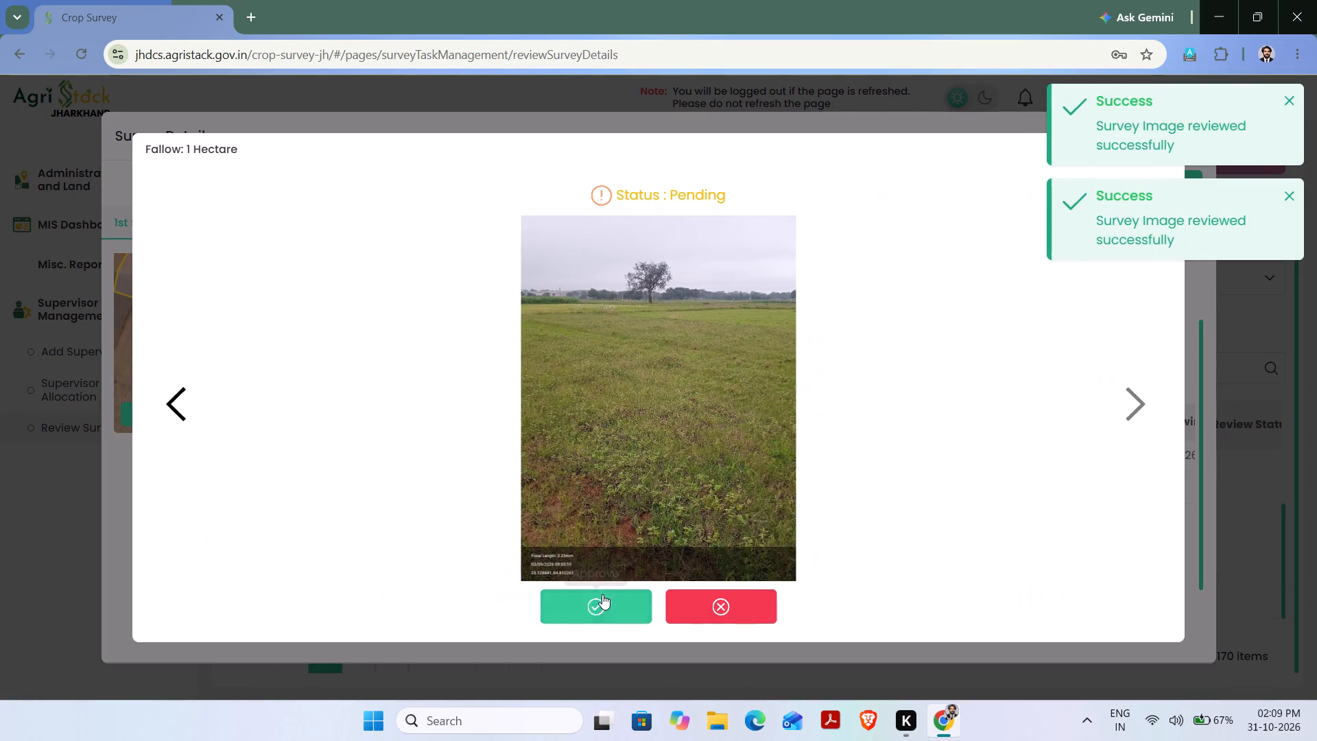
click(602, 595)
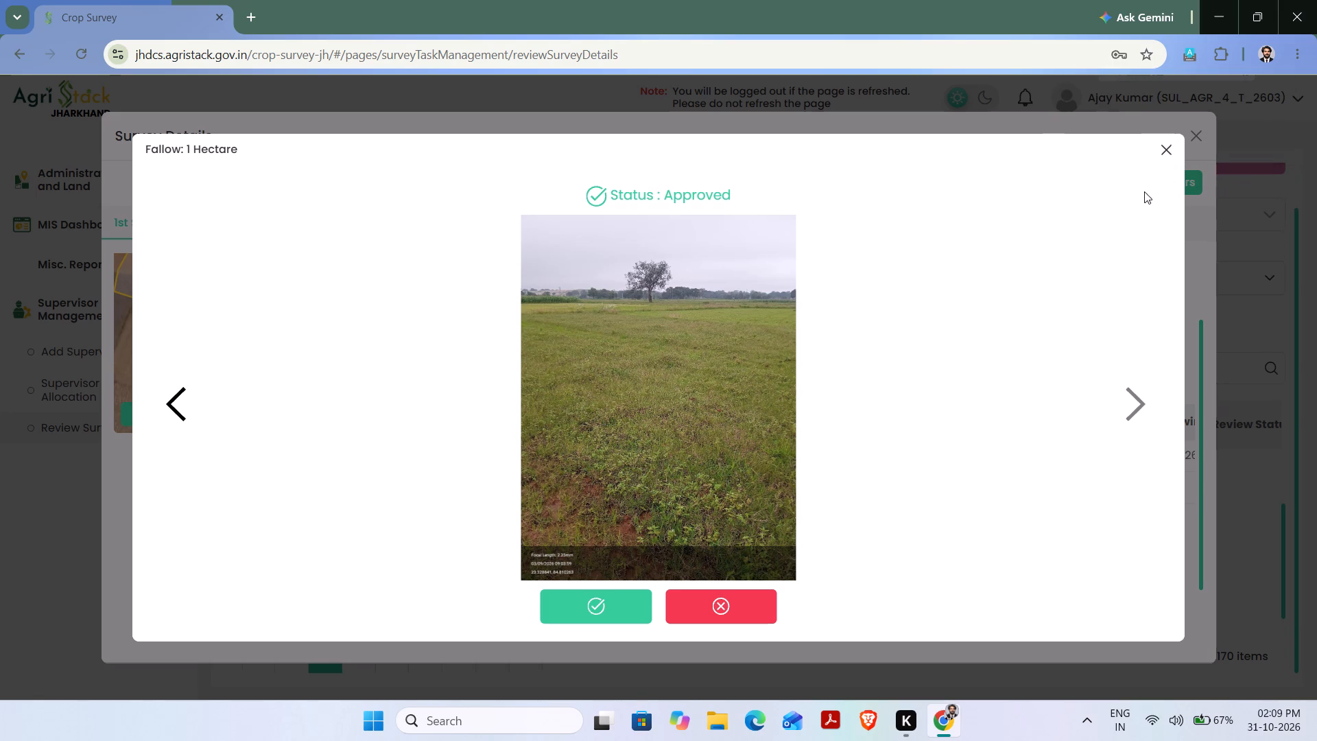
Save the 1st survey review of survey number 1492 as Approve and close its details.
click(1165, 143)
scroll(692, 438, down, 1)
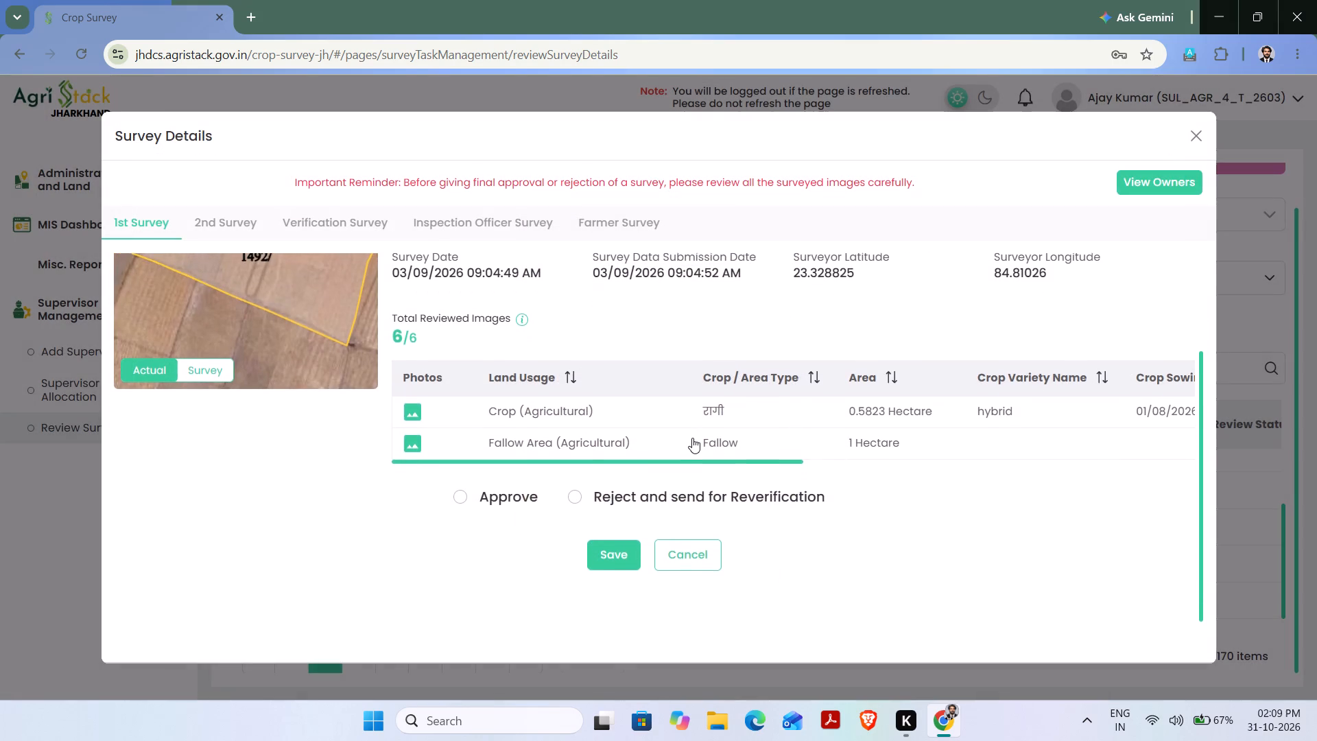
click(522, 491)
click(592, 545)
click(663, 423)
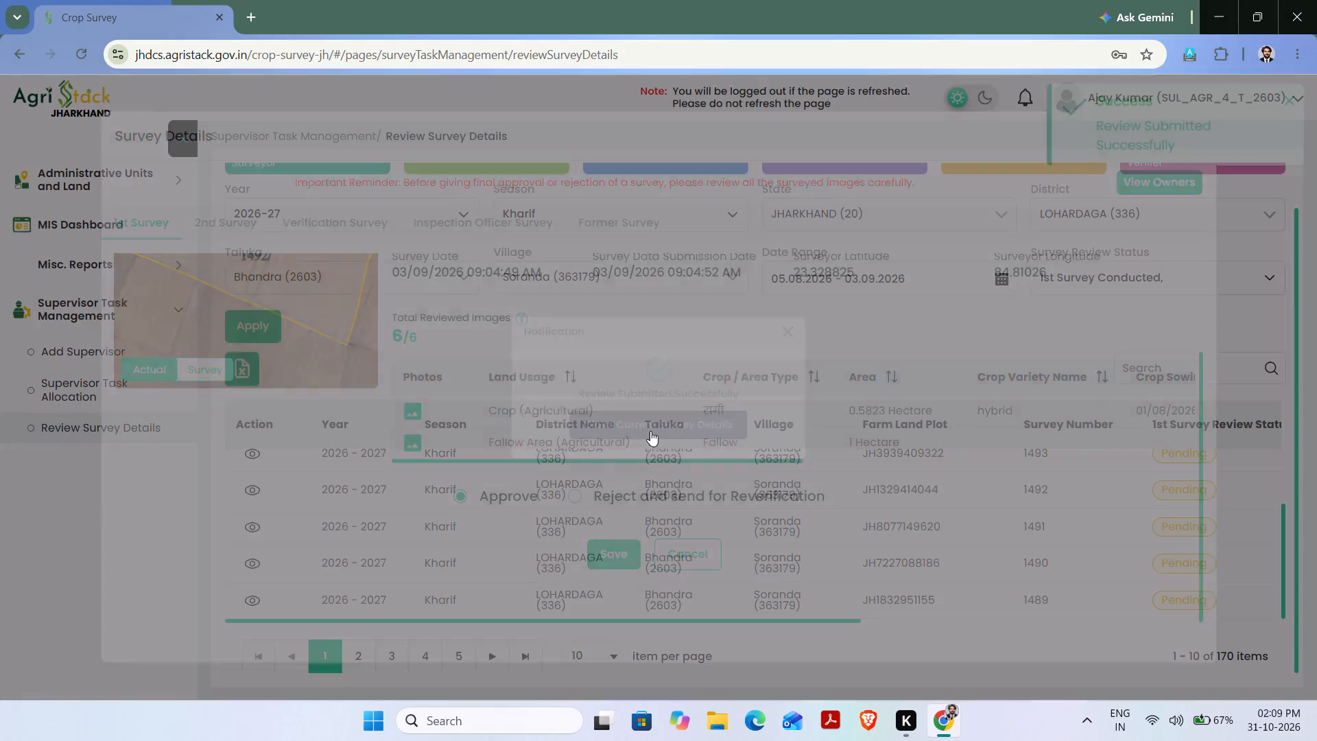
Open survey number 1491 and approve the three farm images of its गन्ना crop.
click(254, 530)
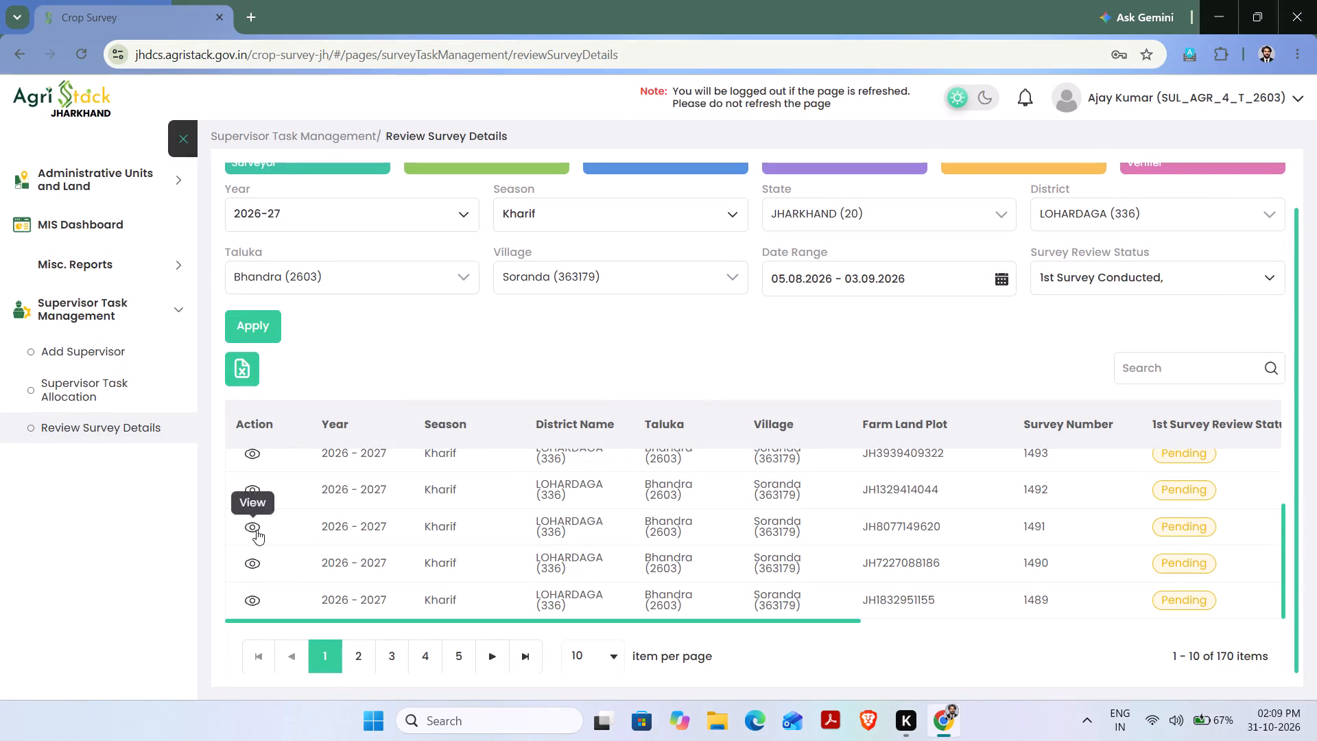
click(414, 545)
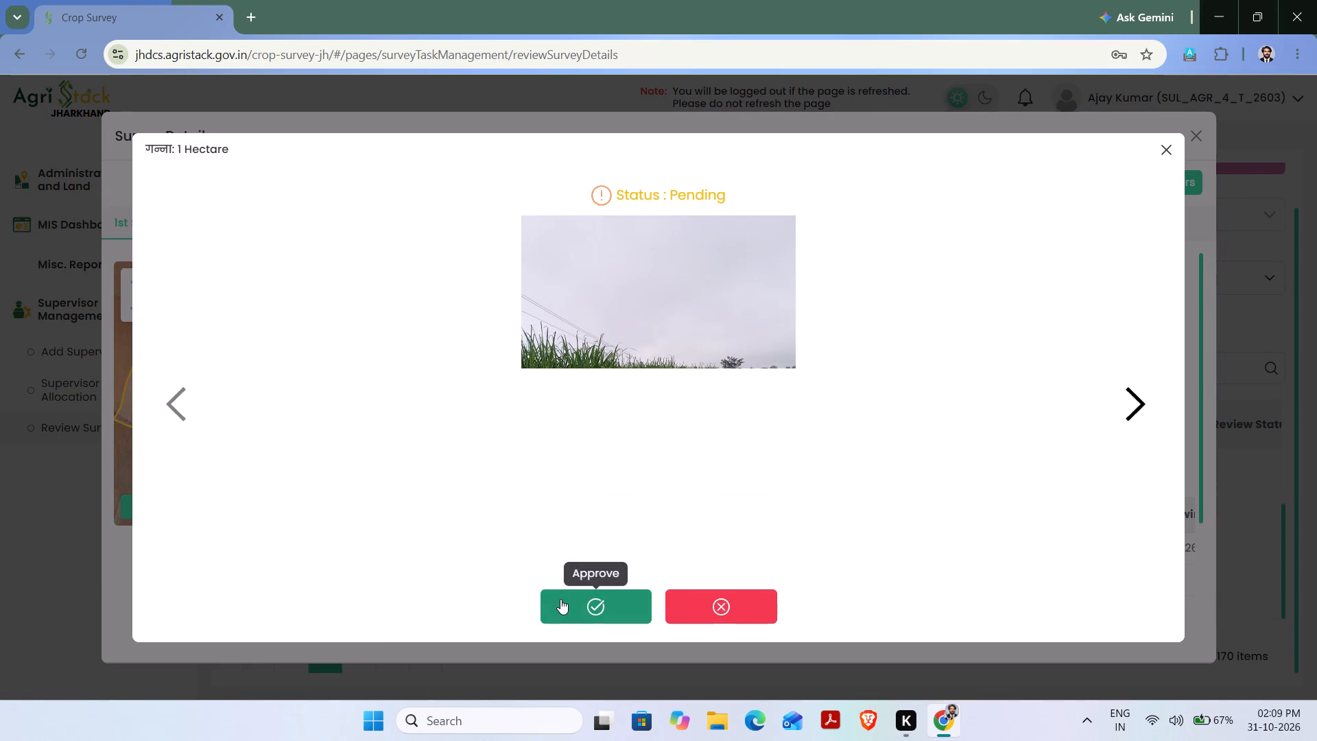
click(560, 599)
drag(659, 524, 561, 538)
click(580, 593)
drag(679, 519, 595, 528)
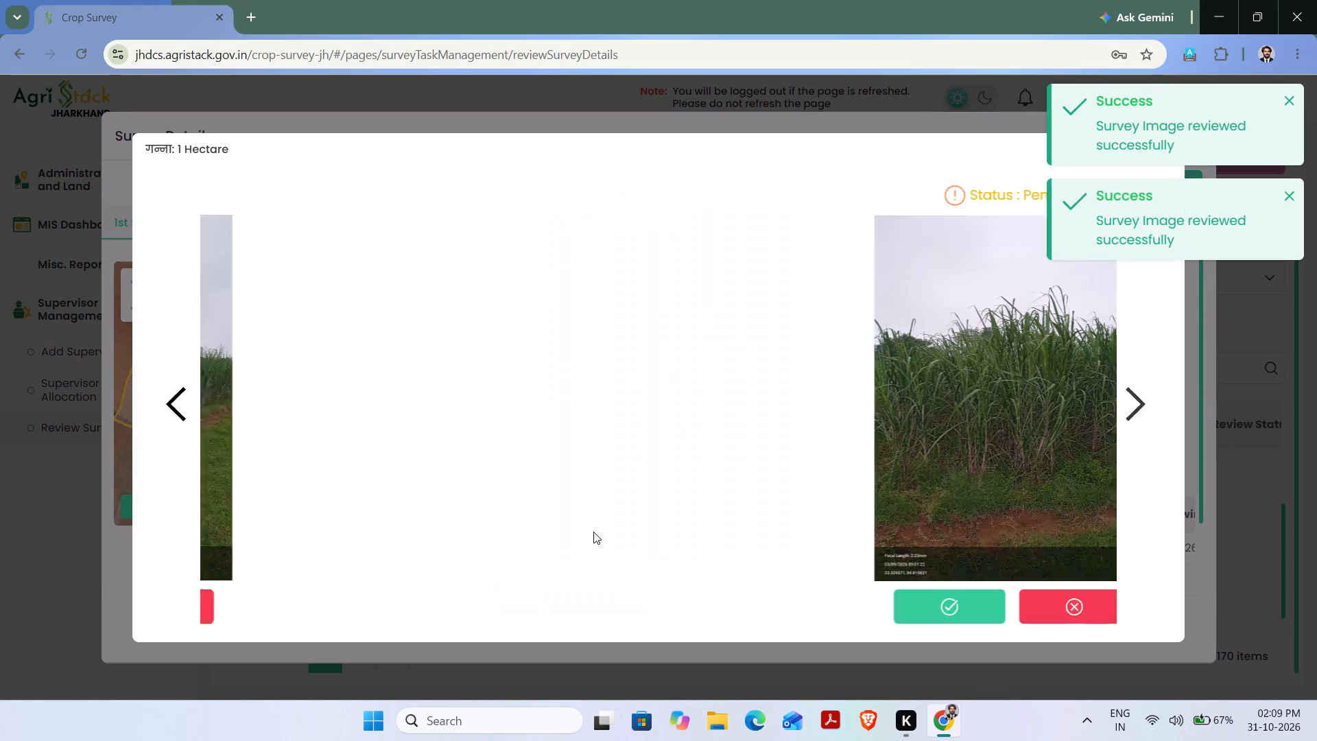
click(605, 591)
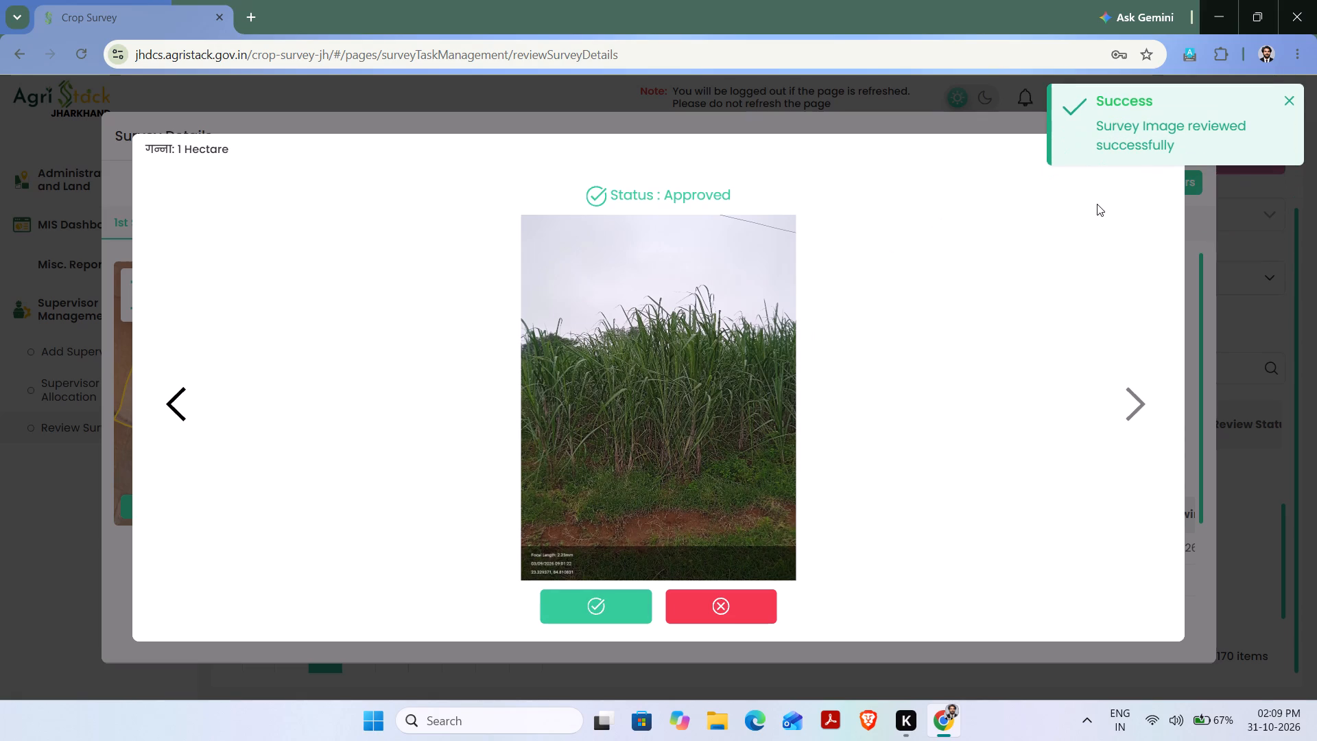
click(1167, 148)
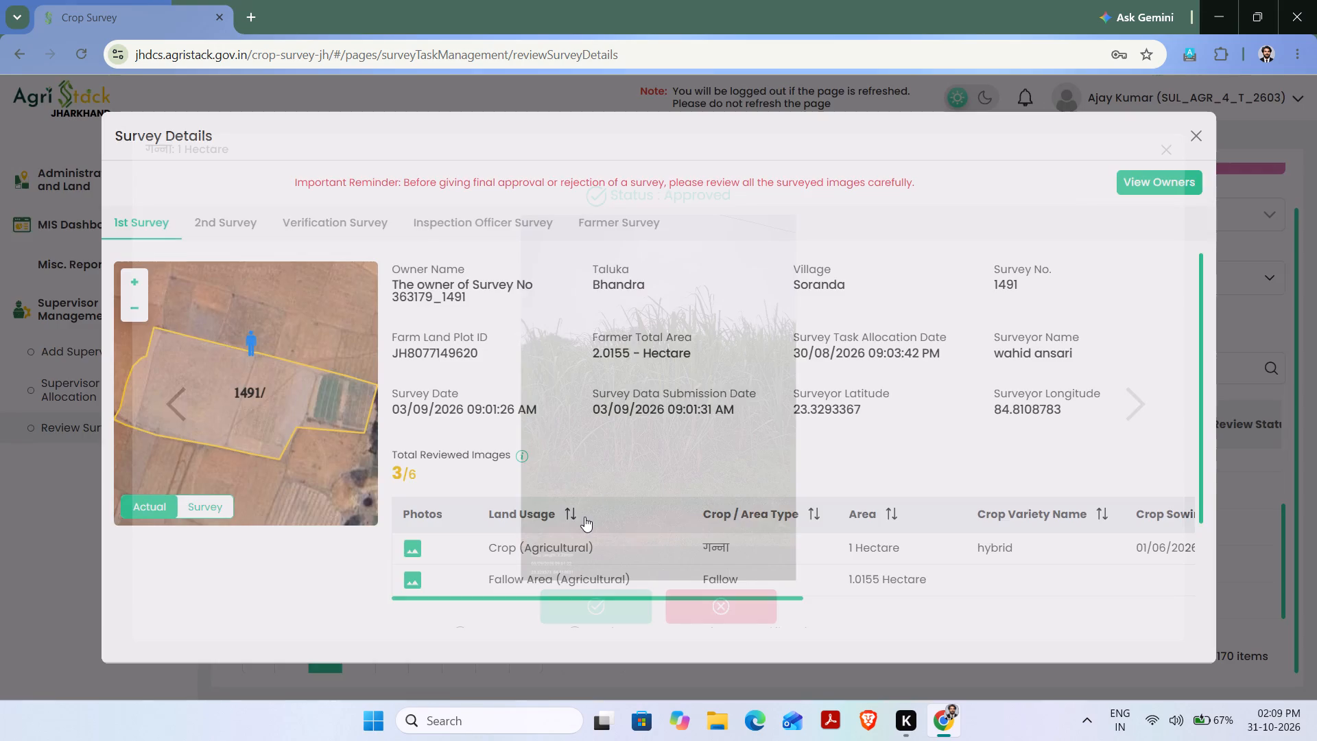
Approve the three farm images of the 1.0155 hectare Fallow area in survey number 1491.
scroll(584, 517, down, 1)
click(410, 497)
click(413, 491)
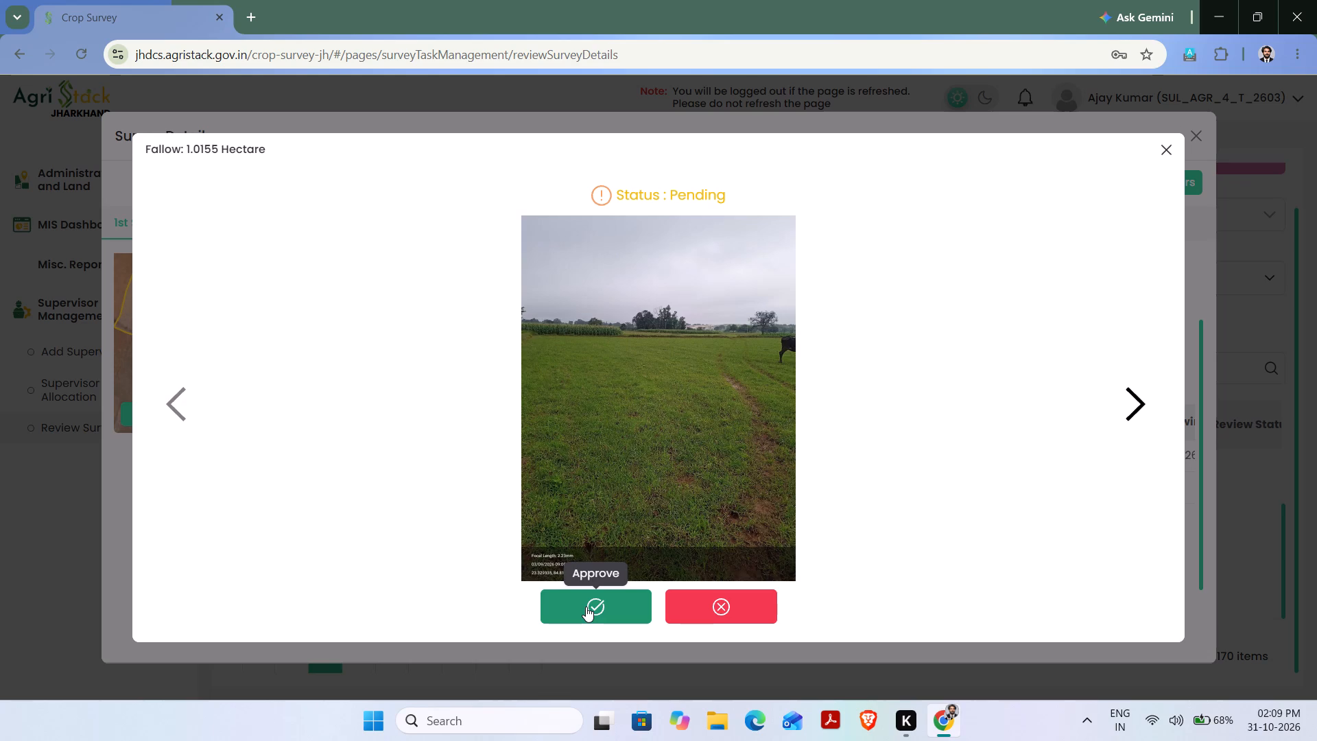
click(586, 607)
drag(649, 526, 580, 535)
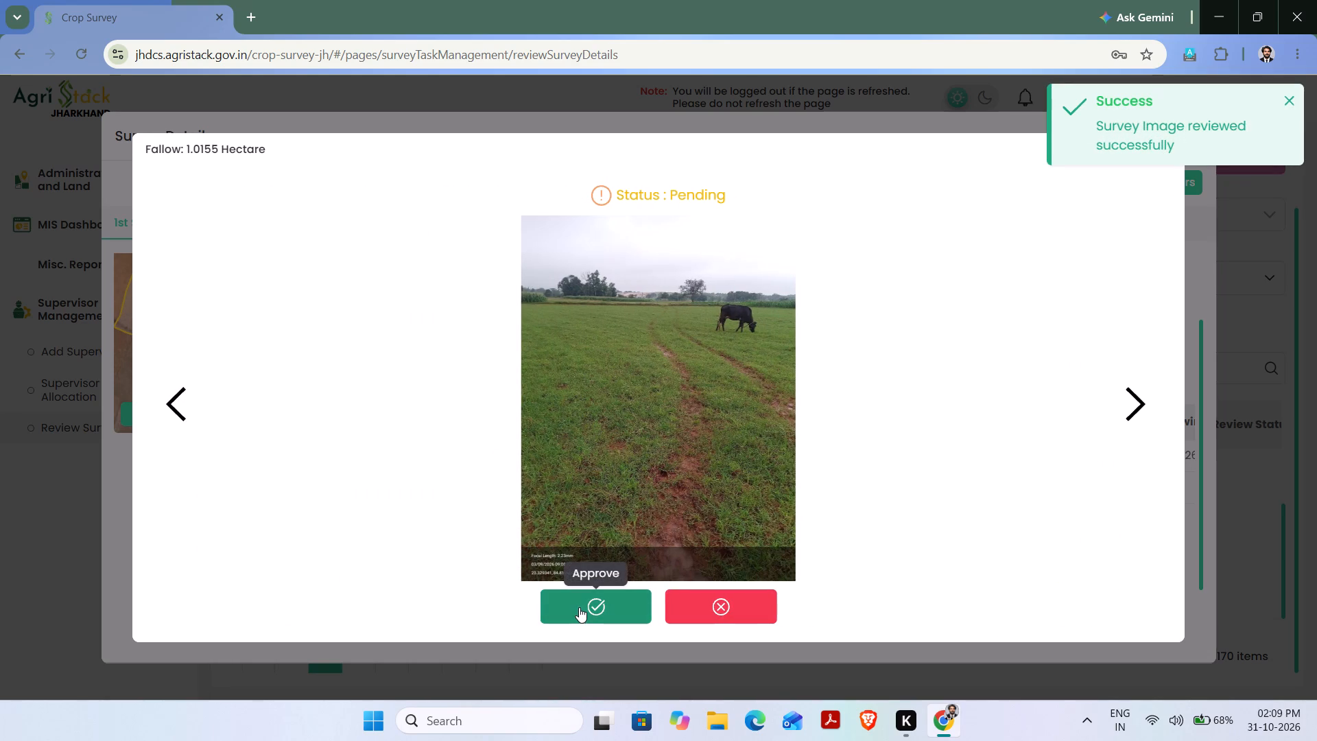
click(579, 607)
drag(656, 486, 595, 505)
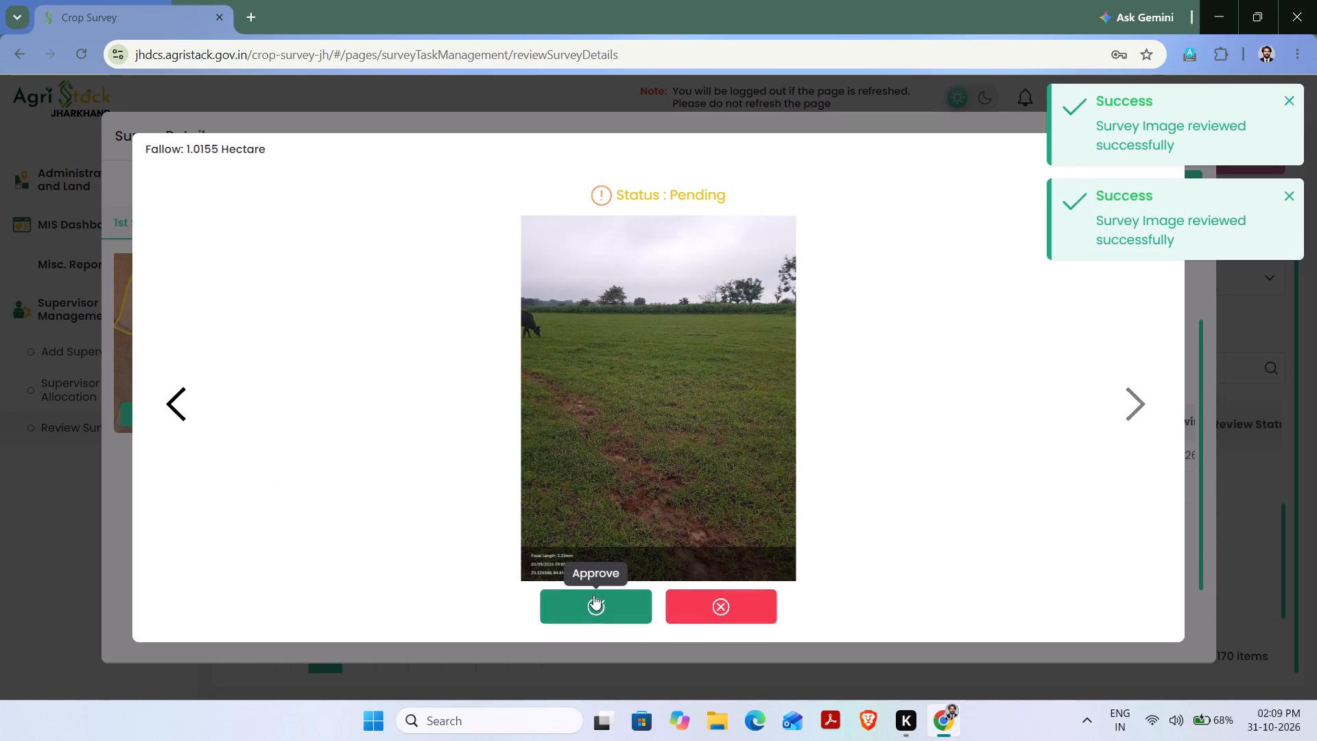
click(593, 595)
drag(689, 440, 672, 447)
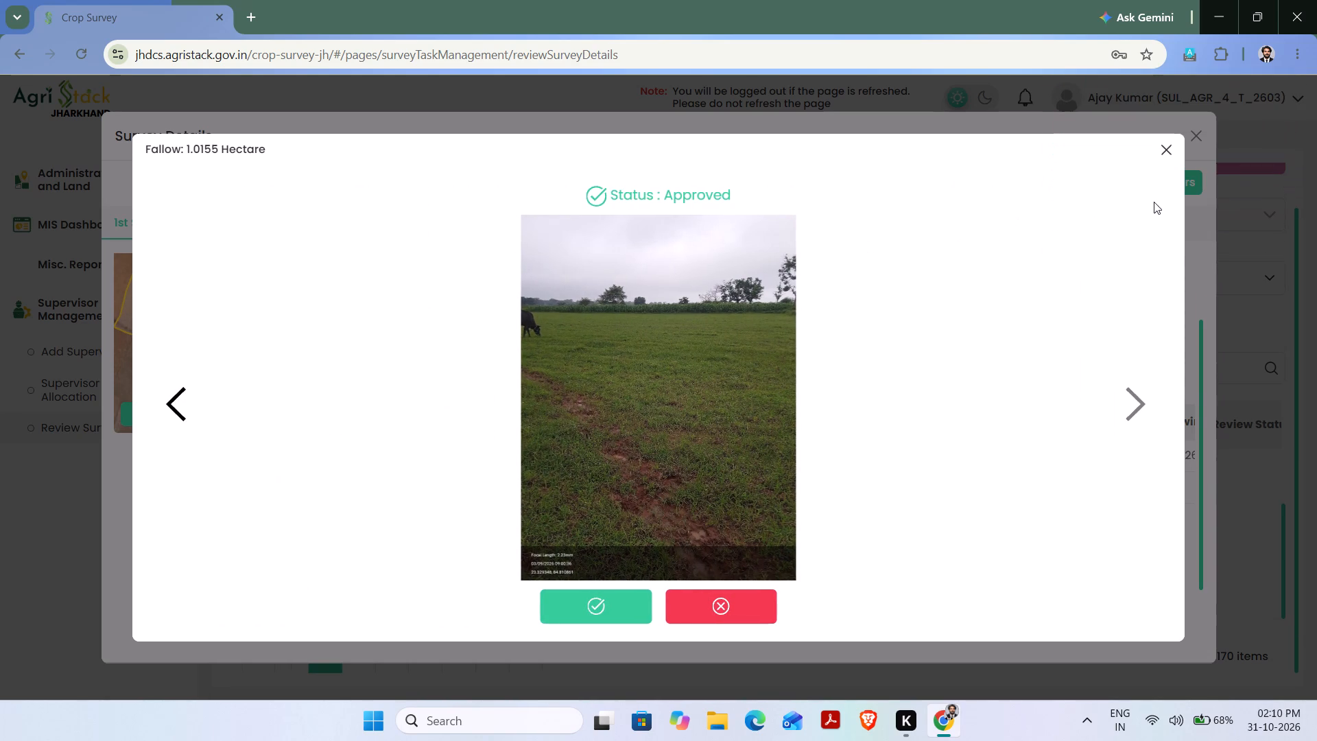
click(1163, 146)
Save the 1st survey review of survey number 1491 as Approve and close its details.
scroll(628, 442, down, 1)
click(524, 482)
click(580, 525)
click(604, 542)
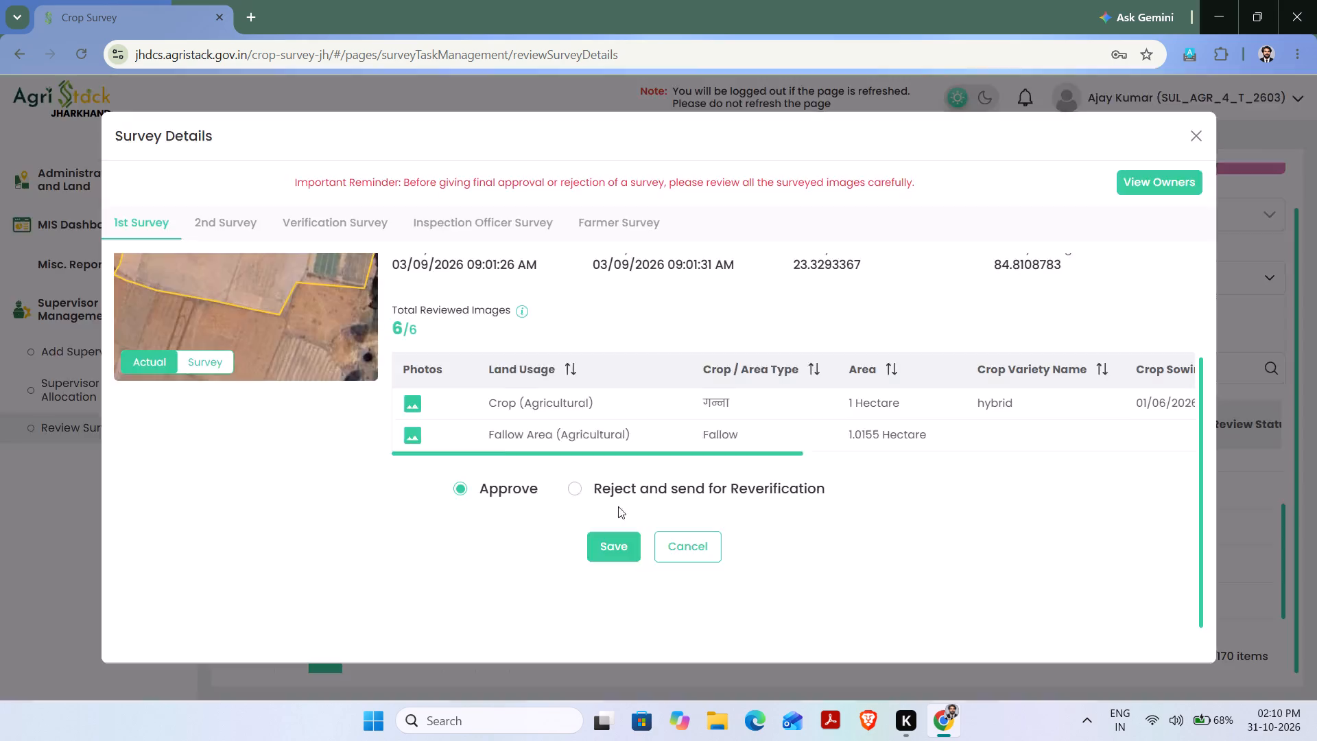
click(651, 427)
Open survey number 1490 and approve the three farm images of its Fallow area.
click(253, 572)
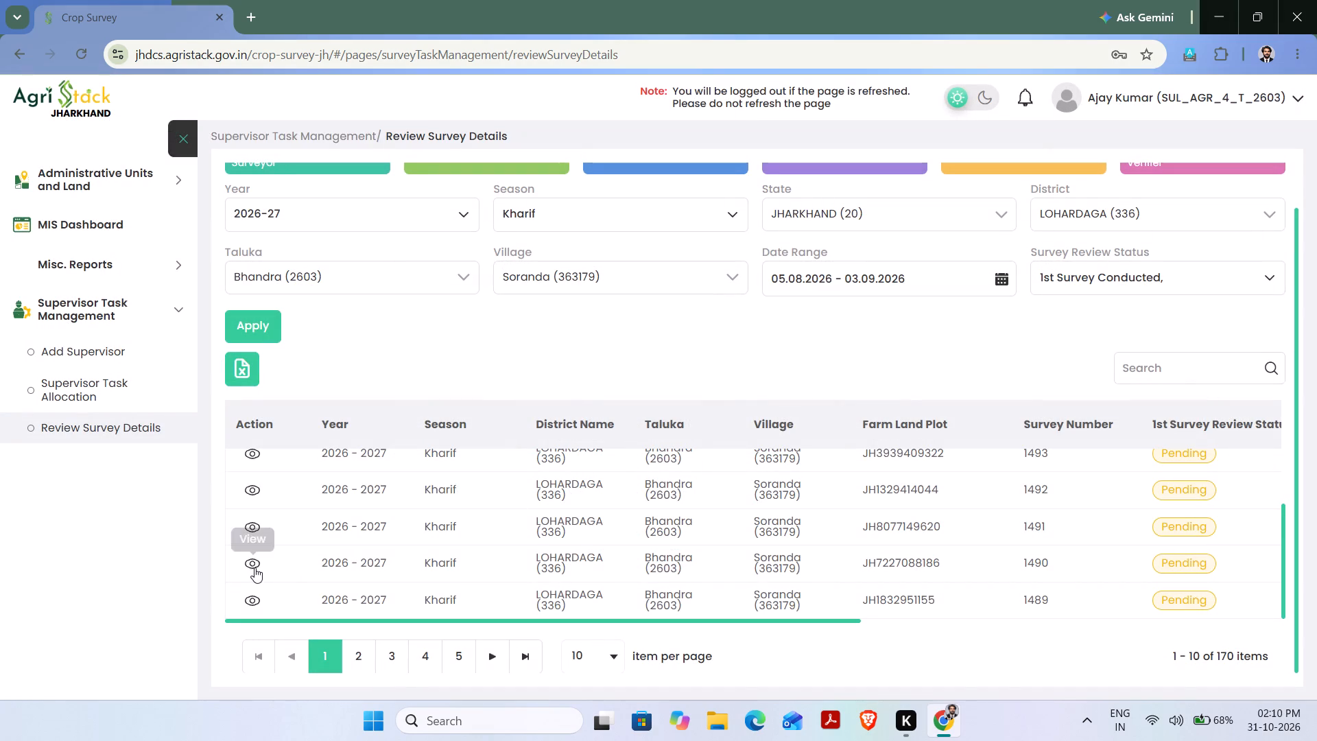
click(254, 563)
click(418, 550)
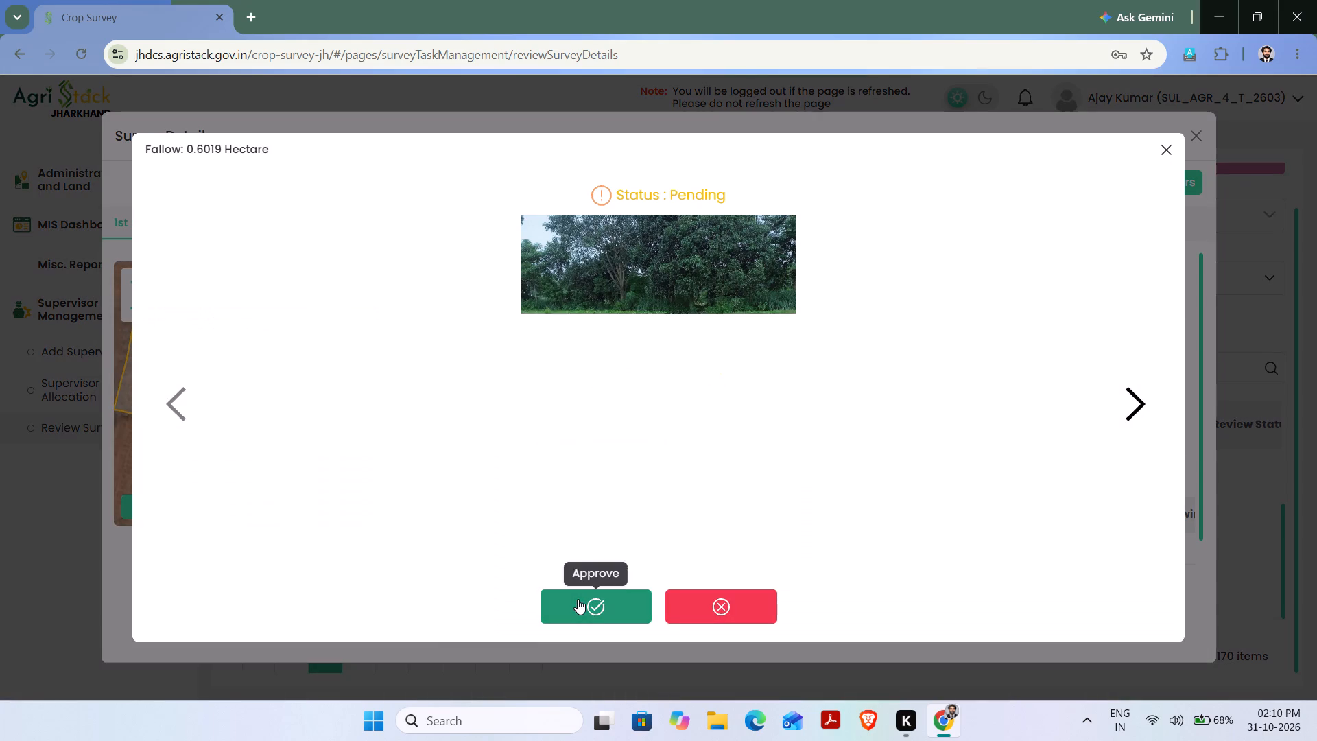
click(578, 598)
drag(643, 526, 576, 533)
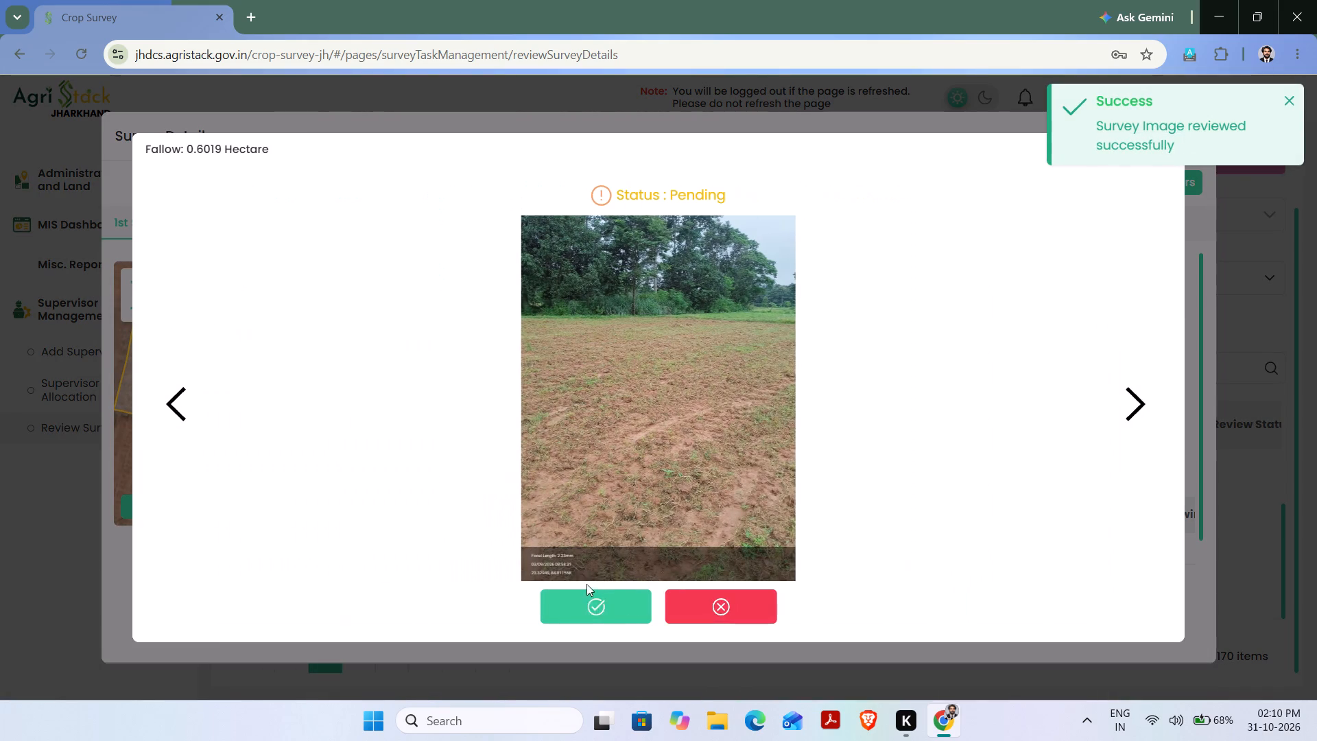
click(589, 605)
drag(658, 549, 602, 556)
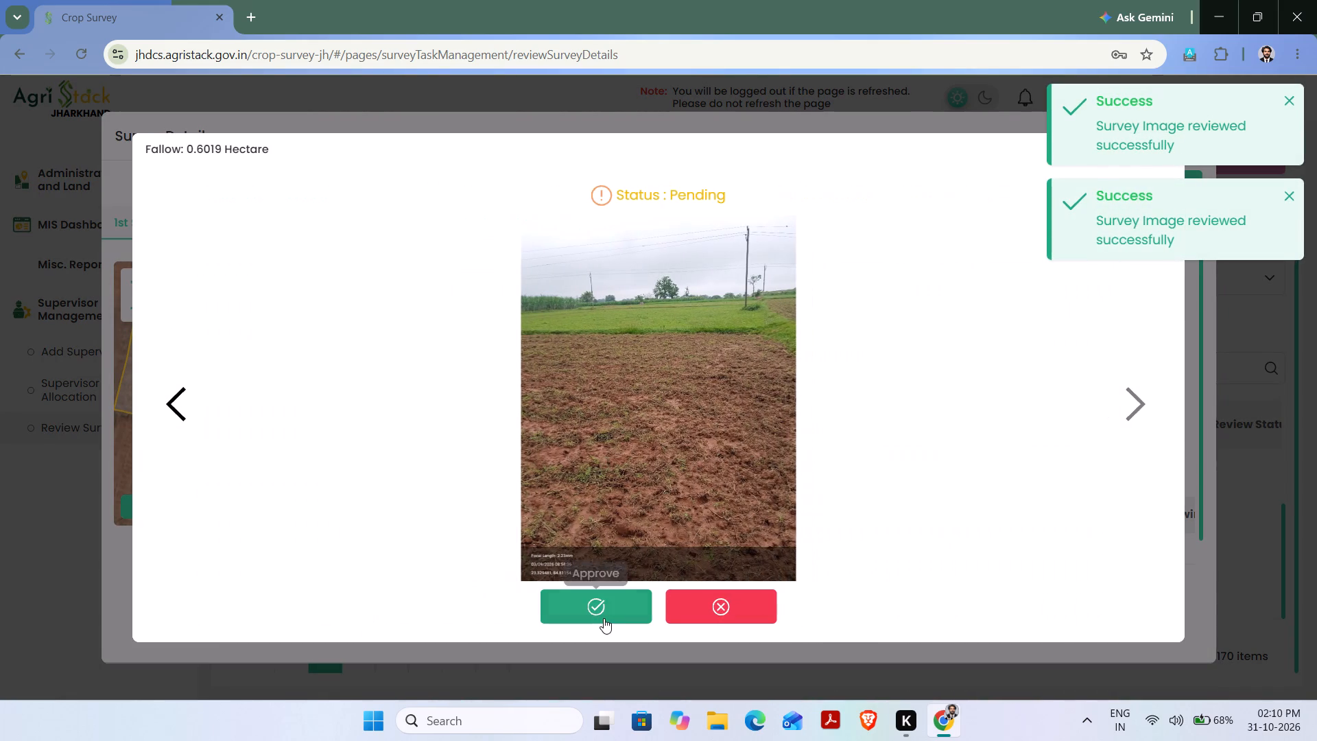
click(602, 609)
drag(668, 519, 651, 519)
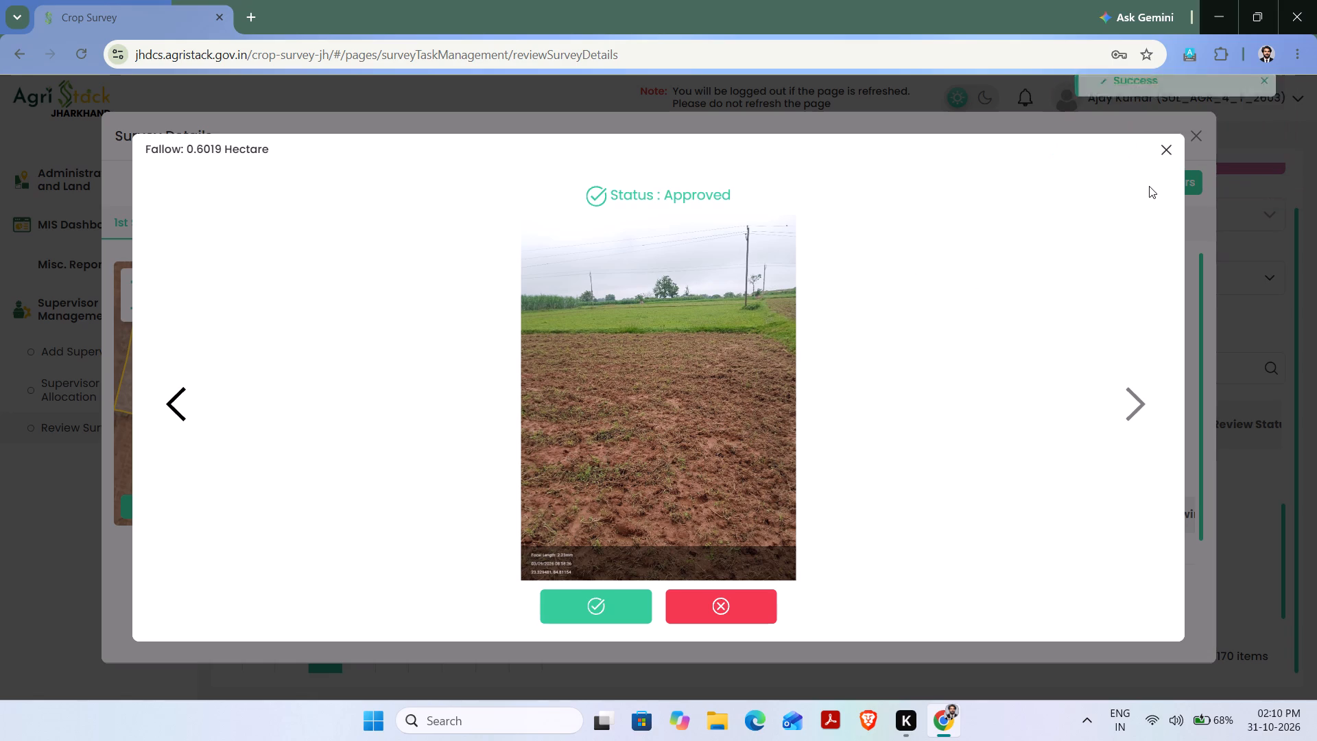
click(1162, 153)
Save the 1st survey review of survey number 1490 as Approve and close its details.
scroll(647, 452, down, 1)
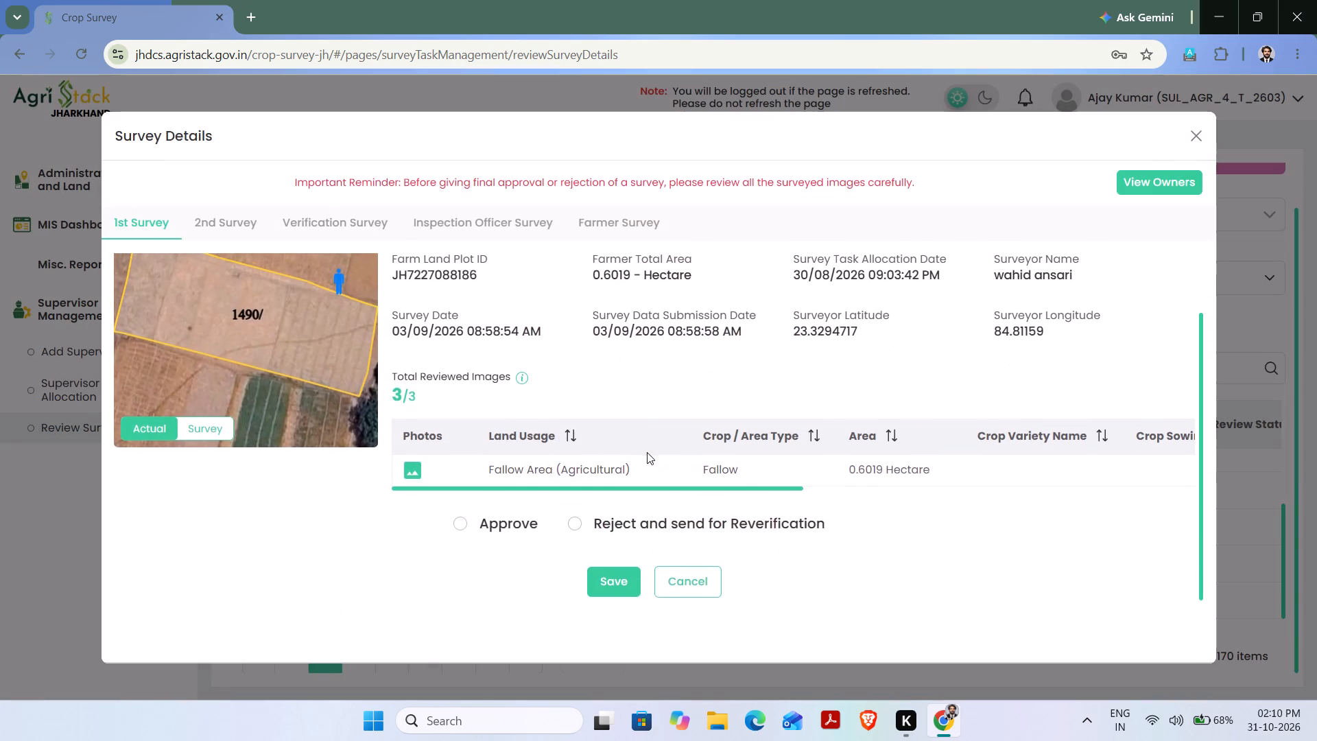
click(500, 521)
click(621, 571)
click(674, 440)
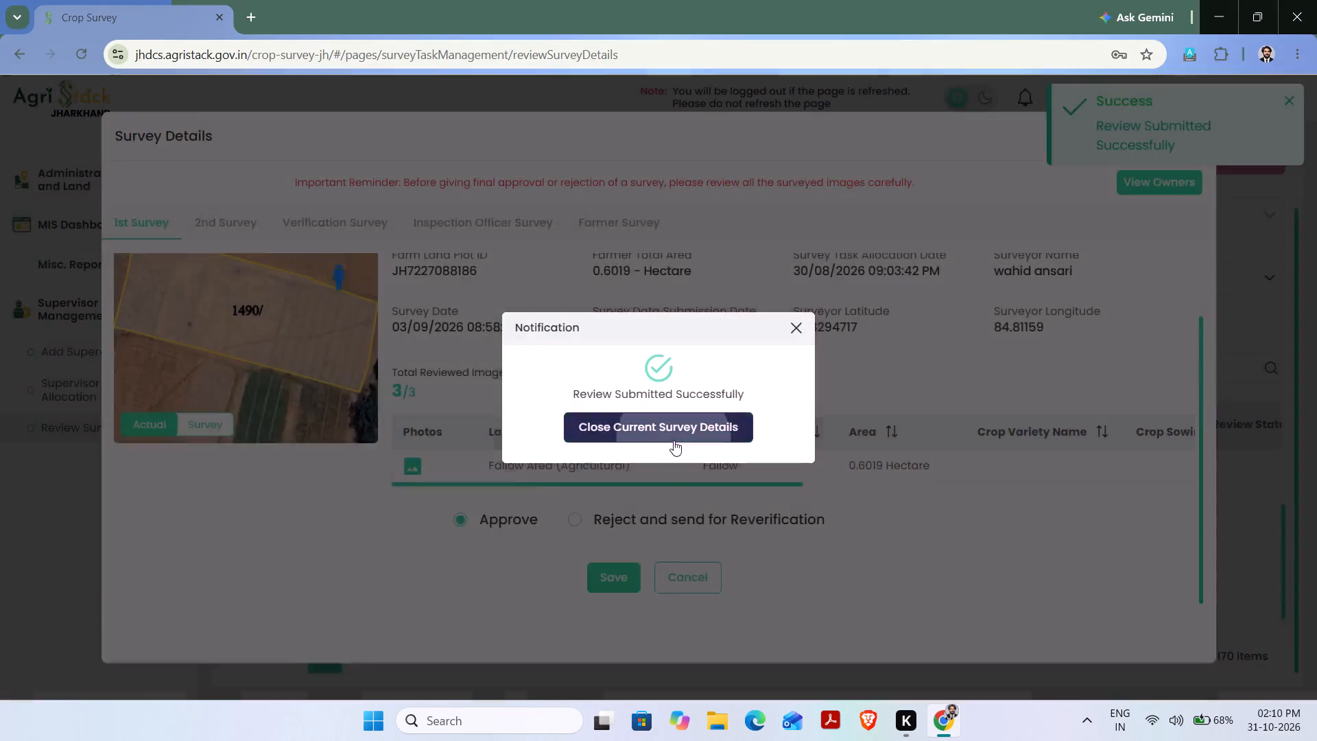
Open survey number 1489 and approve the three farm images of its Fallow area.
click(256, 593)
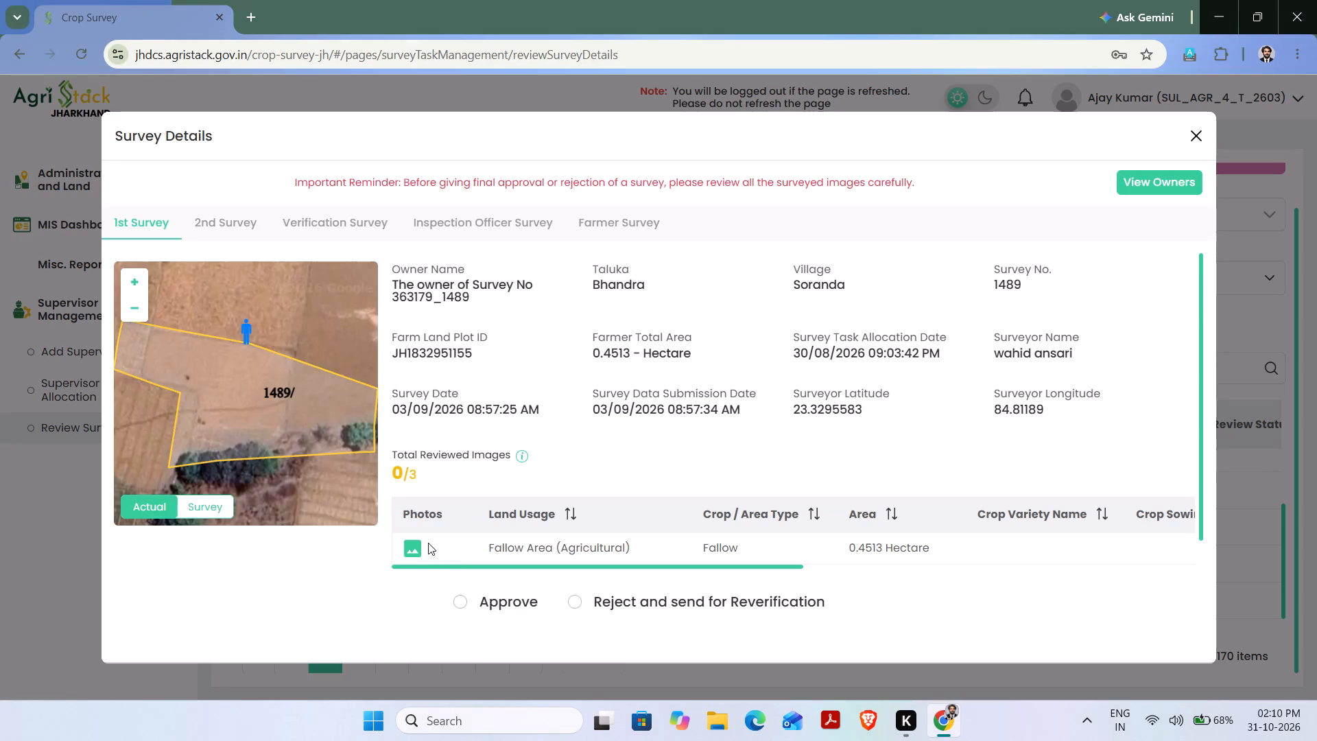
click(412, 543)
click(587, 607)
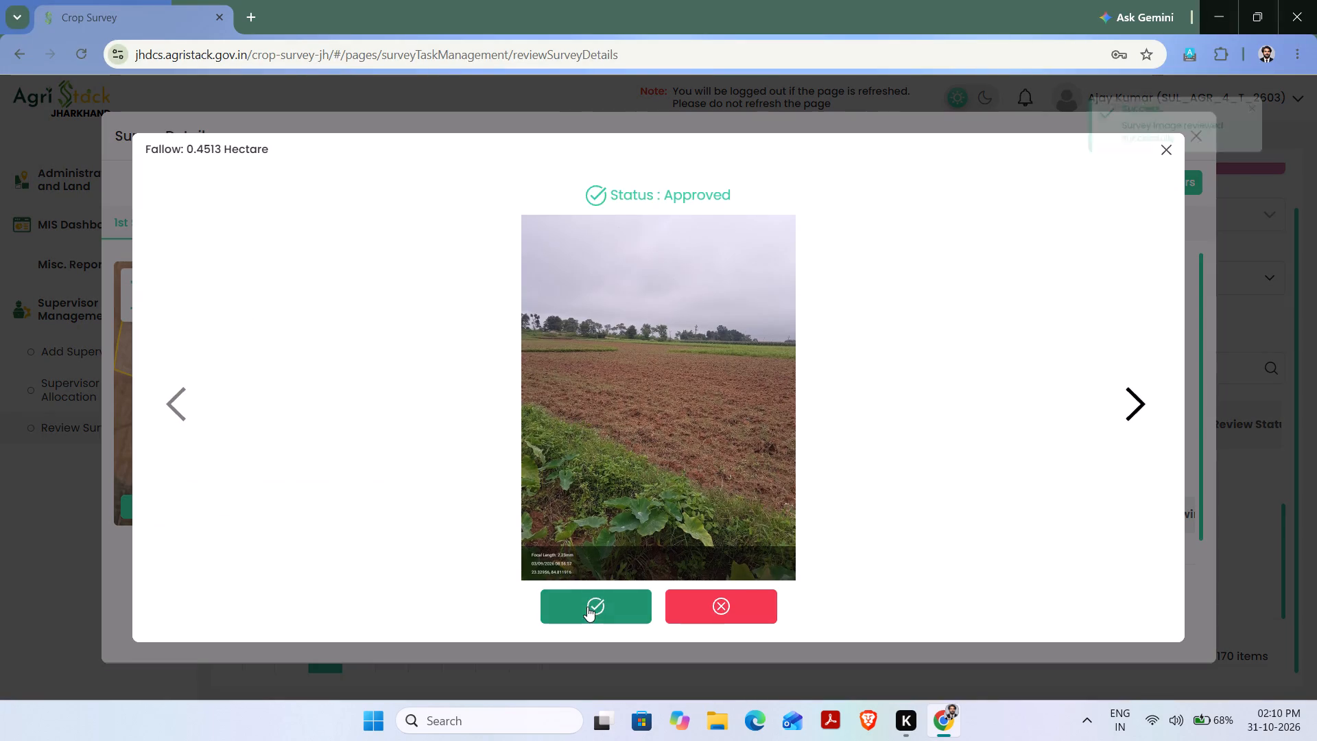
drag(651, 556, 567, 583)
click(578, 609)
drag(698, 508, 667, 516)
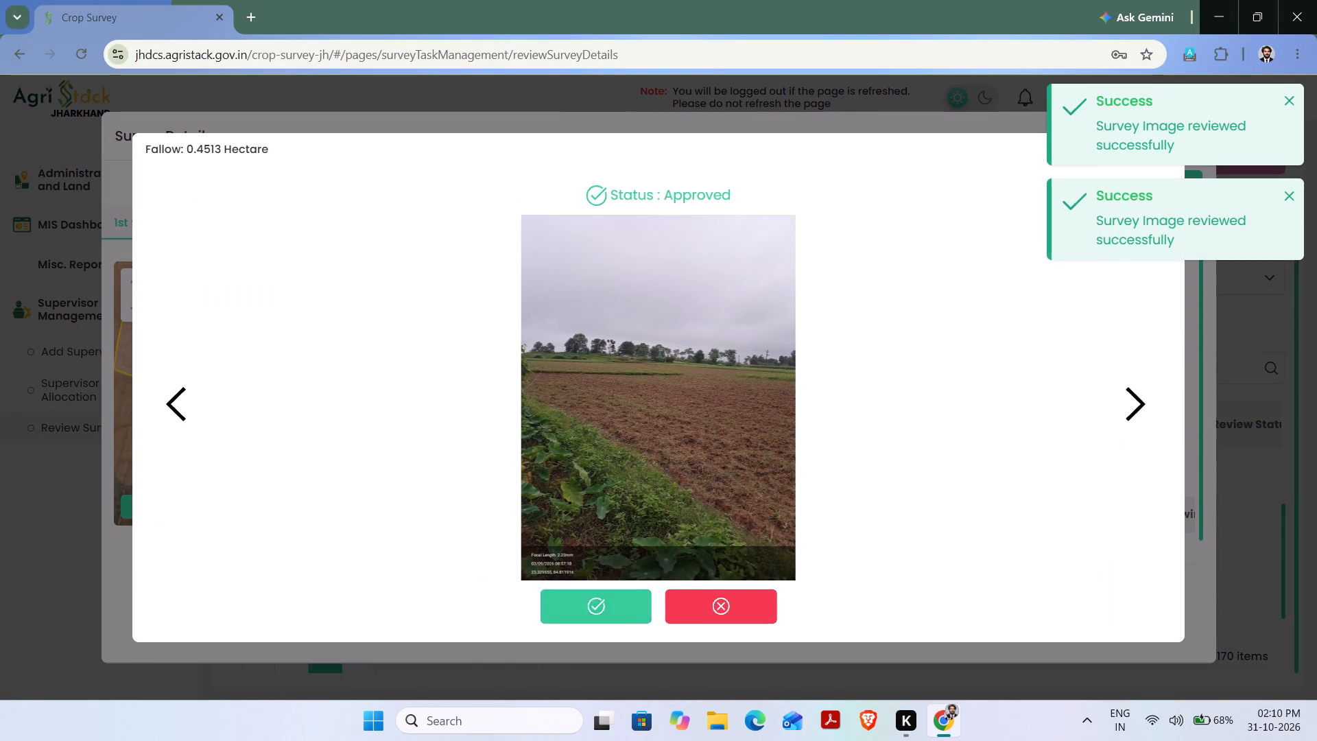
drag(667, 516, 589, 534)
click(591, 592)
drag(679, 498, 637, 502)
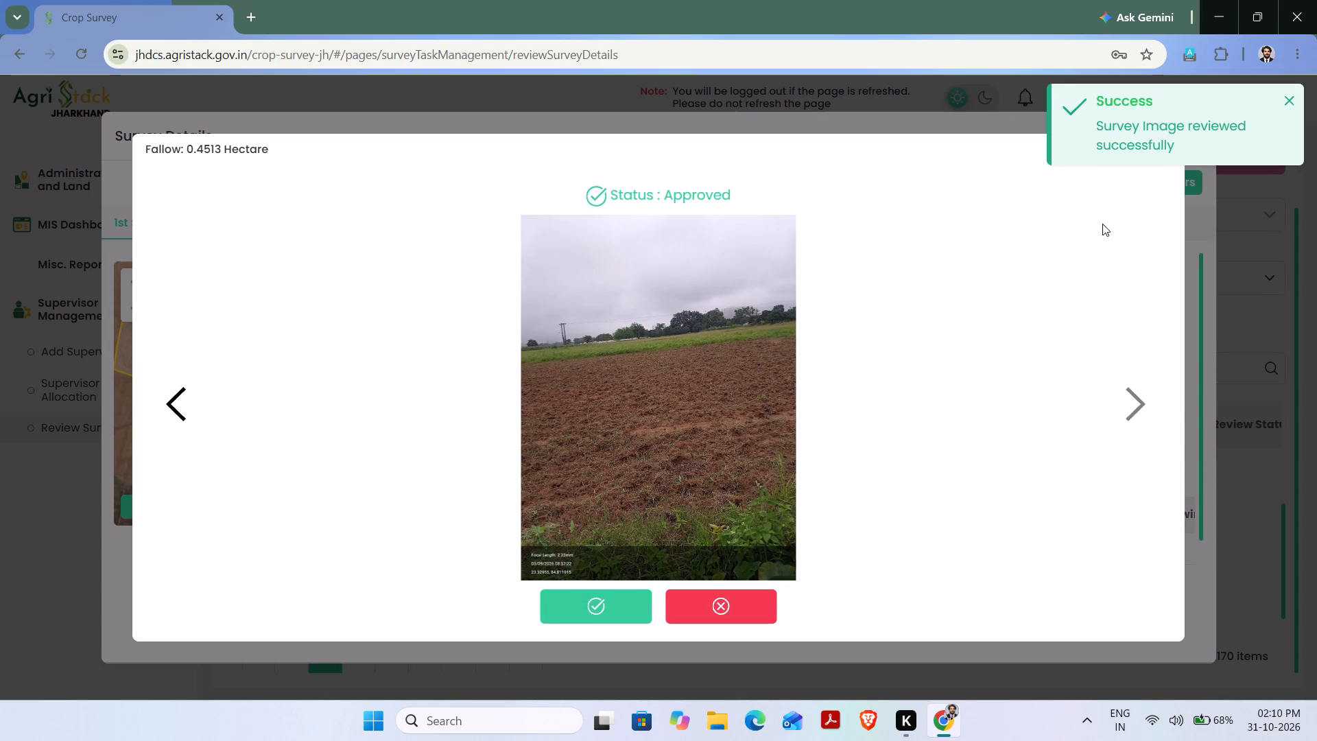
click(1167, 153)
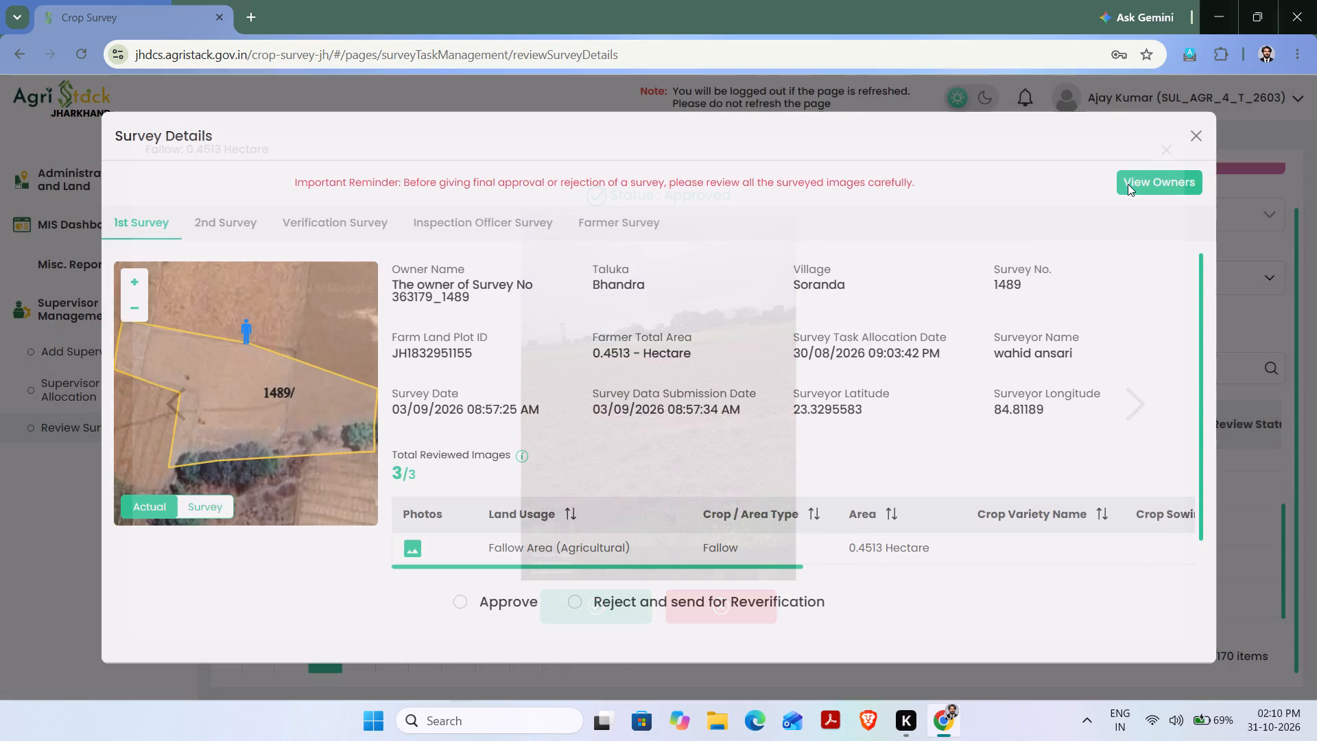
Save the 1st survey review of survey number 1489 as Approve and close its details.
scroll(801, 390, down, 1)
click(519, 507)
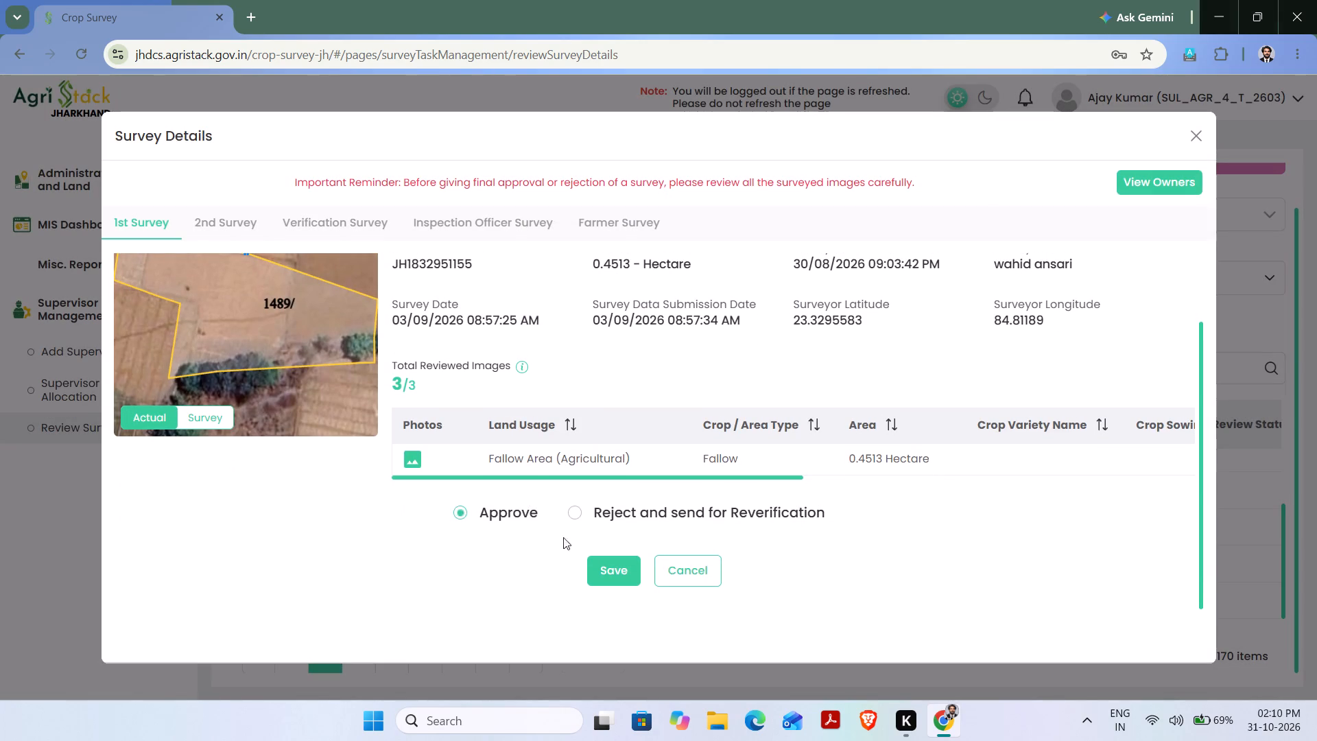
click(603, 568)
click(687, 418)
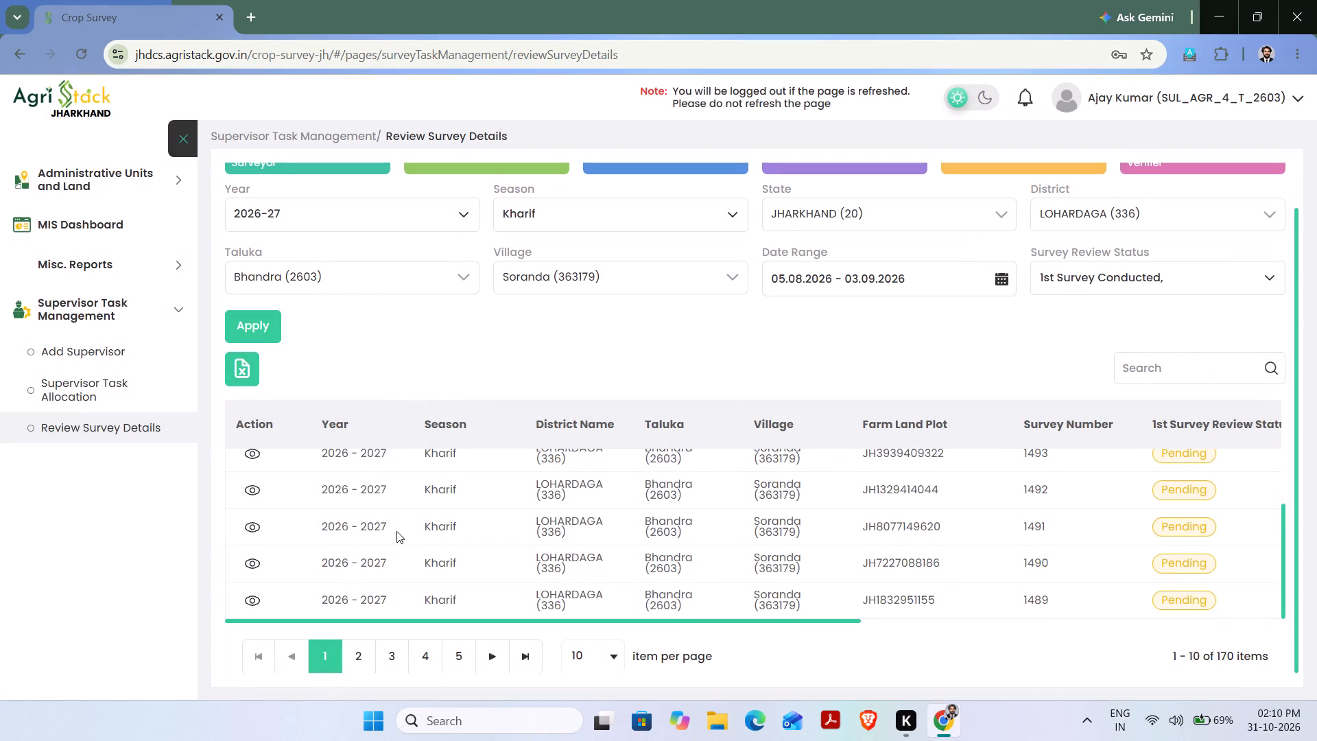
Reapply the current Soranda village filters to refresh the list of surveys awaiting review.
click(255, 336)
Open survey number 1488 and approve the three farm images of its रागी crop.
scroll(340, 512, up, 3)
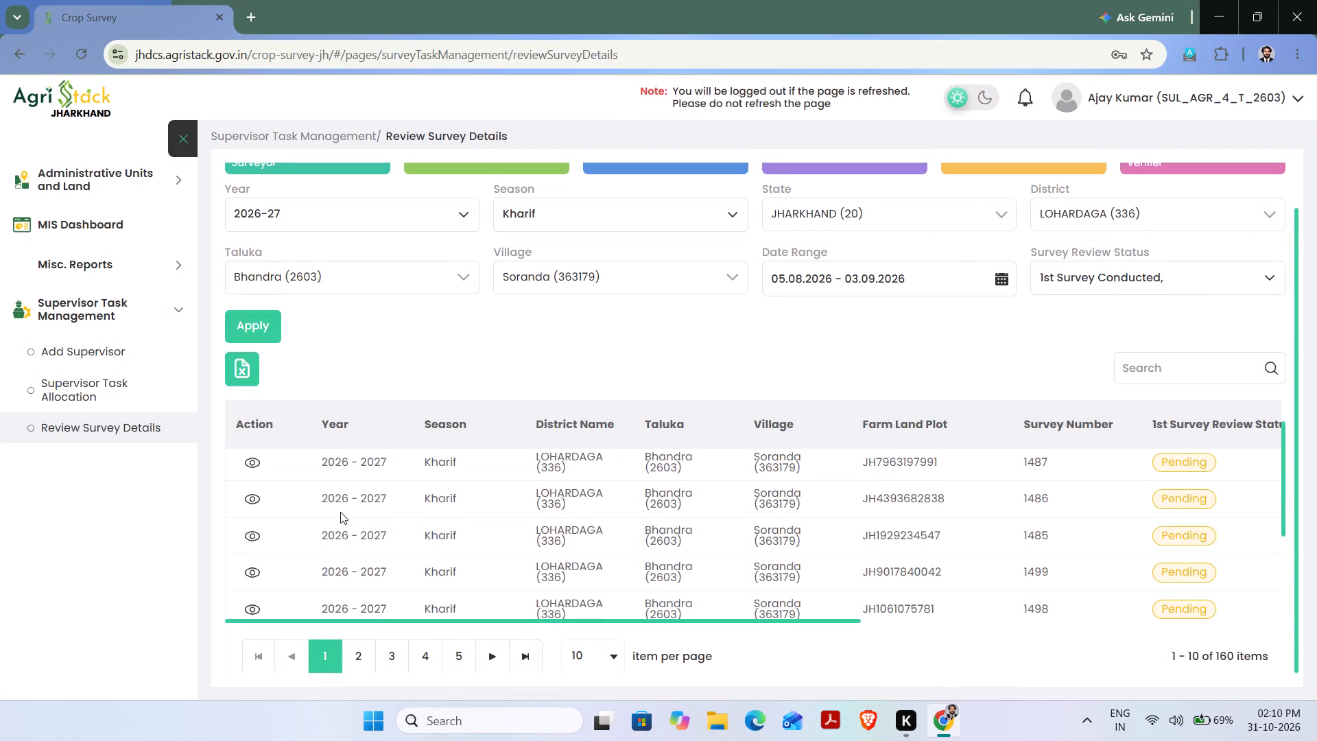
scroll(340, 512, up, 2)
click(250, 471)
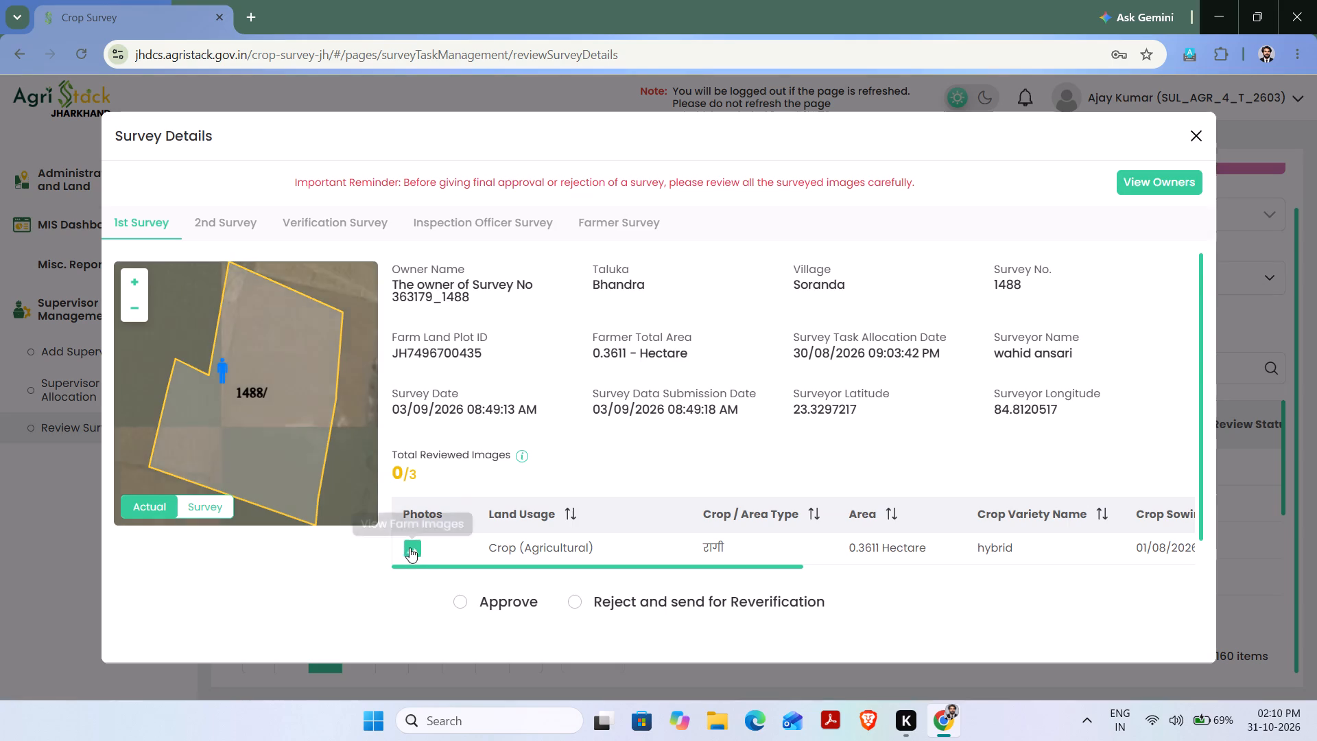
click(412, 548)
click(555, 613)
drag(672, 524, 594, 539)
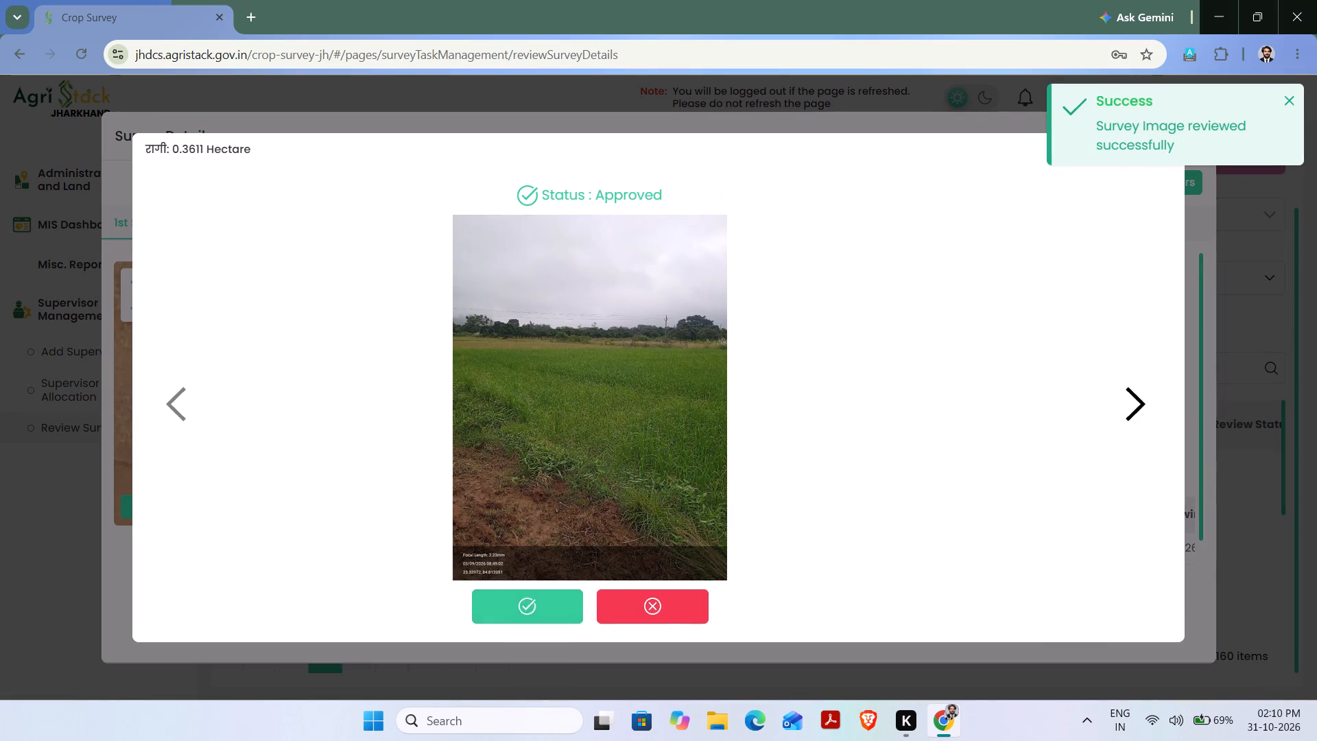
drag(594, 539, 559, 540)
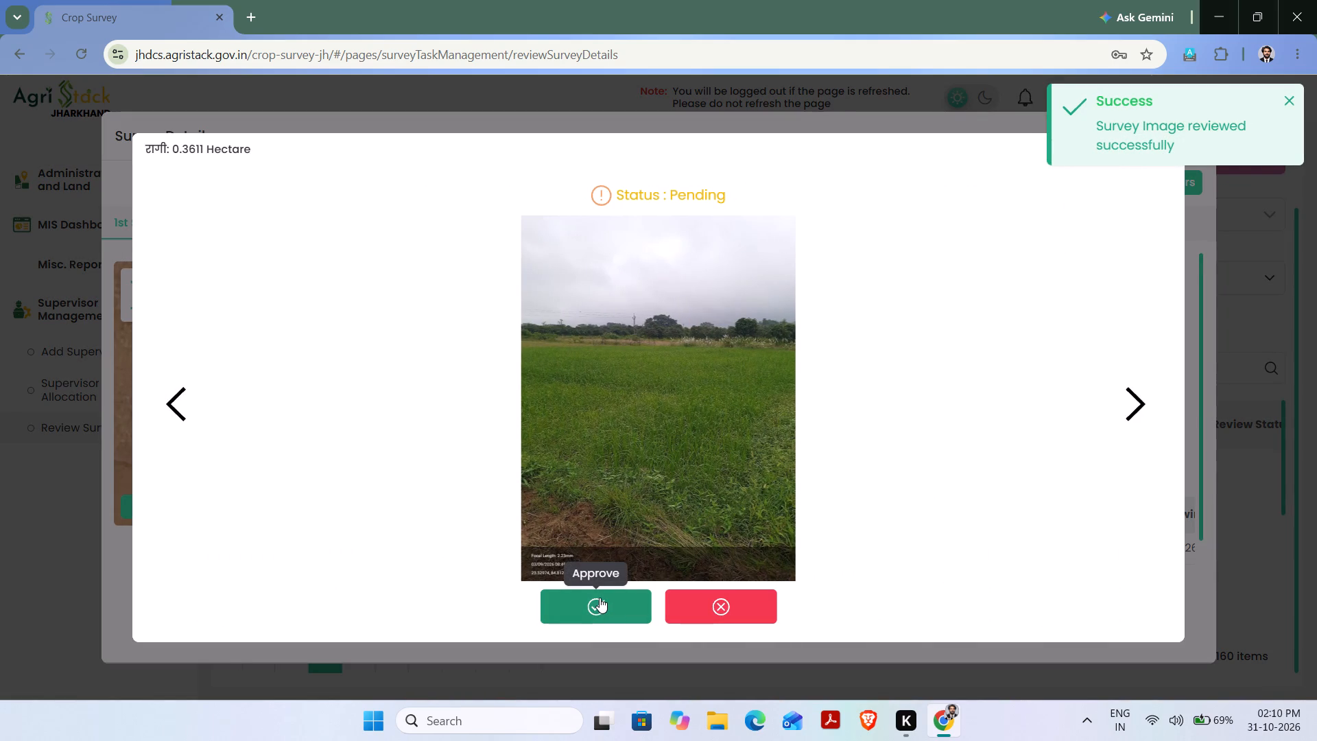
click(600, 598)
drag(697, 480, 618, 497)
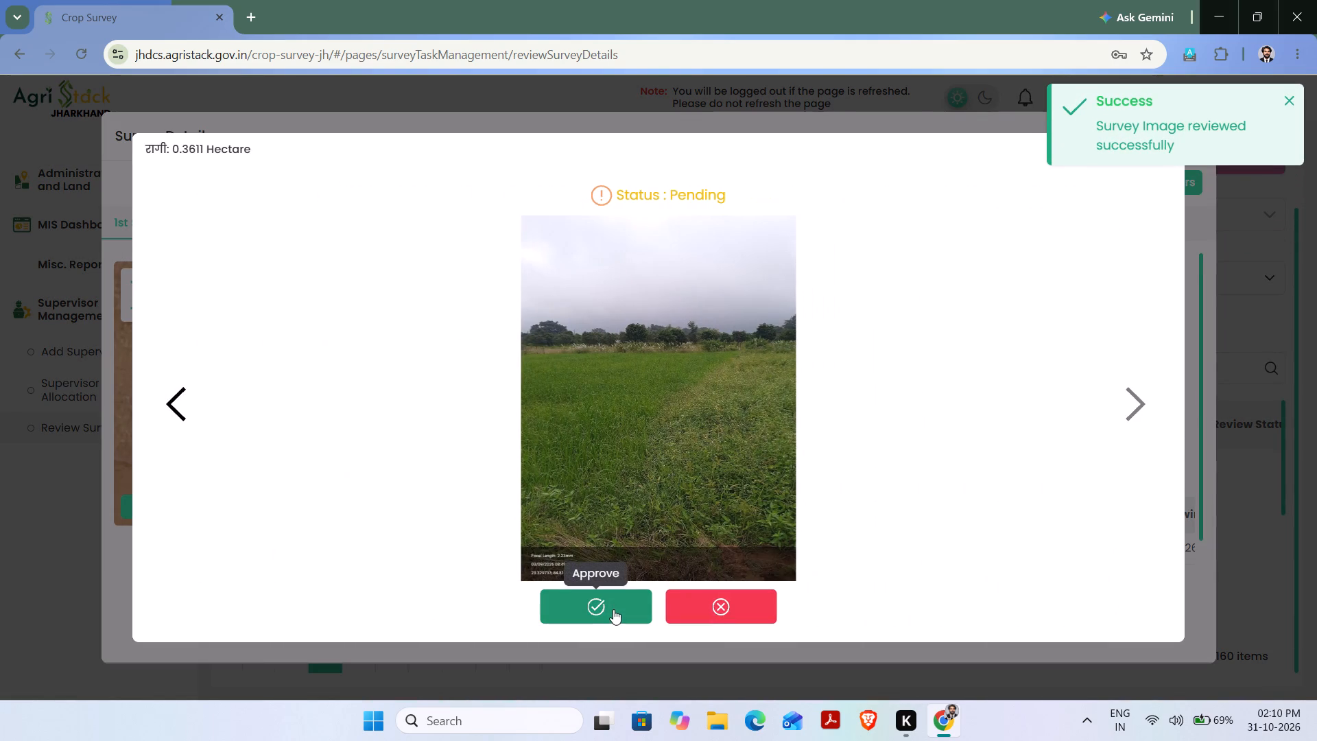
click(613, 609)
drag(737, 459, 679, 468)
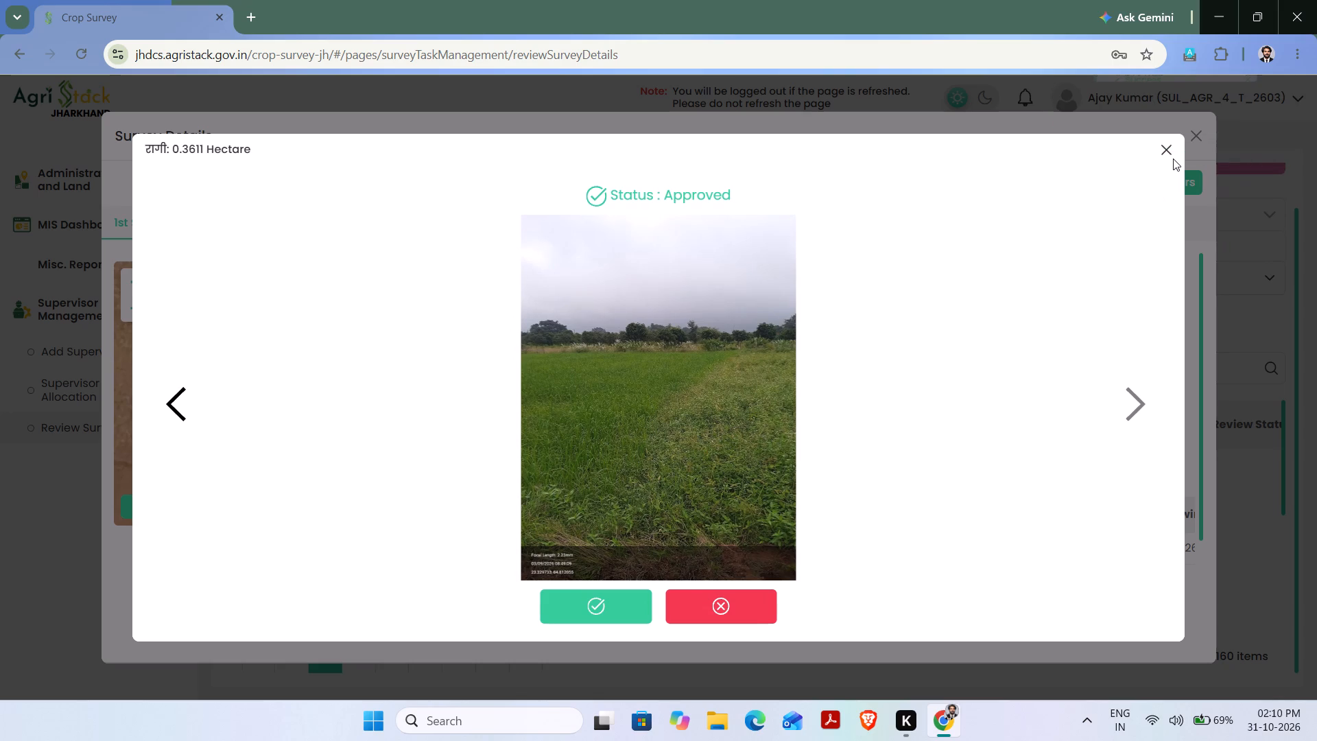
click(1172, 148)
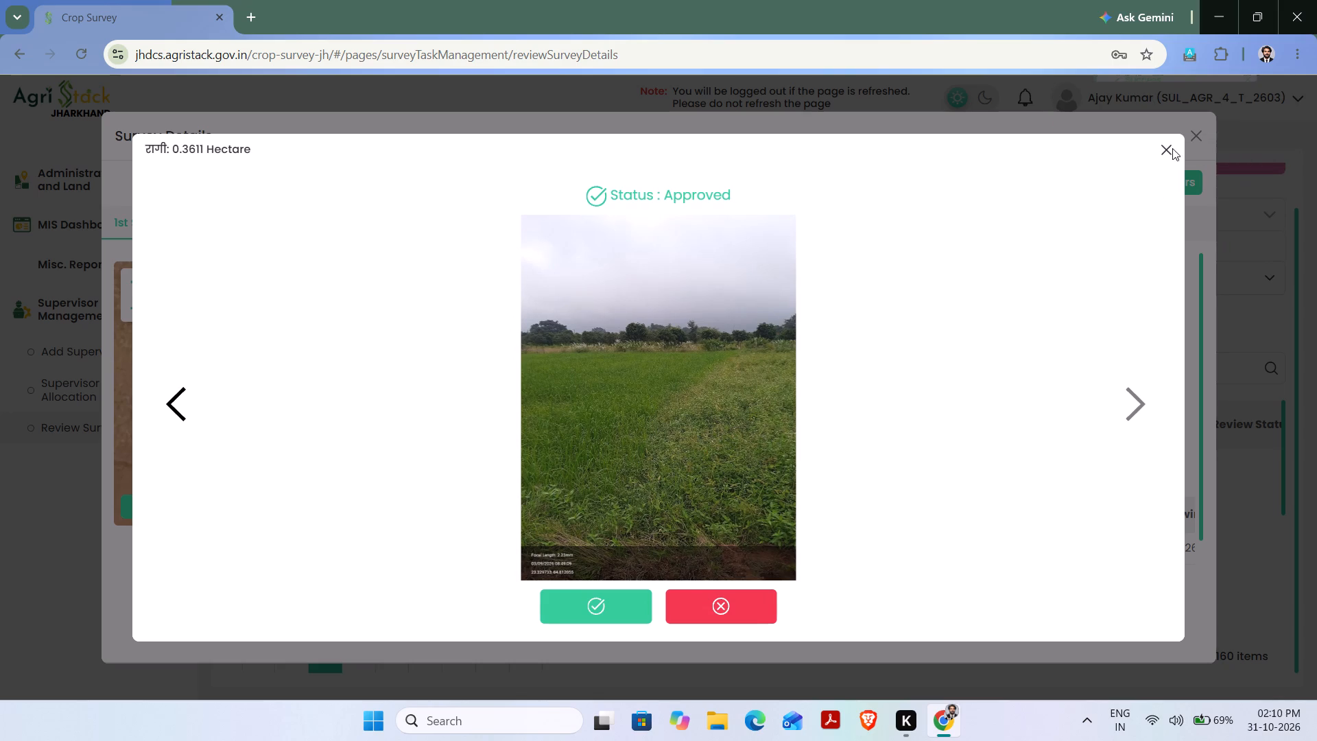
click(1166, 155)
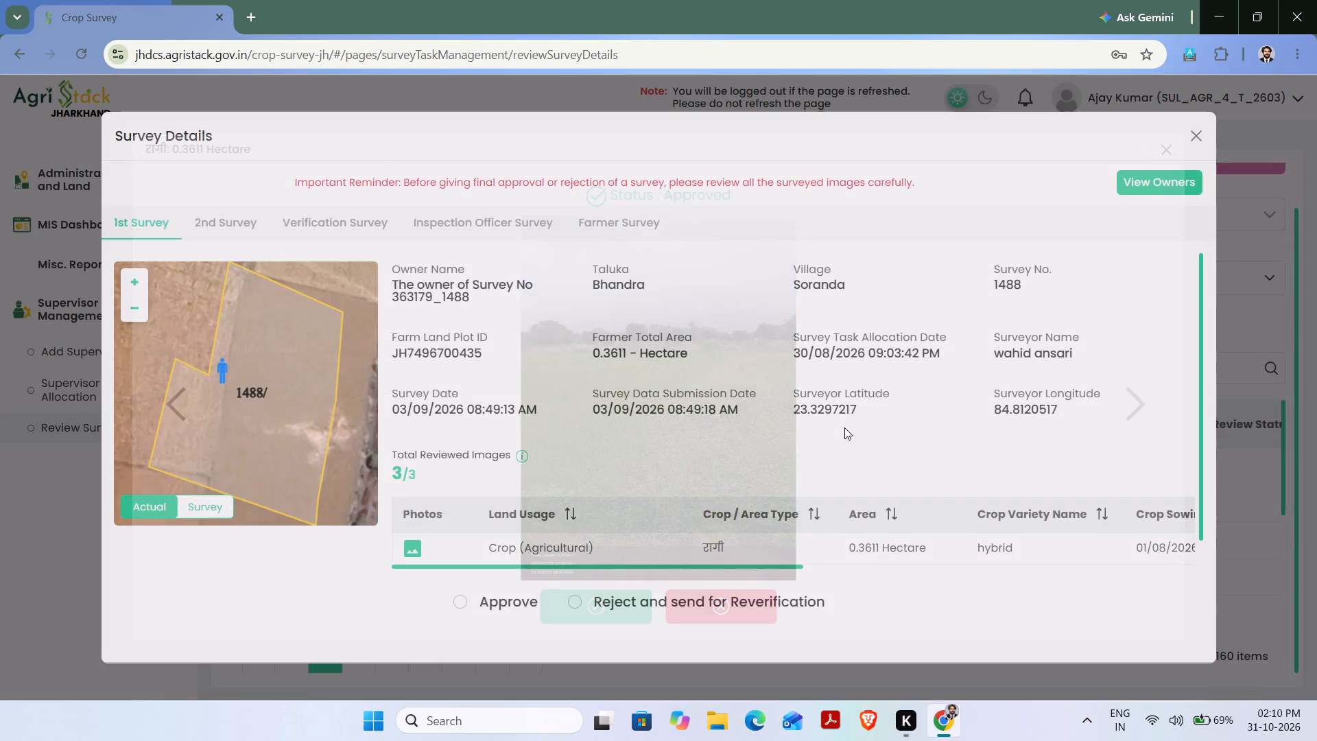
Save the 1st survey review of survey number 1488 as Approve and close its details.
scroll(697, 507, down, 2)
click(525, 493)
click(602, 538)
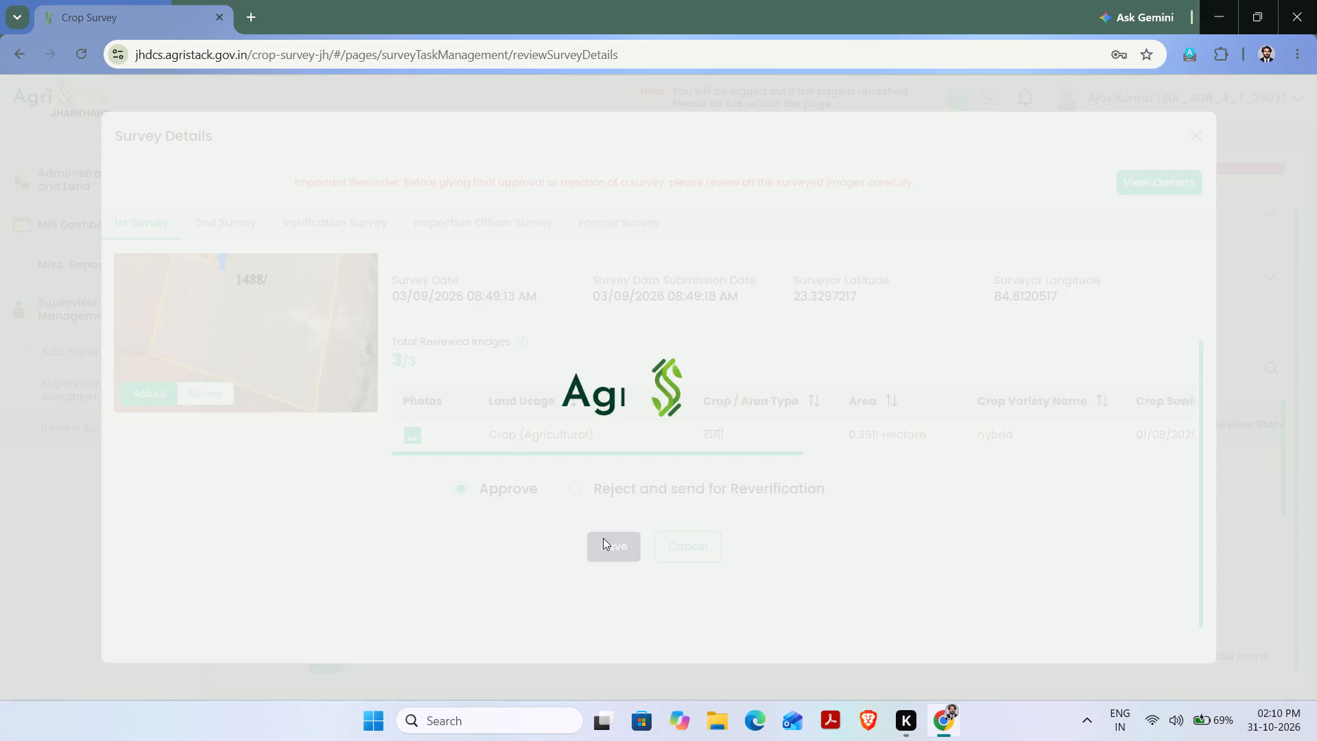
click(687, 416)
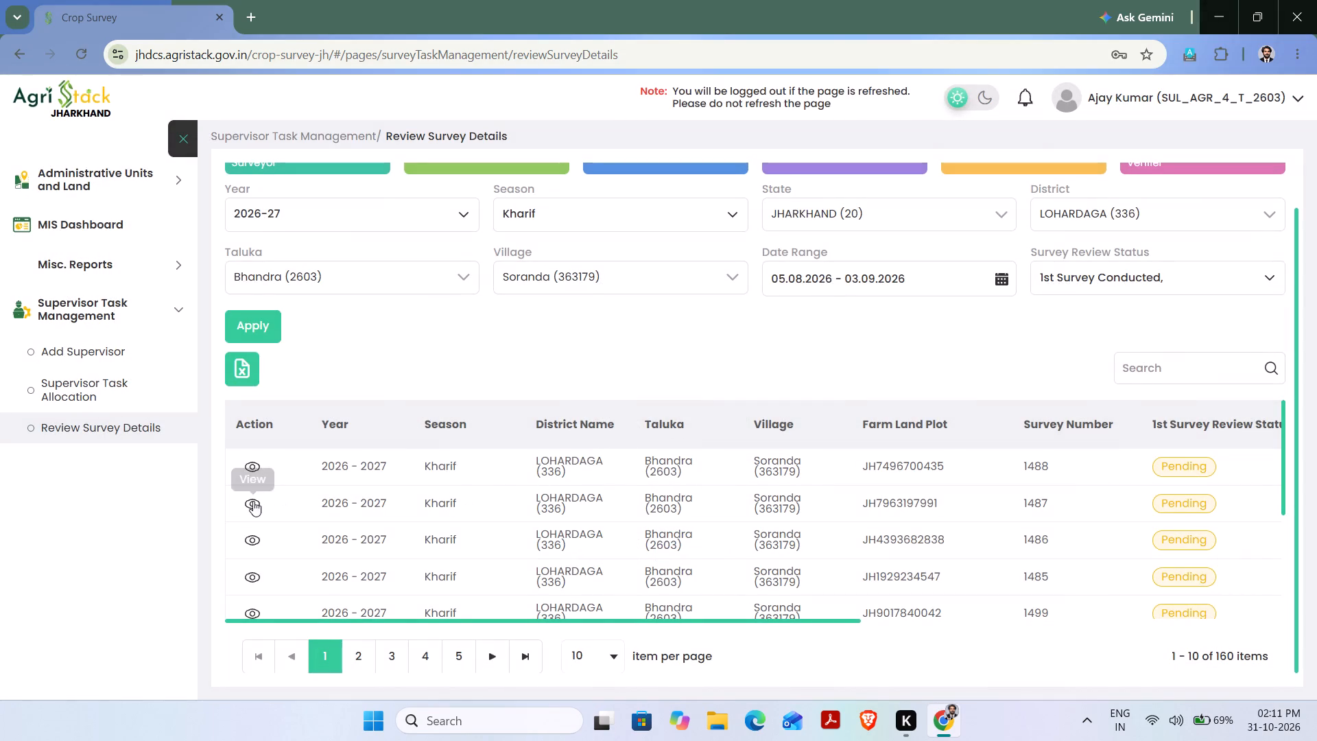
click(253, 501)
click(413, 548)
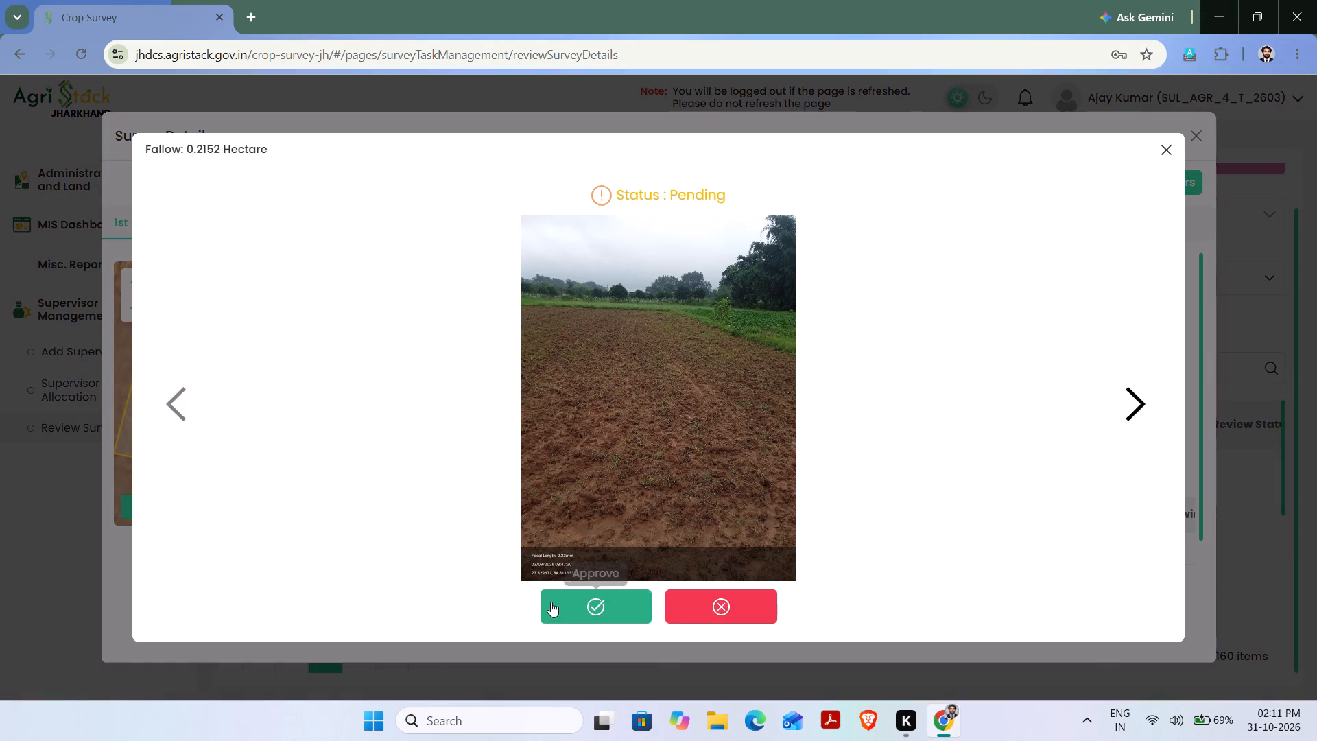
click(554, 604)
drag(646, 527, 565, 539)
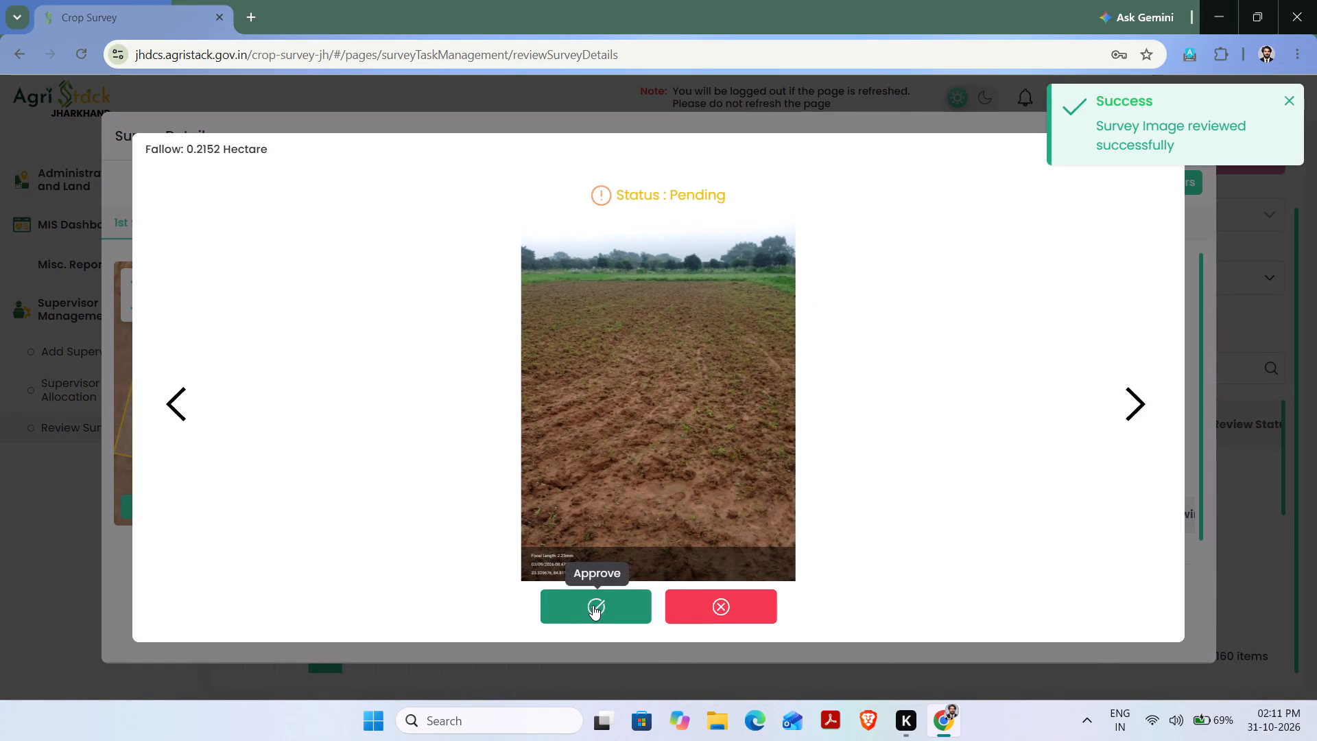
click(593, 604)
drag(697, 484, 570, 513)
click(562, 512)
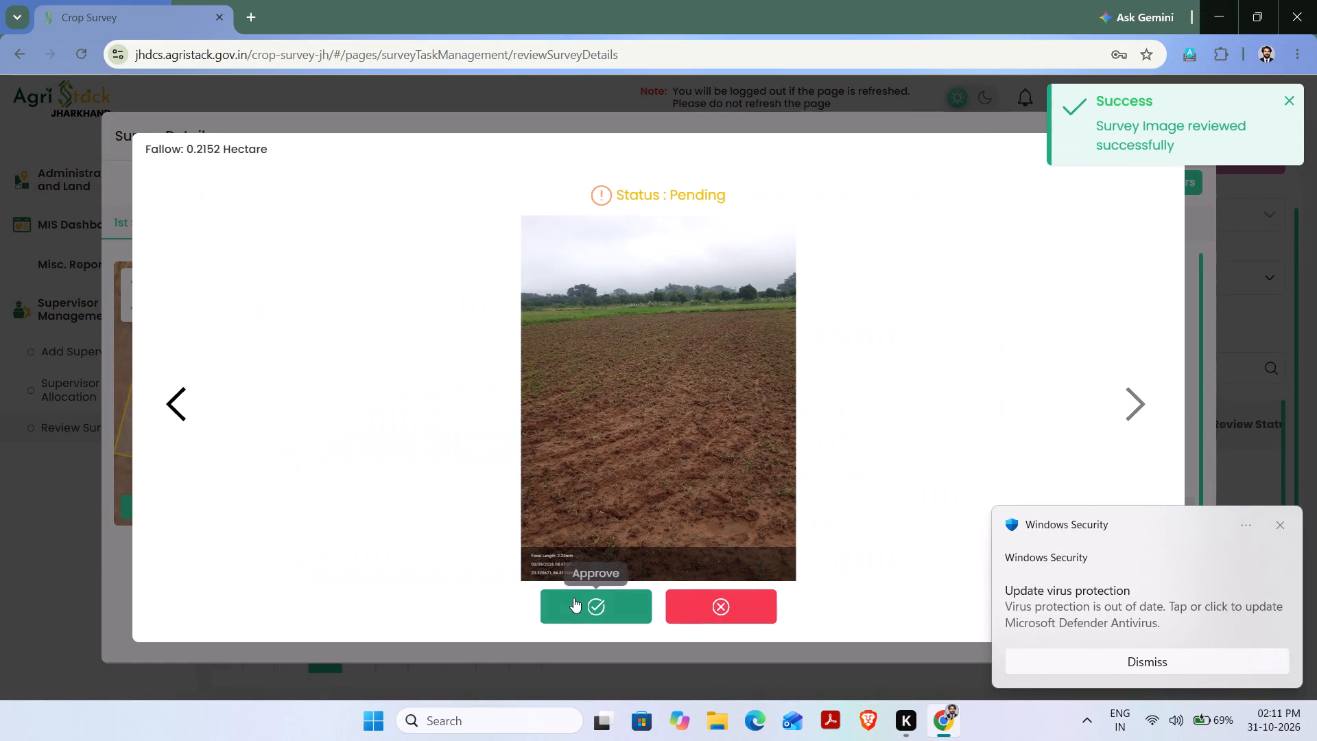
click(573, 598)
drag(660, 454, 641, 455)
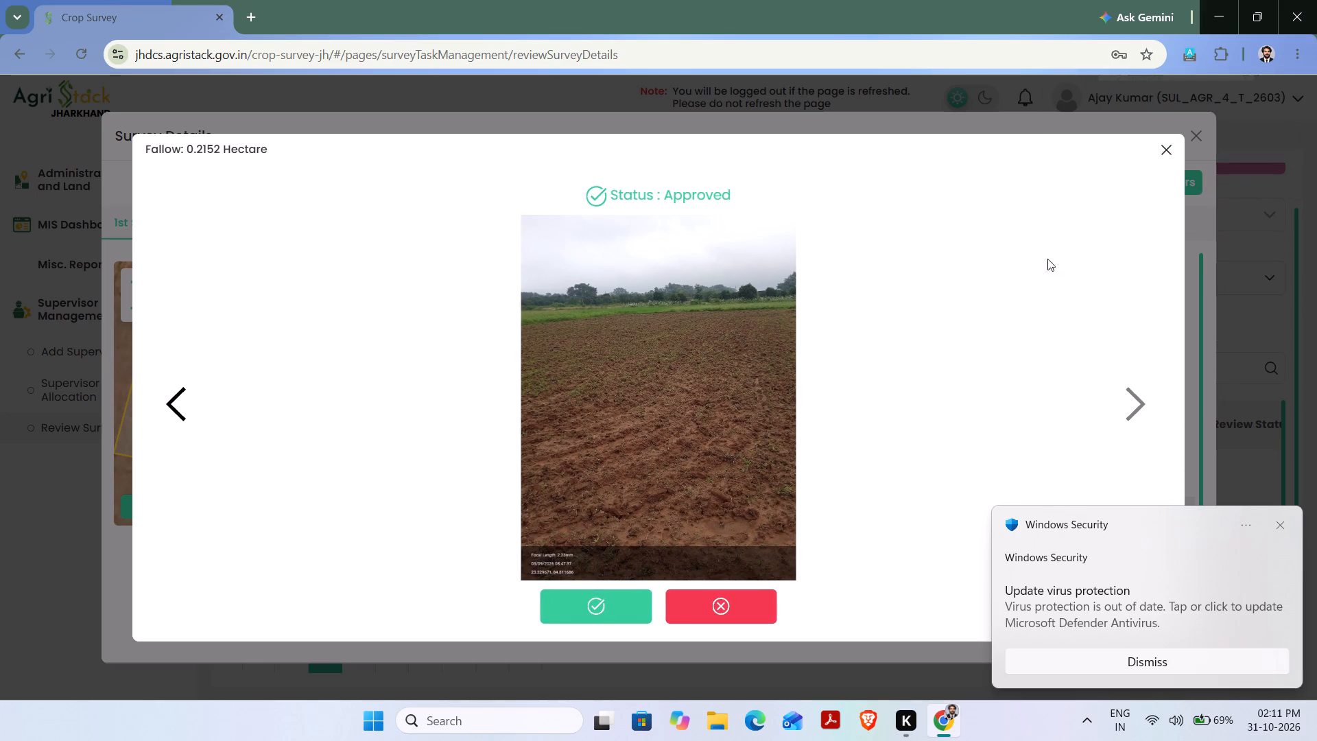
click(1165, 148)
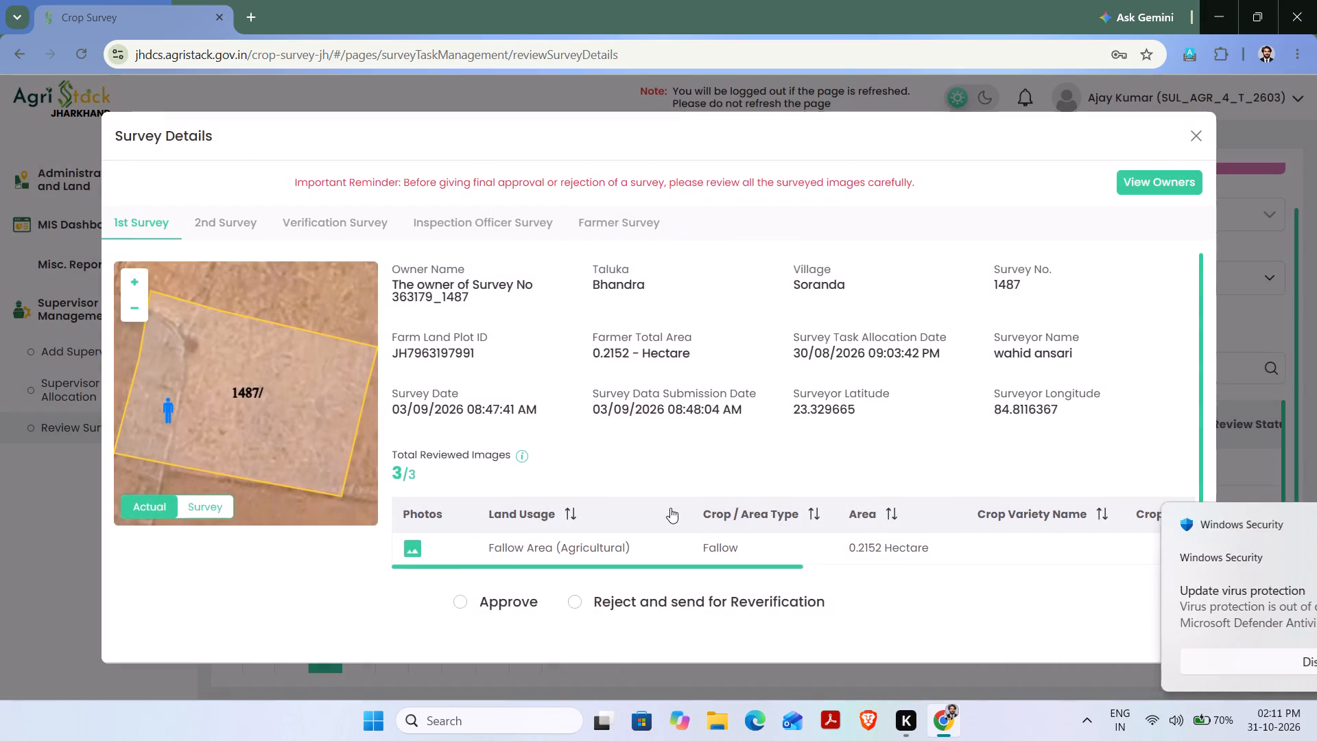
Save the 1st survey review of survey number 1487 as Approve and close its details.
scroll(670, 508, down, 1)
click(477, 554)
click(615, 620)
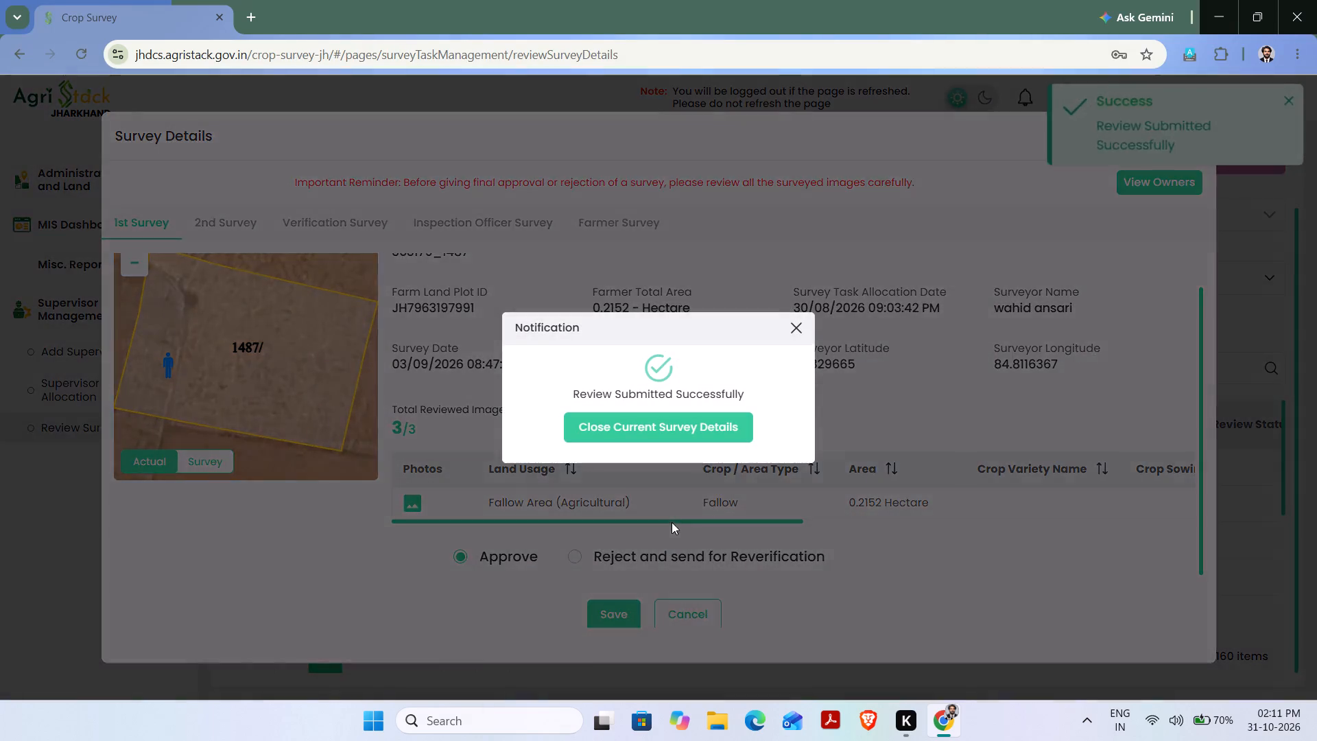
click(661, 448)
click(658, 426)
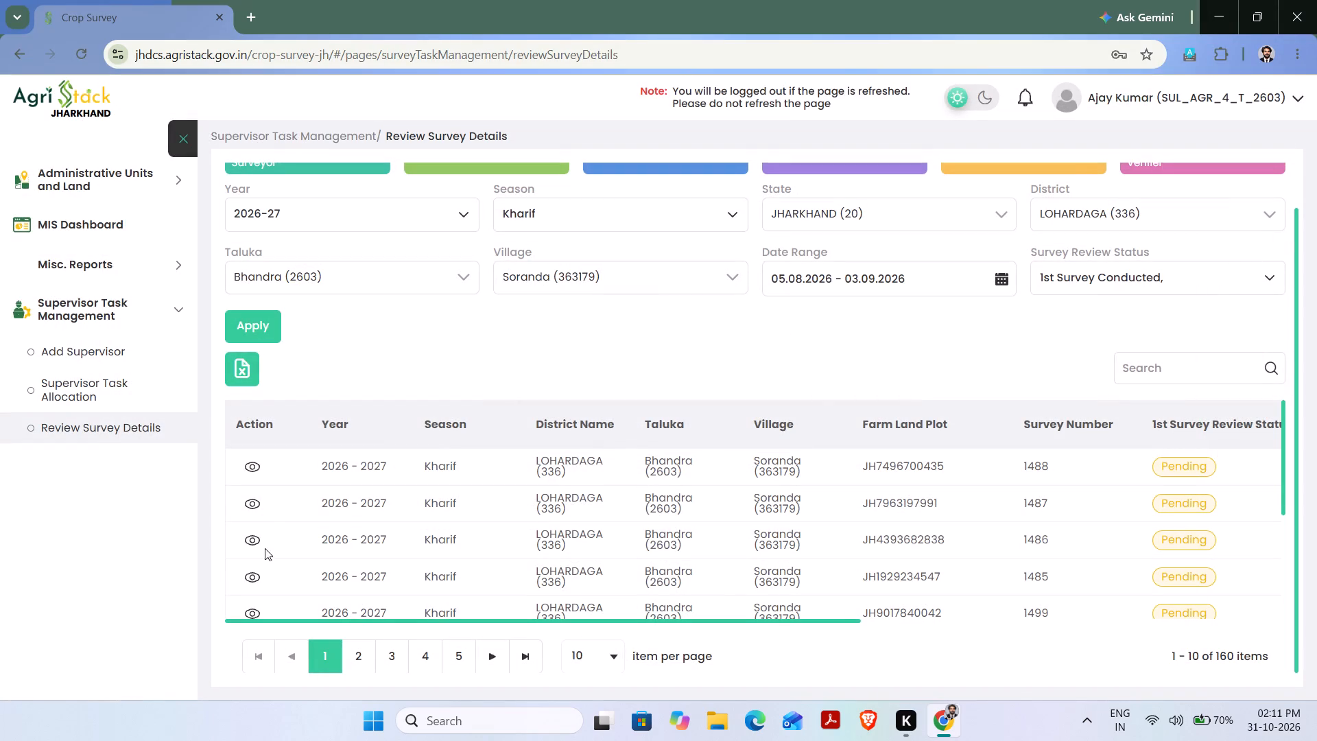
Open survey number 1486 and approve the three farm images of its अदरक crop.
click(257, 541)
click(415, 545)
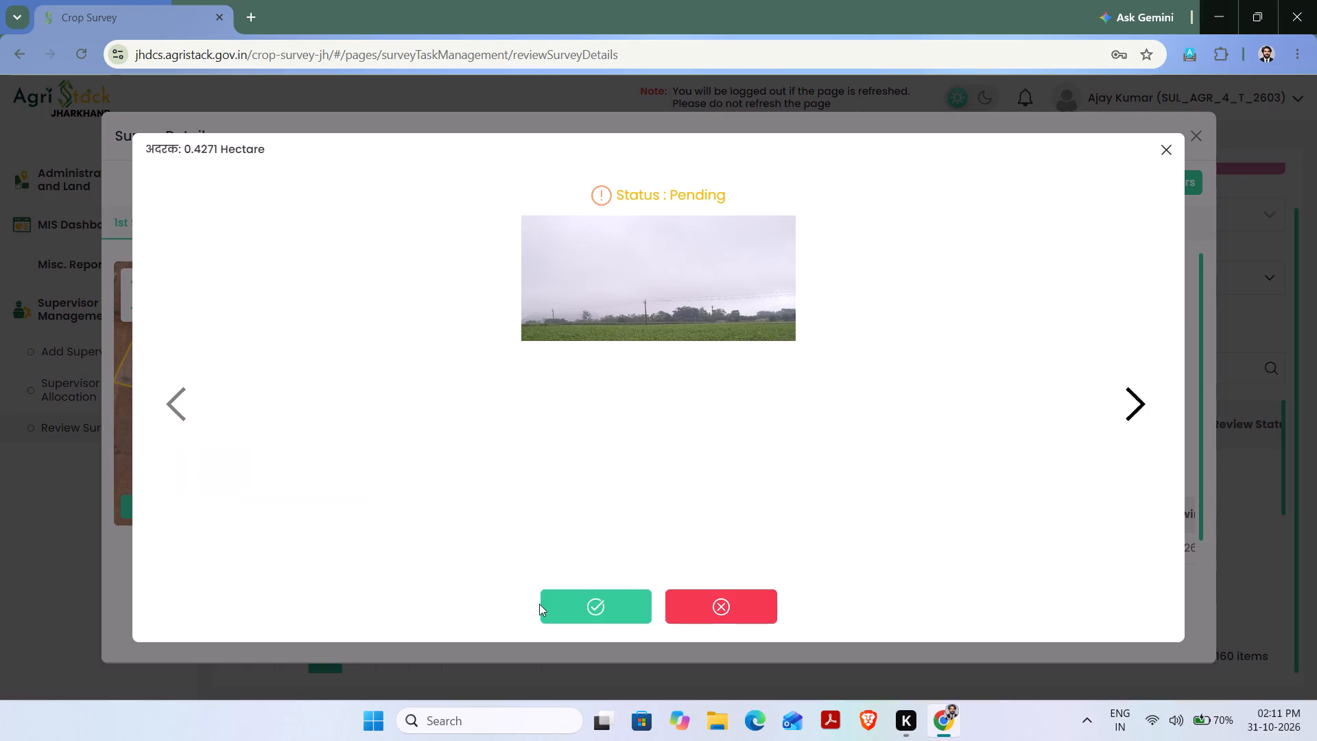
click(541, 604)
drag(634, 543, 537, 561)
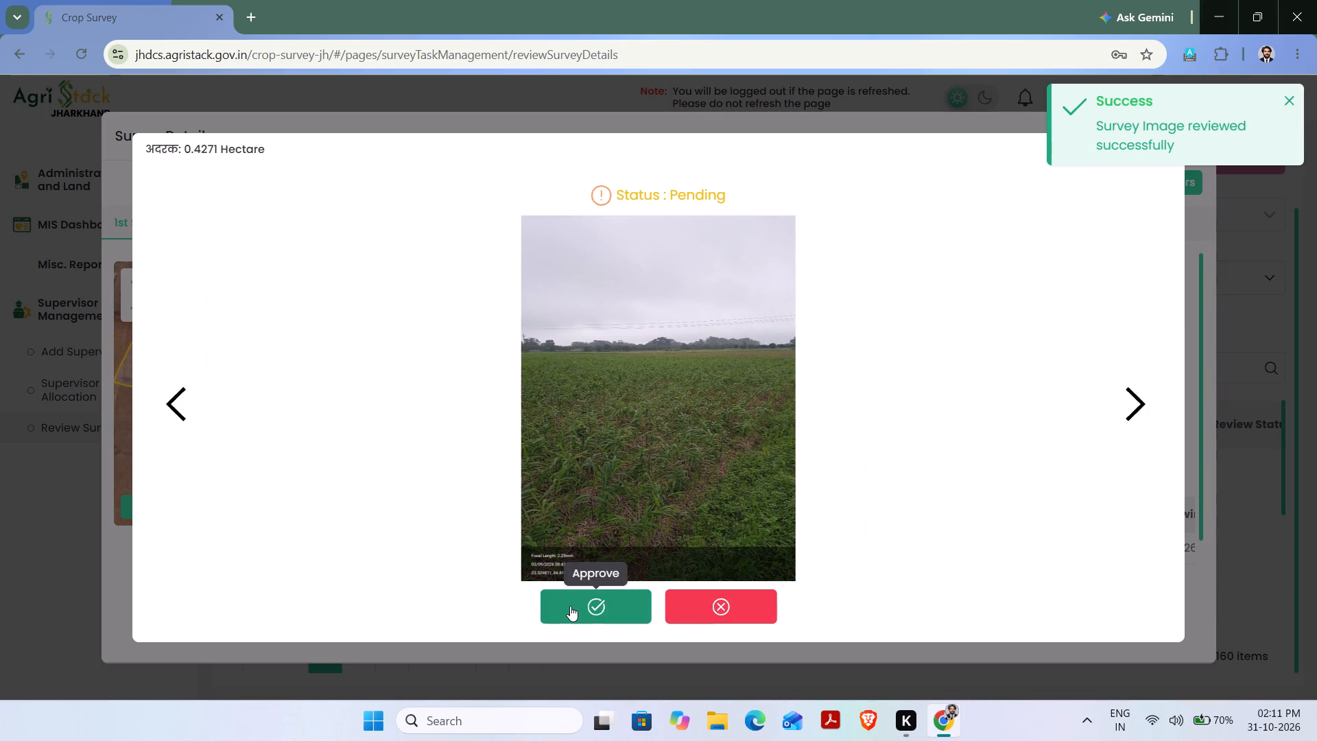
click(570, 606)
drag(639, 538, 577, 547)
click(584, 610)
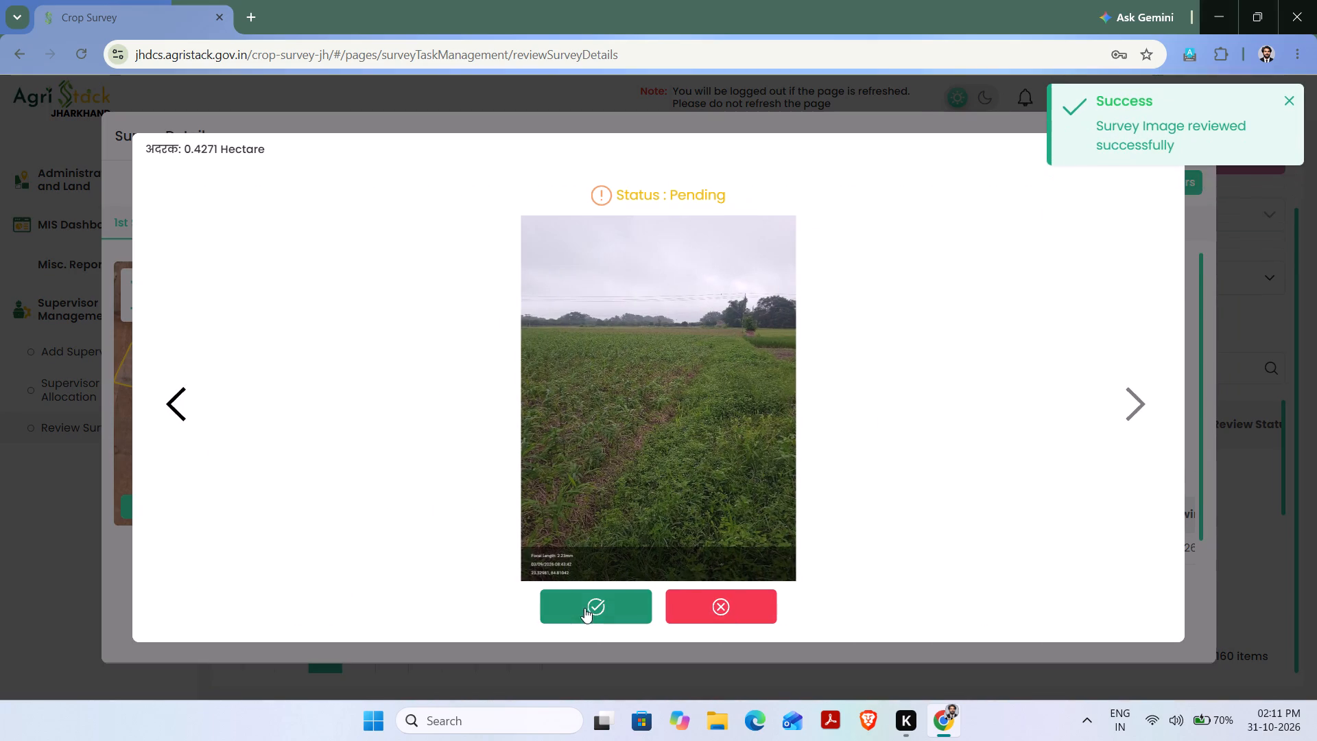
drag(706, 456, 691, 459)
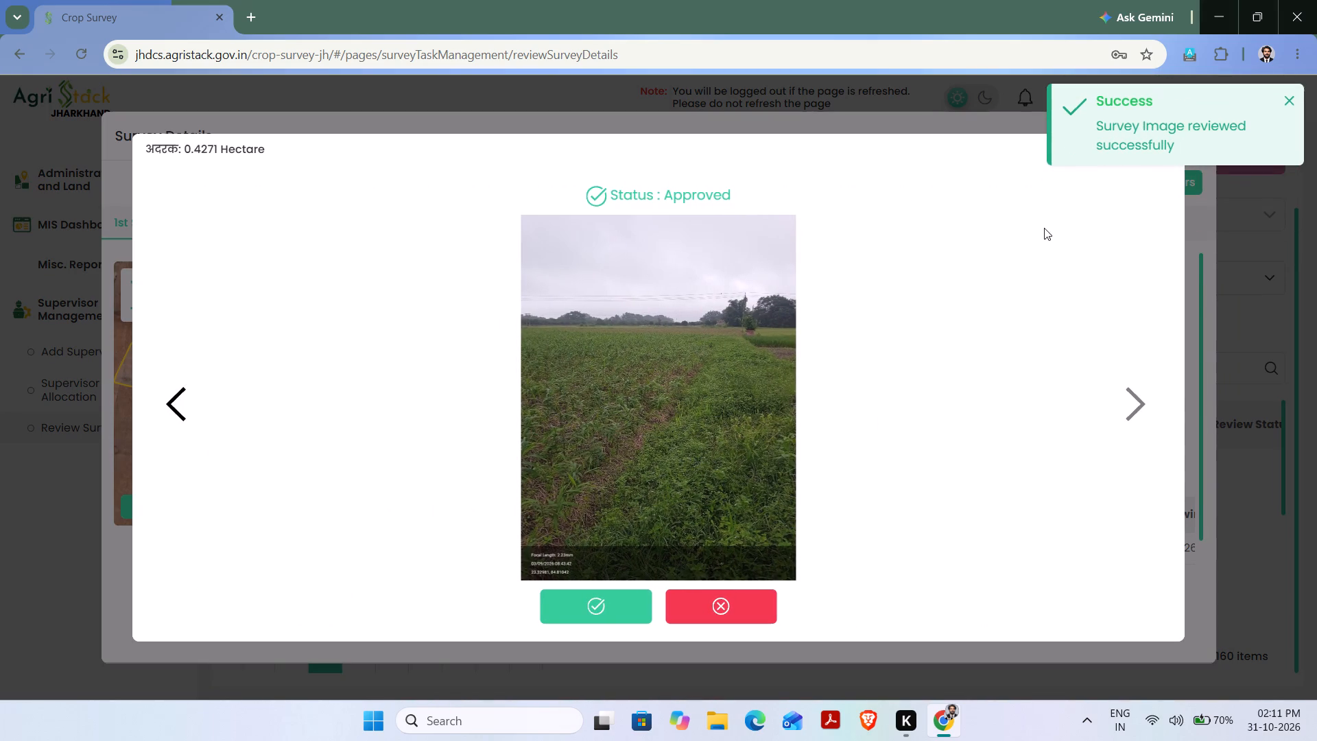
click(1165, 148)
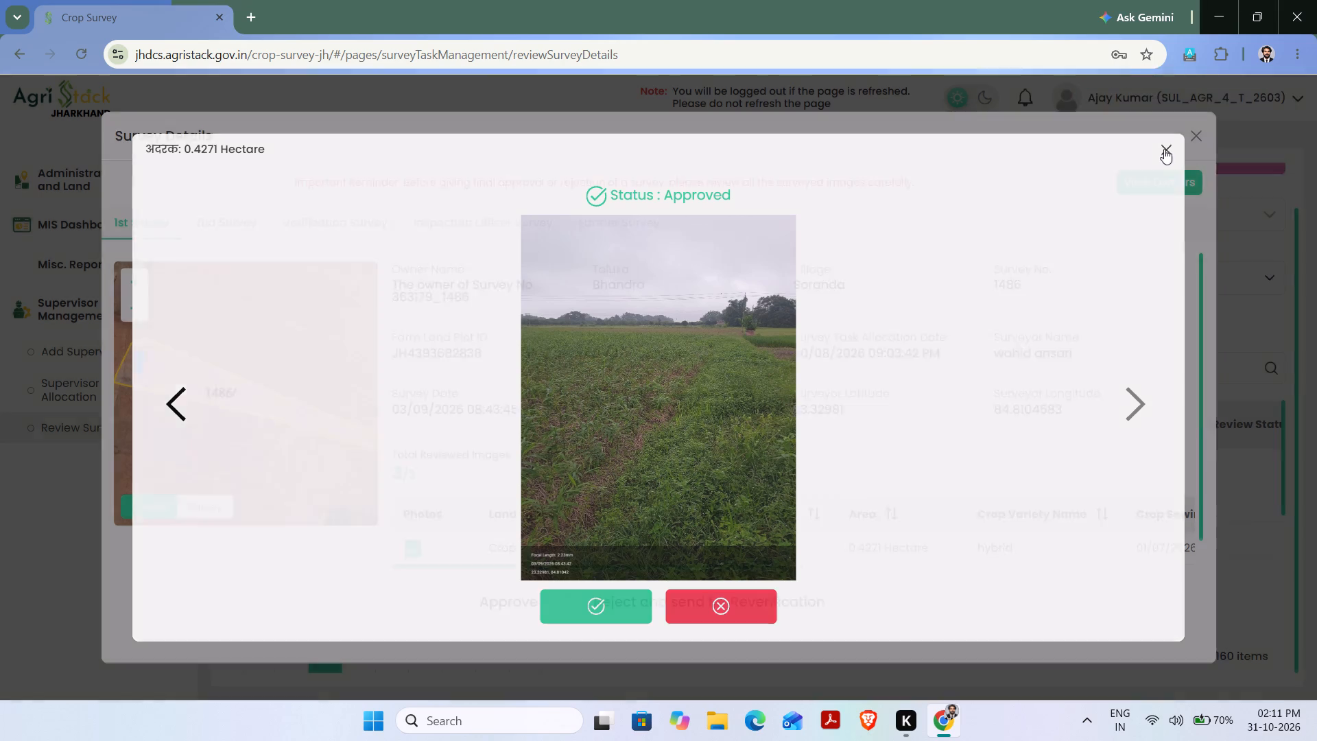
Save the 1st survey review of survey number 1486 as Approve and close its details.
scroll(609, 437, down, 1)
click(507, 478)
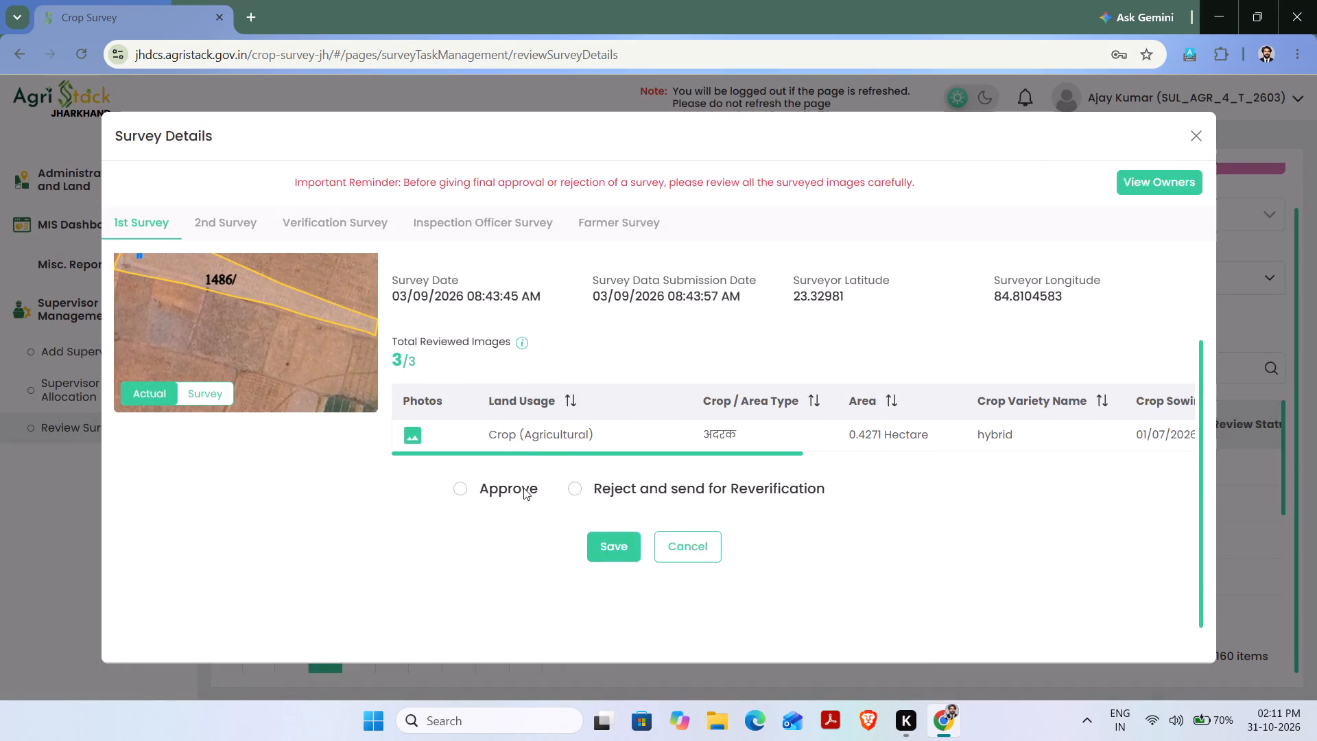
click(522, 488)
click(580, 532)
click(596, 536)
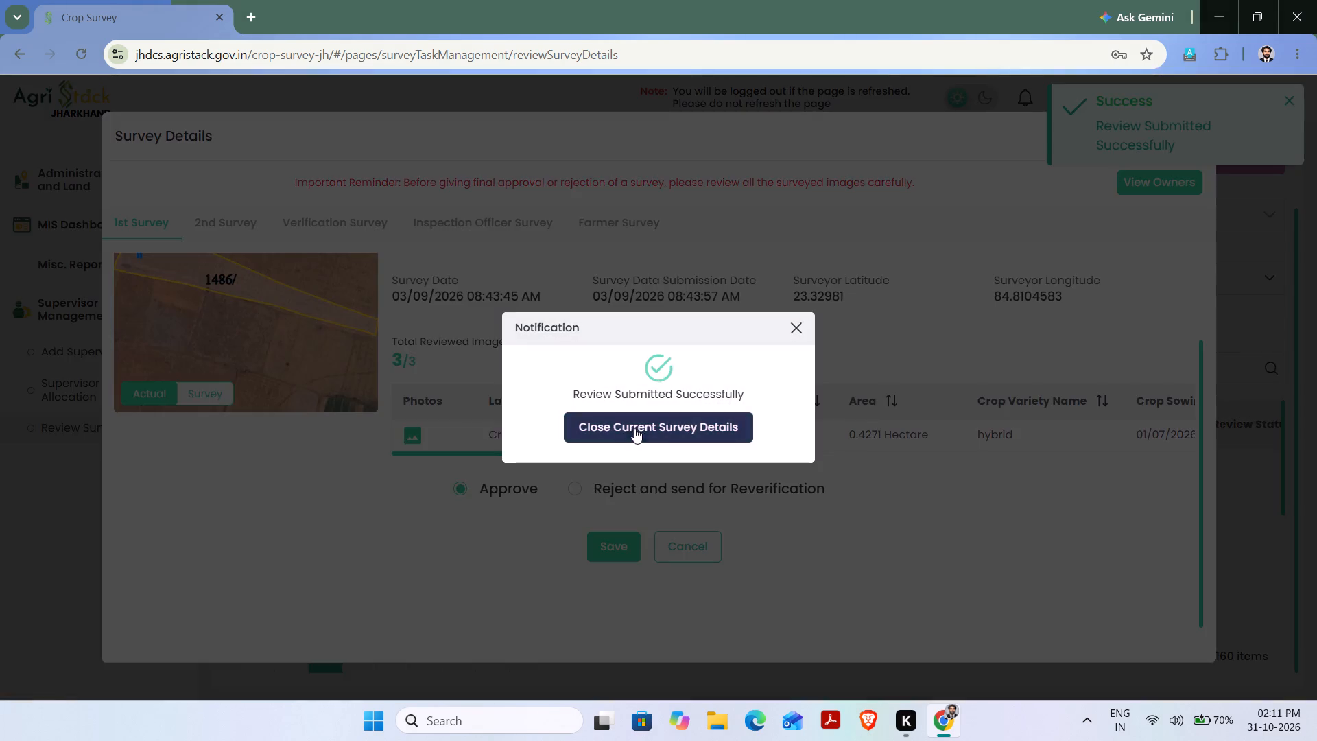
click(634, 429)
Open survey number 1485 and approve the three farm images of its रागी crop.
click(250, 584)
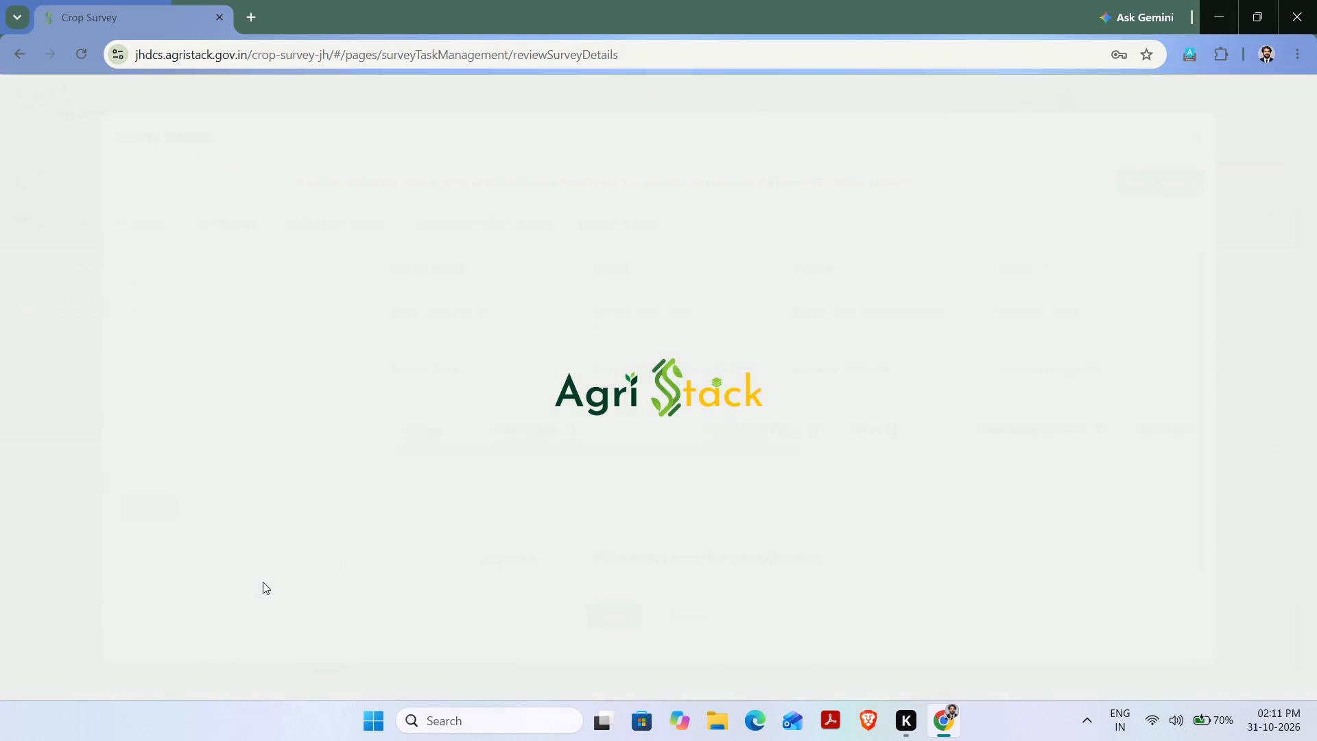
click(417, 550)
click(571, 604)
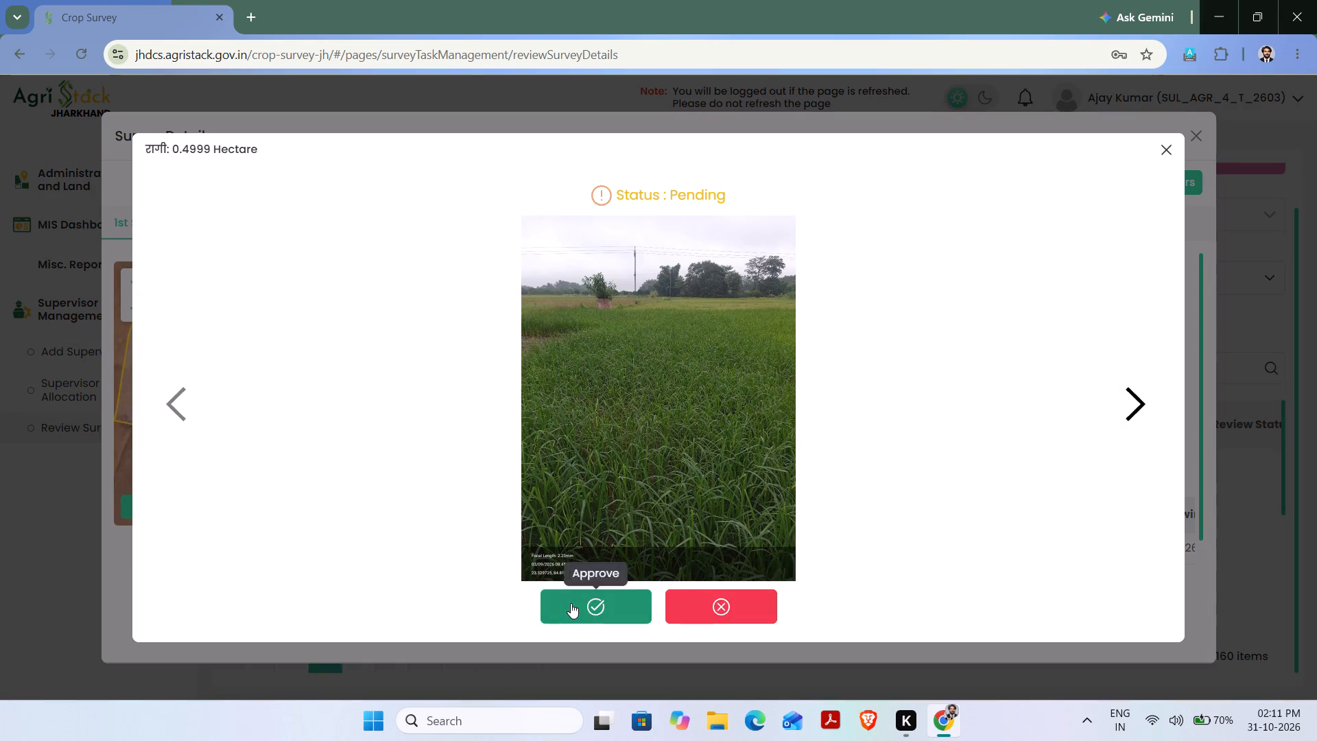
drag(630, 550, 538, 565)
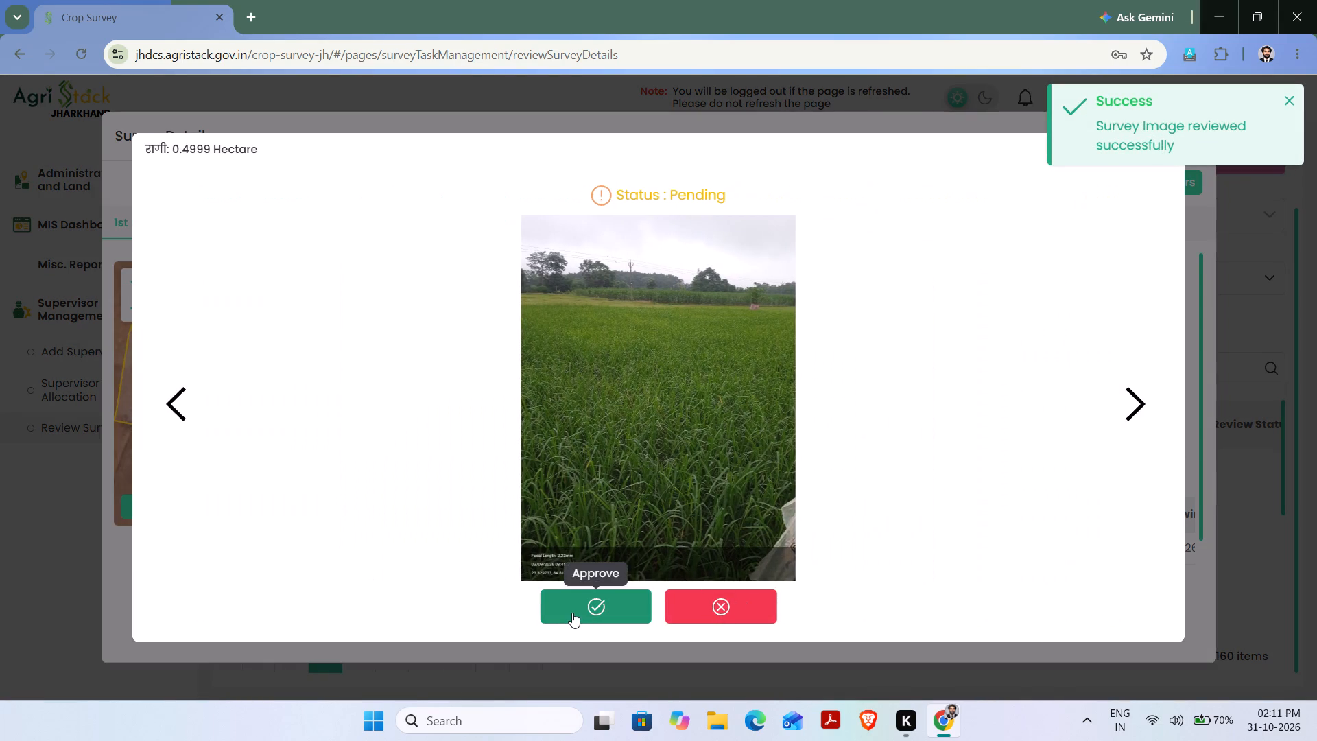
click(572, 613)
drag(638, 533, 559, 549)
click(567, 600)
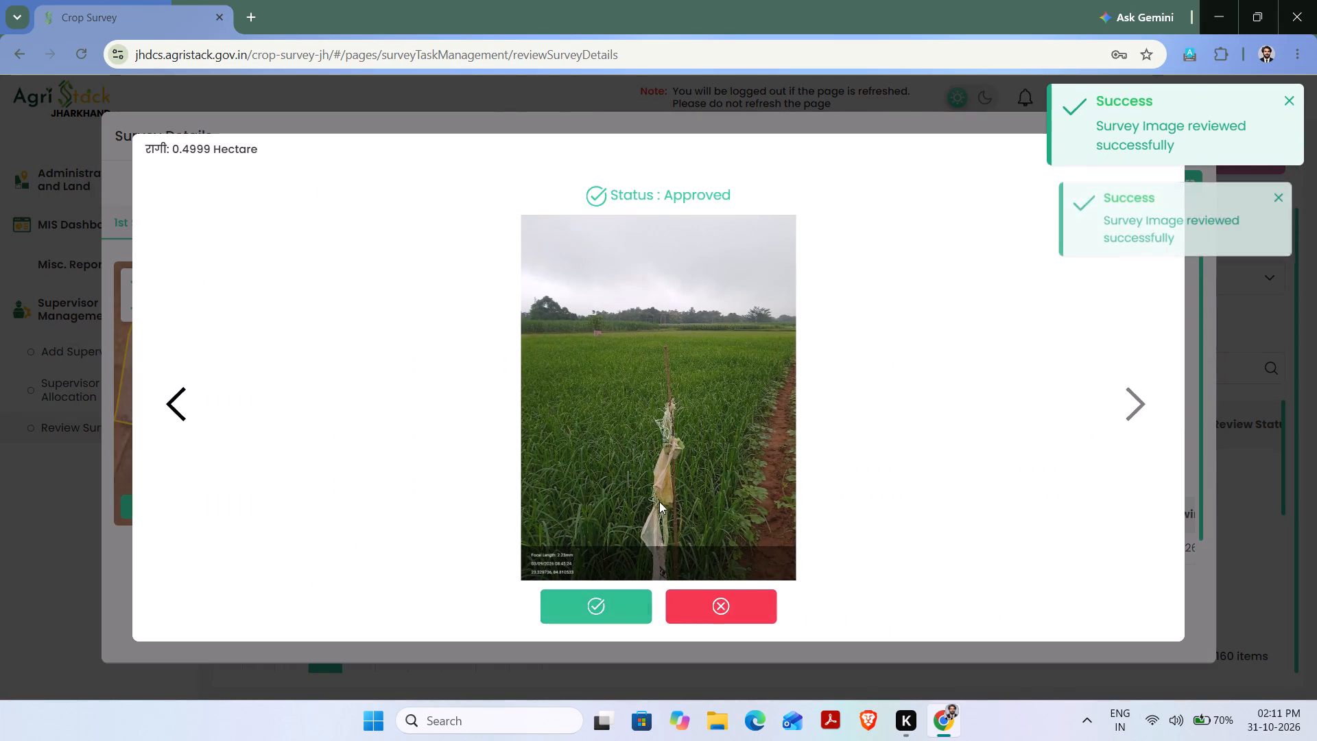
drag(658, 503, 652, 504)
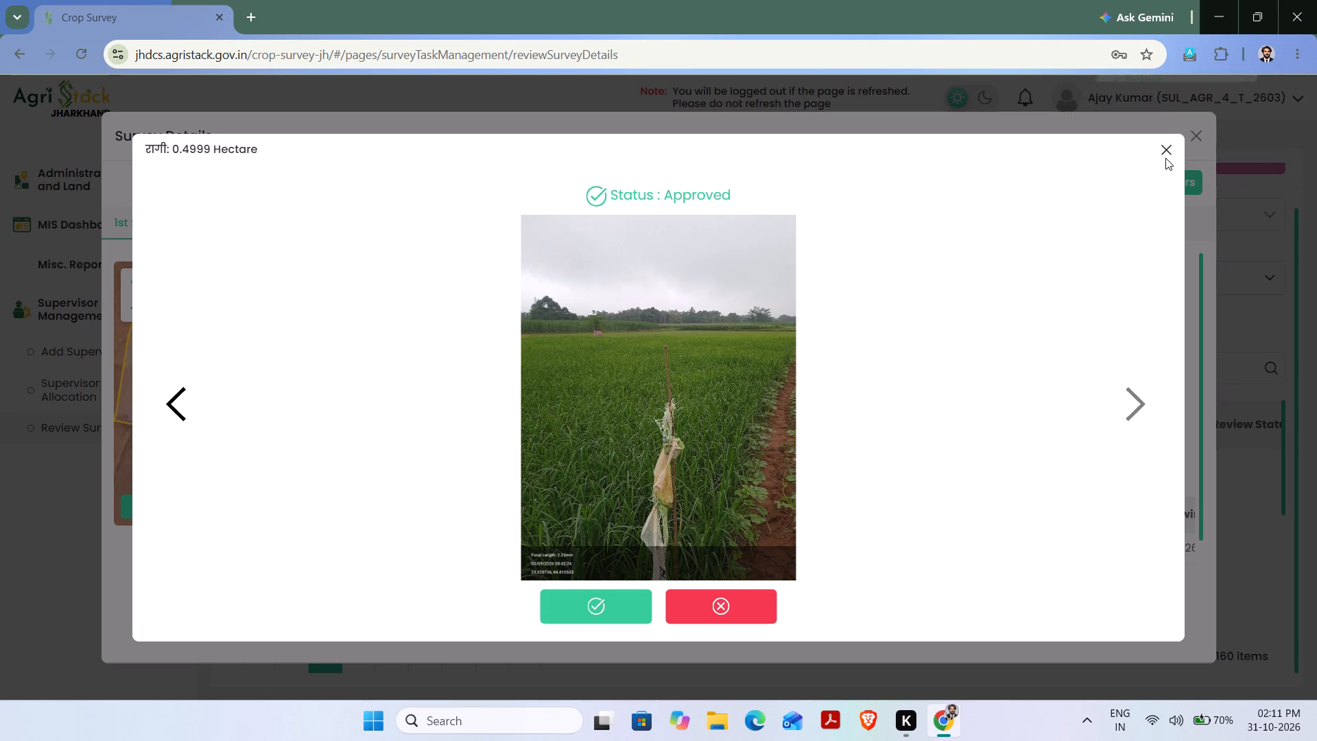
click(1165, 157)
Save the 1st survey review of survey number 1485 as Approve and close its details.
scroll(757, 466, down, 1)
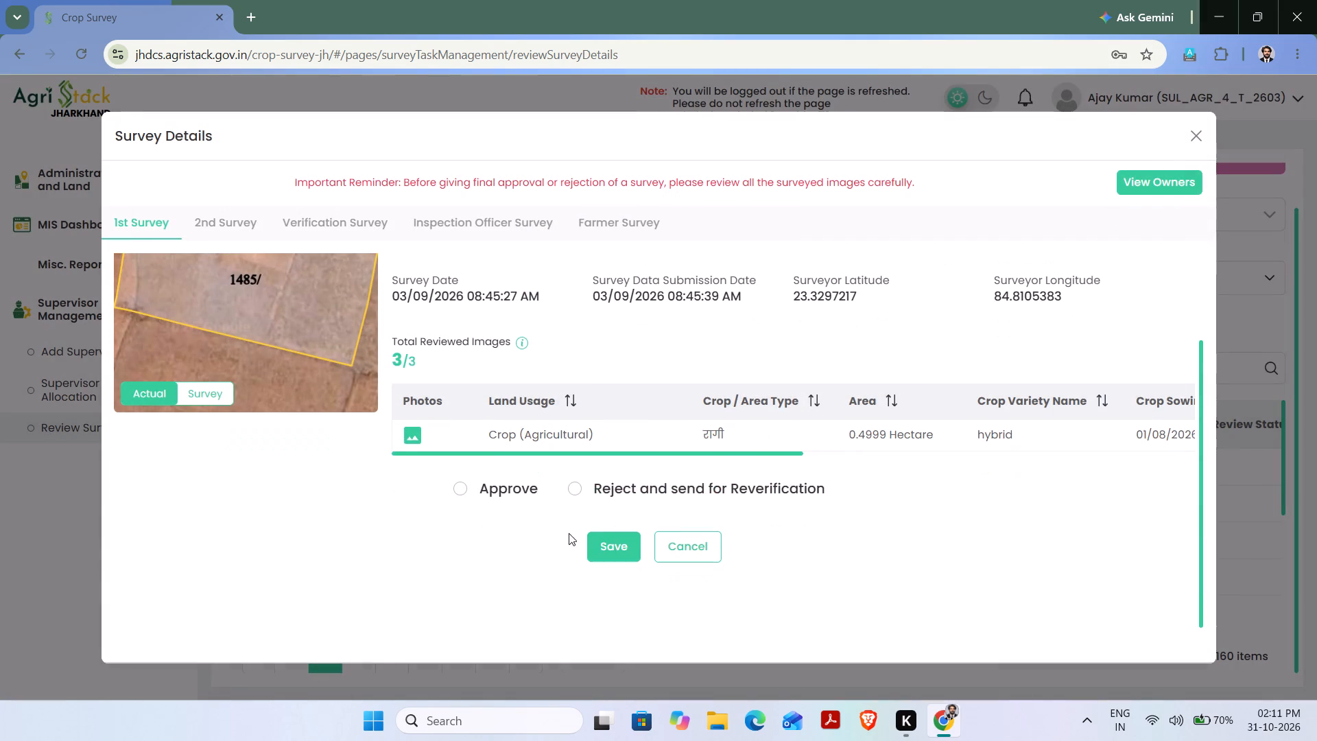
click(508, 488)
click(606, 542)
click(674, 412)
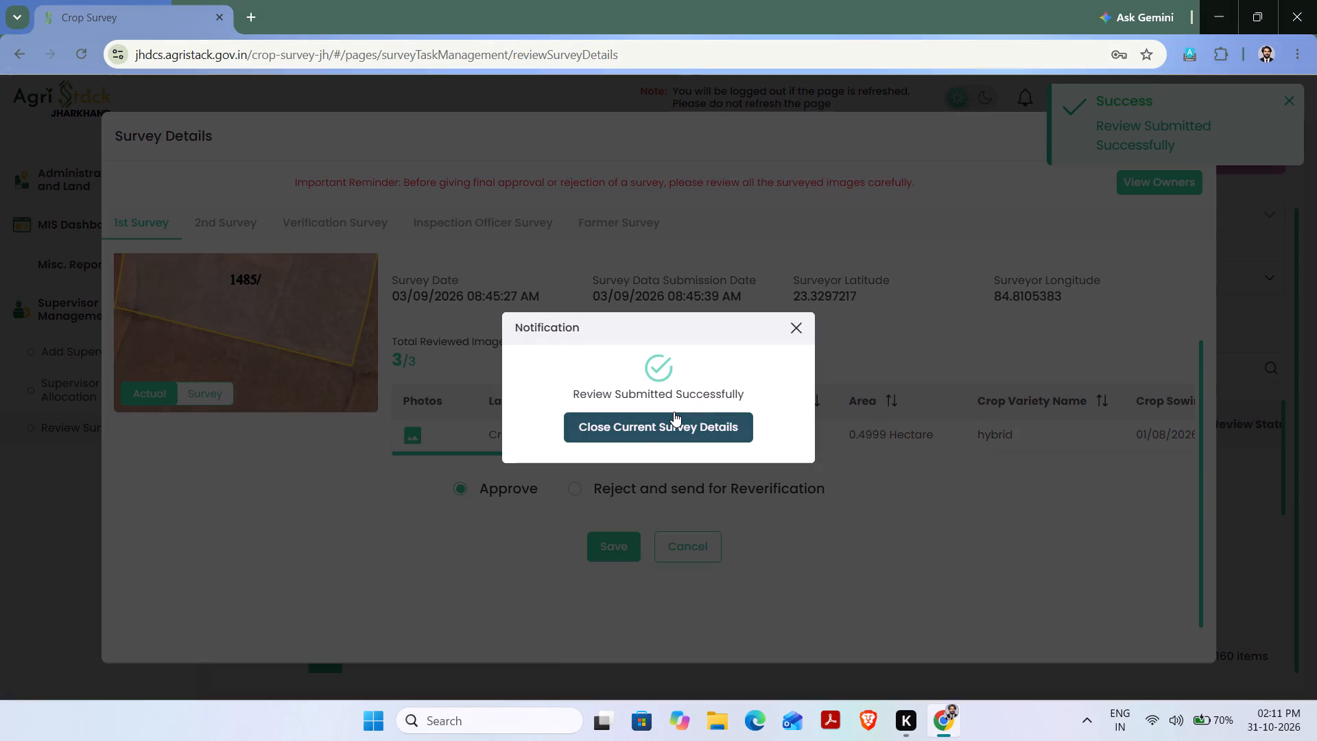
click(571, 432)
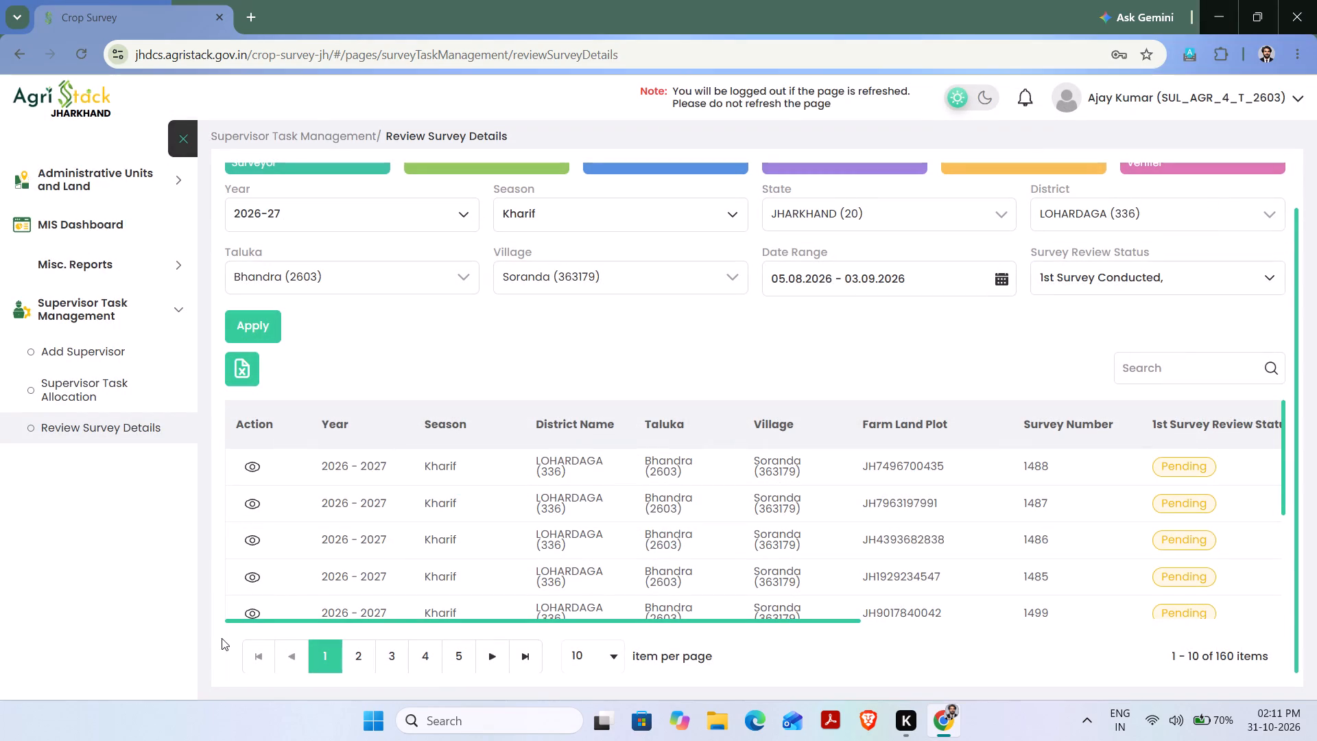
Open survey number 1499 and approve the three farm images of its Fallow area.
click(258, 617)
click(408, 547)
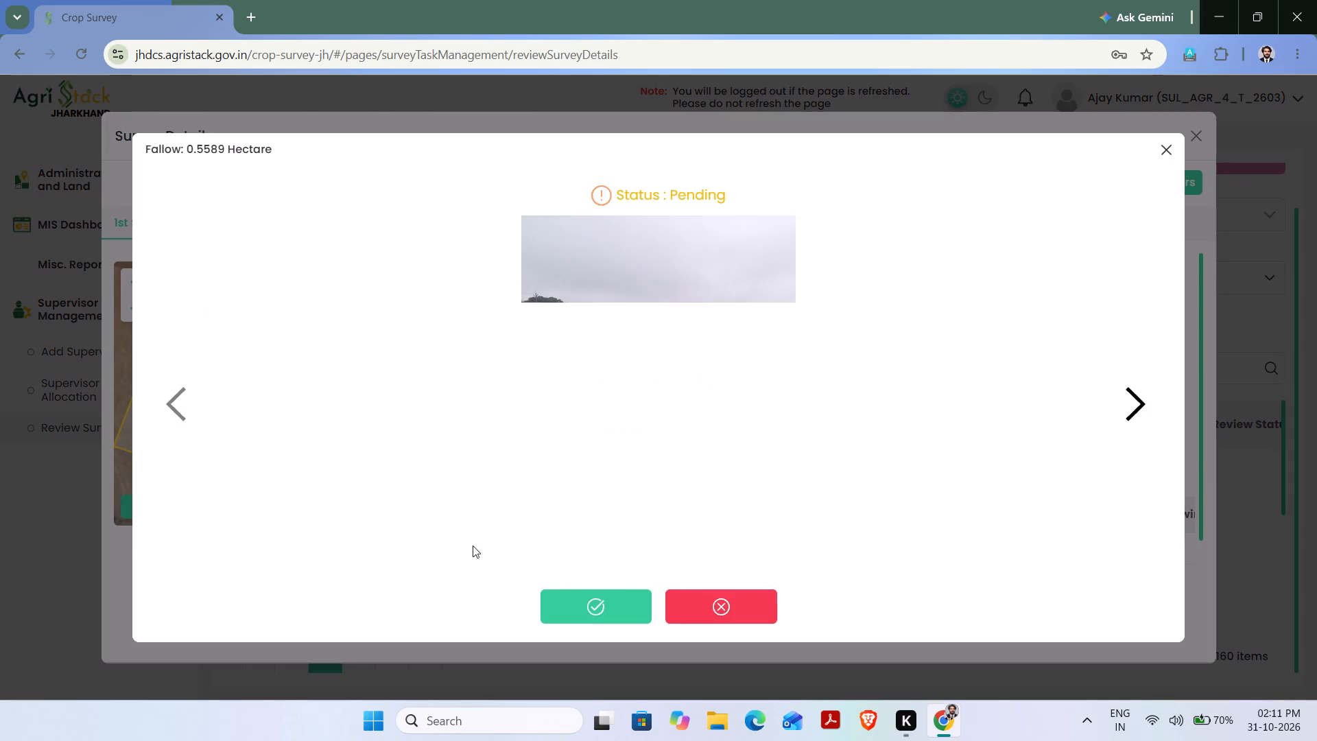
click(579, 600)
drag(683, 514, 600, 535)
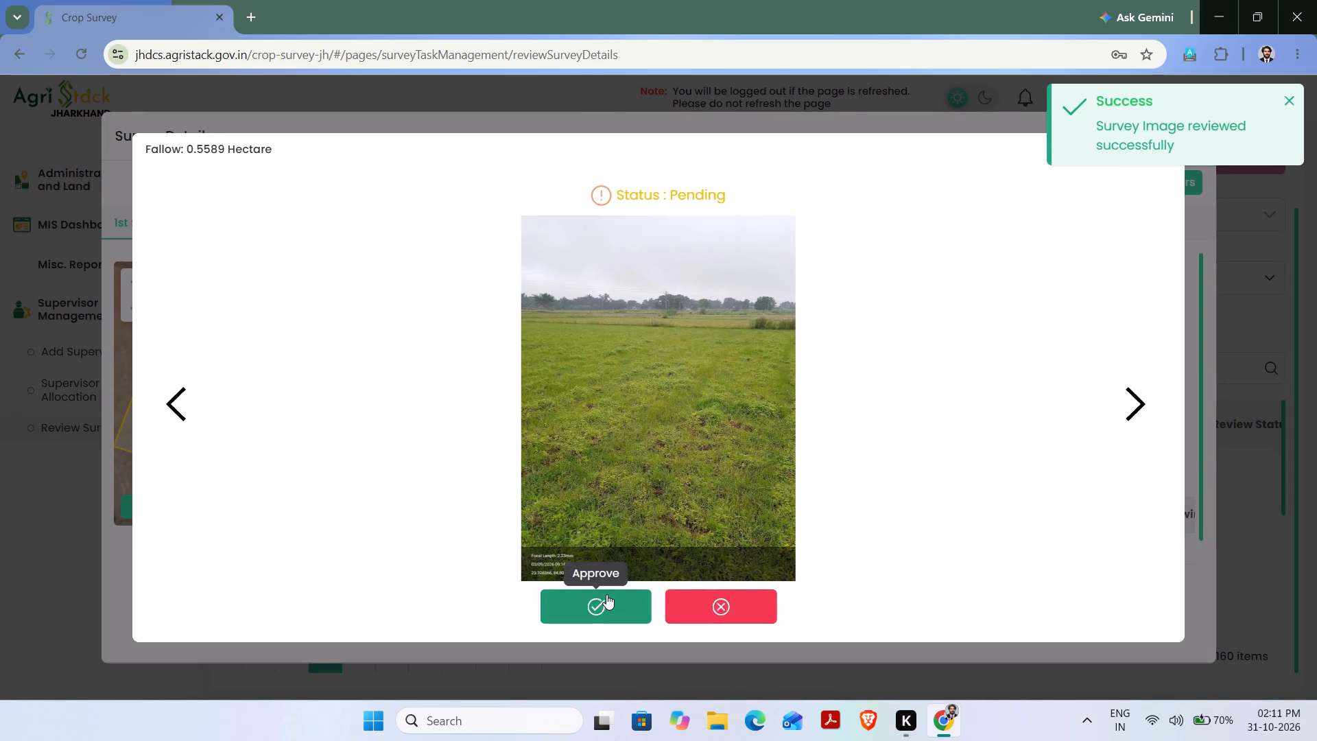
click(607, 592)
drag(696, 480, 656, 489)
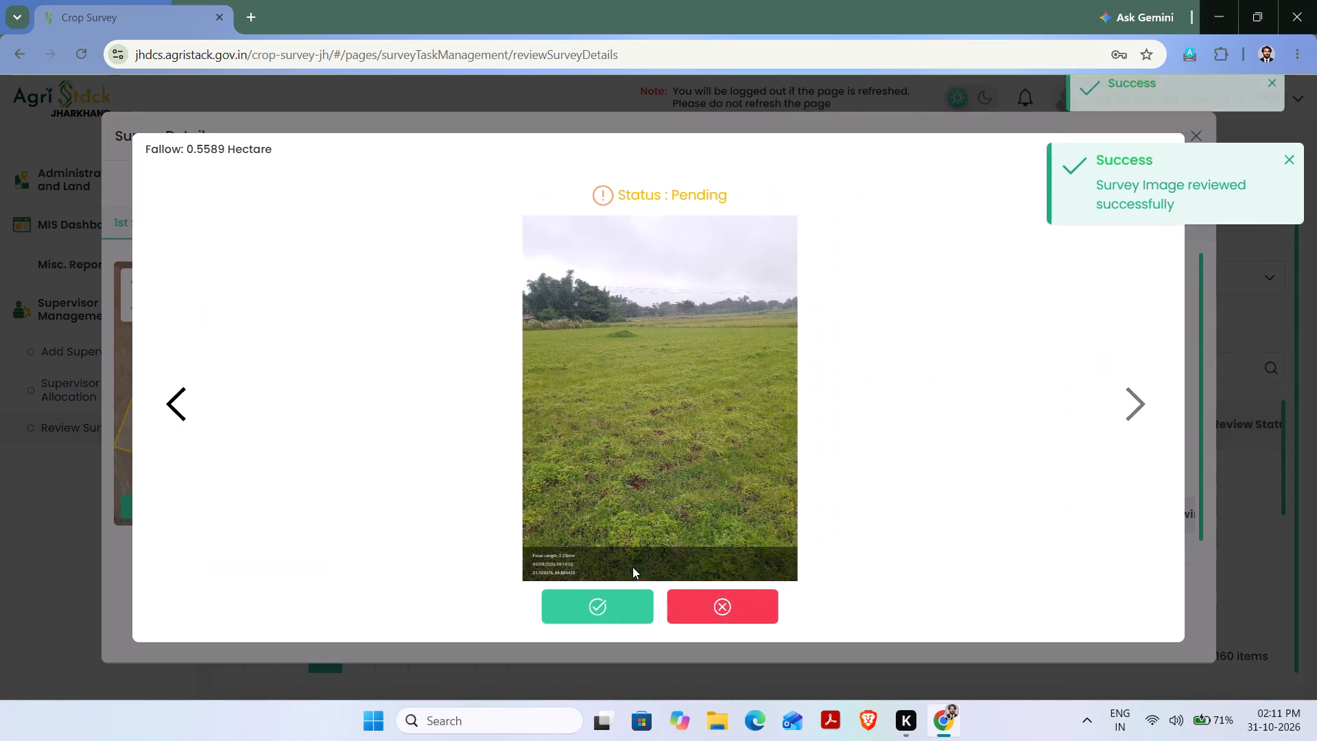
click(624, 604)
drag(720, 495, 678, 503)
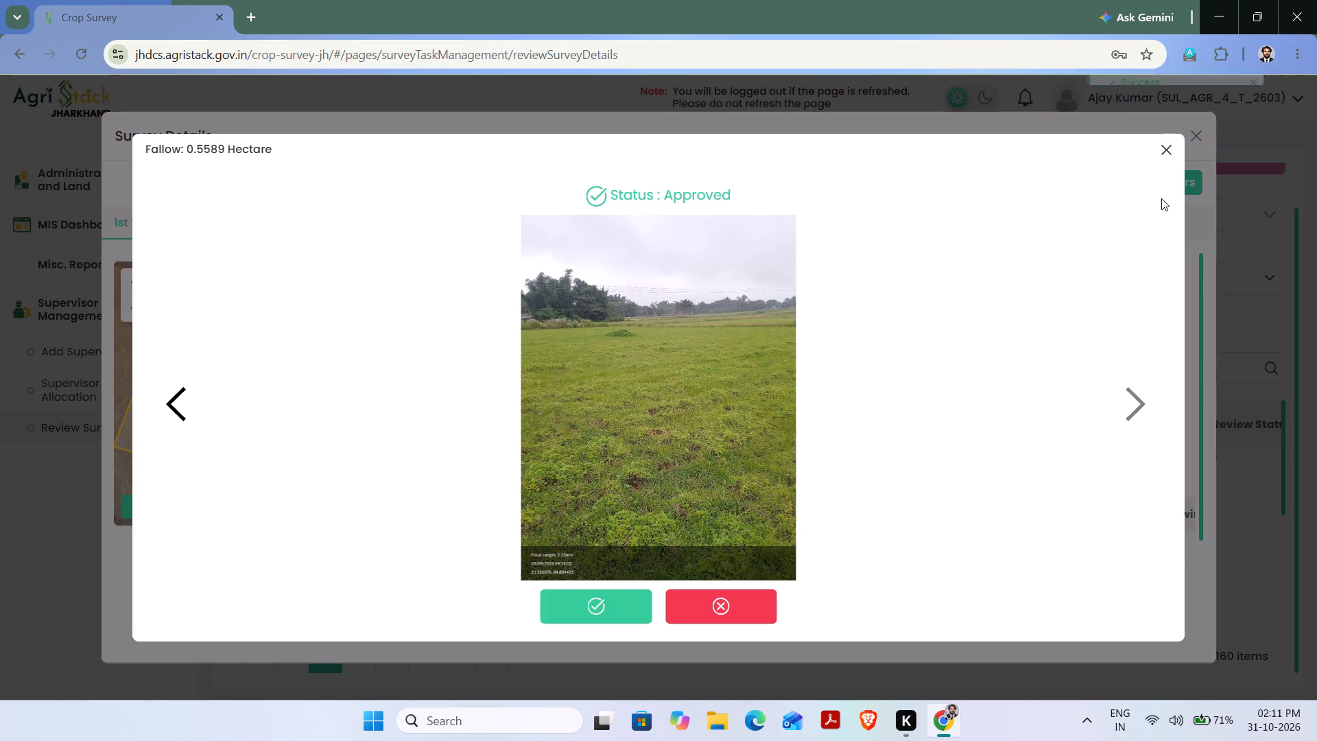
click(1166, 142)
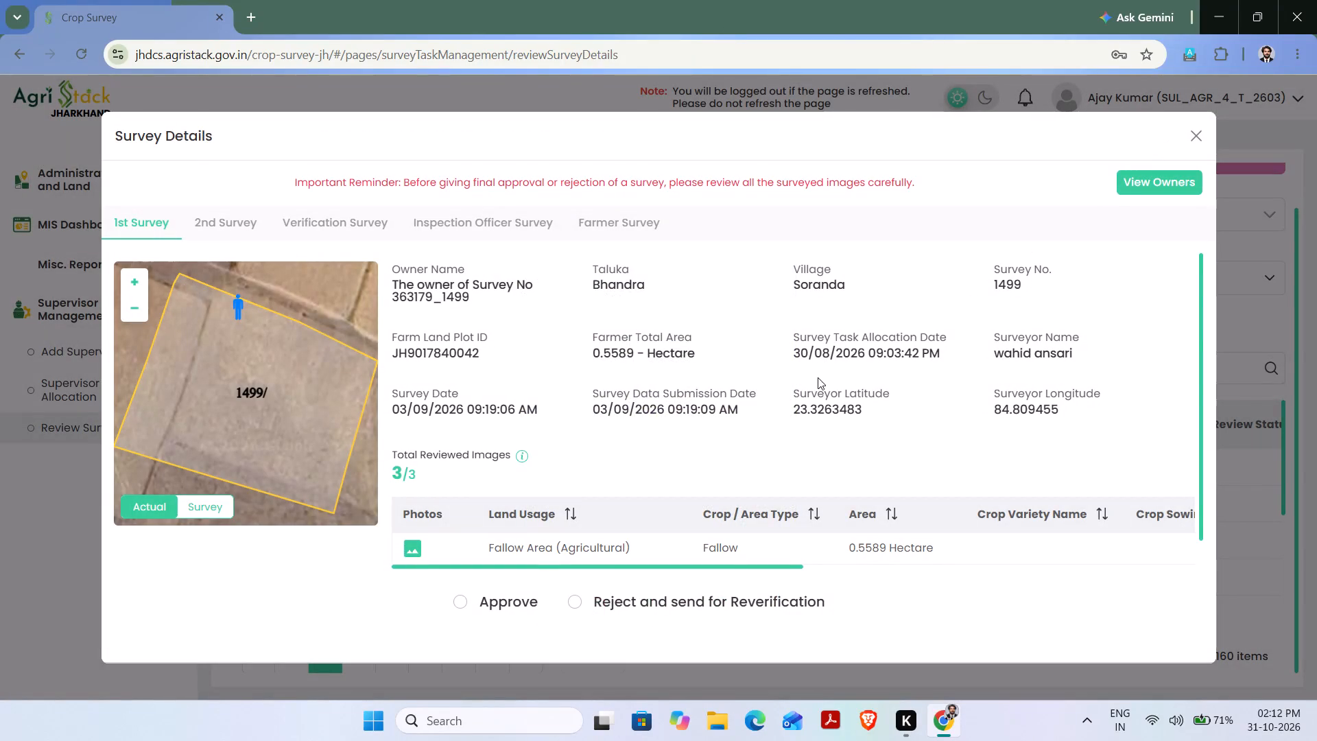
Save the 1st survey review of survey number 1499 as Approve and close its details.
scroll(818, 377, down, 2)
click(520, 485)
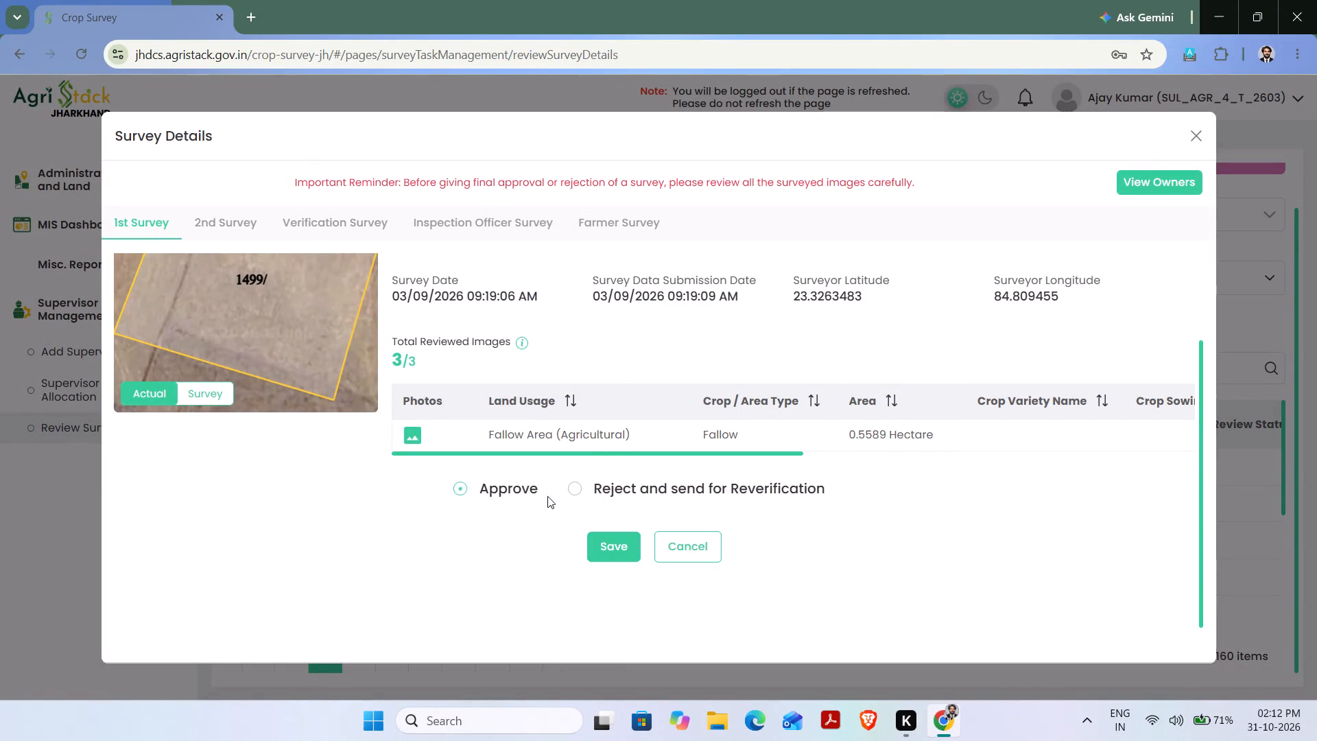
click(613, 539)
click(679, 432)
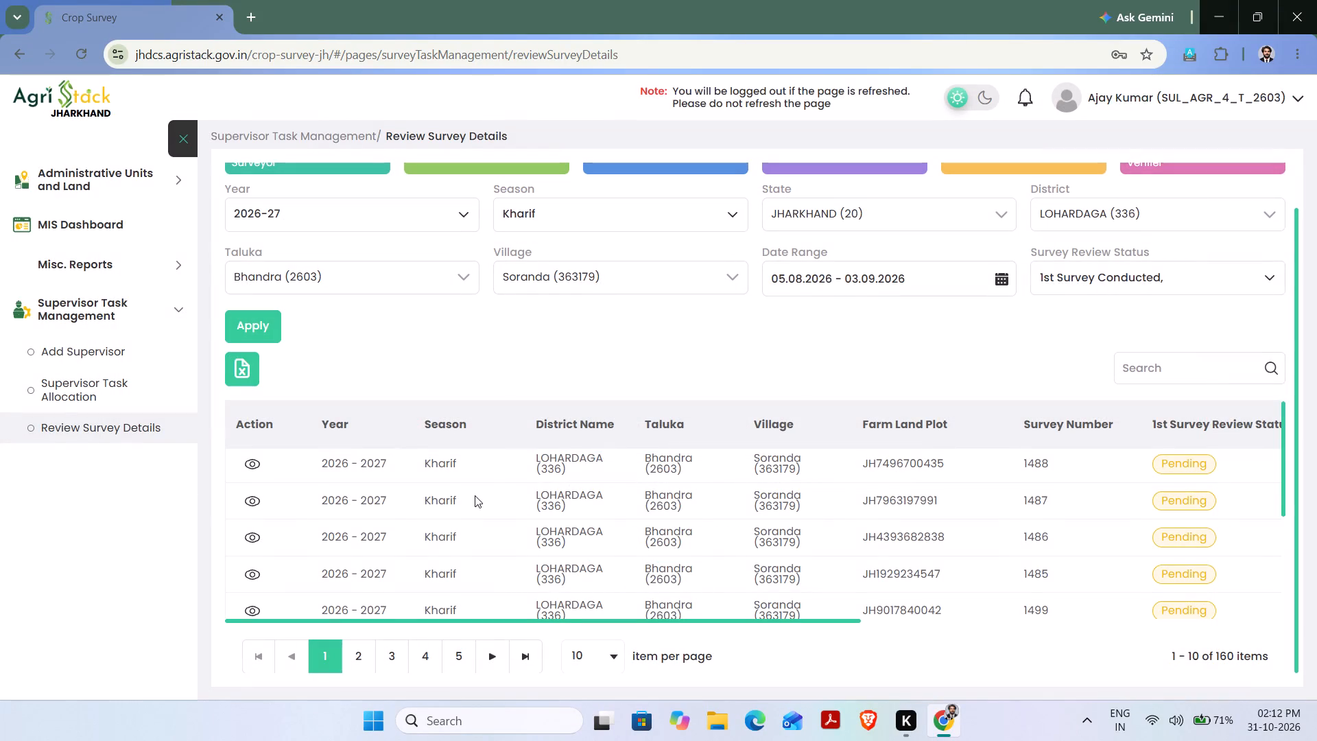
Open survey number 1498 and approve the three farm images of its रागी crop.
scroll(473, 495, down, 3)
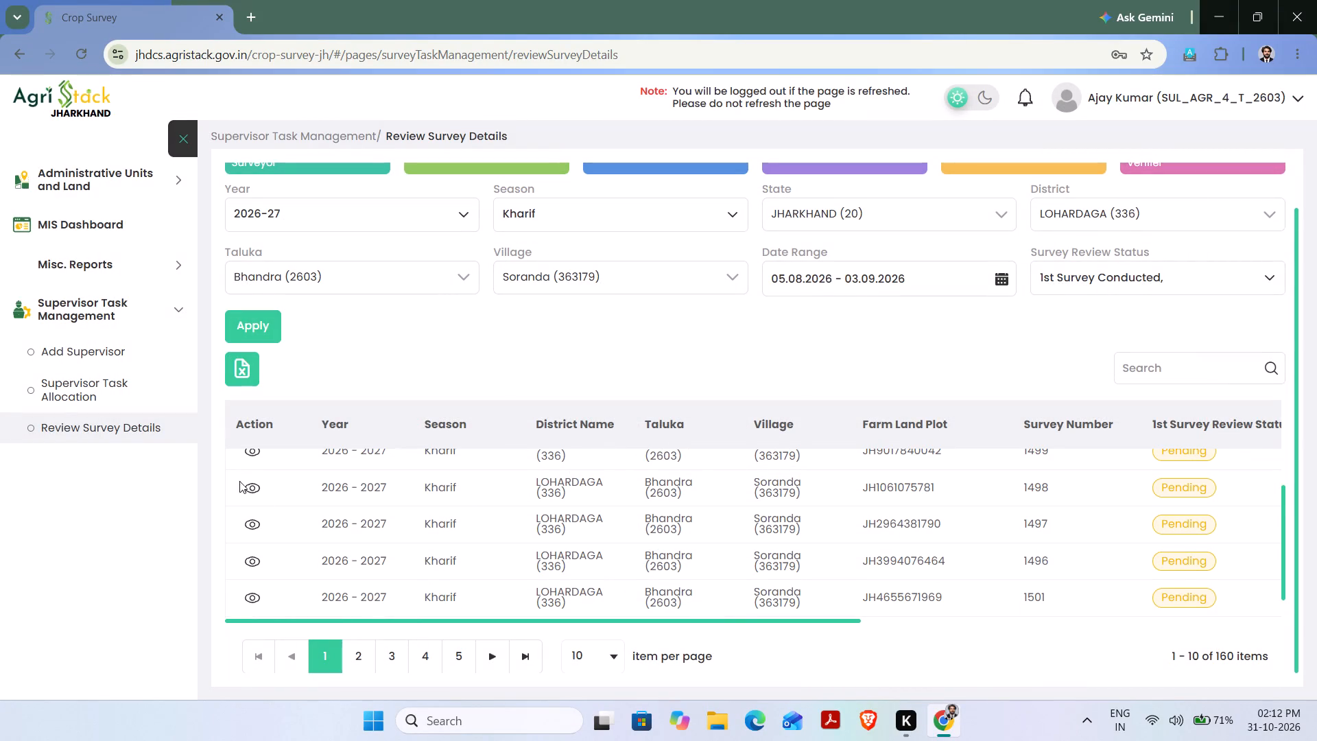
click(250, 460)
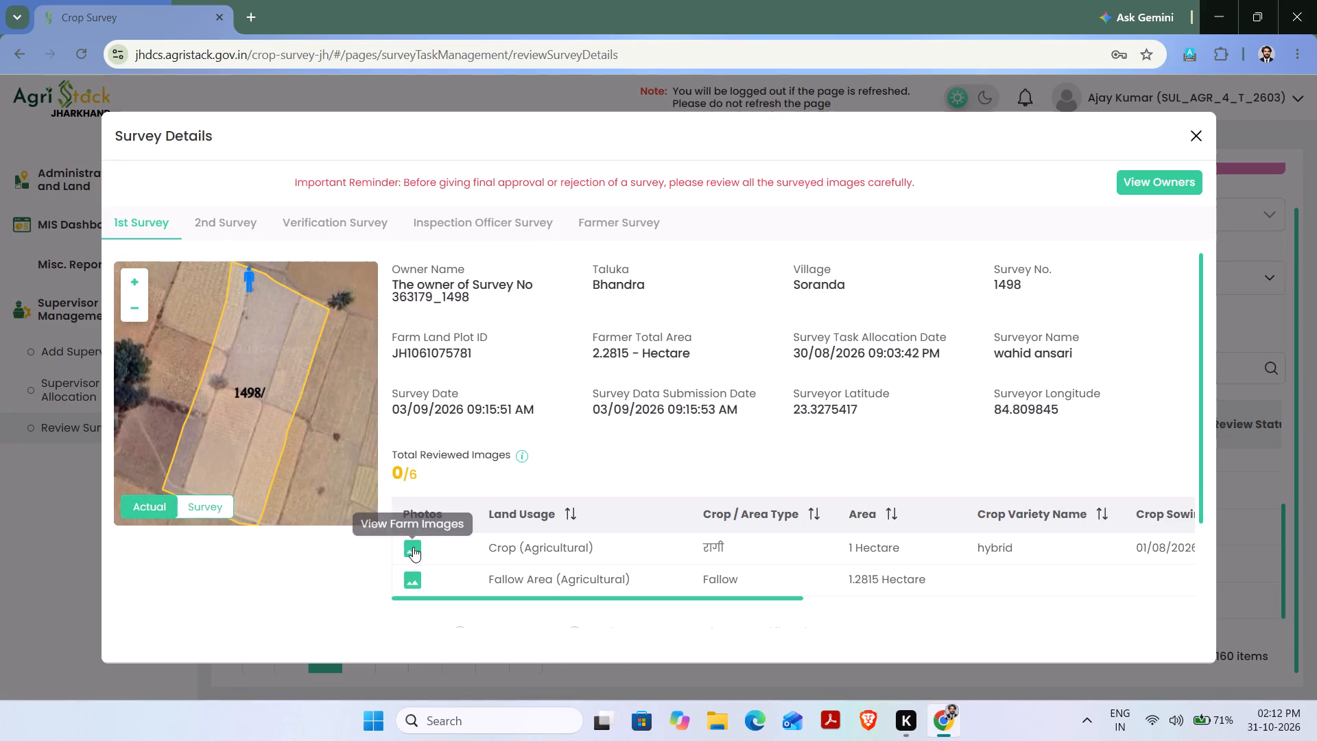
click(413, 547)
click(560, 607)
drag(650, 521, 586, 532)
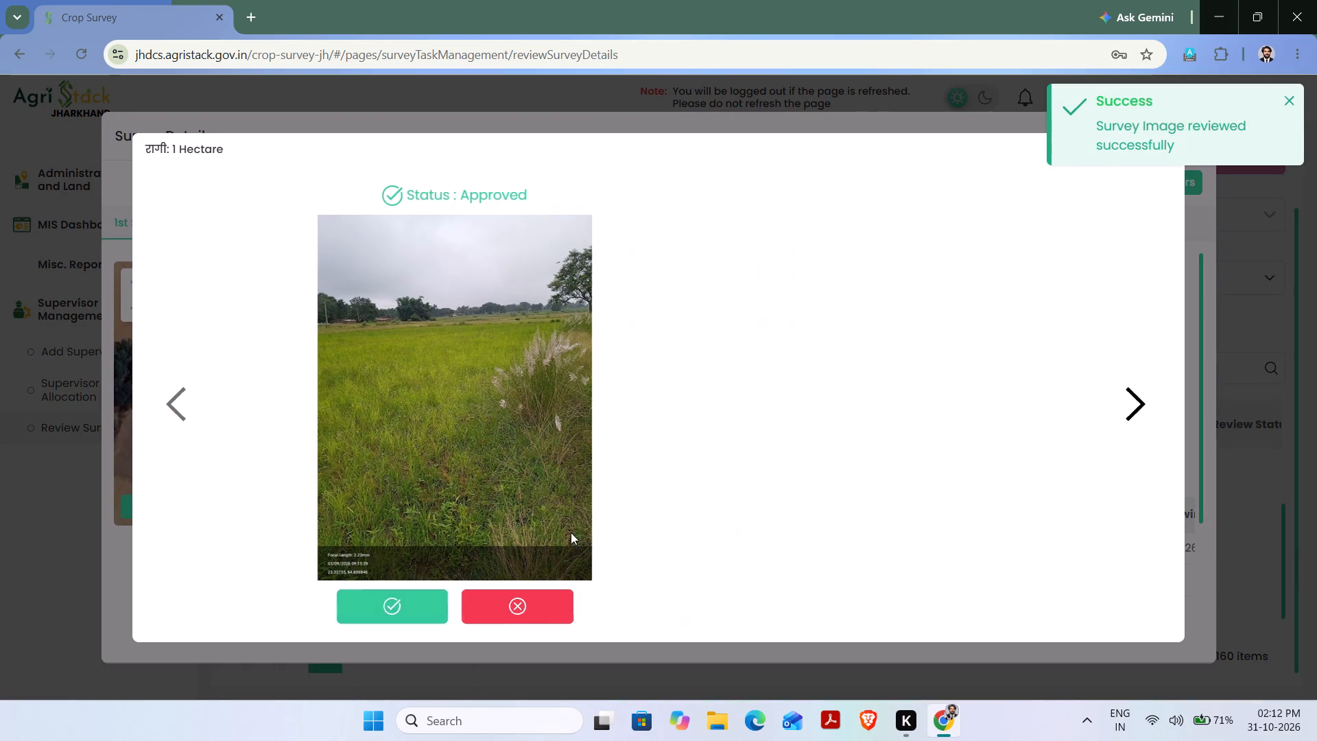
click(592, 614)
drag(681, 489, 595, 513)
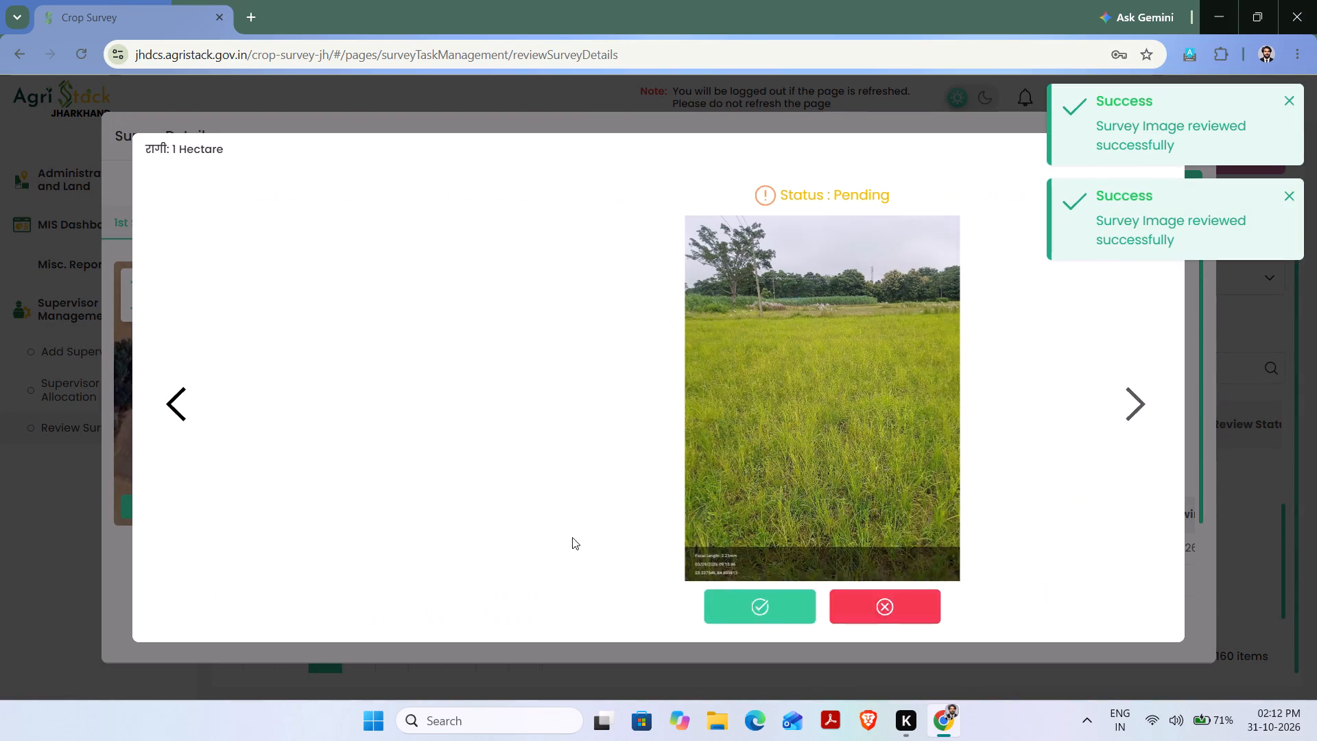
click(586, 600)
drag(683, 457, 674, 457)
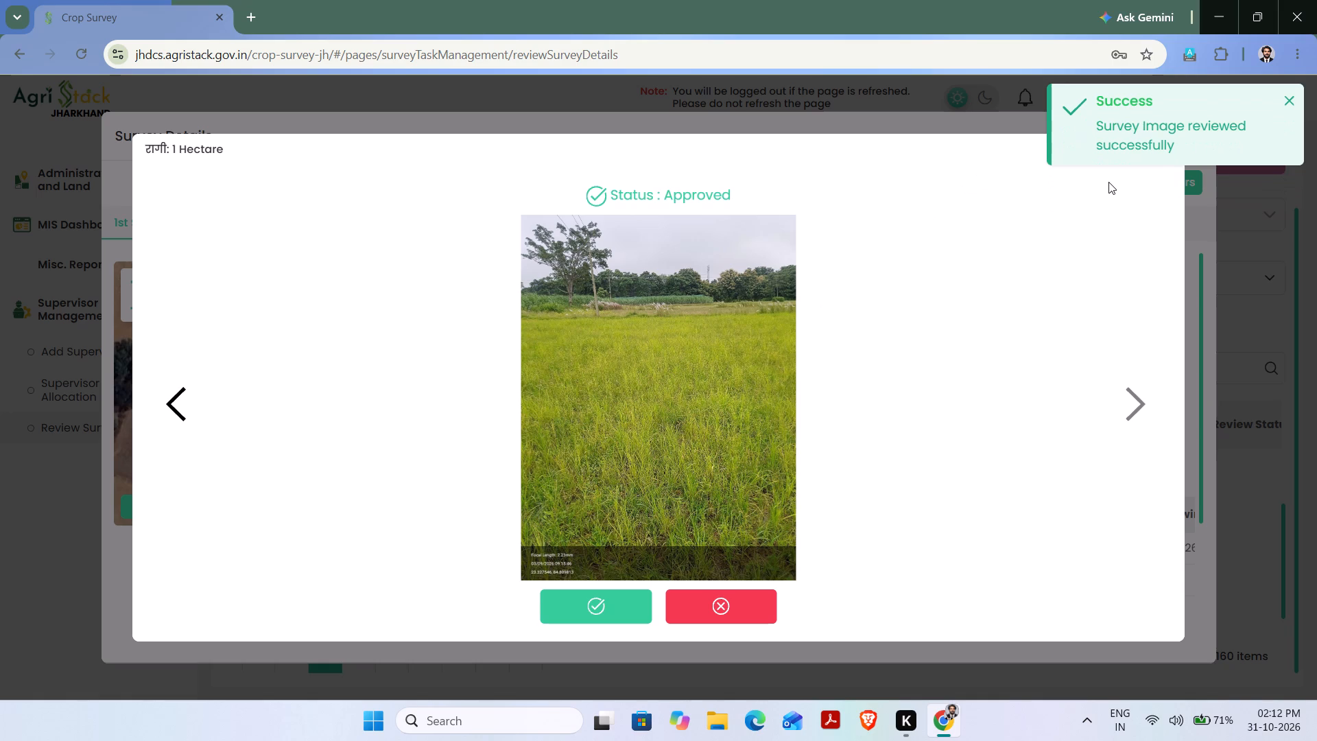
click(1165, 150)
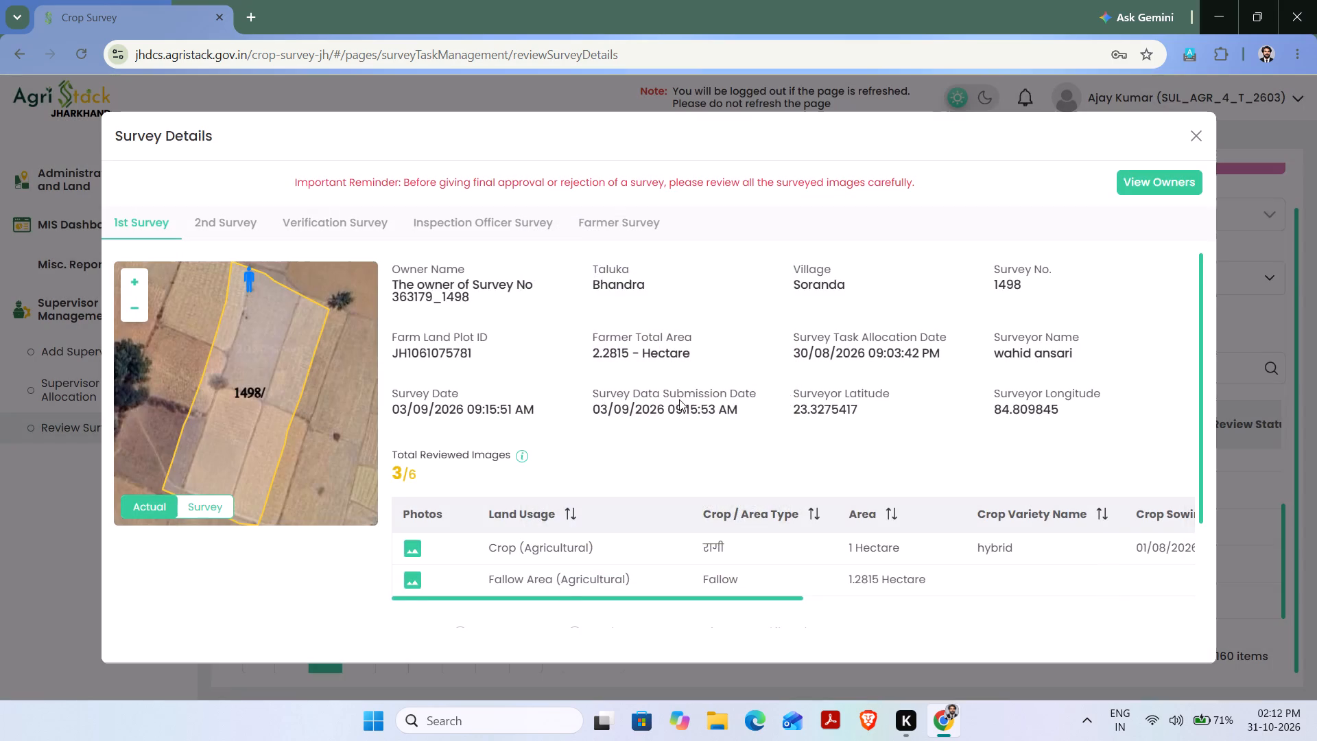
Approve the three farm images of the Fallow area in survey number 1498.
scroll(679, 399, down, 1)
click(414, 460)
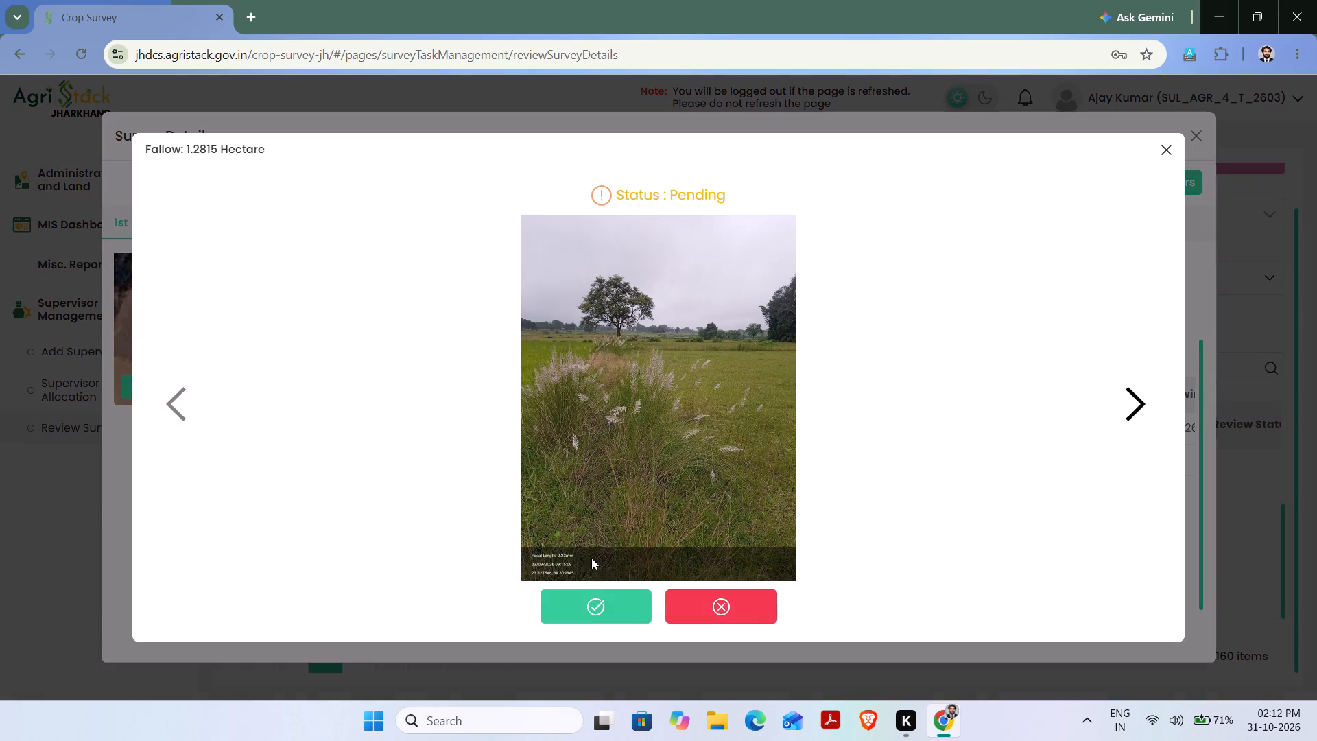
click(608, 598)
drag(671, 529, 586, 532)
click(581, 595)
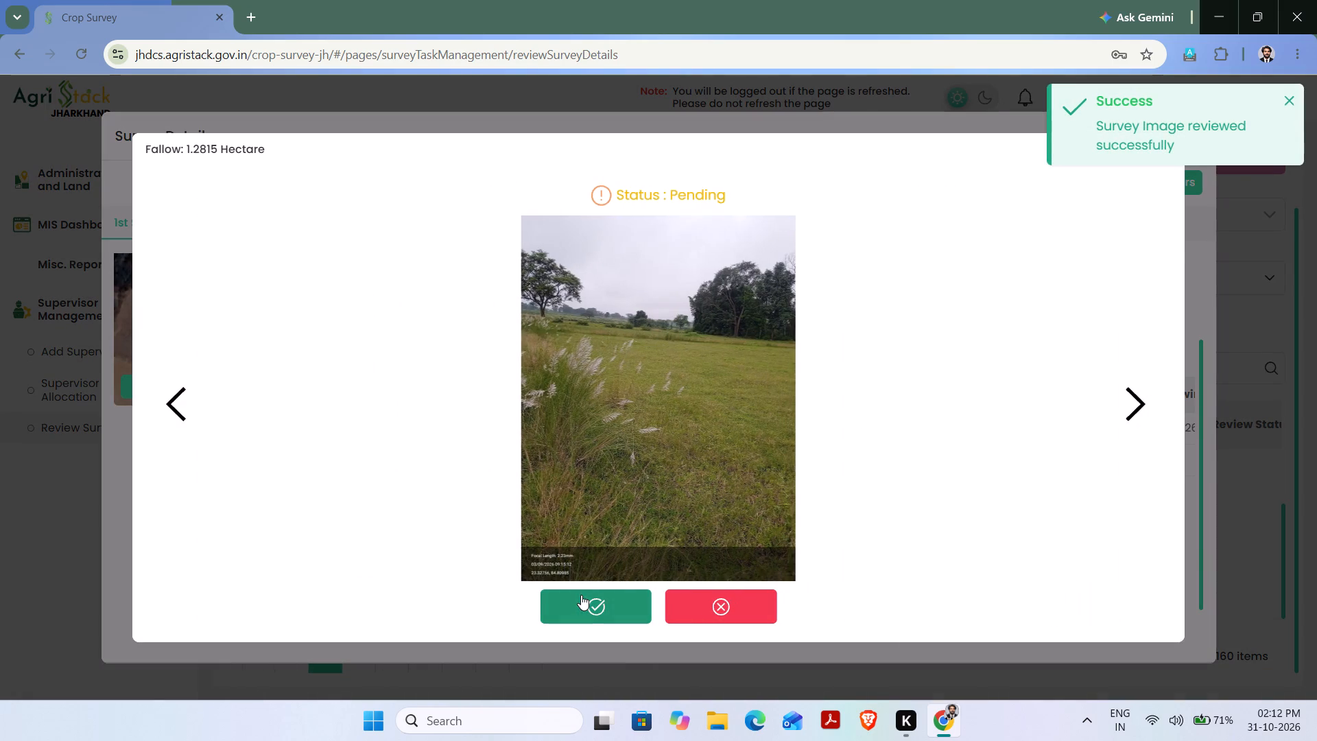
drag(652, 522, 582, 526)
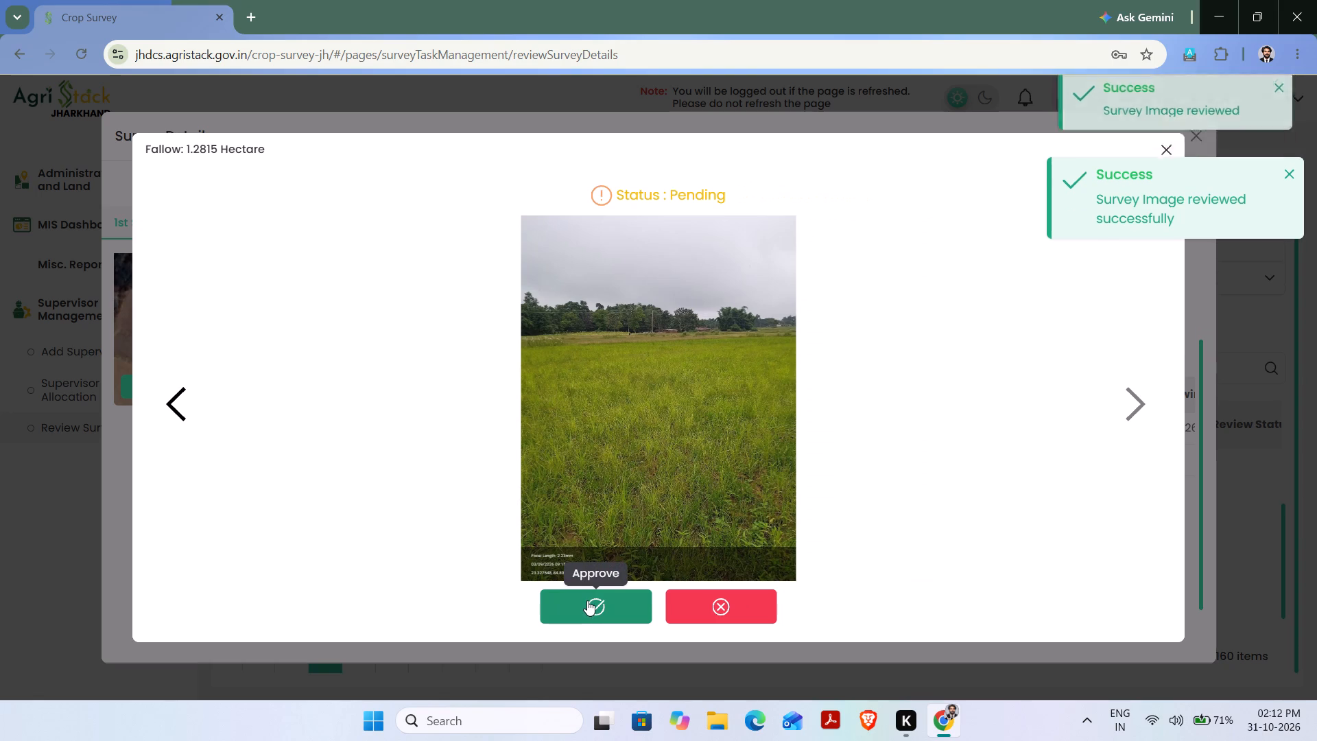
click(587, 600)
drag(667, 475, 643, 478)
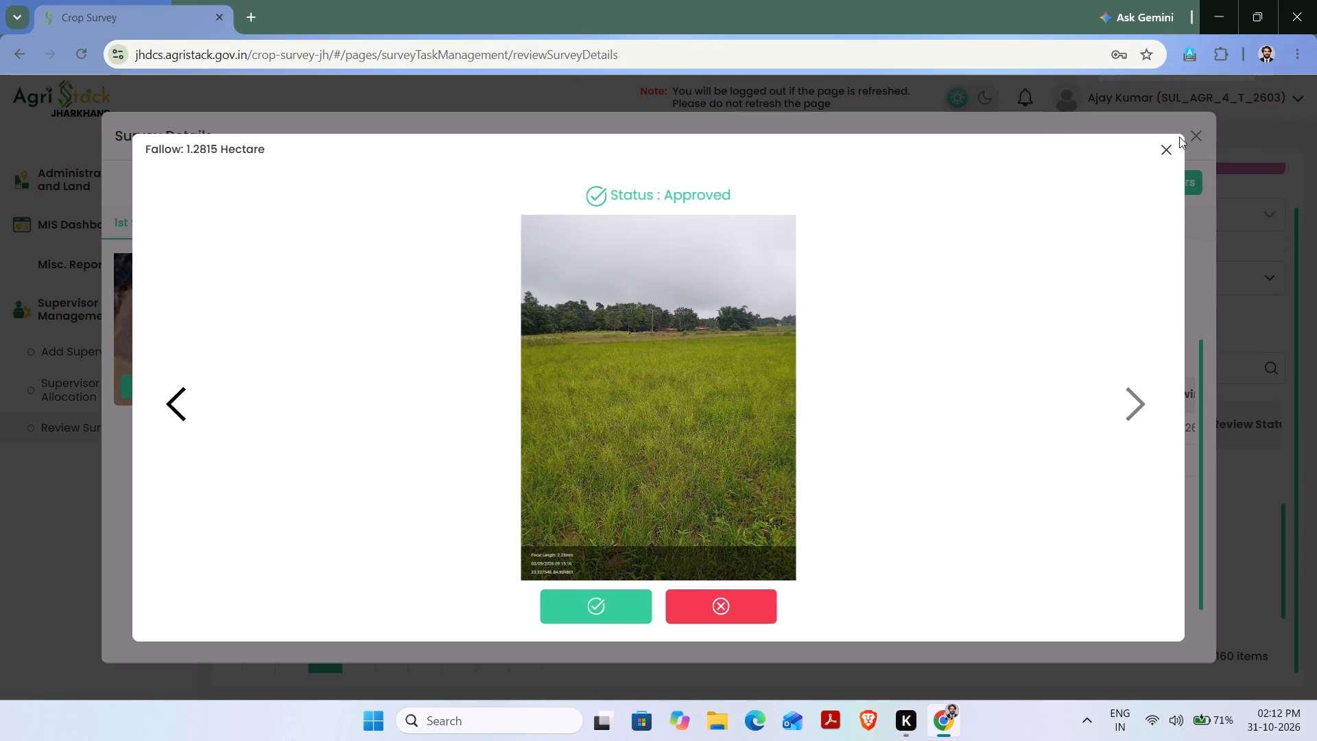
click(1165, 148)
Save the 1st survey review of survey number 1498 as Approve and close its details.
scroll(687, 428, down, 1)
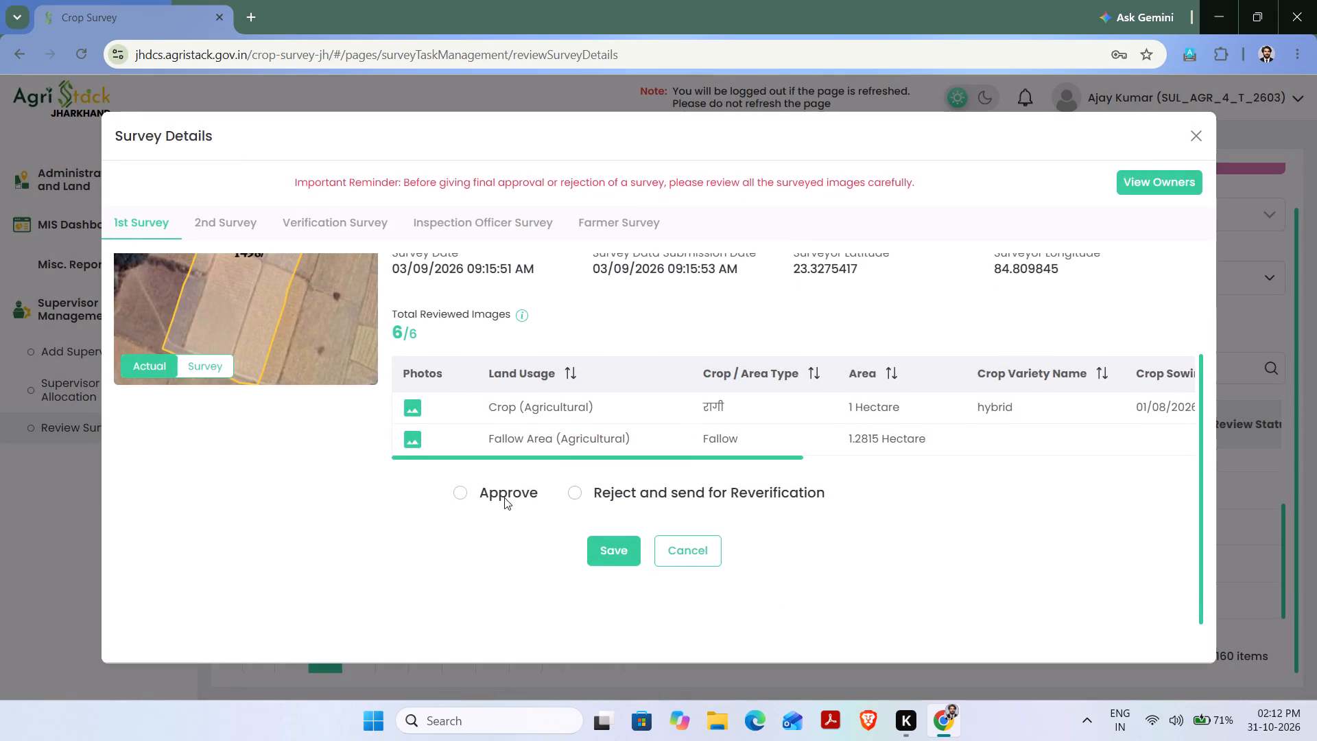
click(490, 497)
click(615, 545)
click(669, 430)
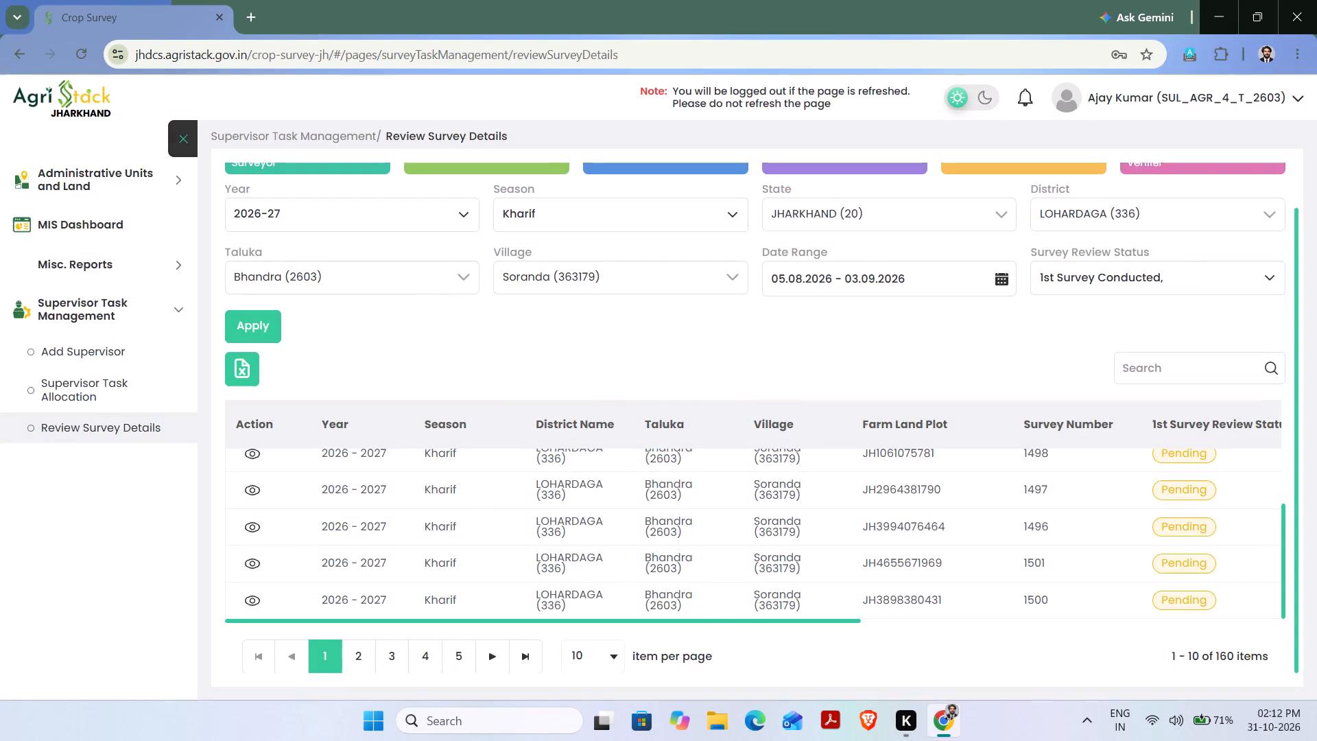
Open survey number 1497 and approve the three farm images of its गन्ना crop.
click(255, 495)
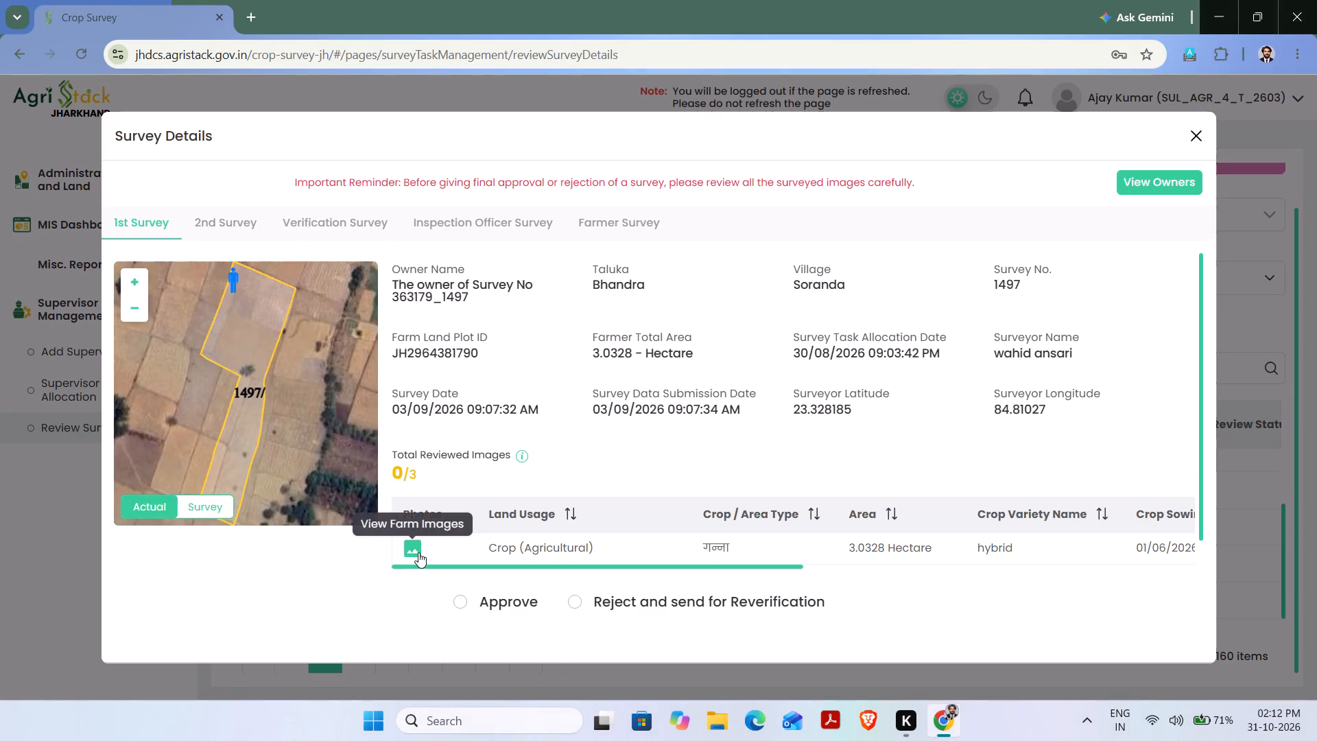
click(418, 552)
click(577, 612)
drag(666, 529, 567, 548)
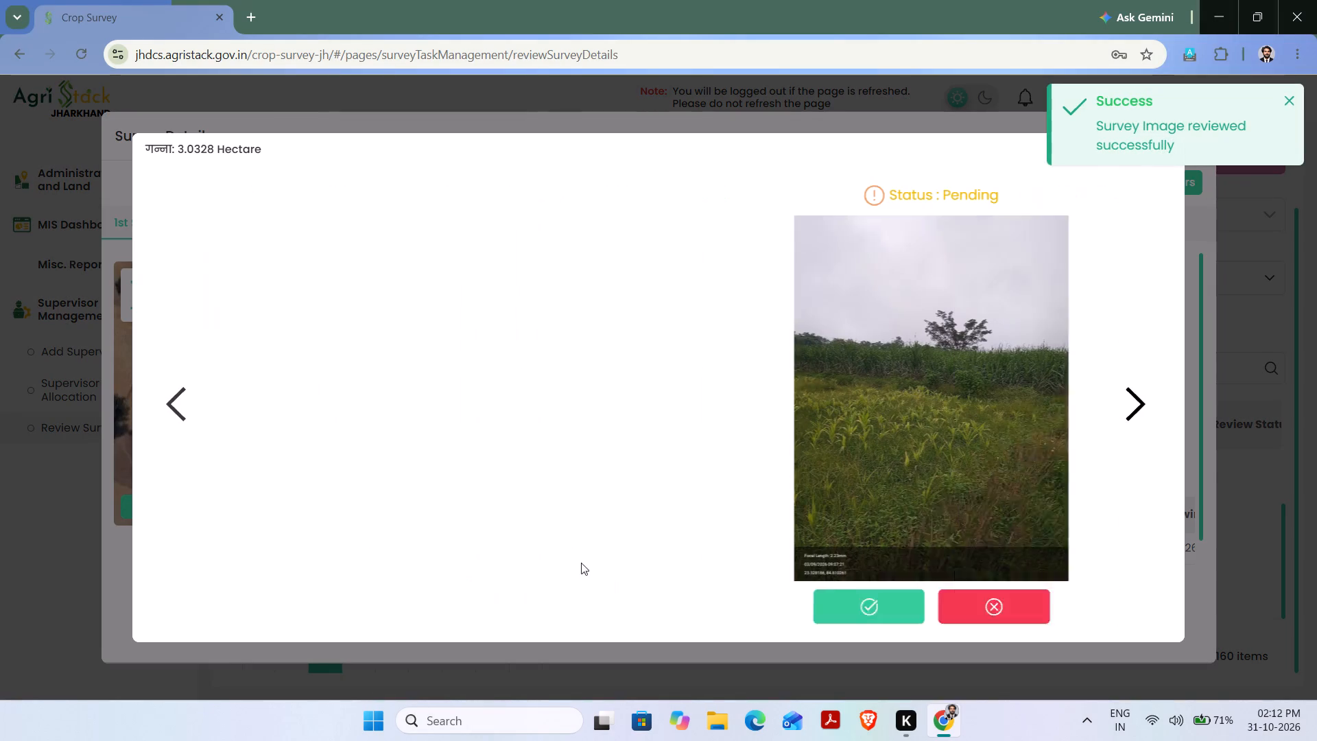
click(597, 611)
drag(688, 504, 603, 527)
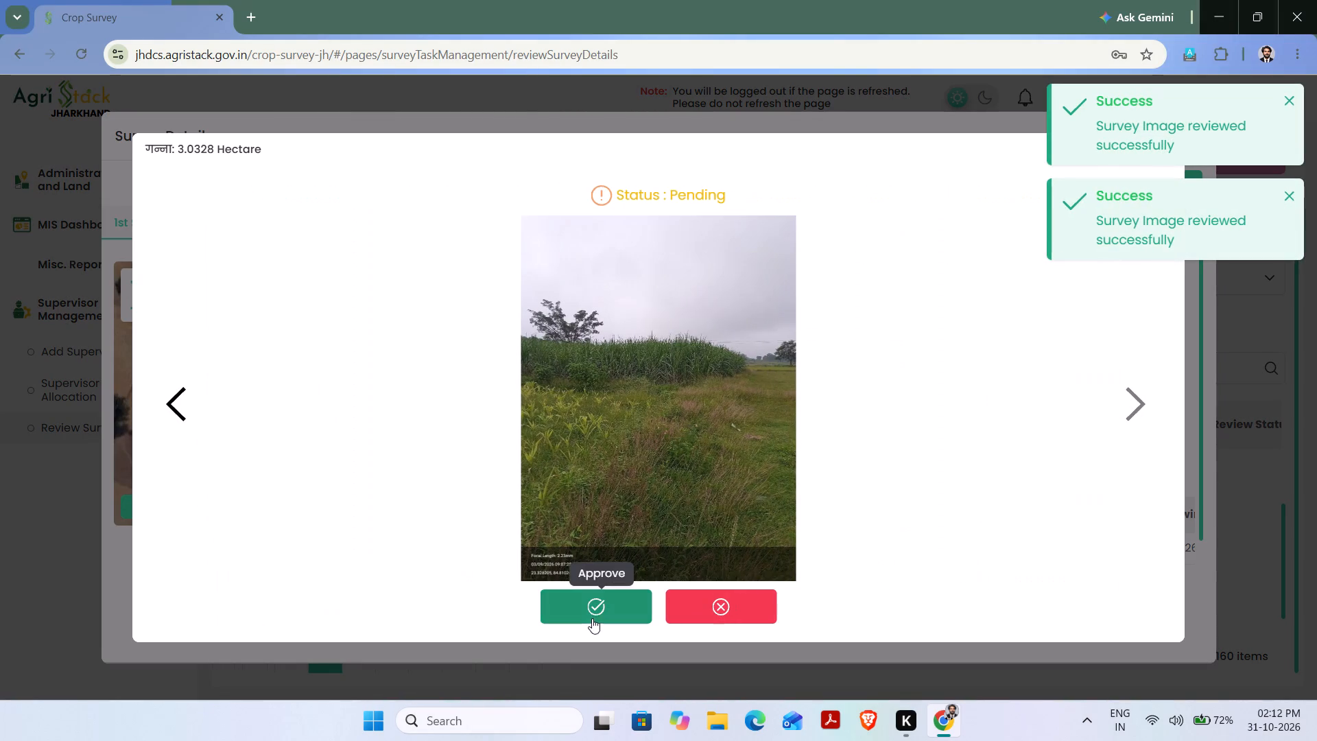
click(591, 613)
drag(661, 508, 637, 509)
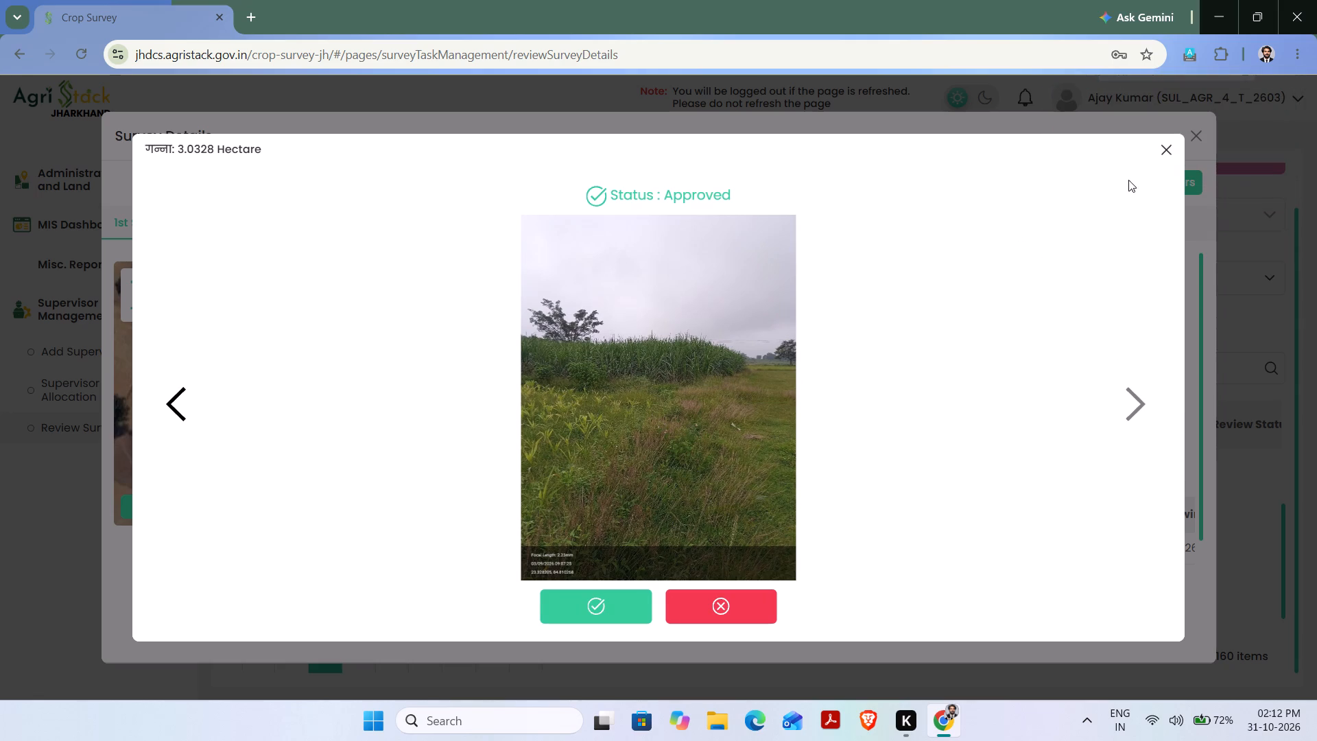
click(1165, 148)
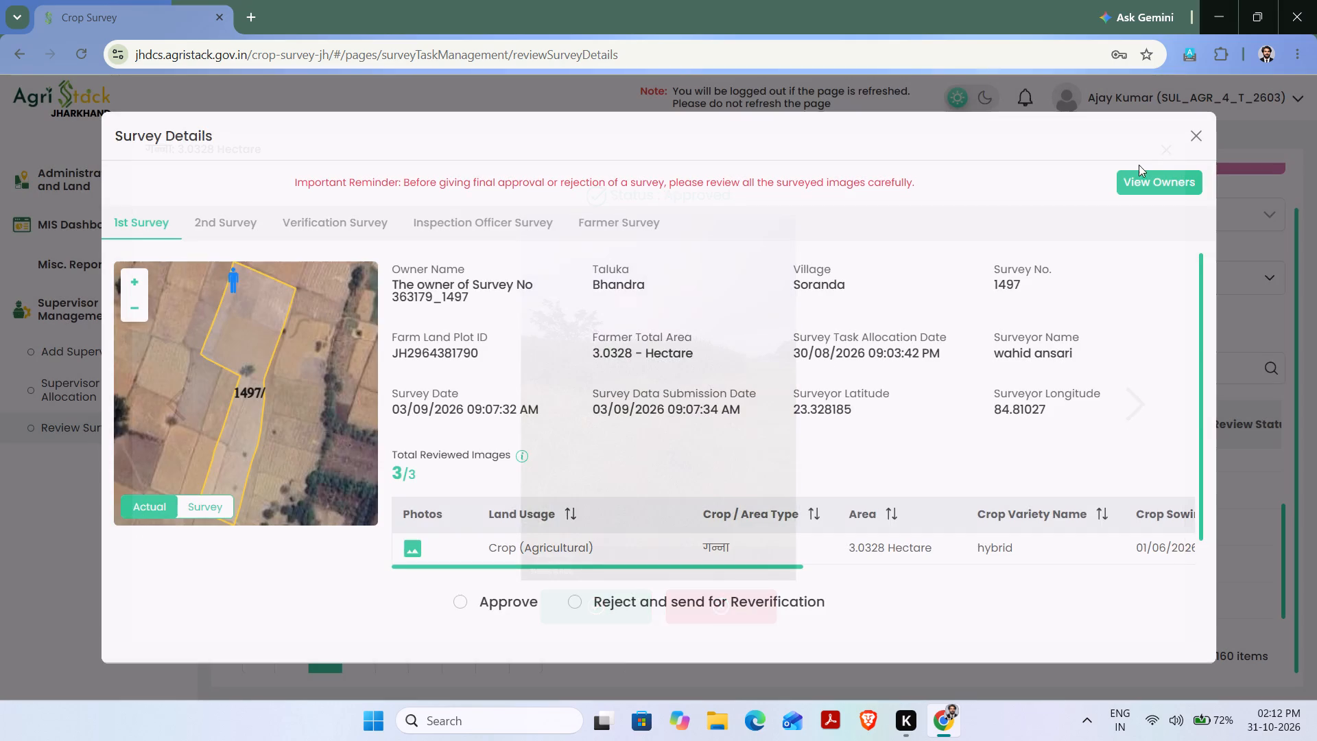
Save the 1st survey review of survey number 1497 as Approve and close its details.
scroll(667, 486, down, 1)
click(493, 505)
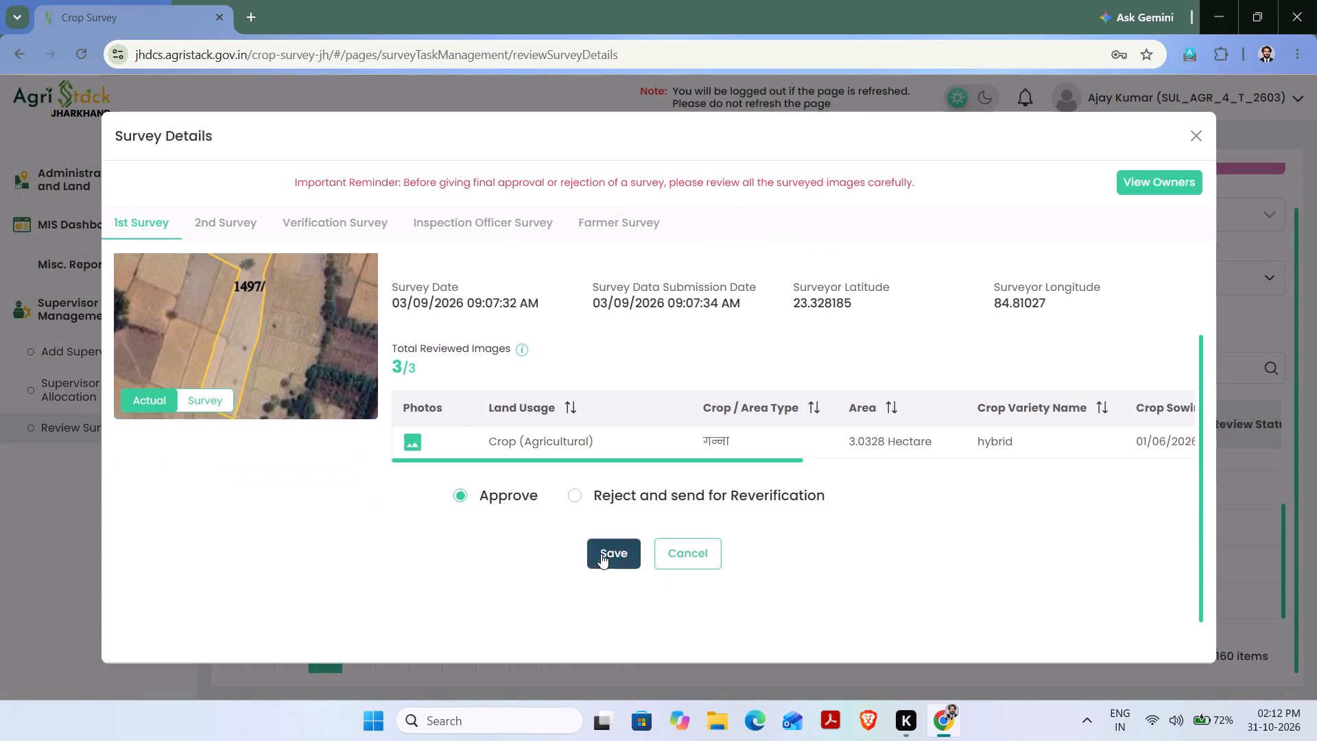
click(601, 554)
click(661, 435)
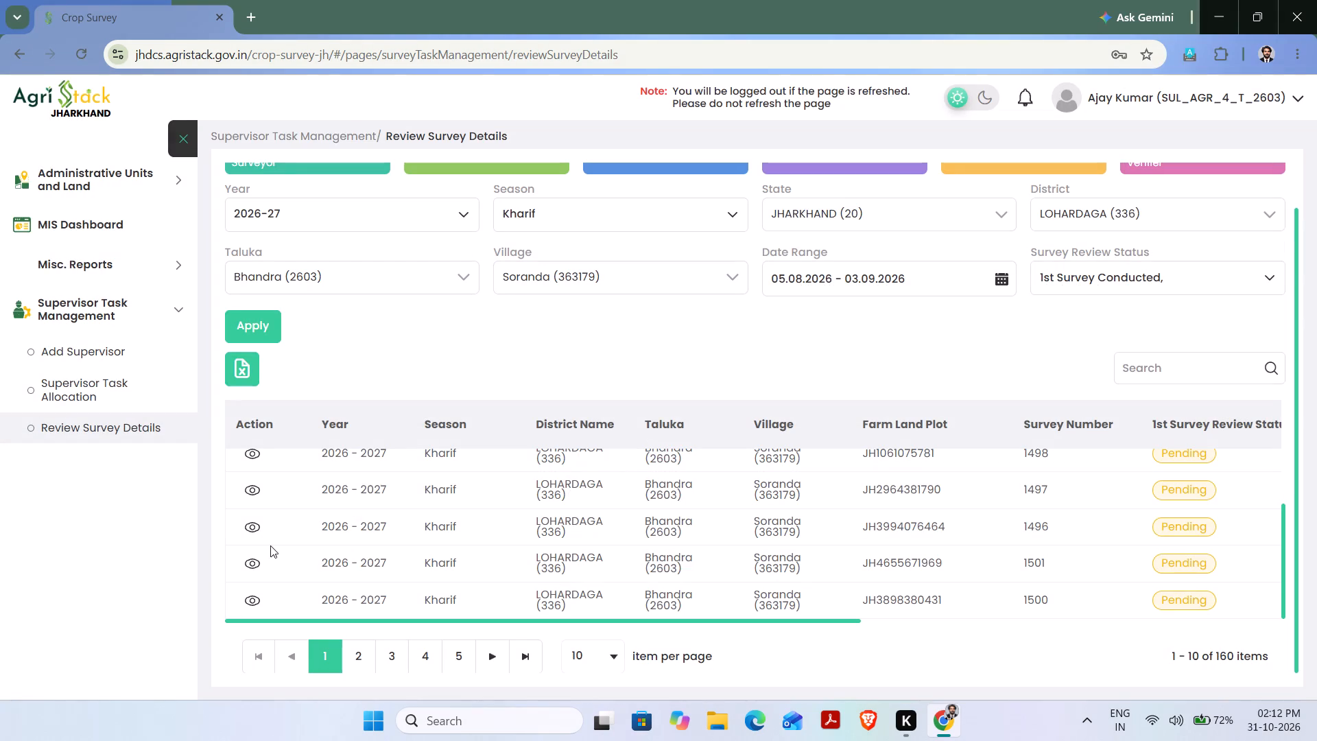
click(252, 529)
click(414, 546)
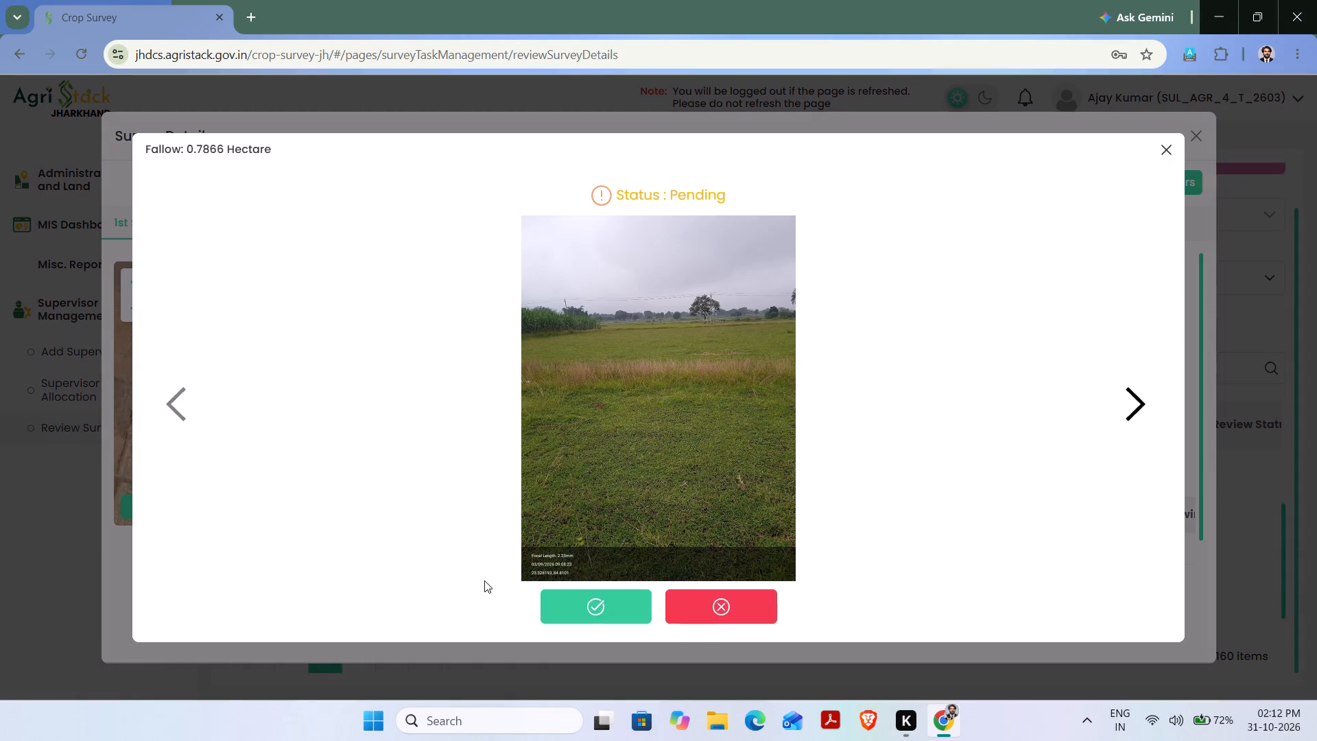
click(547, 609)
drag(667, 515, 578, 531)
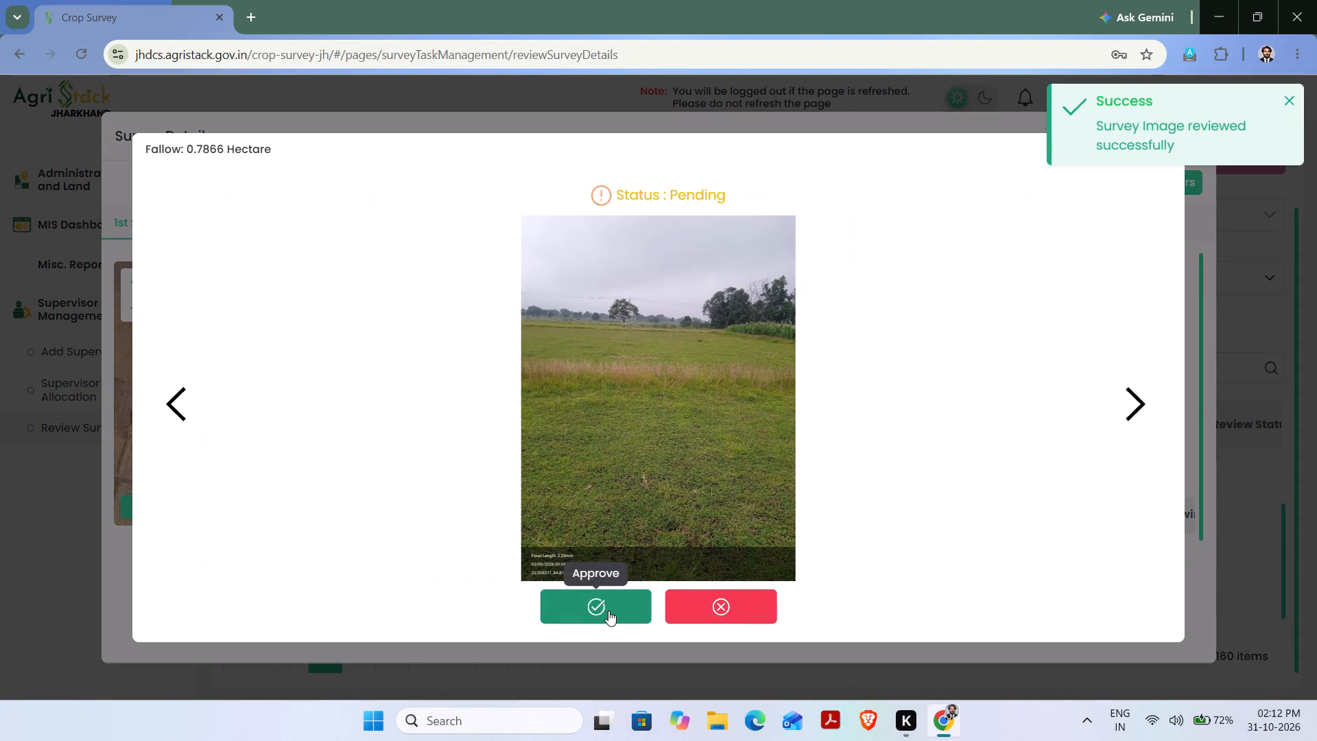
click(608, 611)
drag(698, 490, 607, 513)
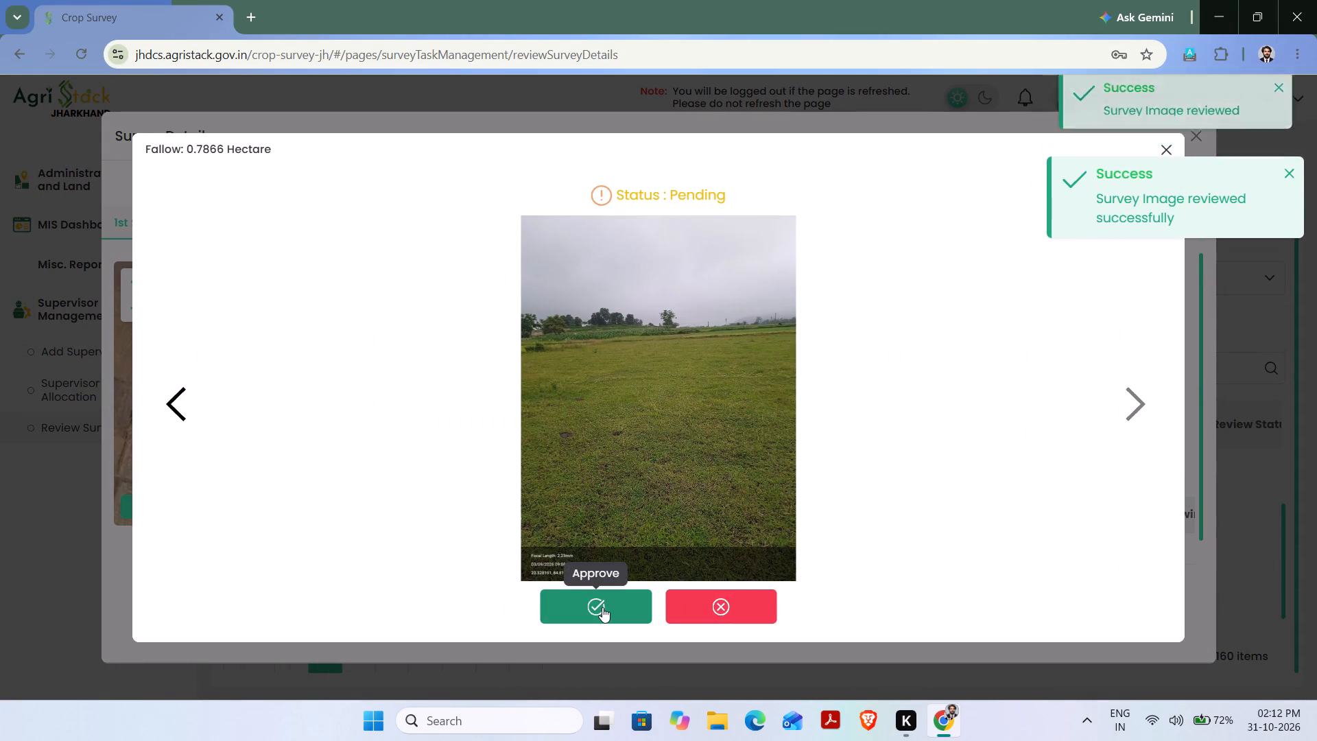
click(602, 607)
drag(669, 510, 602, 517)
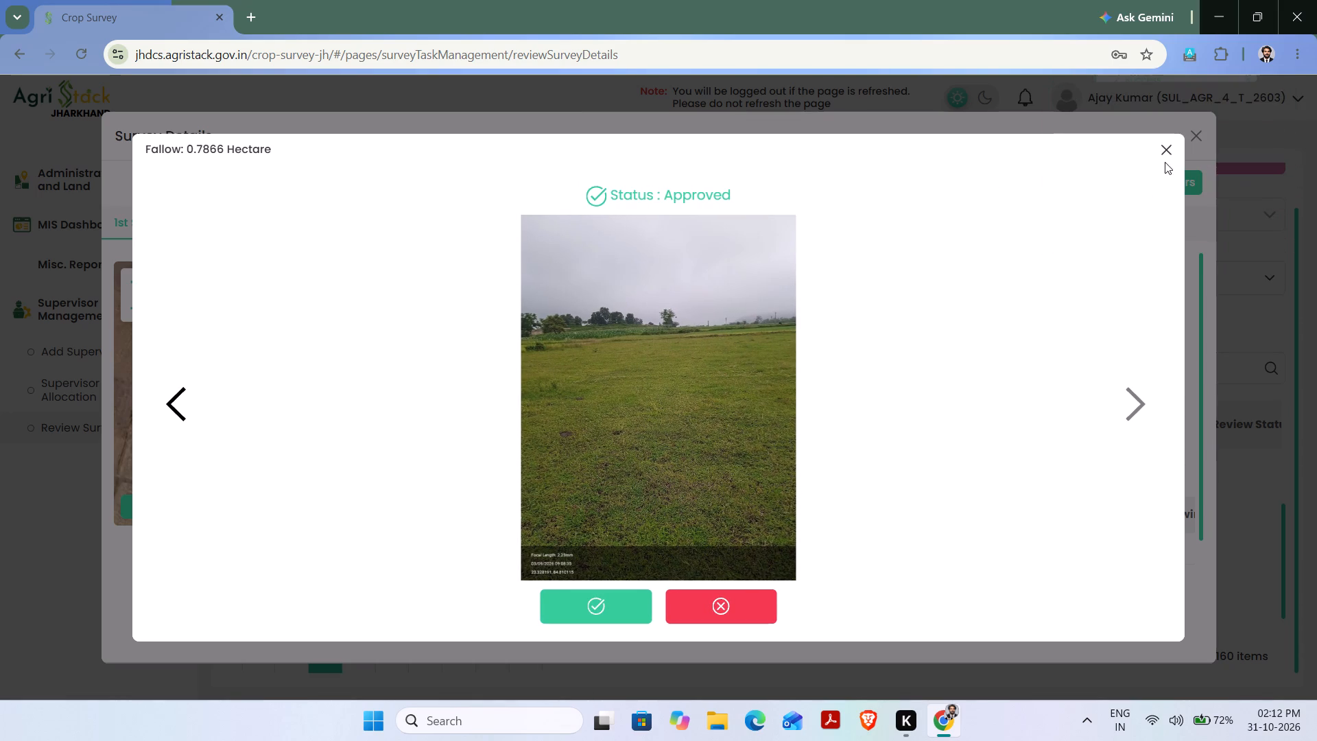
click(1164, 152)
Save the 1st survey review of survey number 1496 as Approve and close its details.
scroll(831, 347, down, 2)
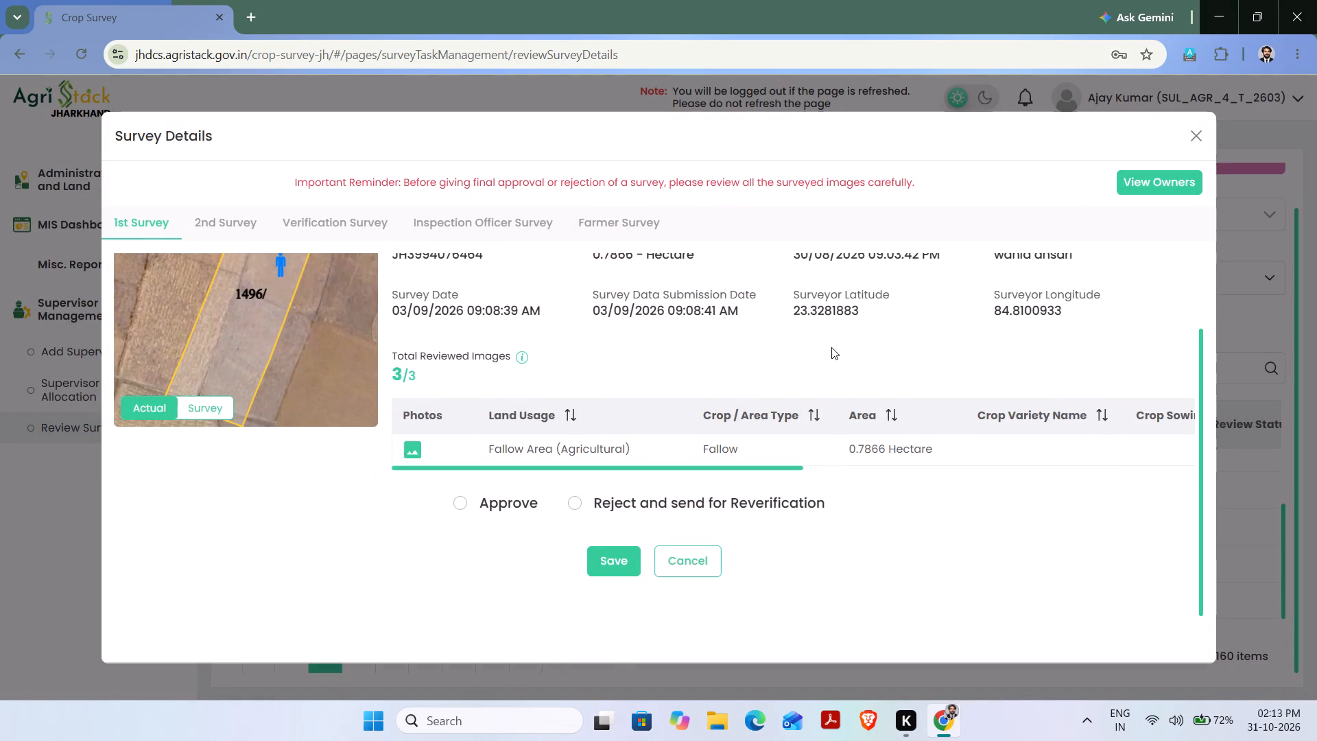
click(515, 491)
click(618, 544)
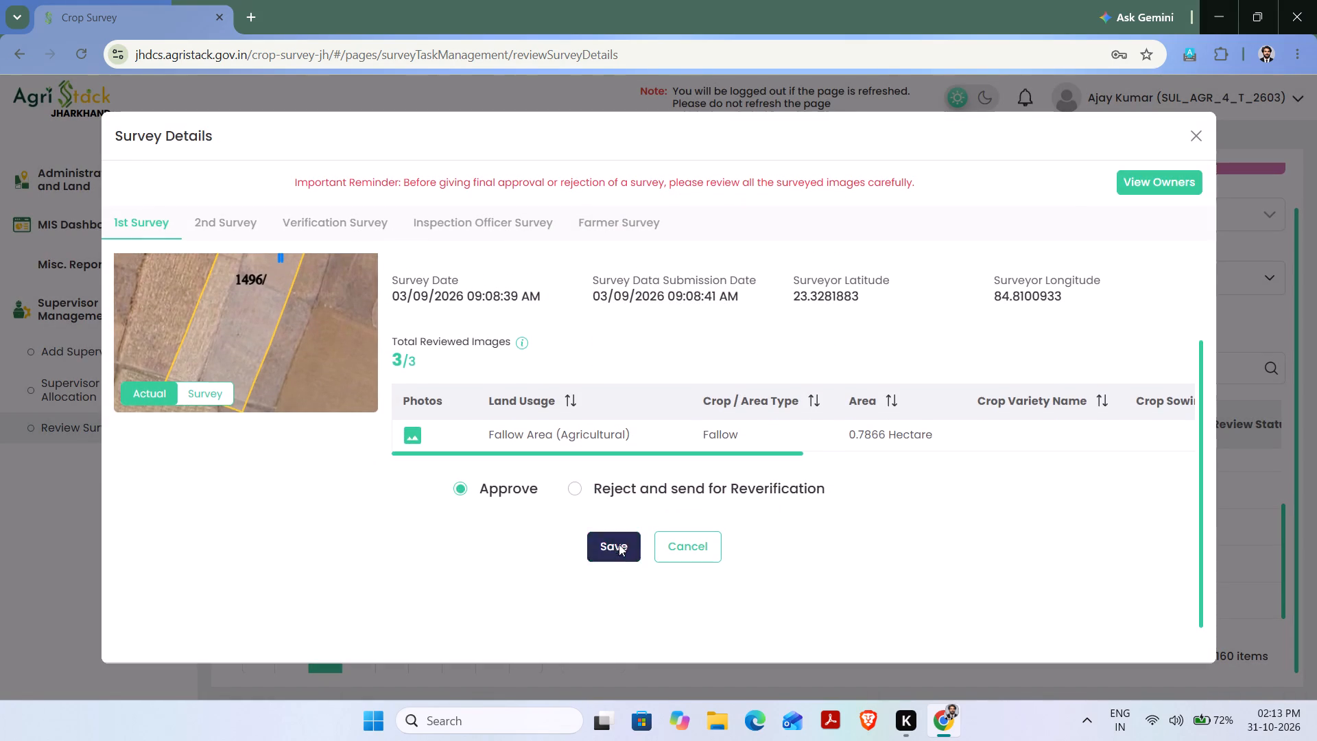
click(678, 416)
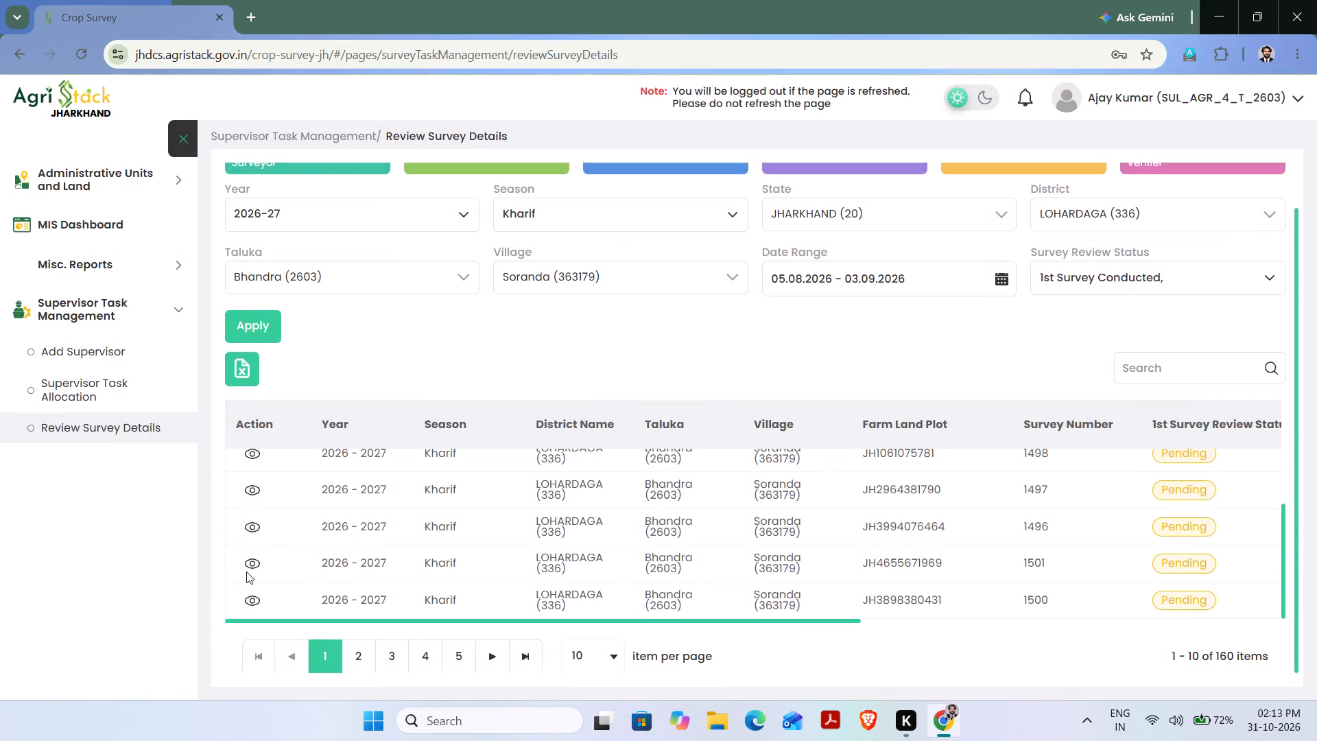
Open survey number 1501 and approve the three farm images of its Fallow area.
click(248, 569)
click(411, 551)
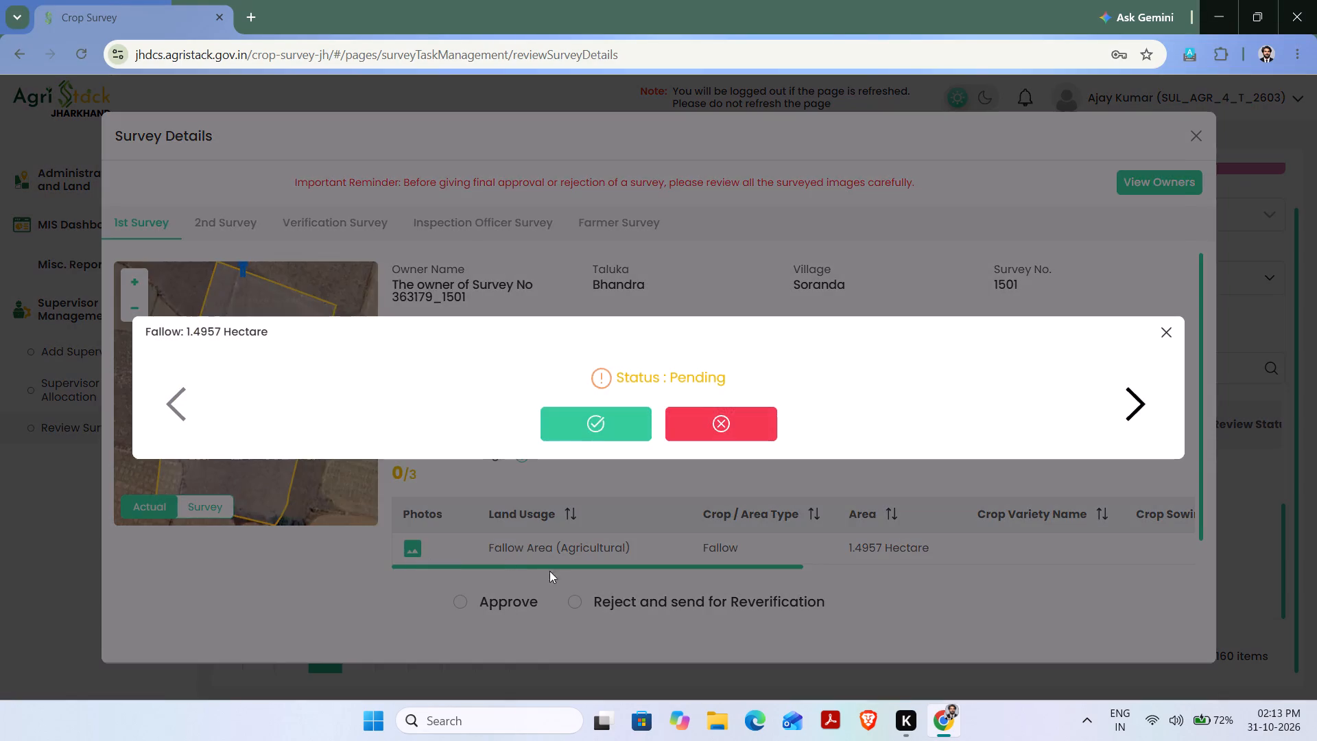
click(573, 607)
drag(674, 514, 560, 537)
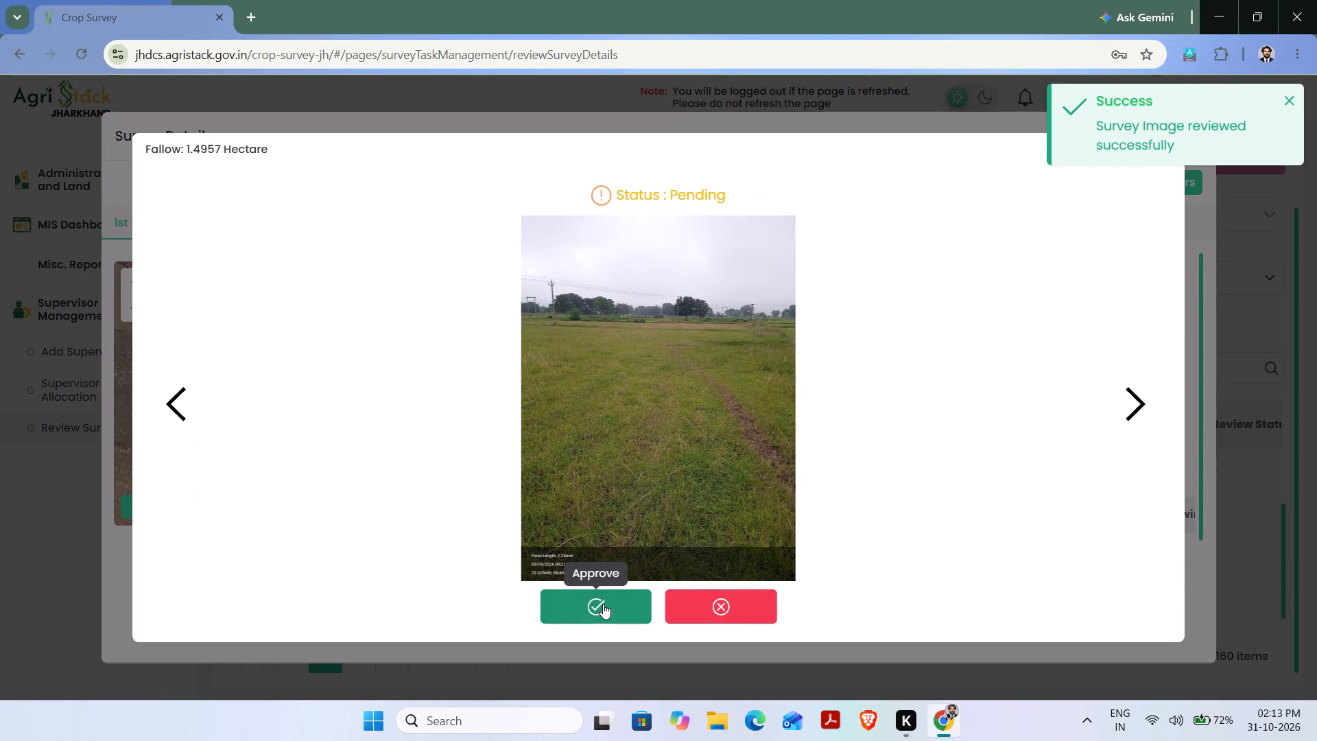
click(604, 603)
drag(687, 513, 586, 527)
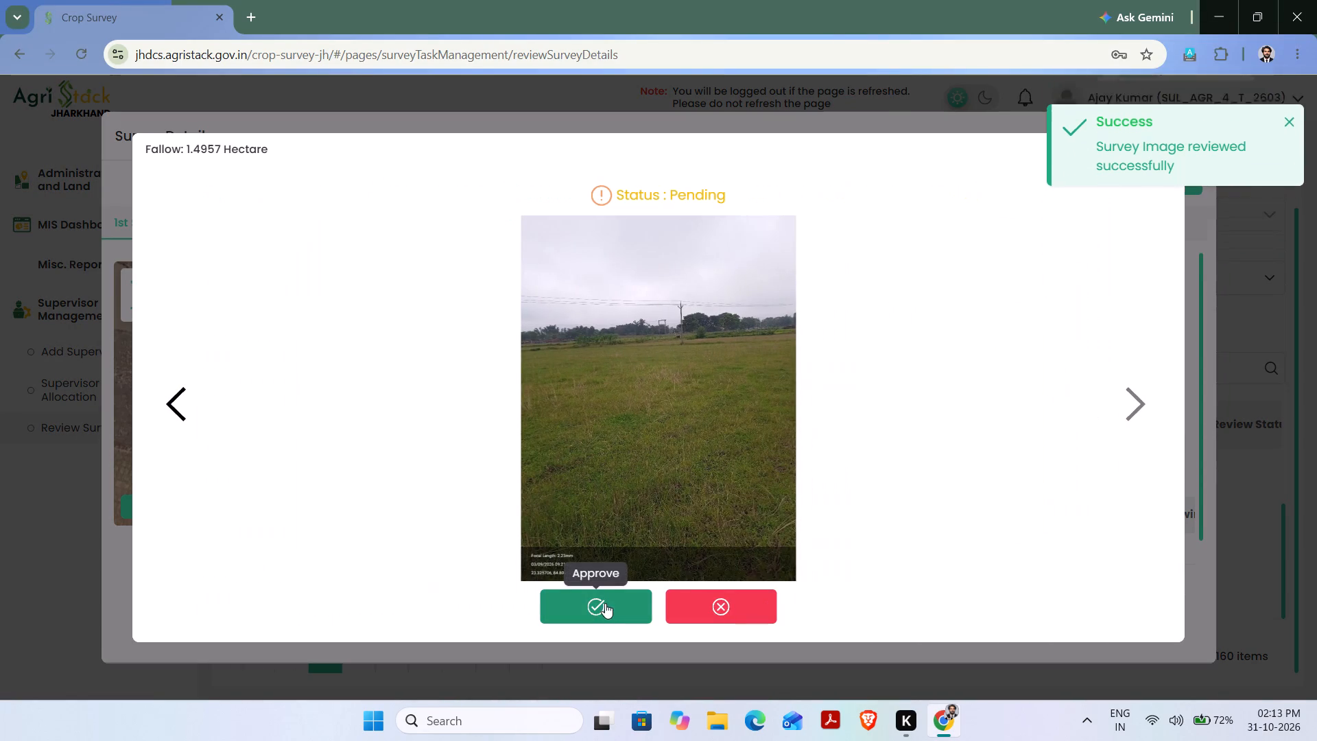
click(605, 603)
drag(668, 512, 635, 513)
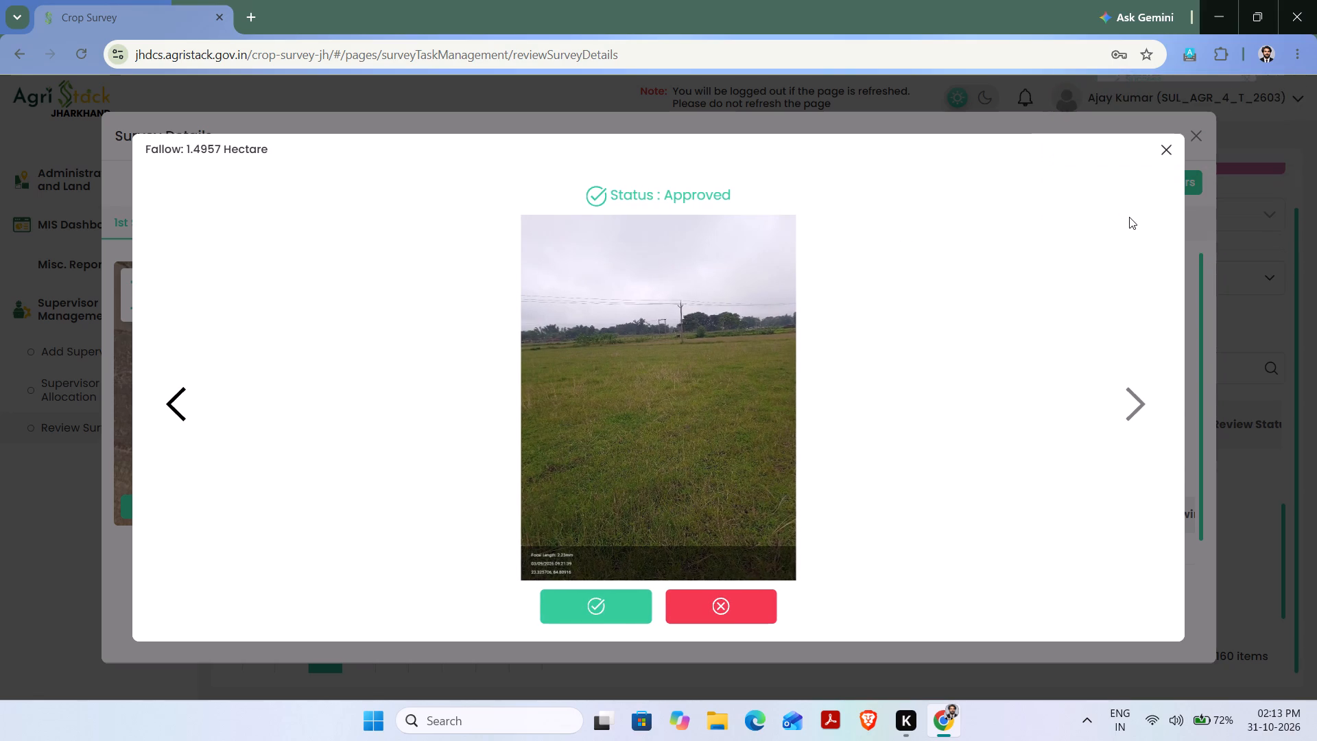
click(1170, 150)
Save the 1st survey review of survey number 1501 as Approve and close its details.
scroll(693, 381, down, 1)
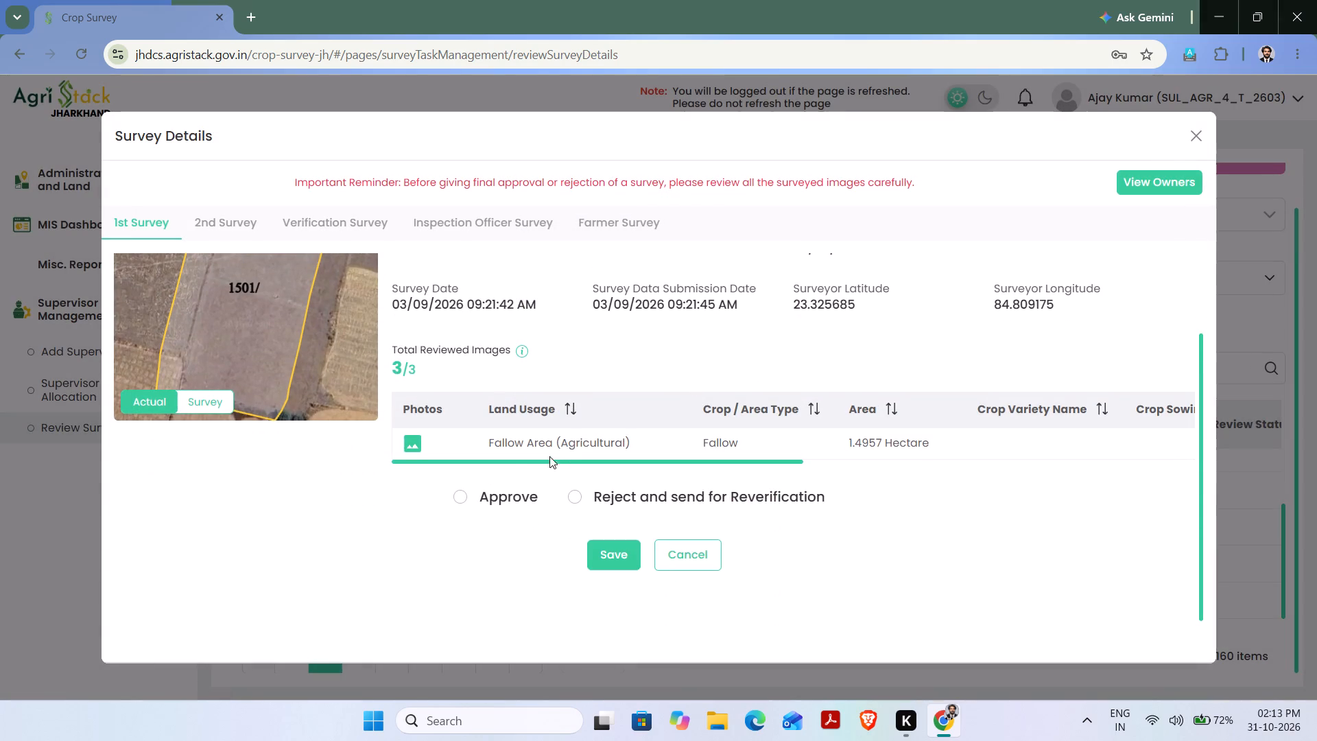
click(517, 482)
click(602, 532)
click(661, 404)
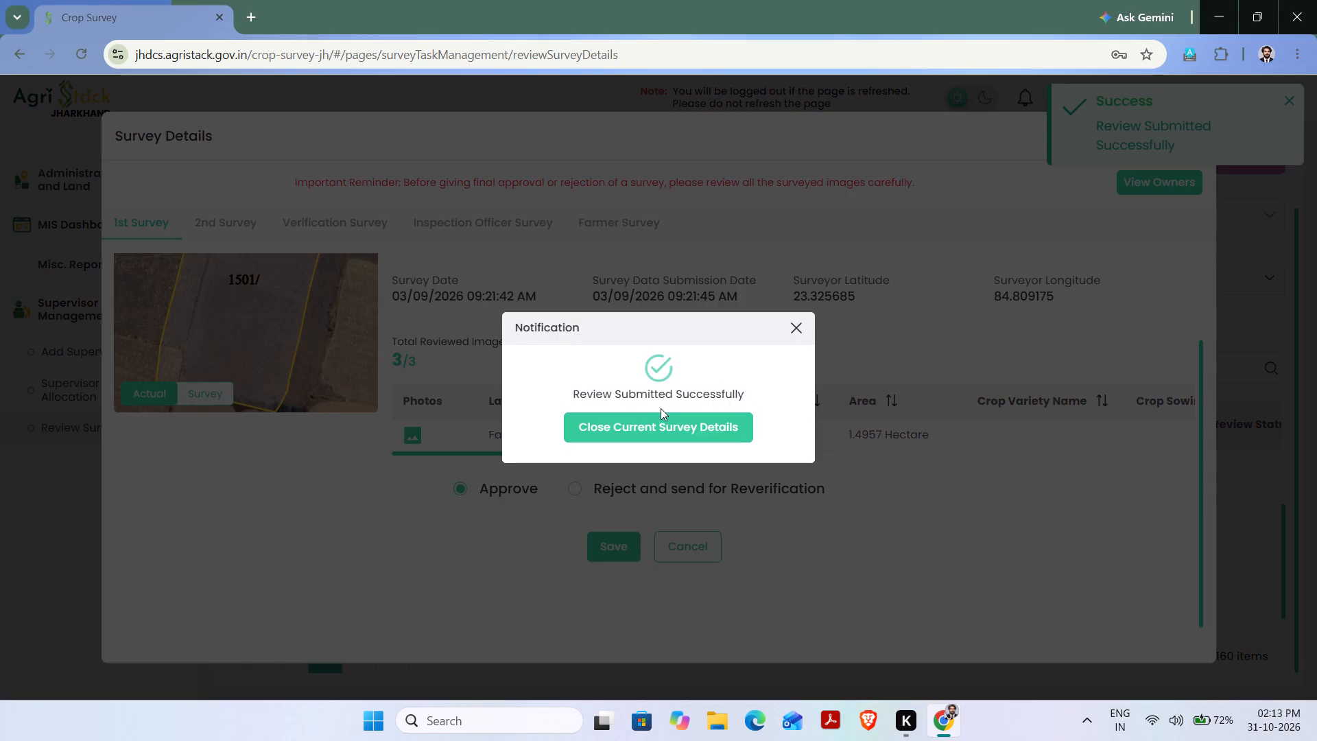
click(658, 420)
Open survey number 1500 and approve the three farm images of its Fallow area.
click(259, 596)
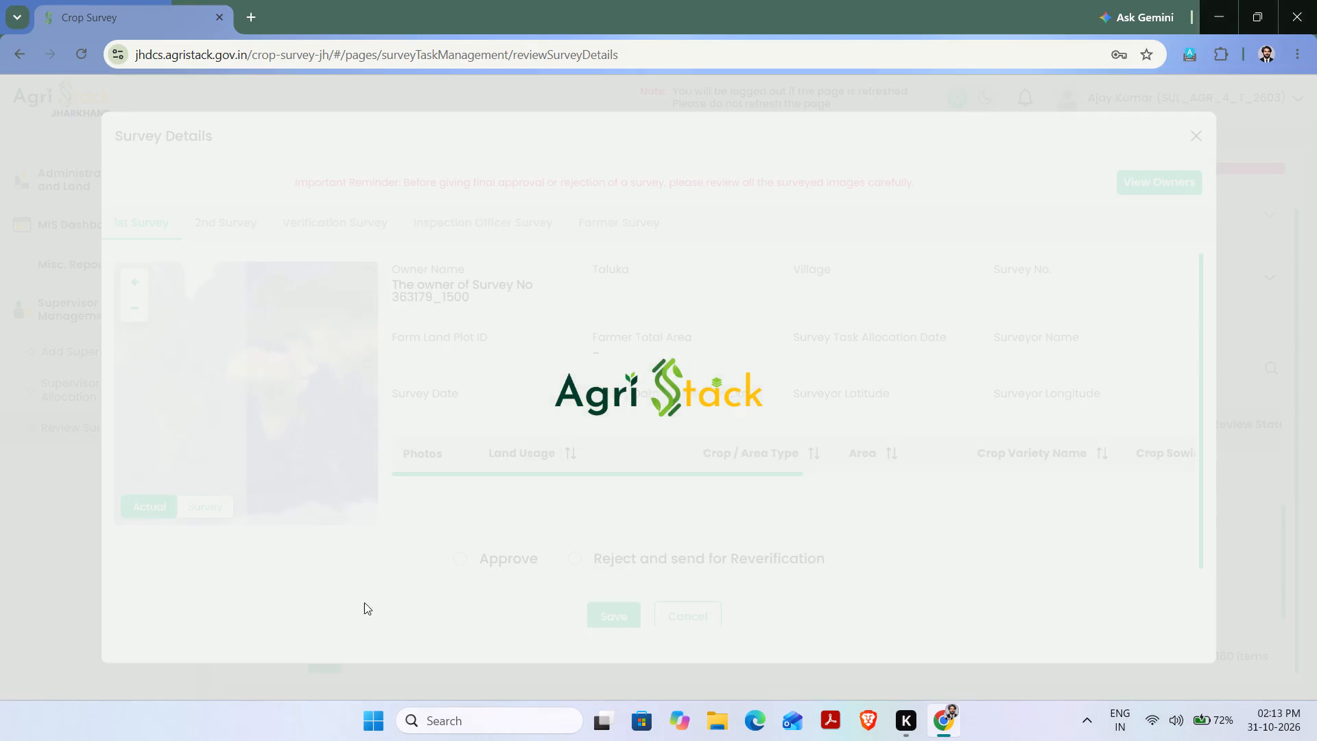
click(409, 544)
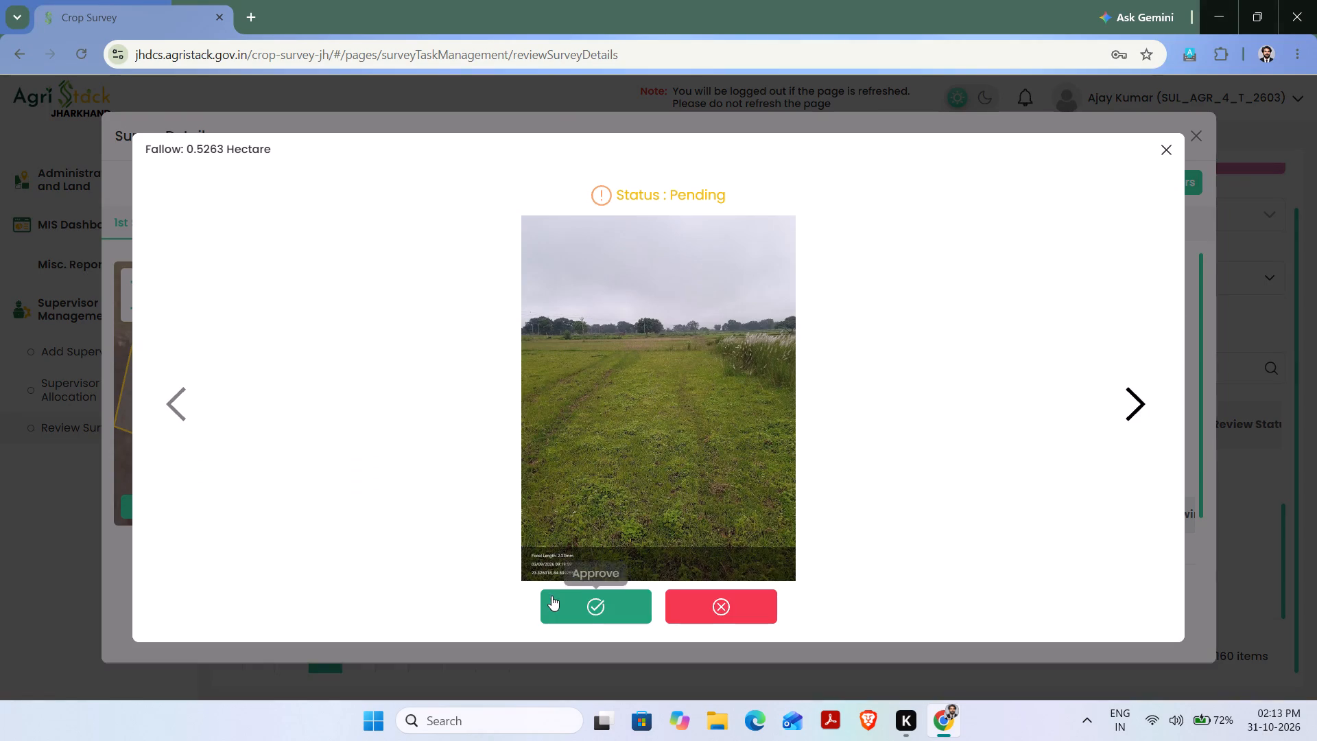
click(557, 597)
drag(662, 491, 573, 503)
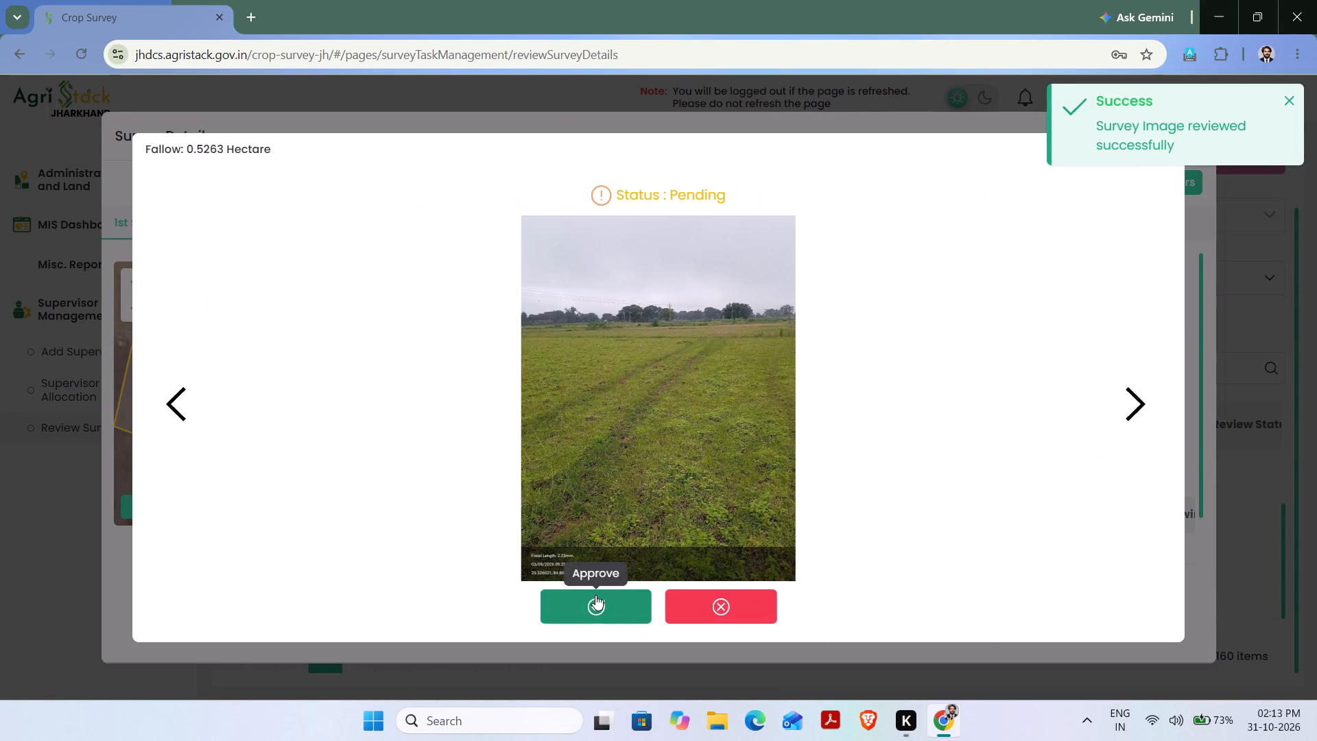
click(595, 594)
drag(686, 474, 599, 491)
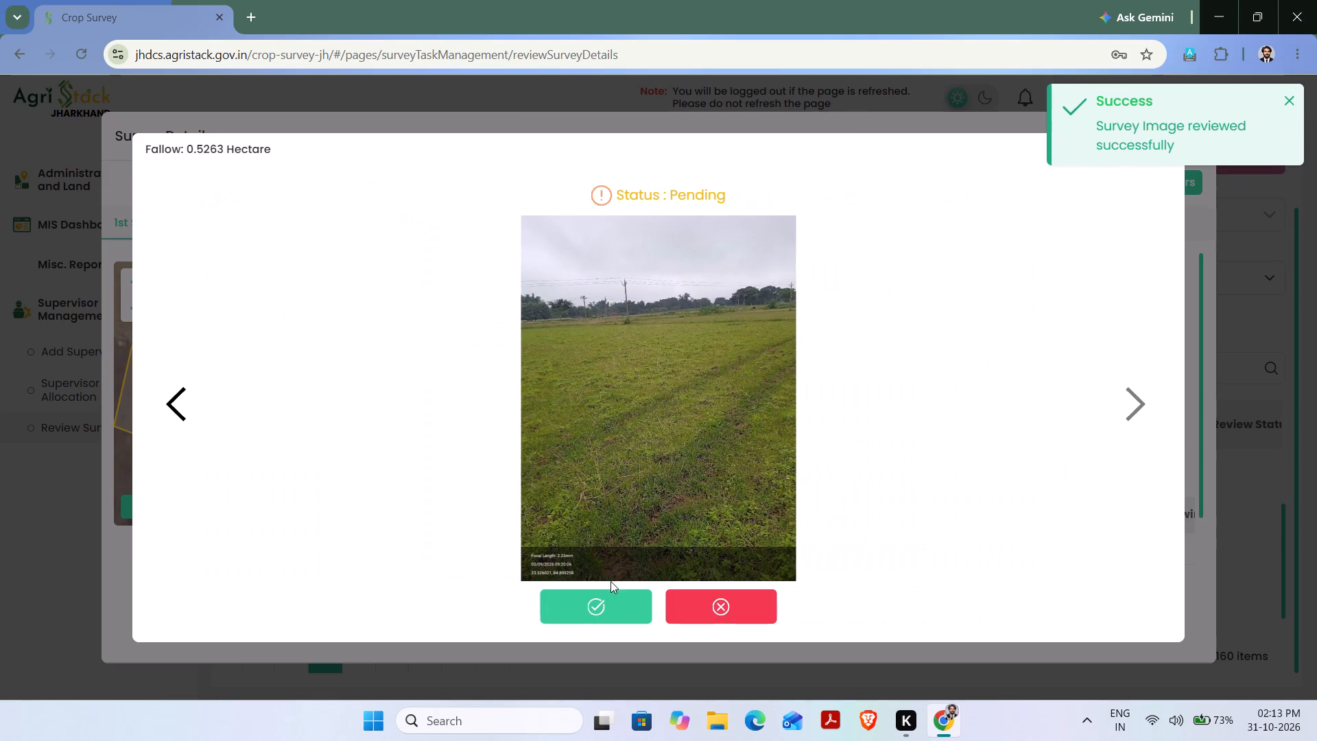
click(612, 603)
drag(669, 483, 663, 484)
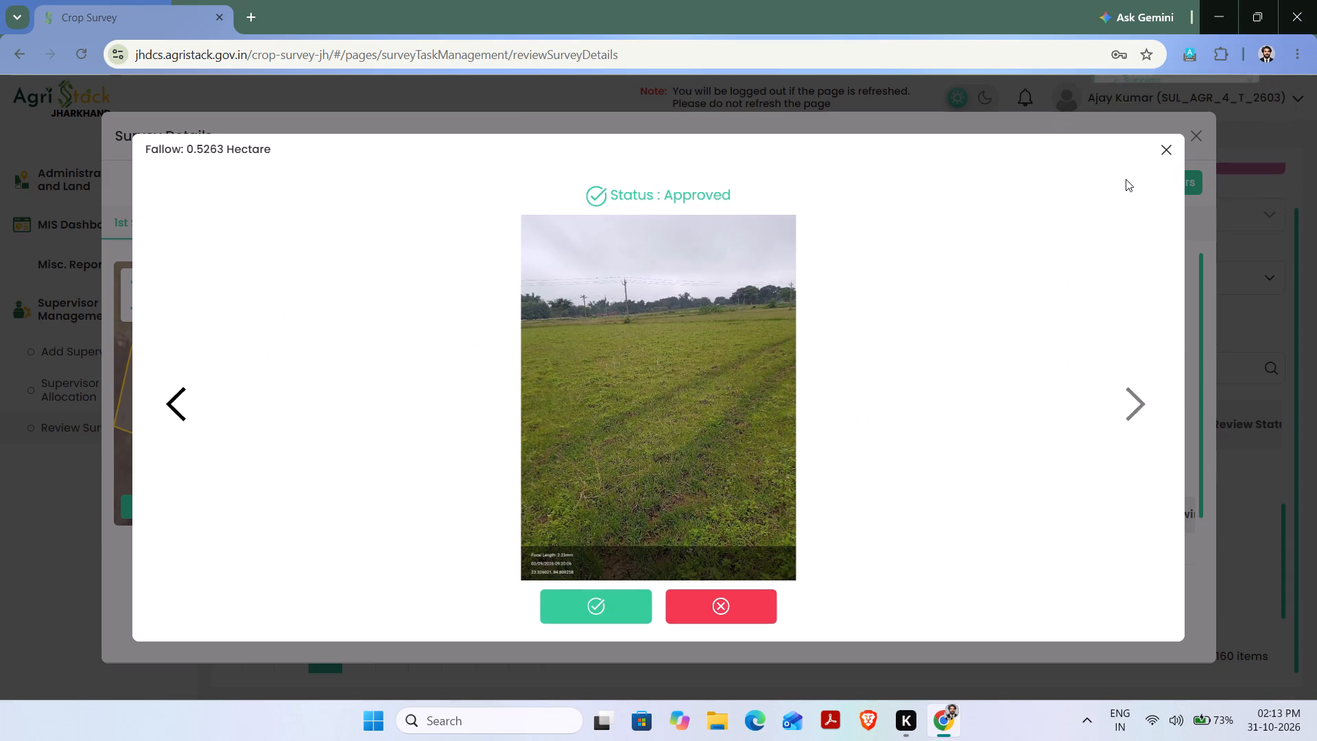
click(1168, 144)
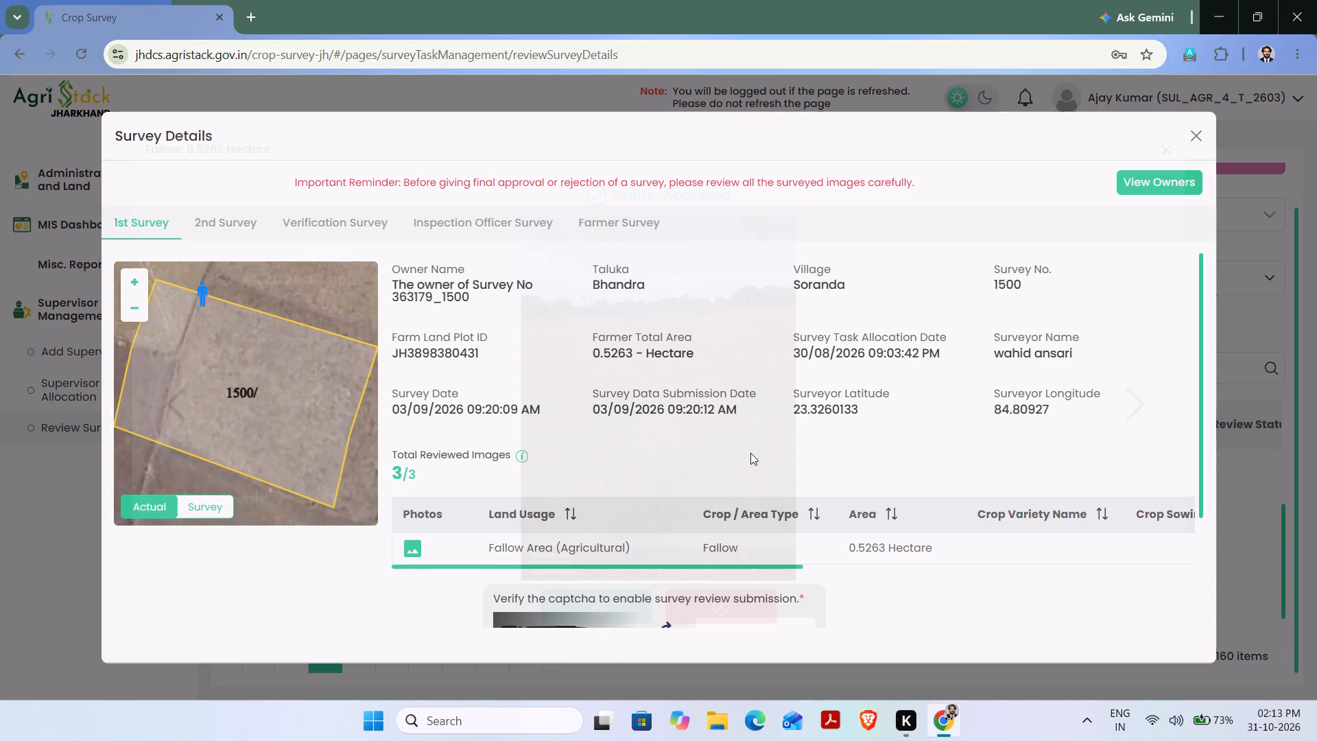
Complete the captcha, save the 1st survey review of survey number 1500 as Approve and close its details.
scroll(750, 453, down, 2)
click(739, 473)
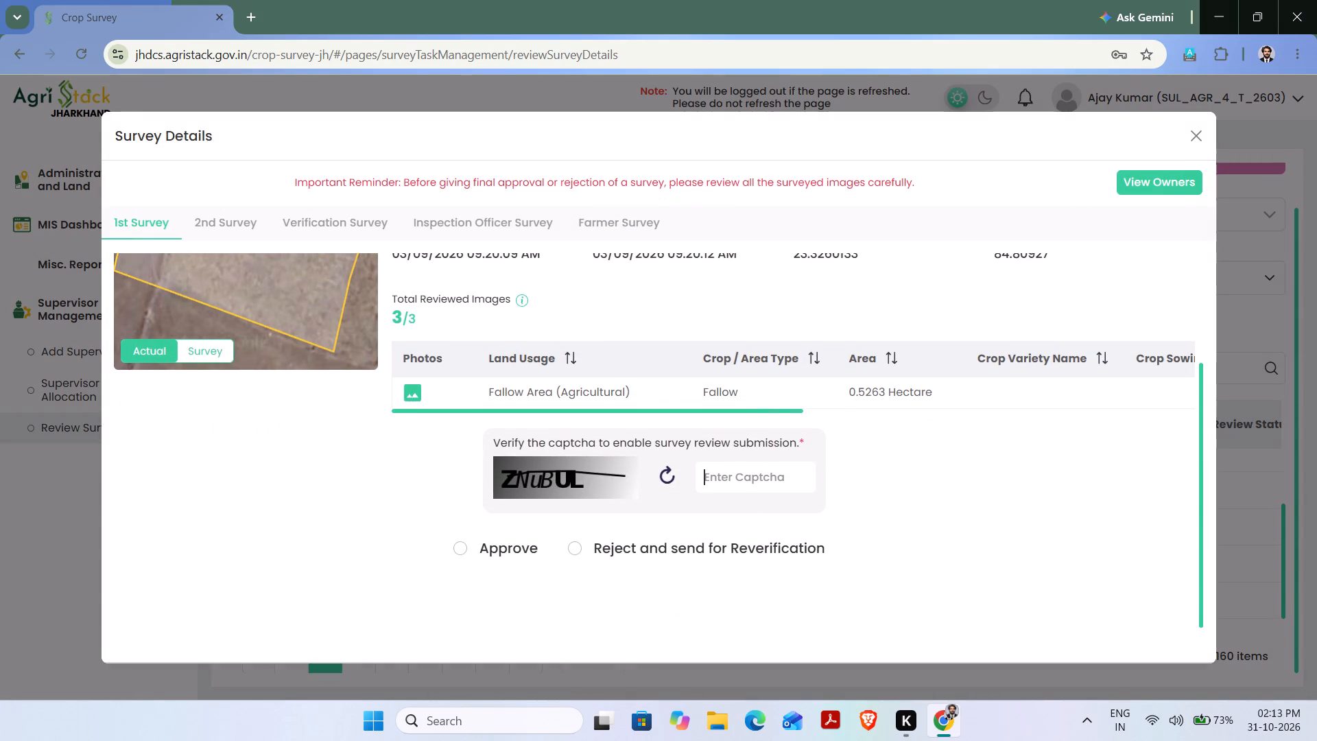
key(shift+z)
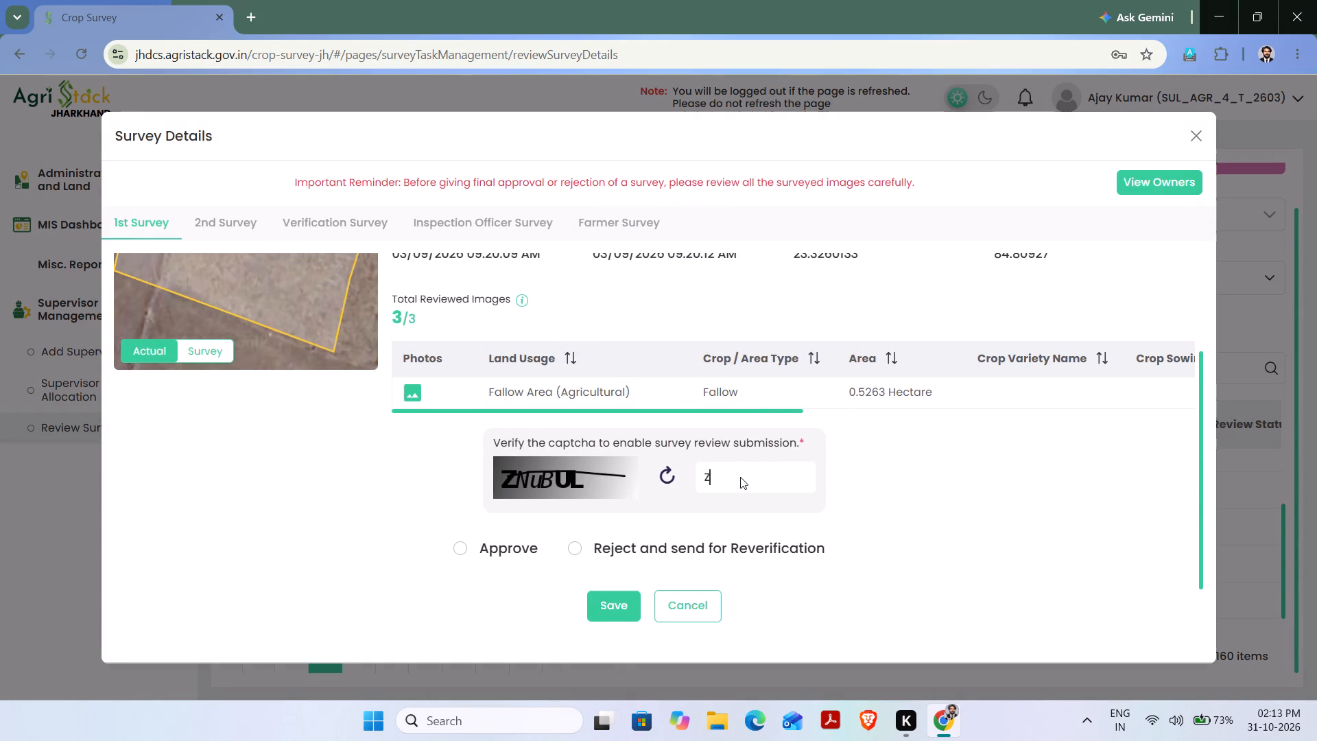
key(shift+n)
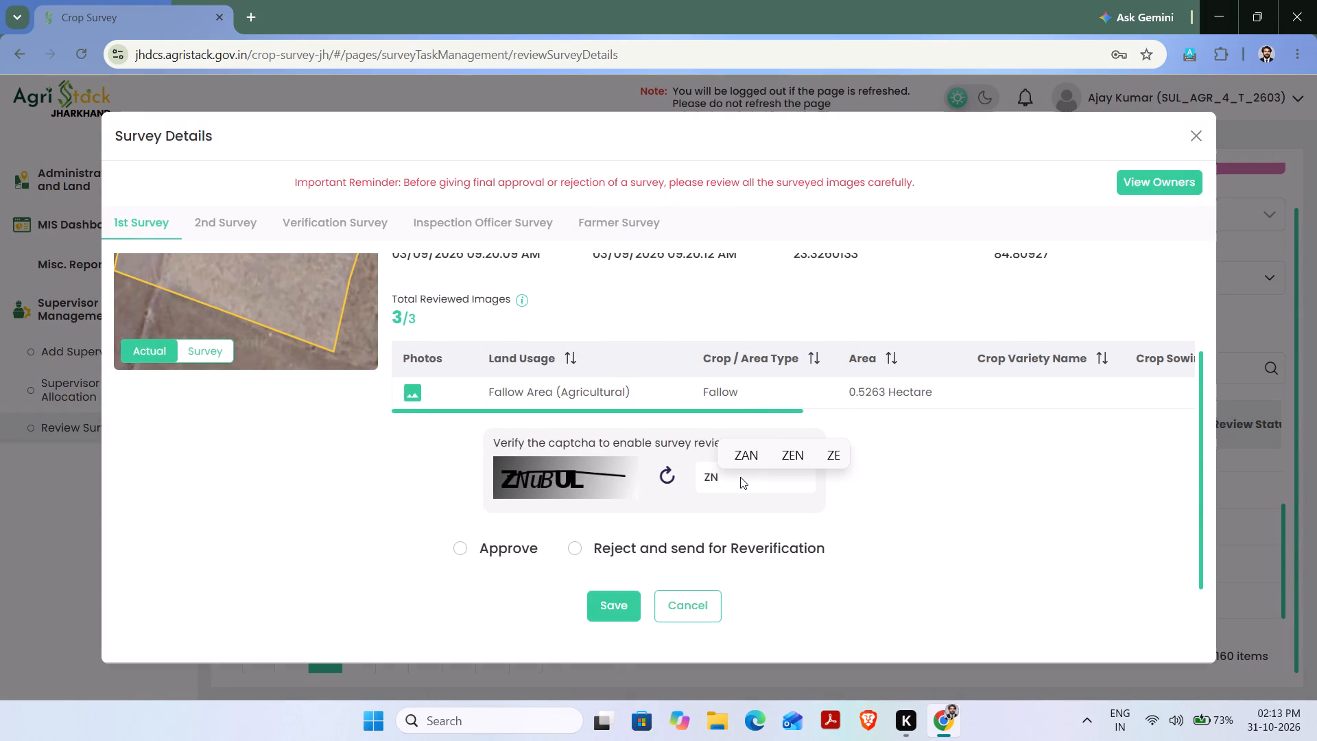
key(u)
key(shift+b)
text(UL)
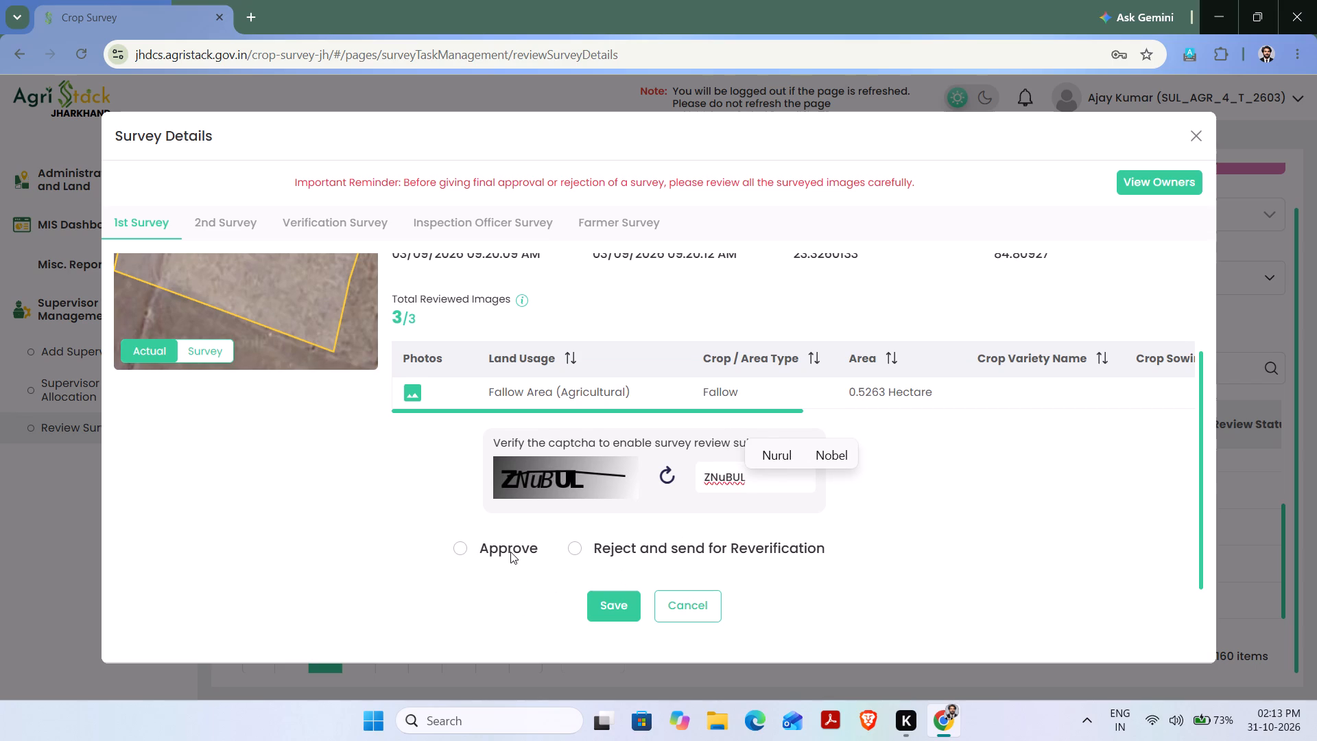
click(510, 551)
click(608, 603)
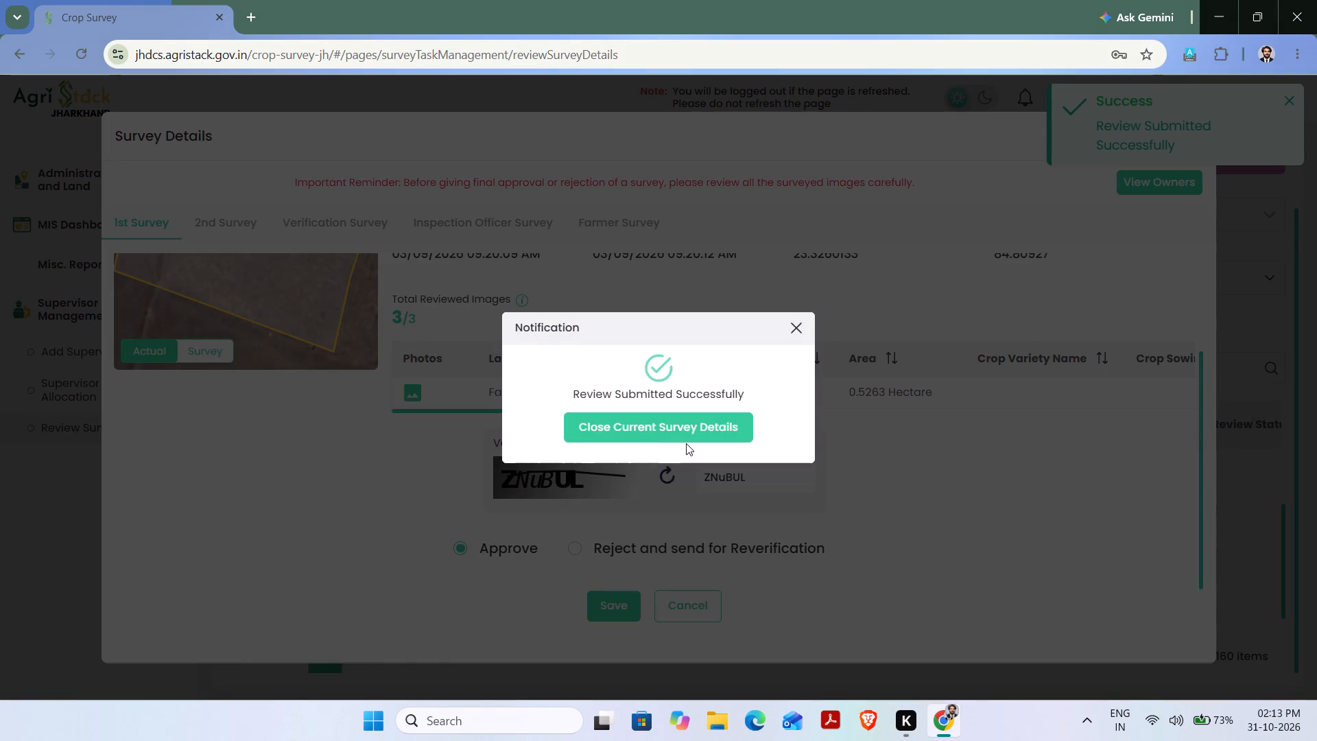
click(674, 435)
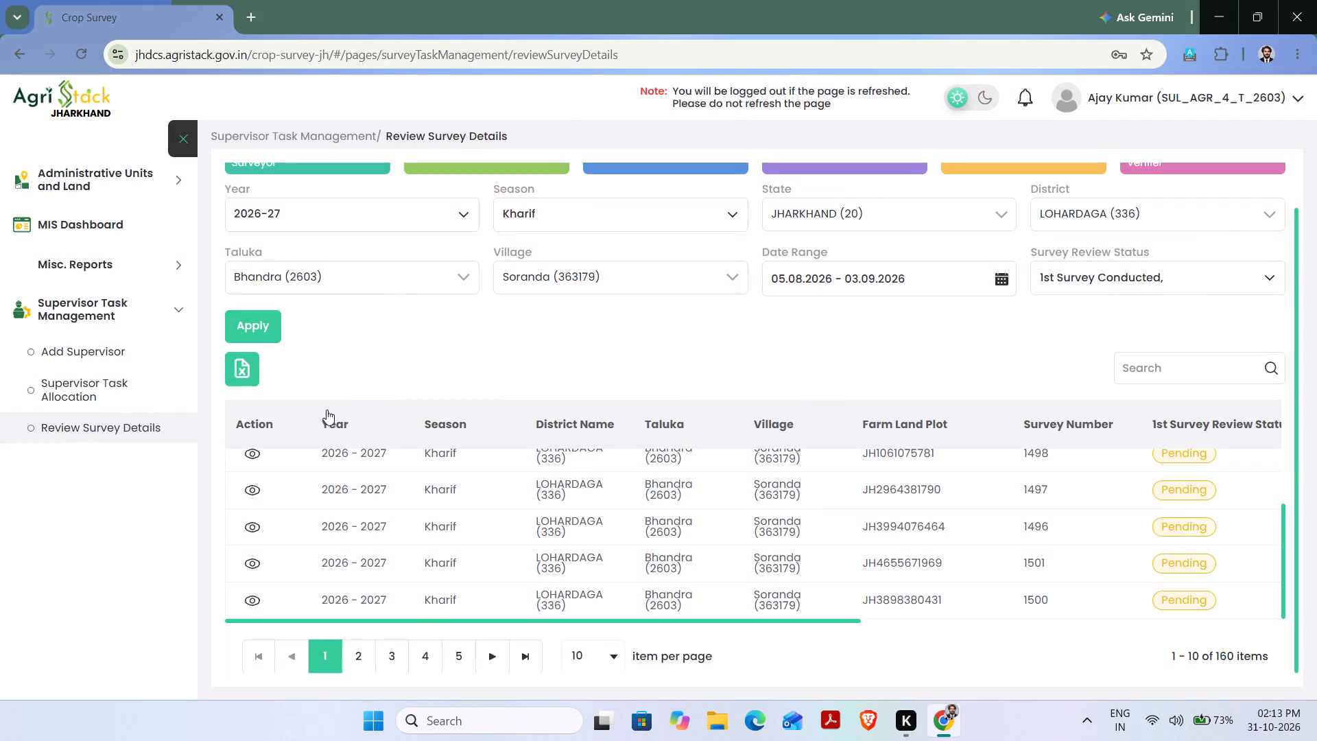
Reapply the current filters to refresh the list of surveys for Soranda village.
click(259, 325)
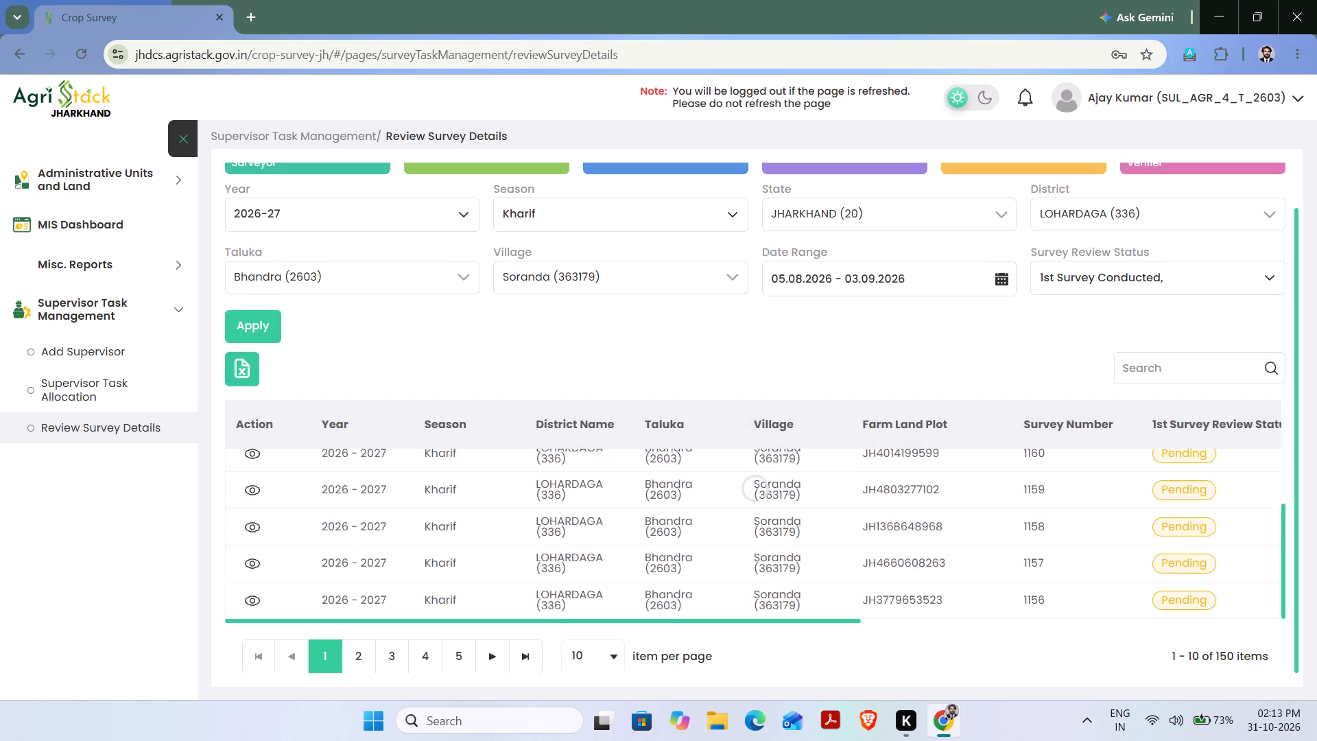
Open survey number 1165 and approve the three farm images of its Vacant area.
scroll(337, 493, up, 6)
click(252, 463)
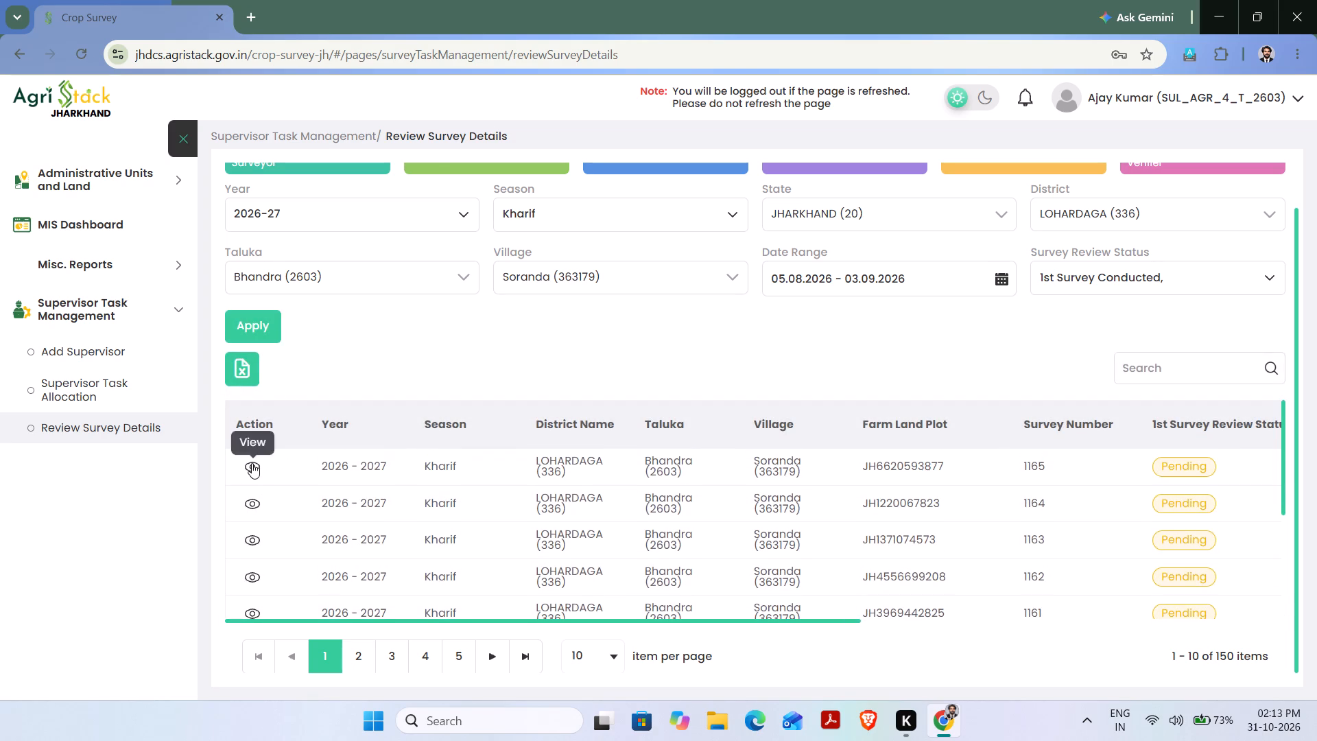
click(420, 548)
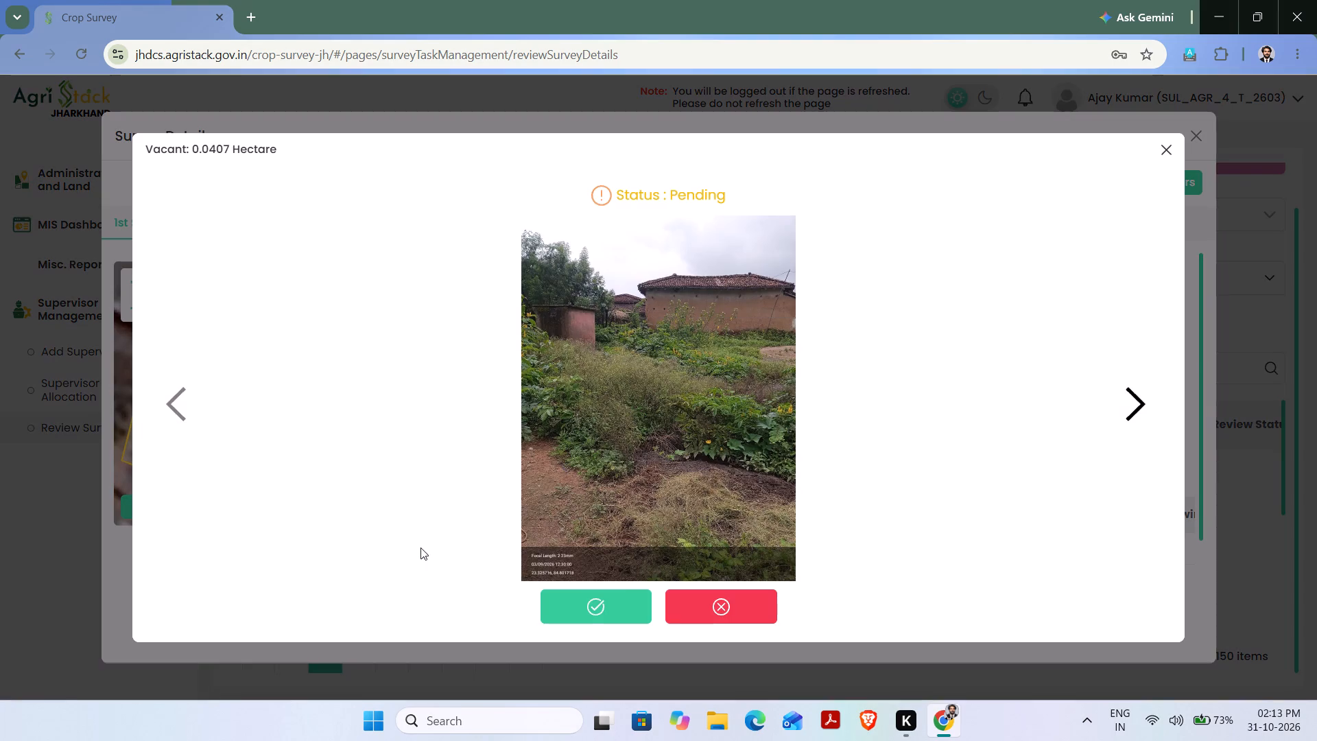
click(571, 596)
drag(693, 513, 594, 519)
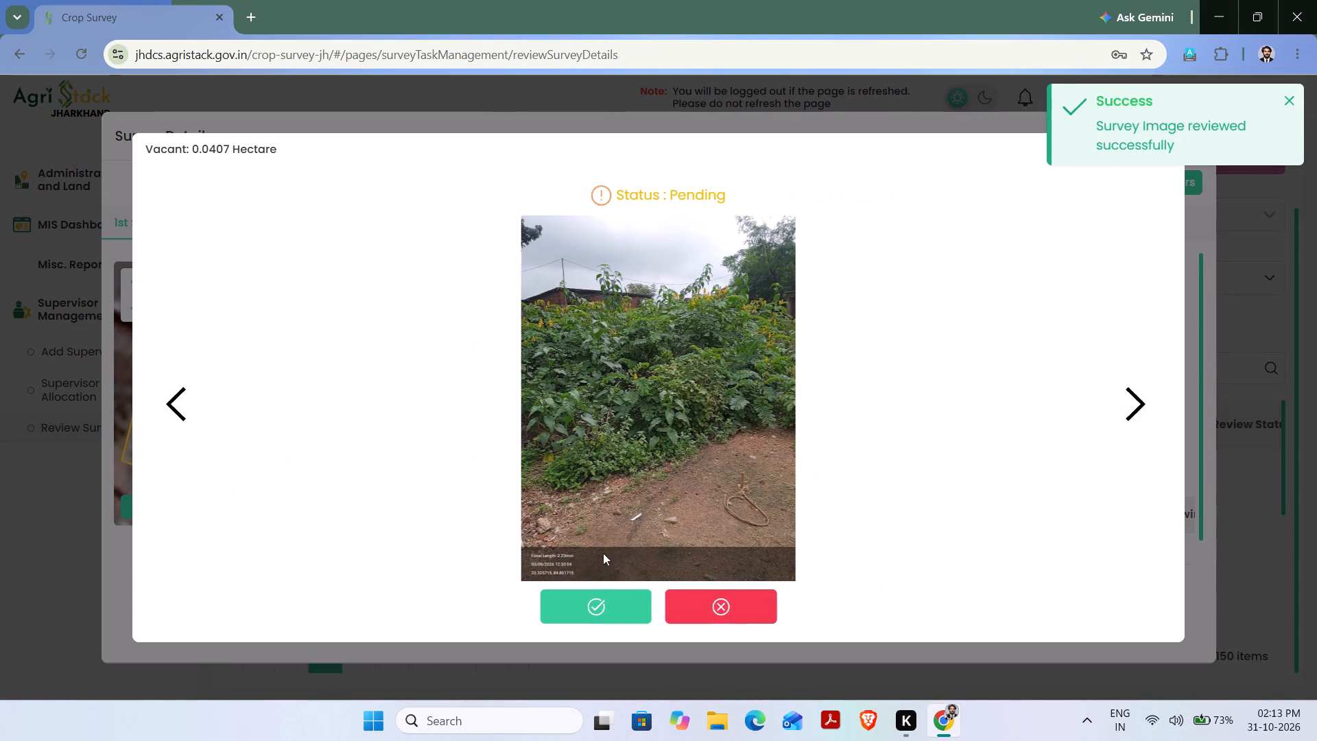
click(613, 607)
drag(701, 468, 624, 480)
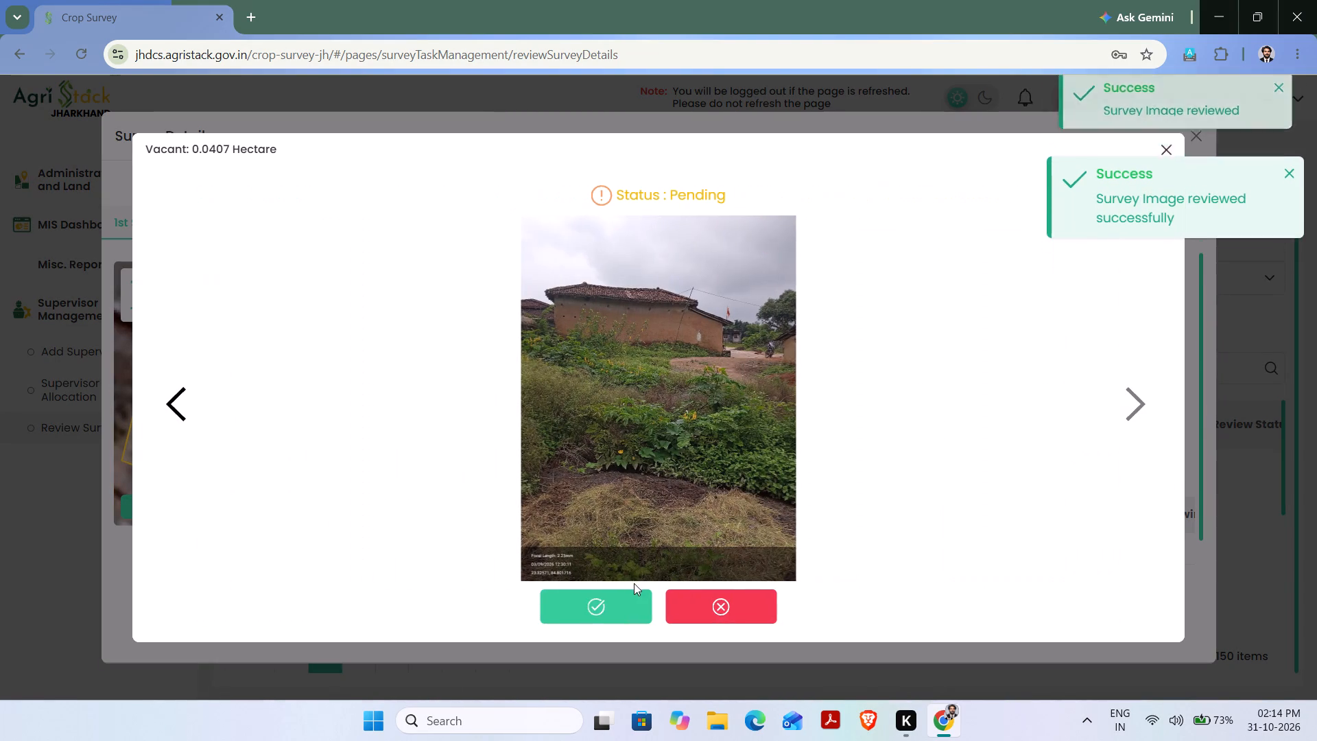
click(630, 605)
drag(715, 409, 682, 414)
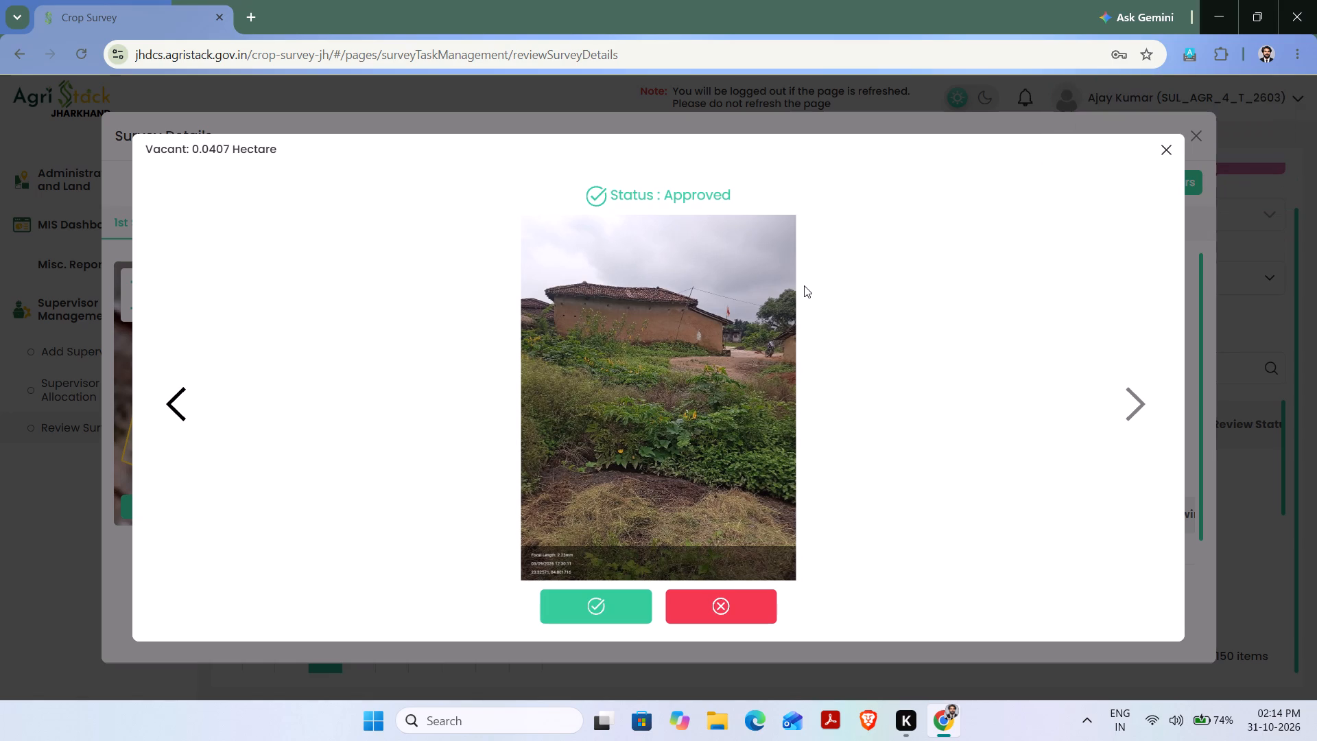
click(1166, 149)
Save the 1st survey review of survey number 1165 as Approve and close its details.
scroll(501, 552, down, 2)
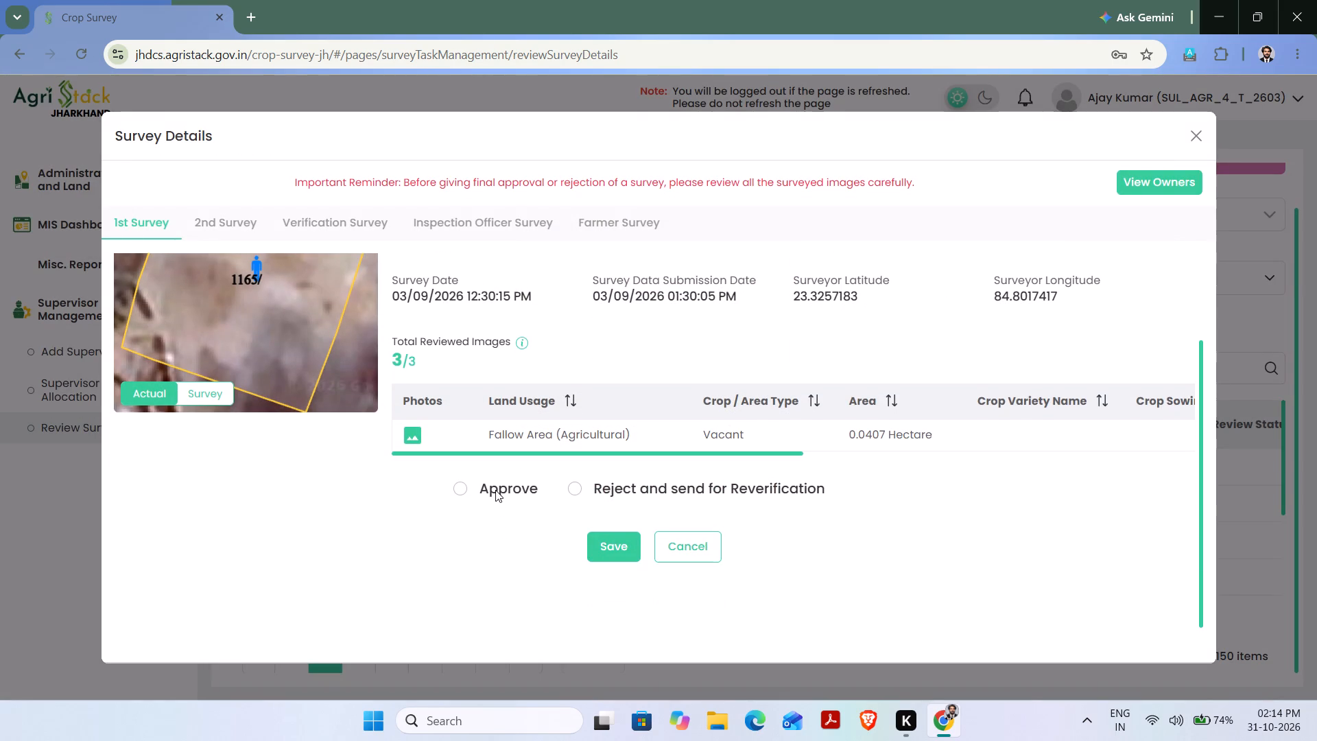
click(495, 490)
click(596, 545)
click(615, 429)
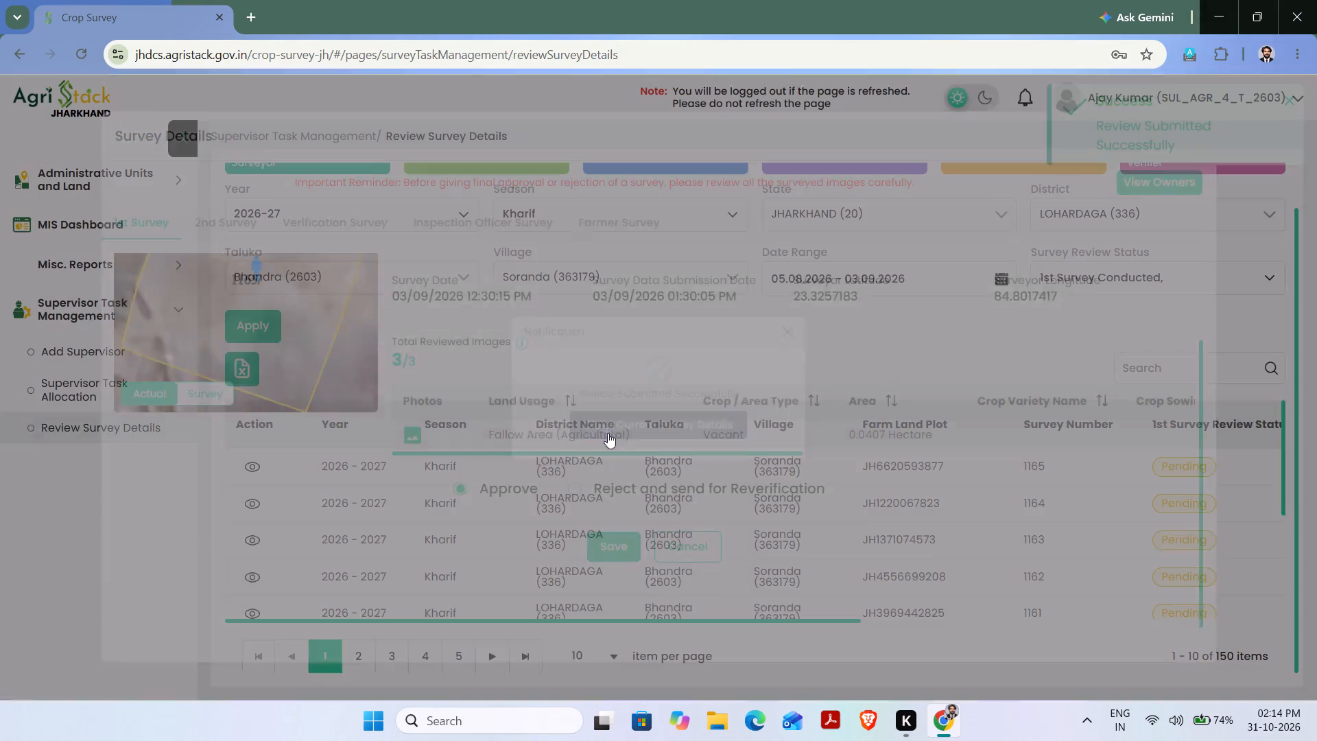
Open survey number 1164 and approve the three farm images of its House area.
click(248, 505)
click(412, 552)
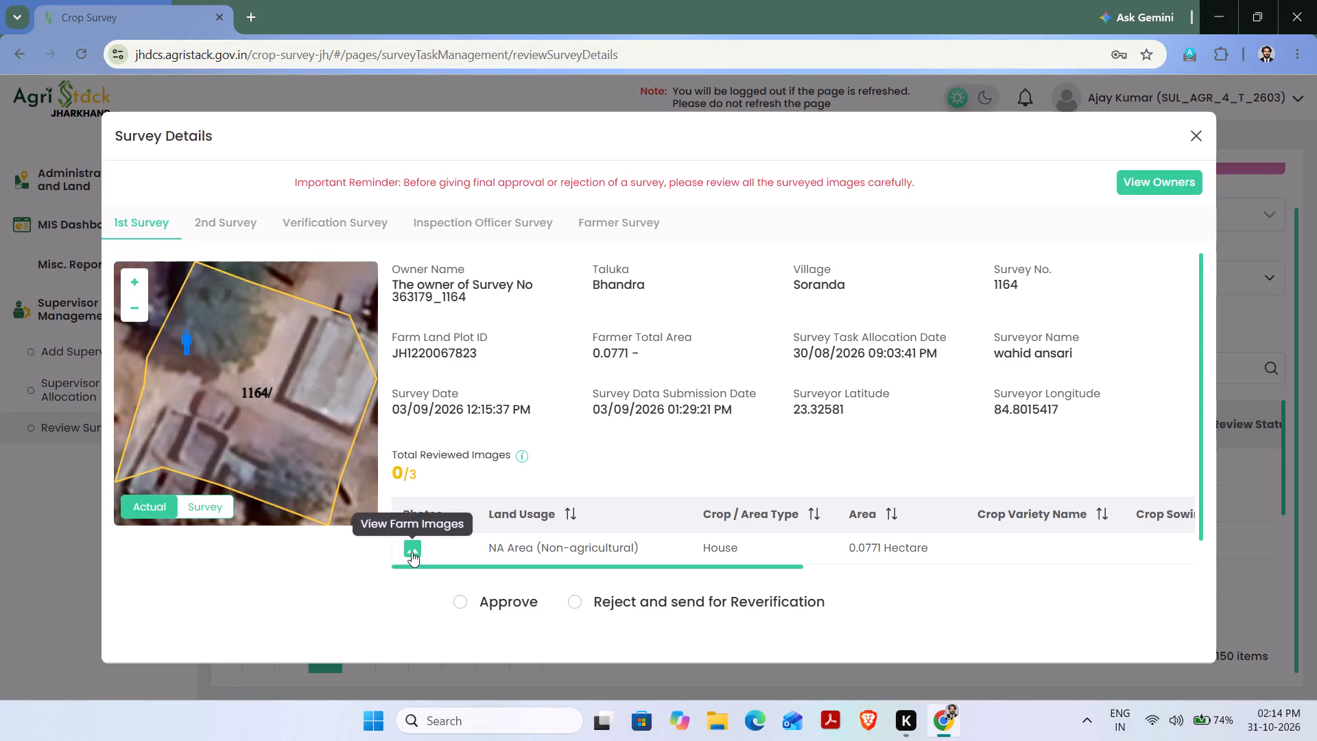
click(564, 613)
drag(678, 521, 615, 530)
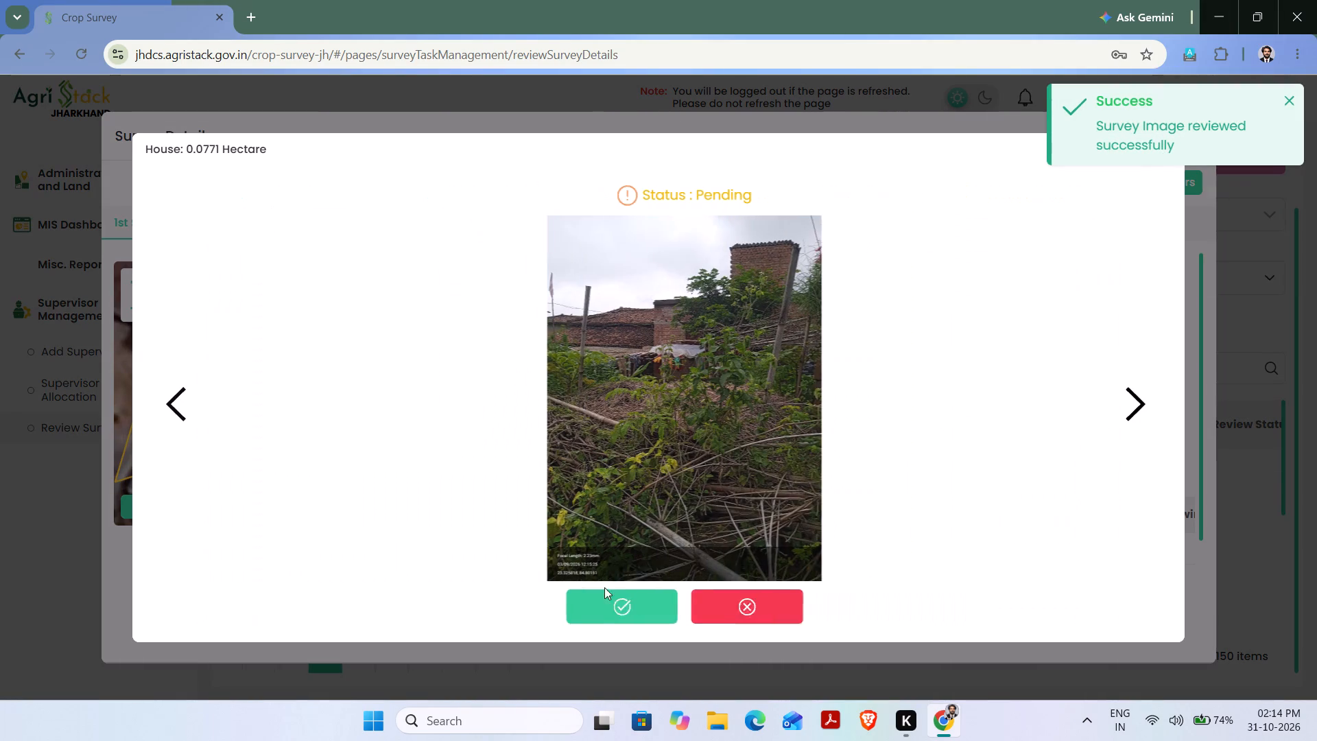
click(604, 606)
drag(704, 497, 648, 510)
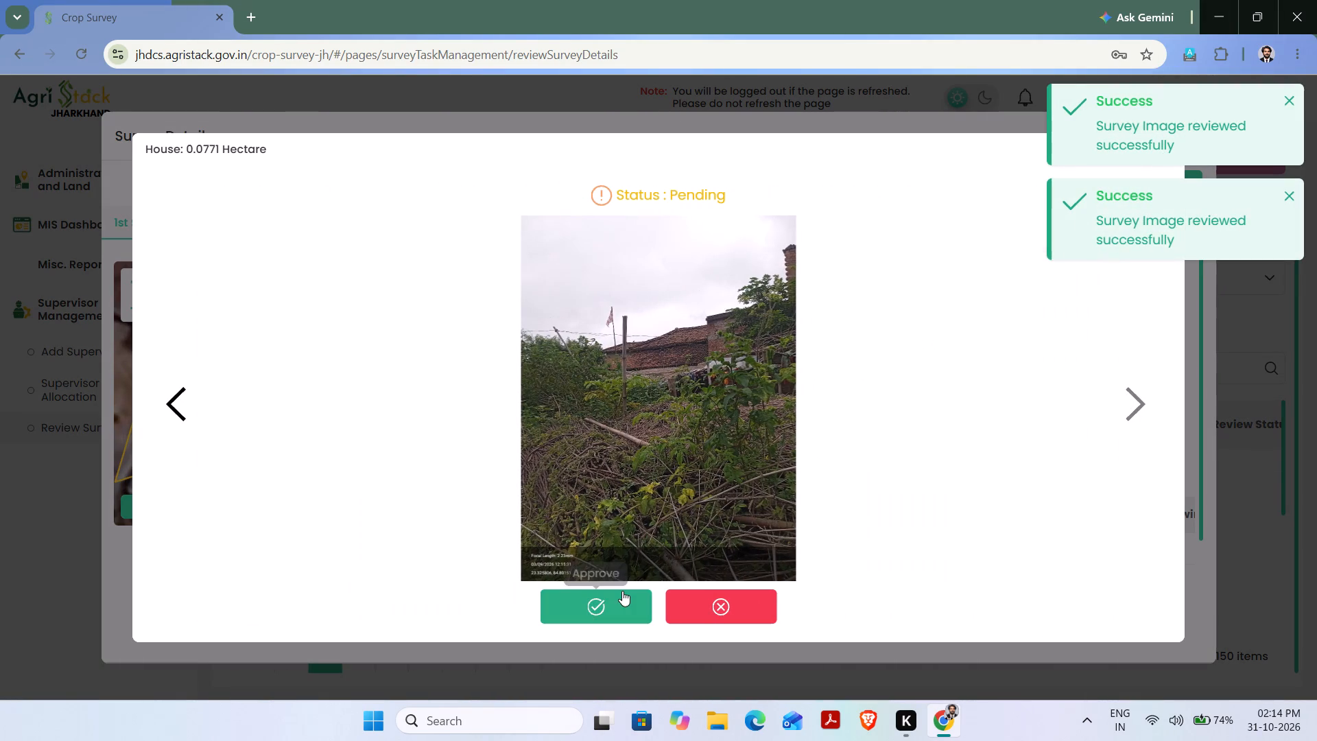
click(621, 601)
drag(697, 486, 663, 492)
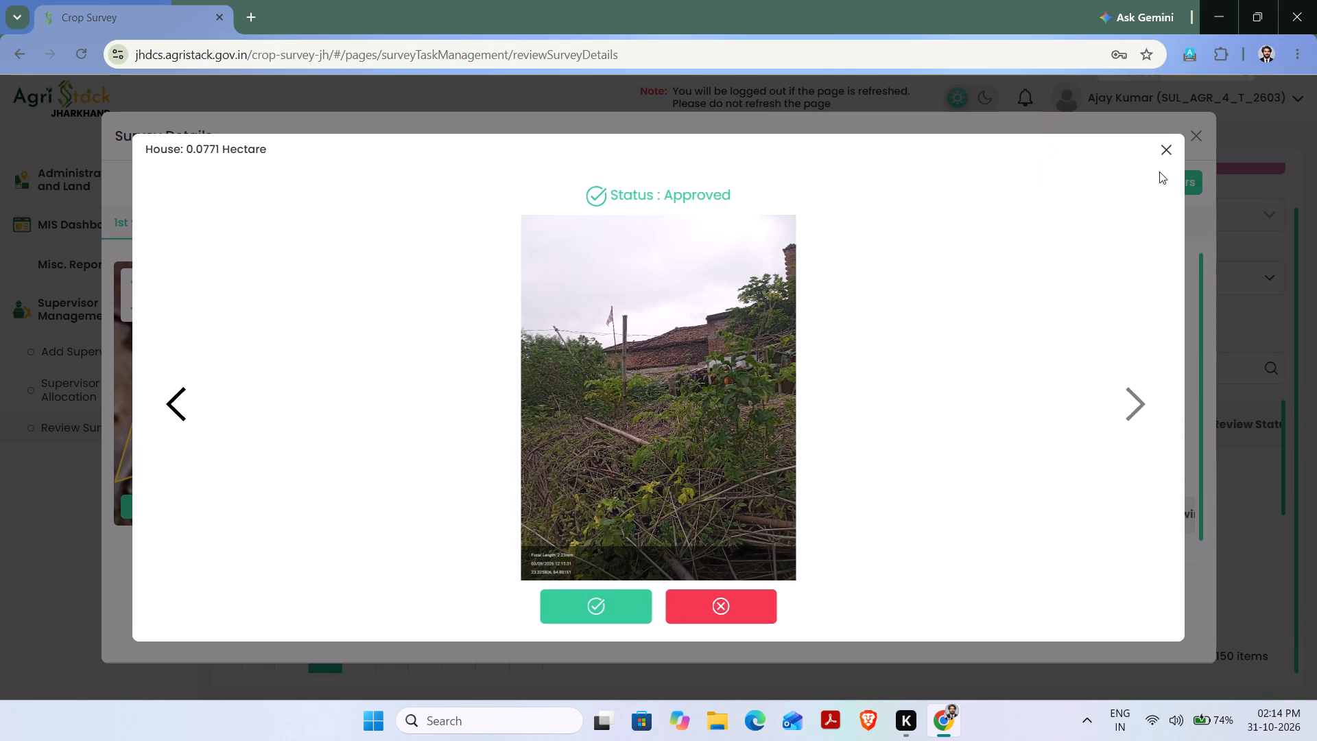
click(1167, 152)
Save the 1st survey review of survey number 1164 as Approve and close its details.
scroll(586, 450, down, 1)
click(514, 491)
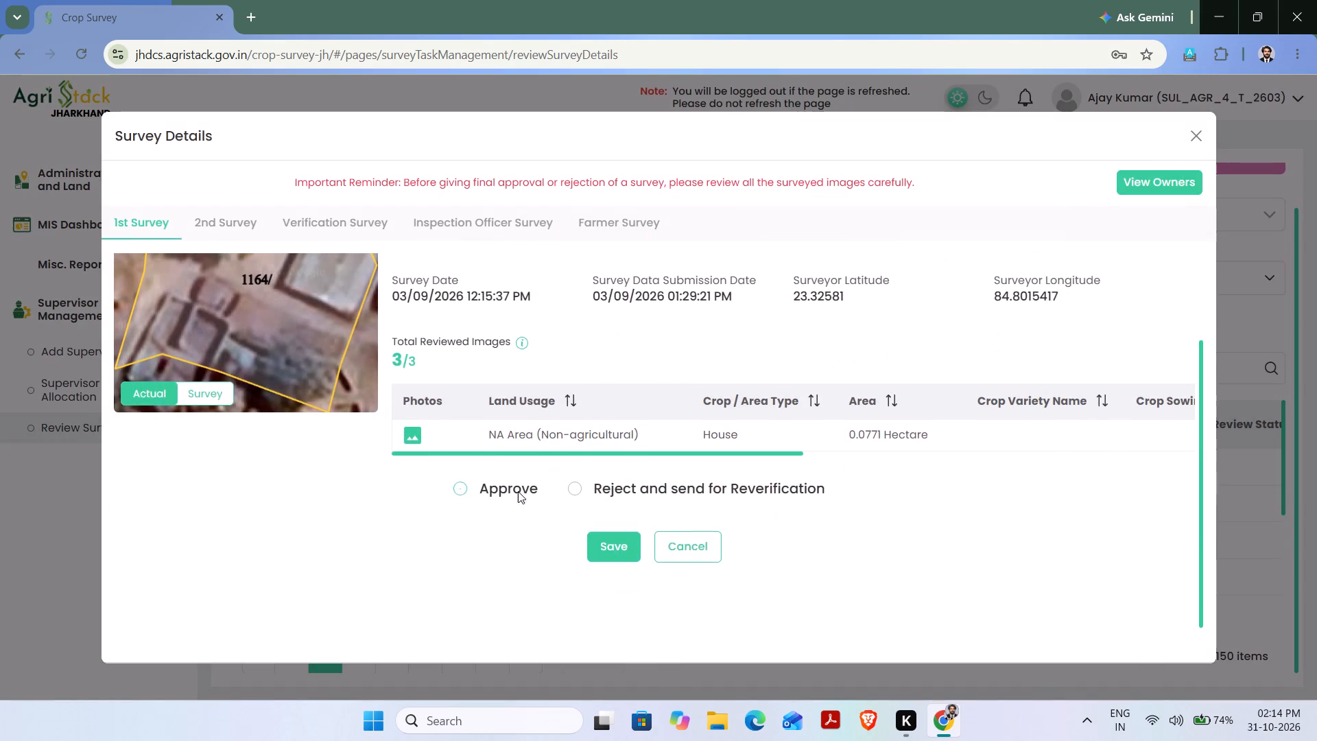
click(607, 537)
click(650, 424)
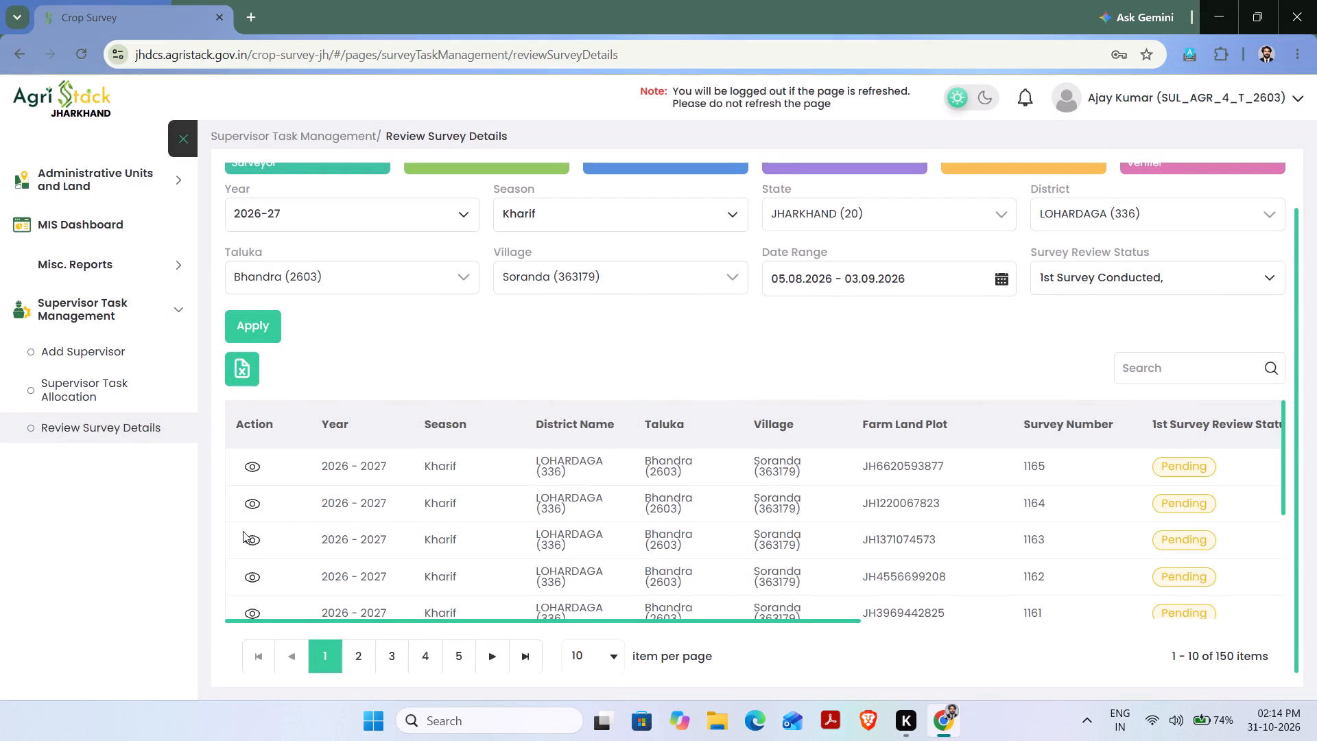
Open survey number 1163 and approve the three farm images of its House area.
click(250, 534)
click(411, 544)
click(586, 615)
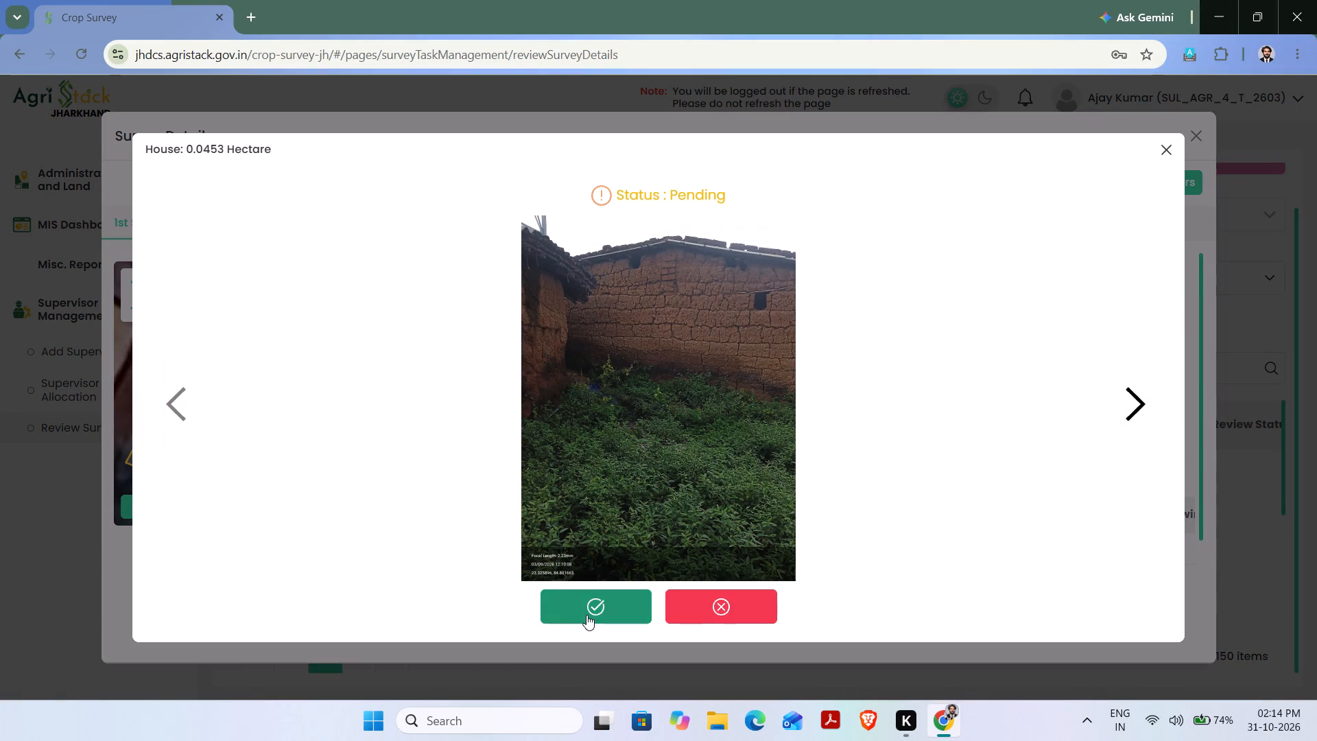
drag(685, 530, 584, 548)
click(591, 603)
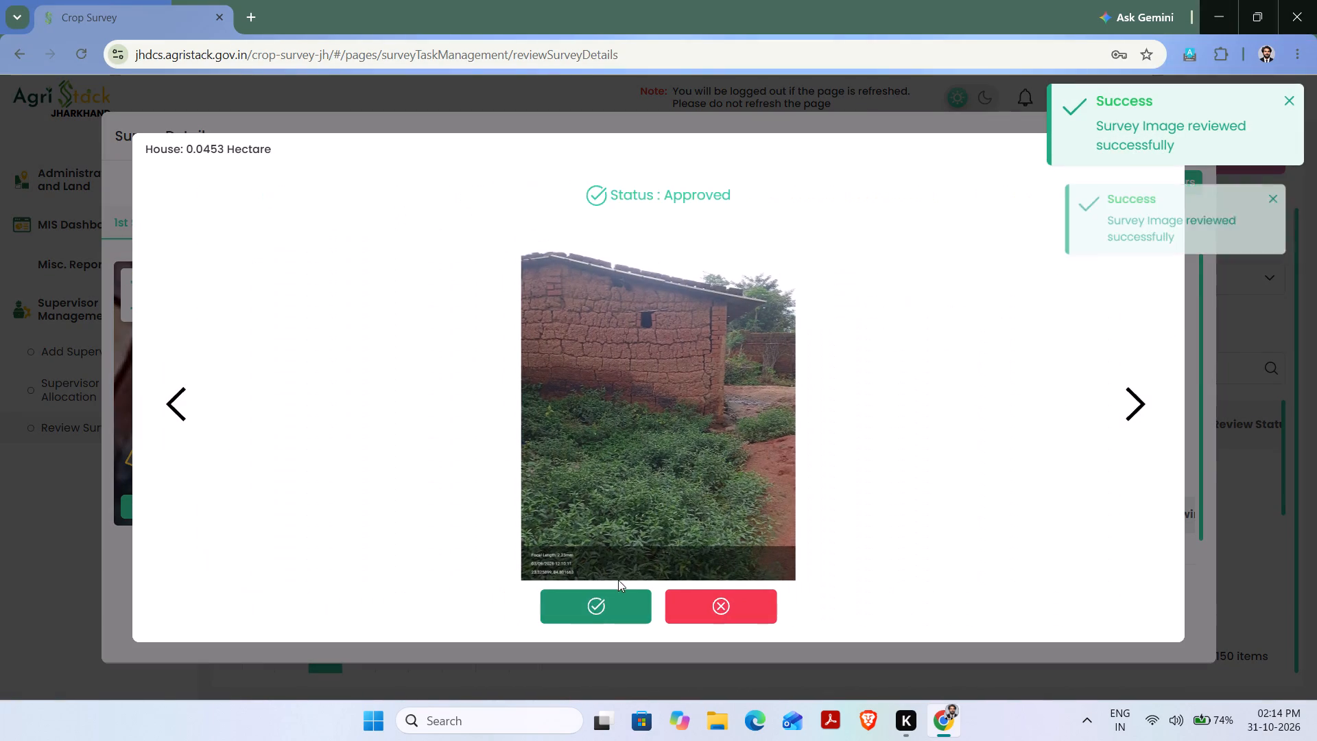
drag(684, 513, 607, 525)
click(620, 595)
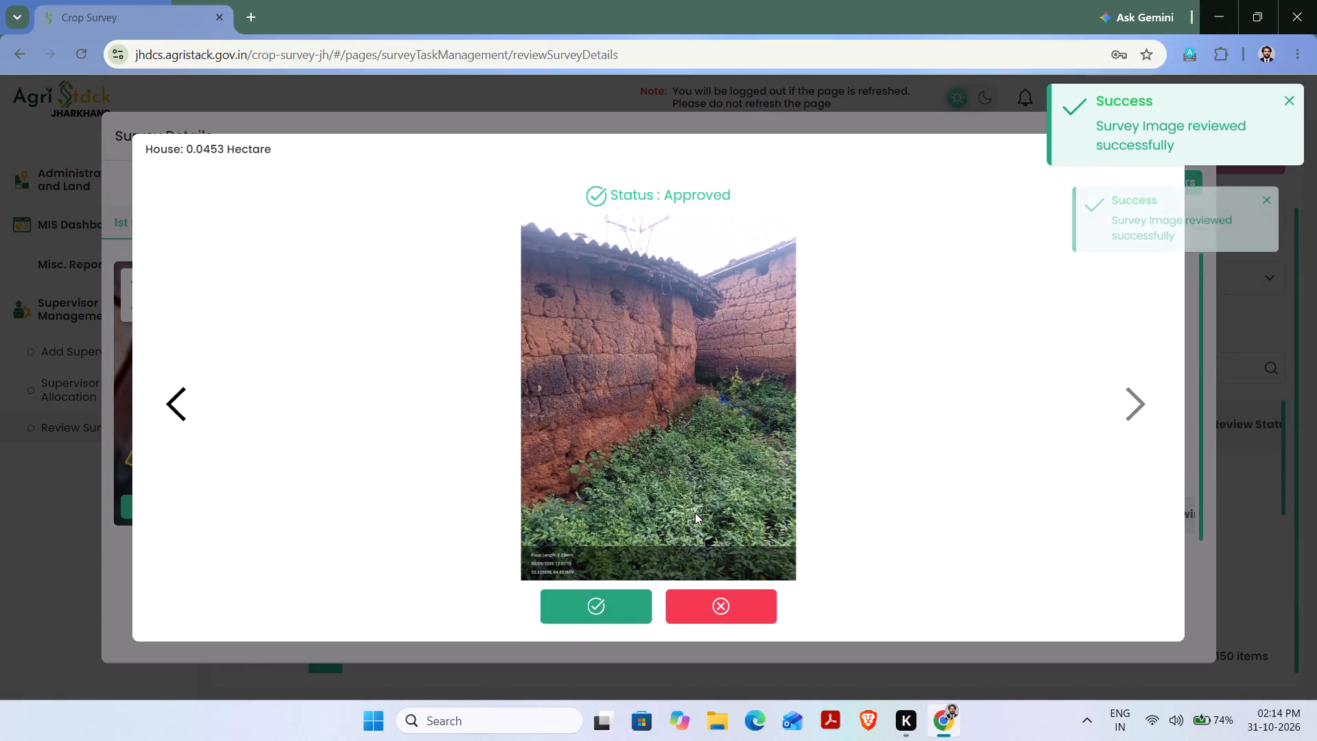
drag(707, 483, 669, 490)
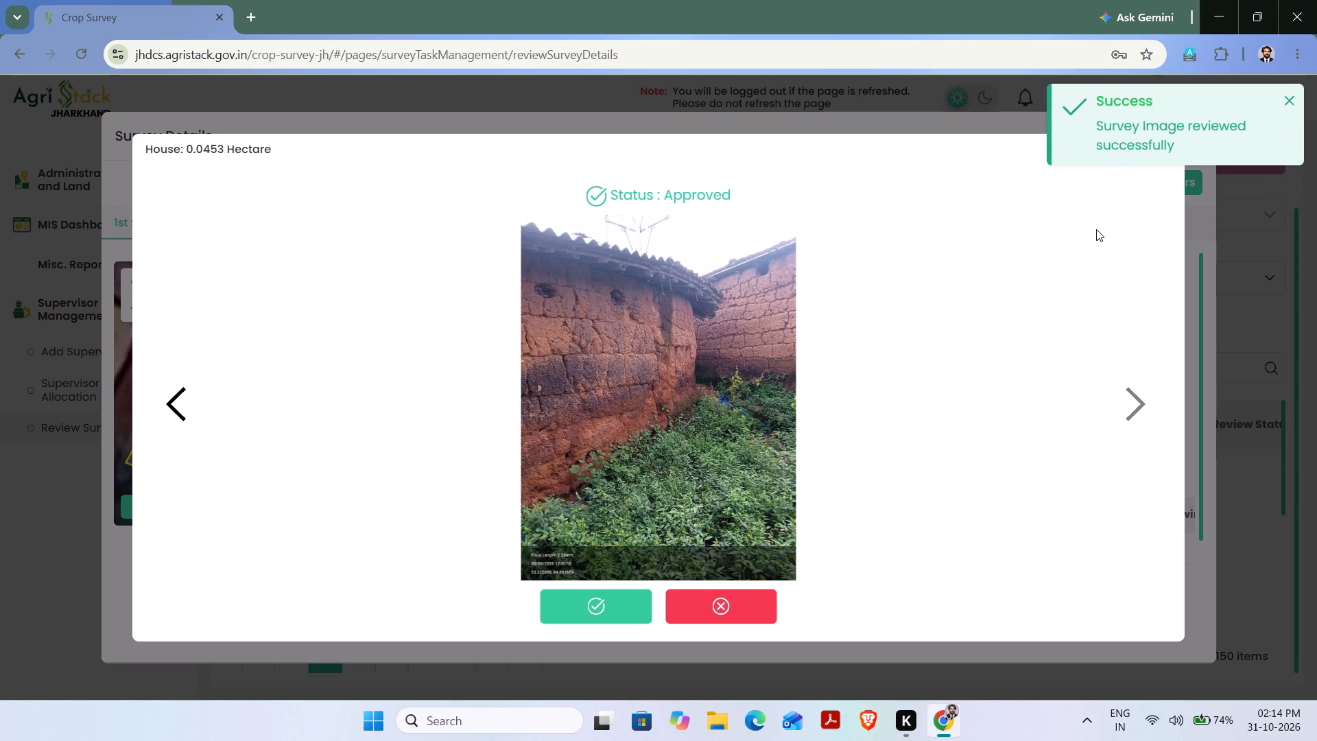
click(1170, 149)
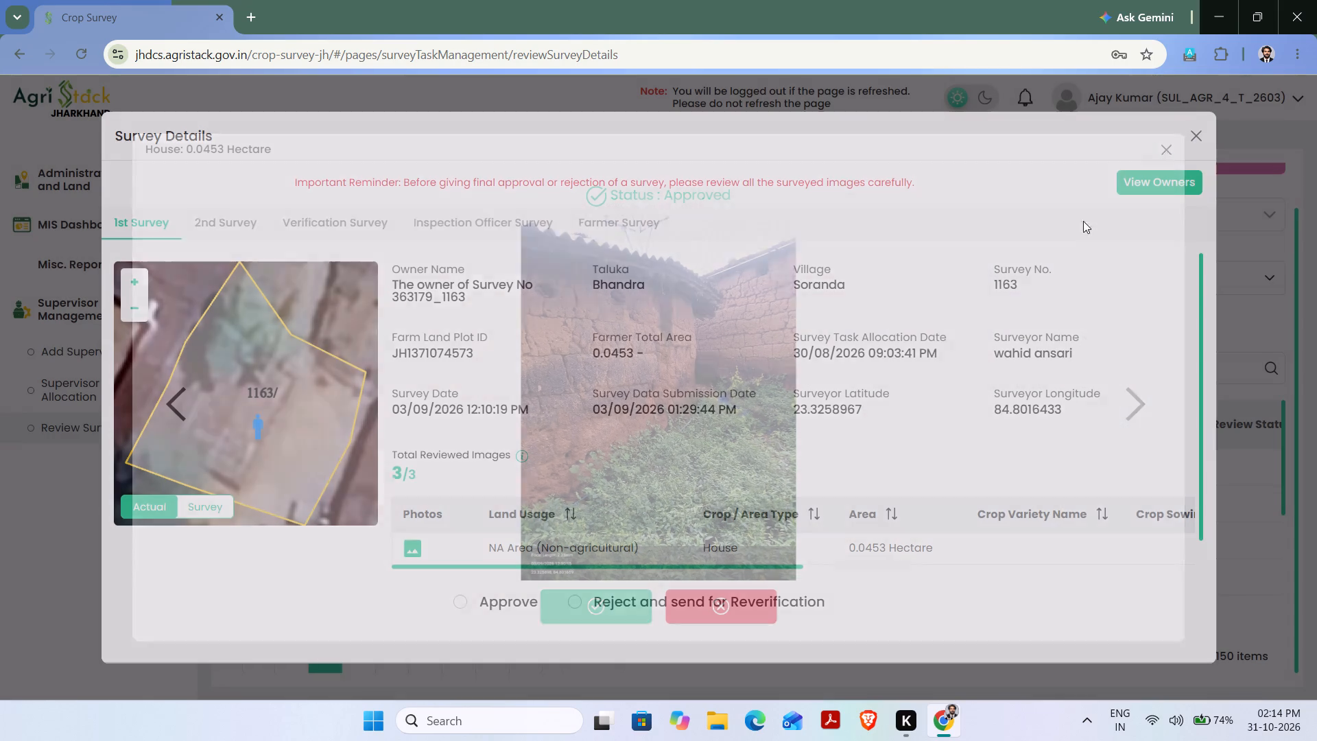
Save the 1st survey review of survey number 1163 as Approve and close its details.
scroll(601, 528, down, 1)
click(512, 485)
click(627, 546)
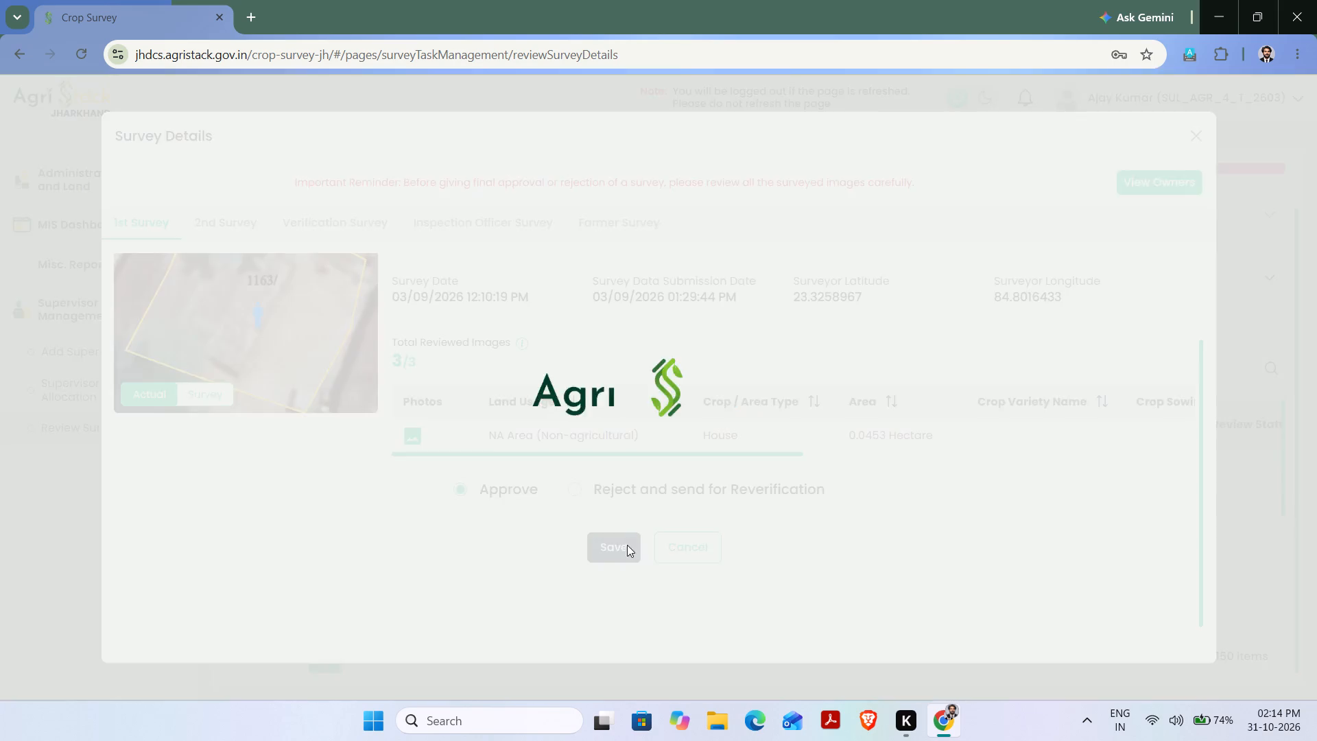
click(657, 433)
Open survey number 1162 and approve the three farm images of its House area.
click(254, 568)
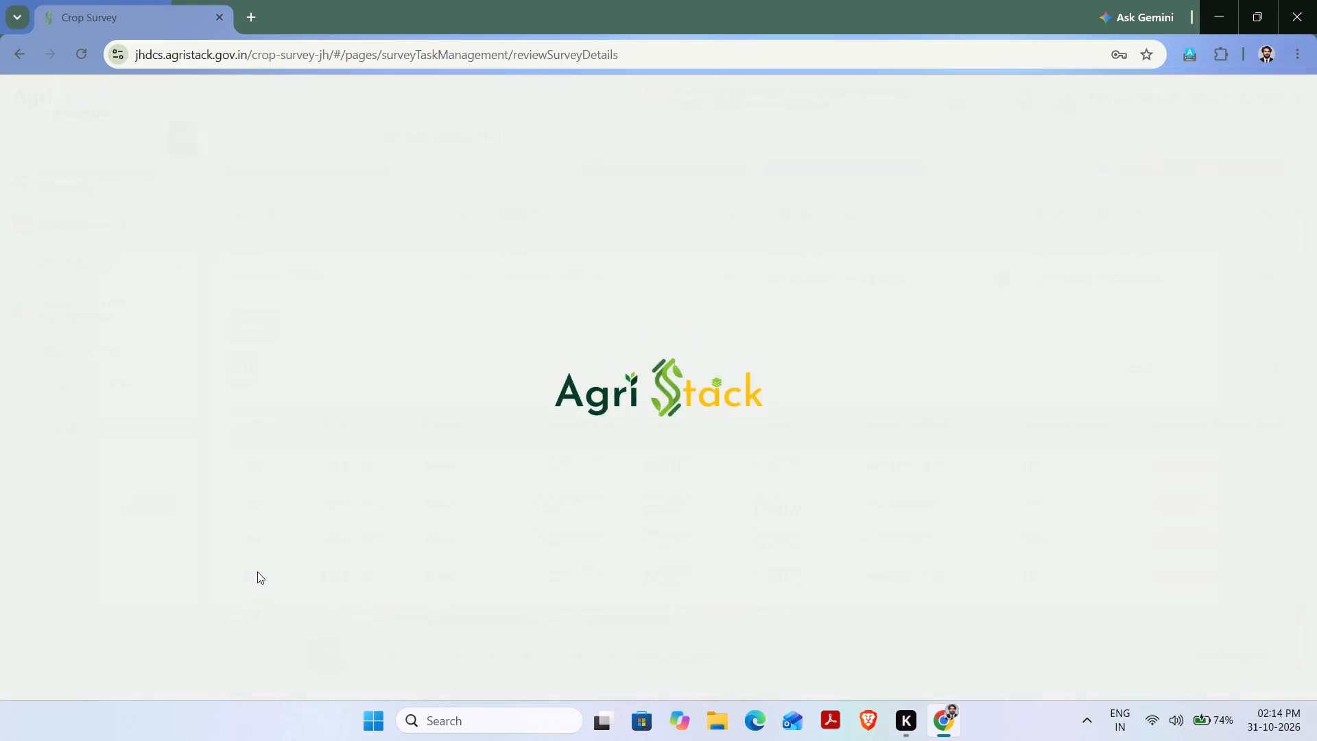
click(416, 552)
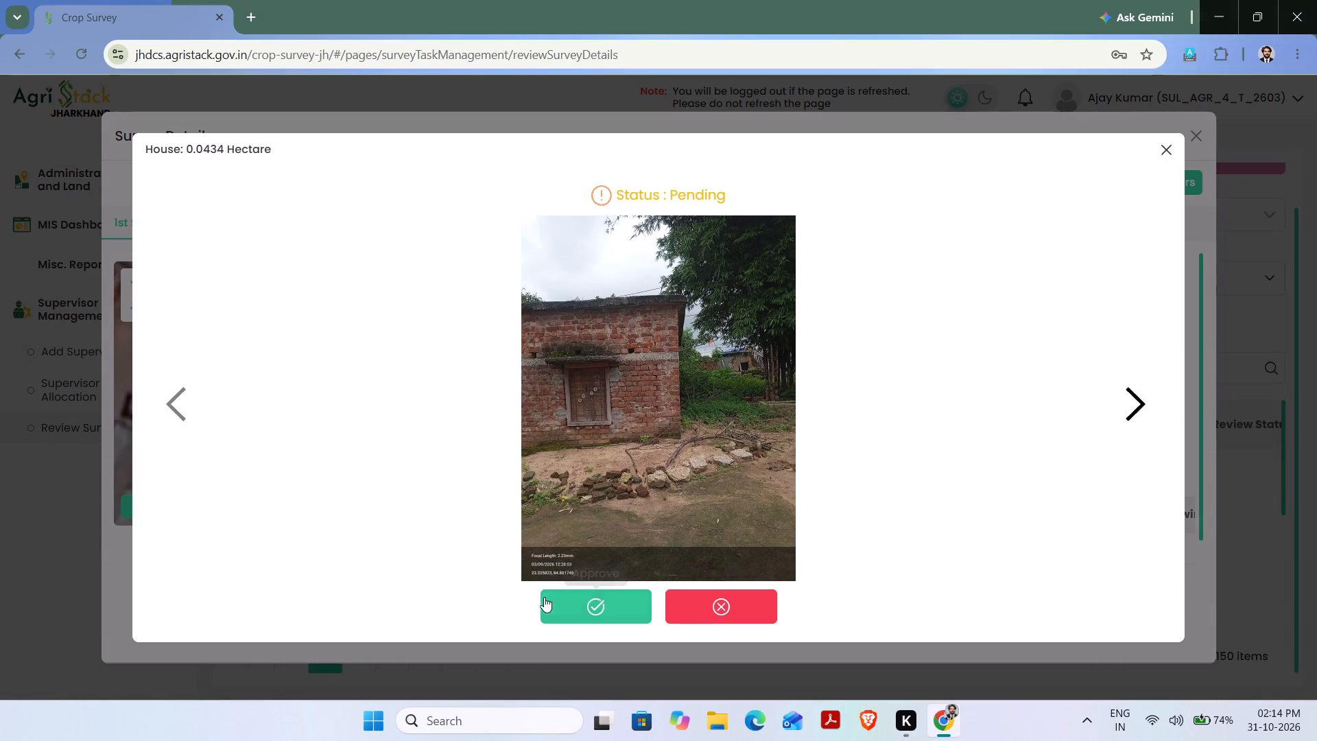
click(564, 602)
drag(688, 502, 584, 515)
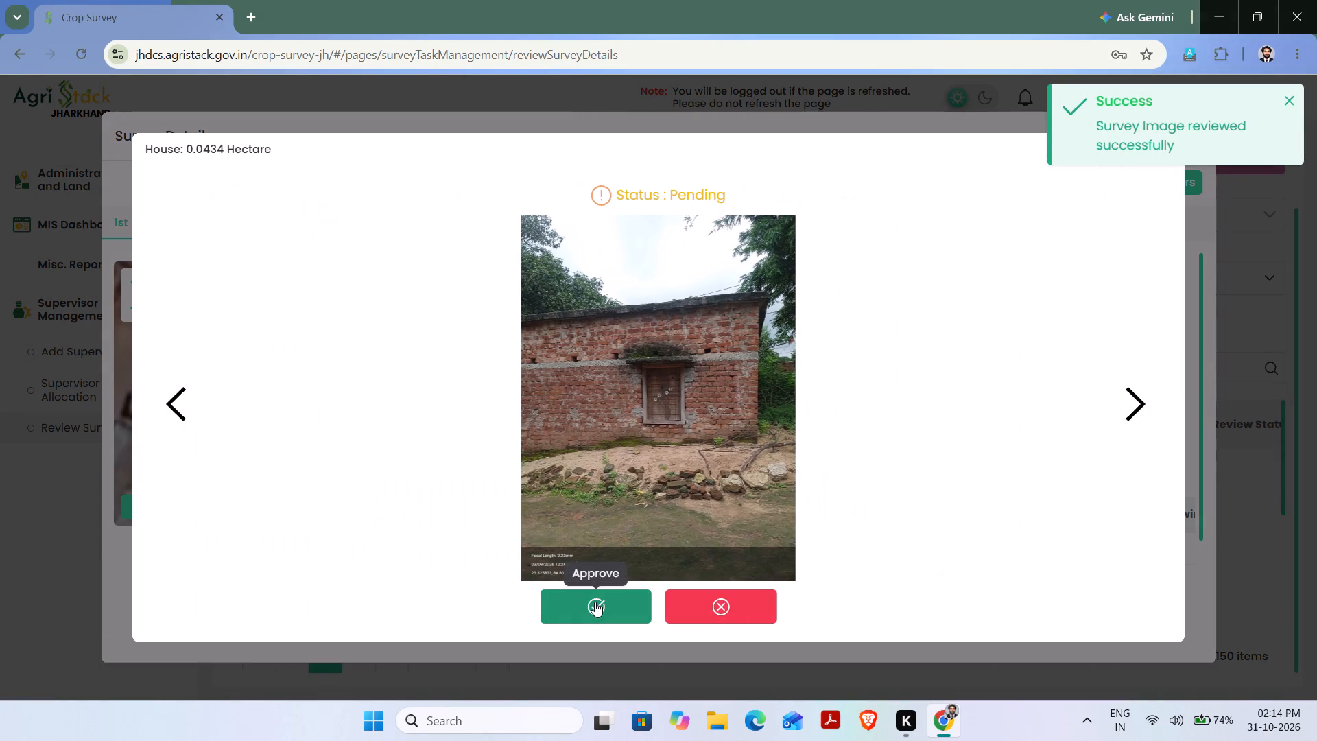
click(595, 602)
drag(675, 490, 598, 506)
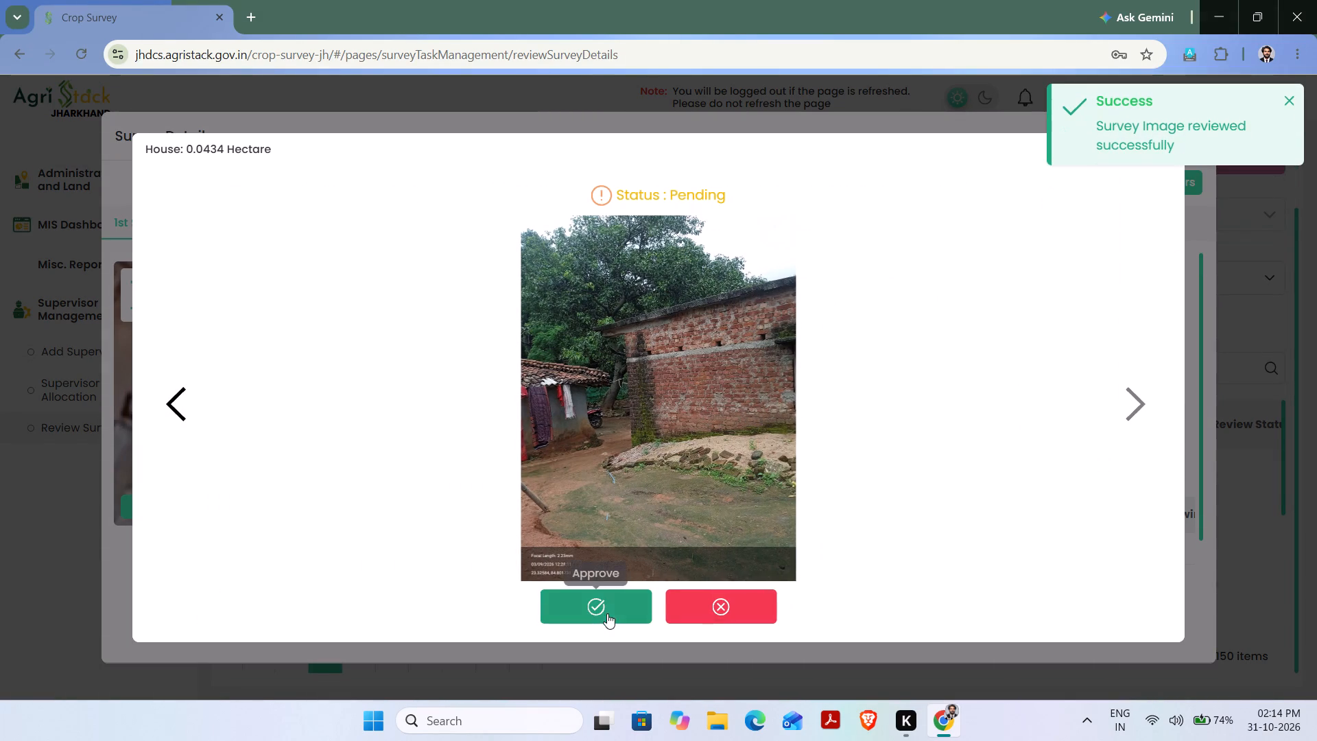
click(607, 613)
drag(702, 467, 647, 471)
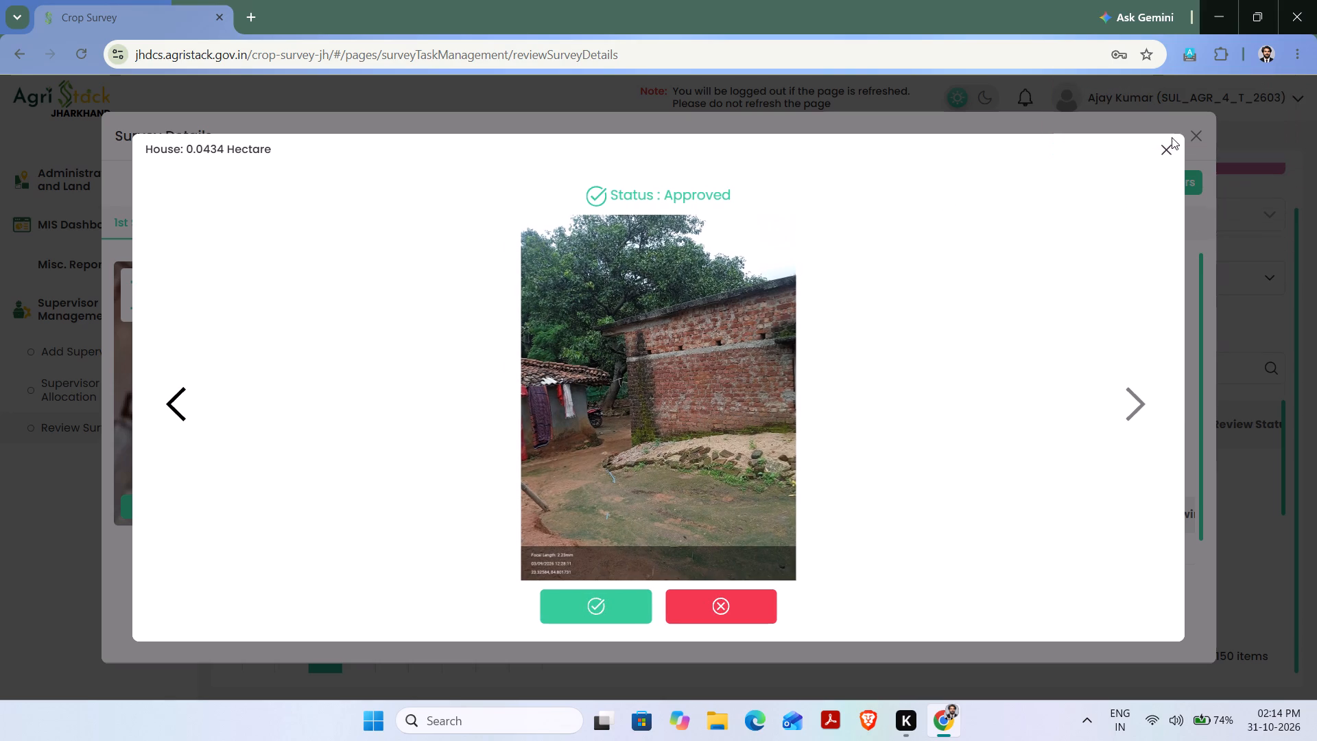
click(1165, 145)
Save the 1st survey review of survey number 1162 as Approve and close its details.
scroll(693, 414, down, 1)
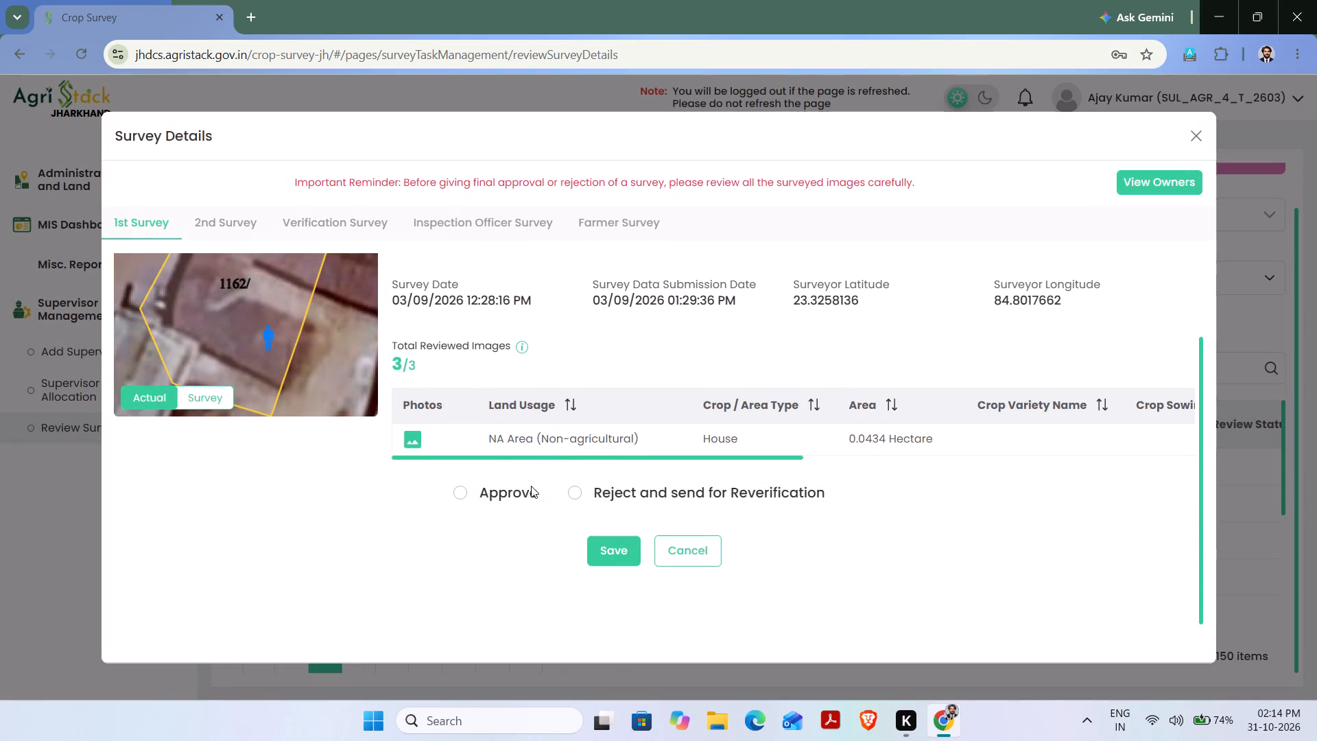
click(522, 489)
click(619, 548)
click(682, 424)
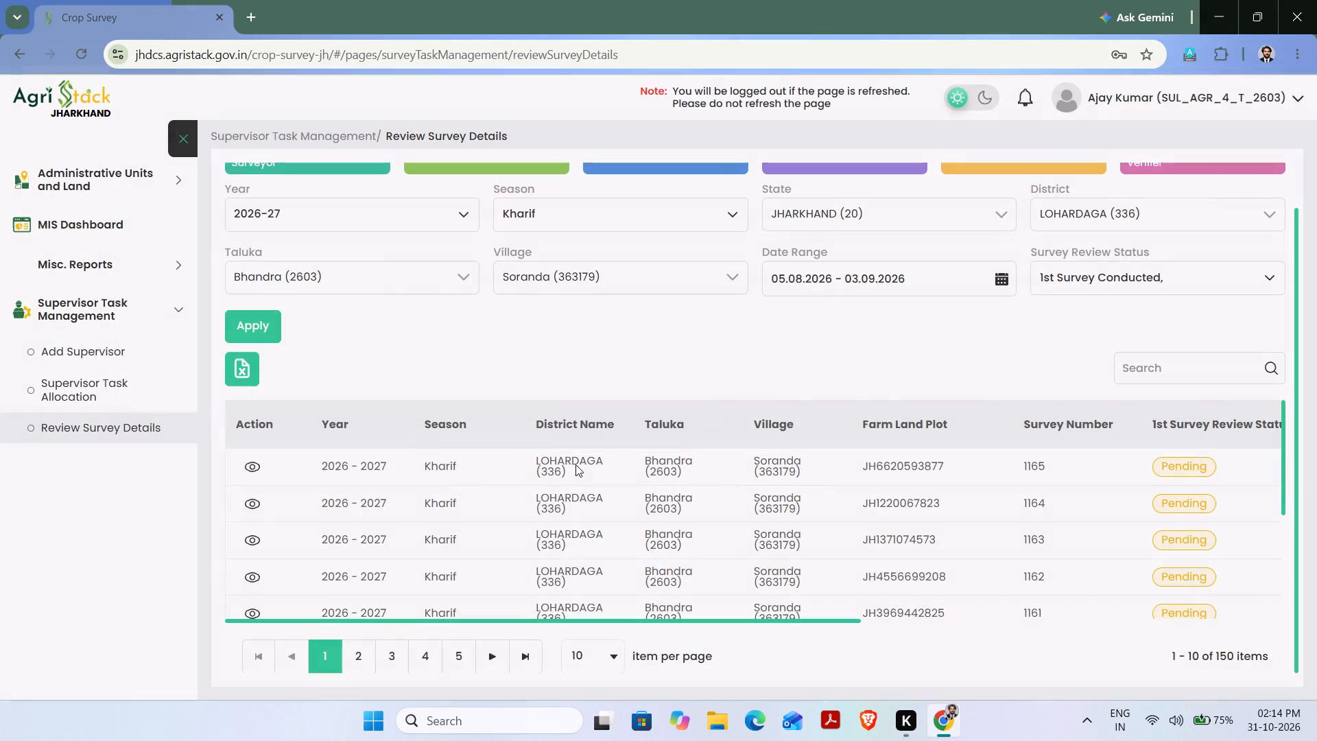
click(258, 611)
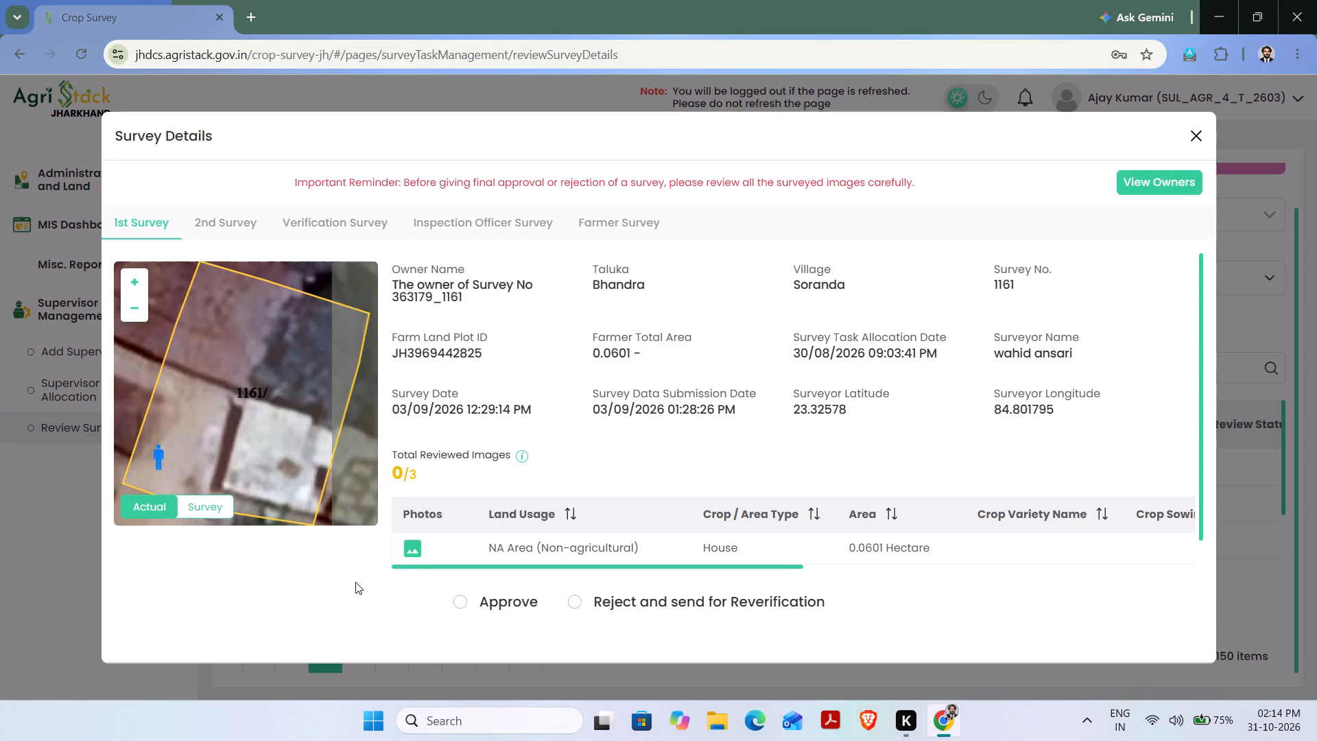
click(415, 543)
click(575, 593)
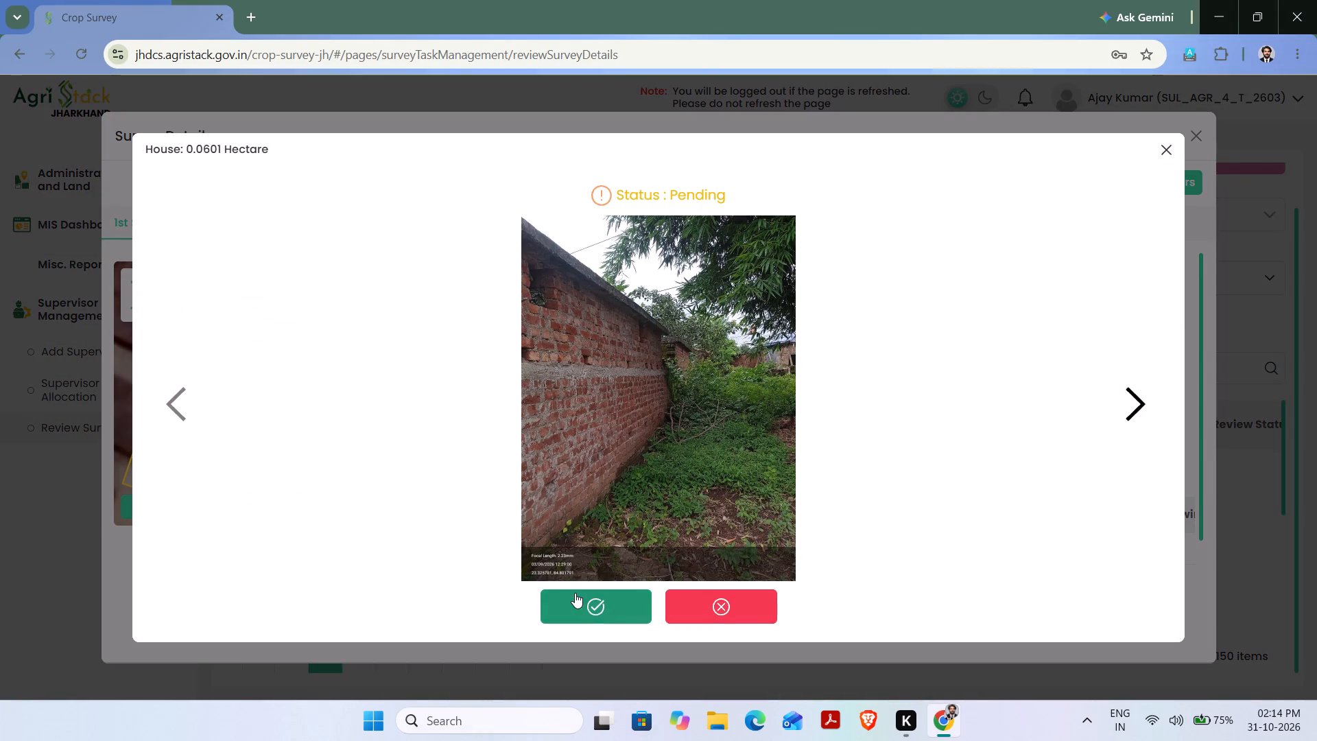
drag(705, 497, 602, 521)
double_click(628, 607)
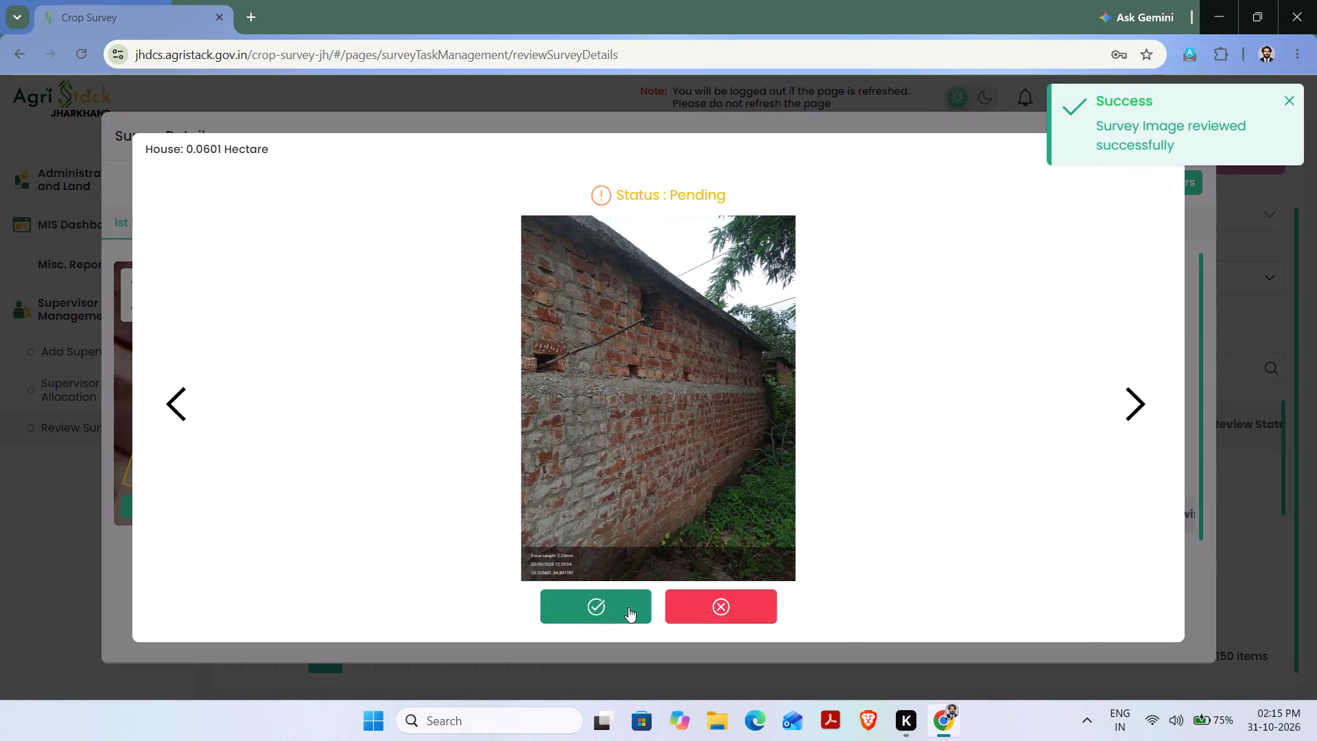
drag(711, 512, 632, 527)
click(644, 608)
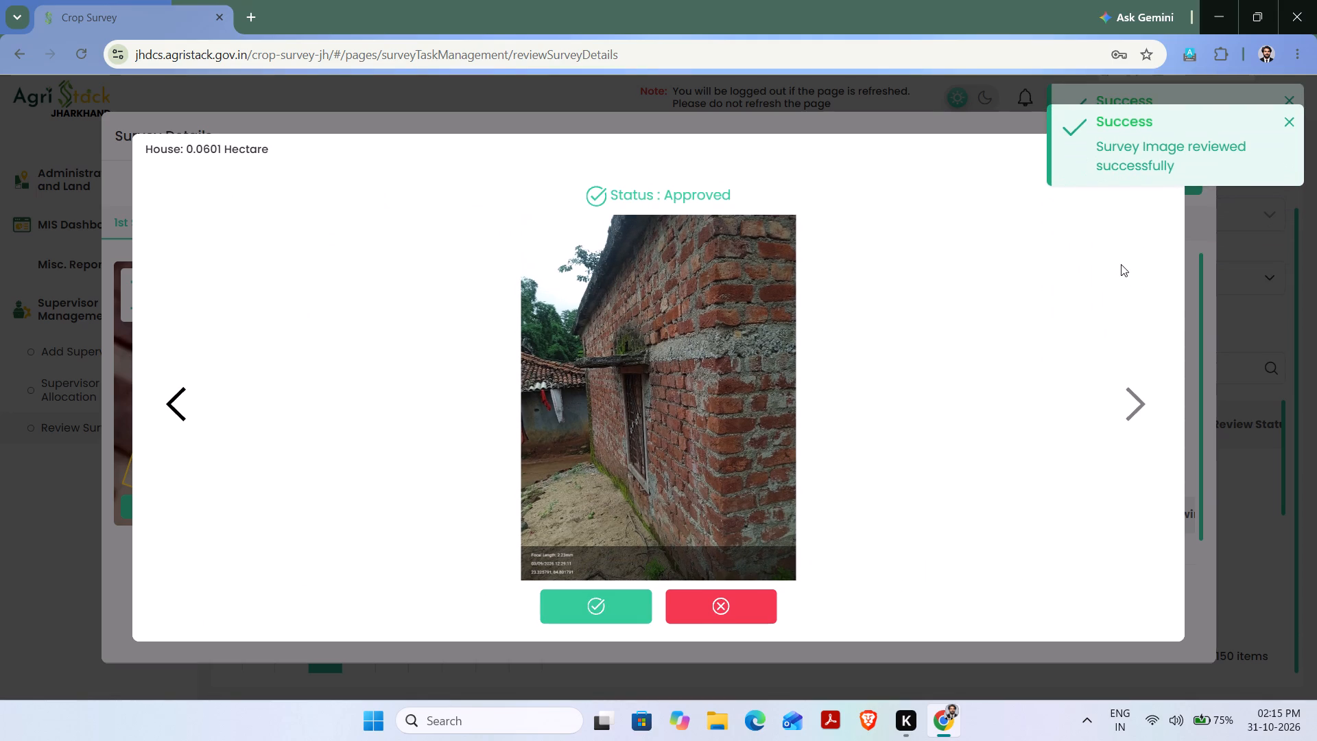
click(1162, 152)
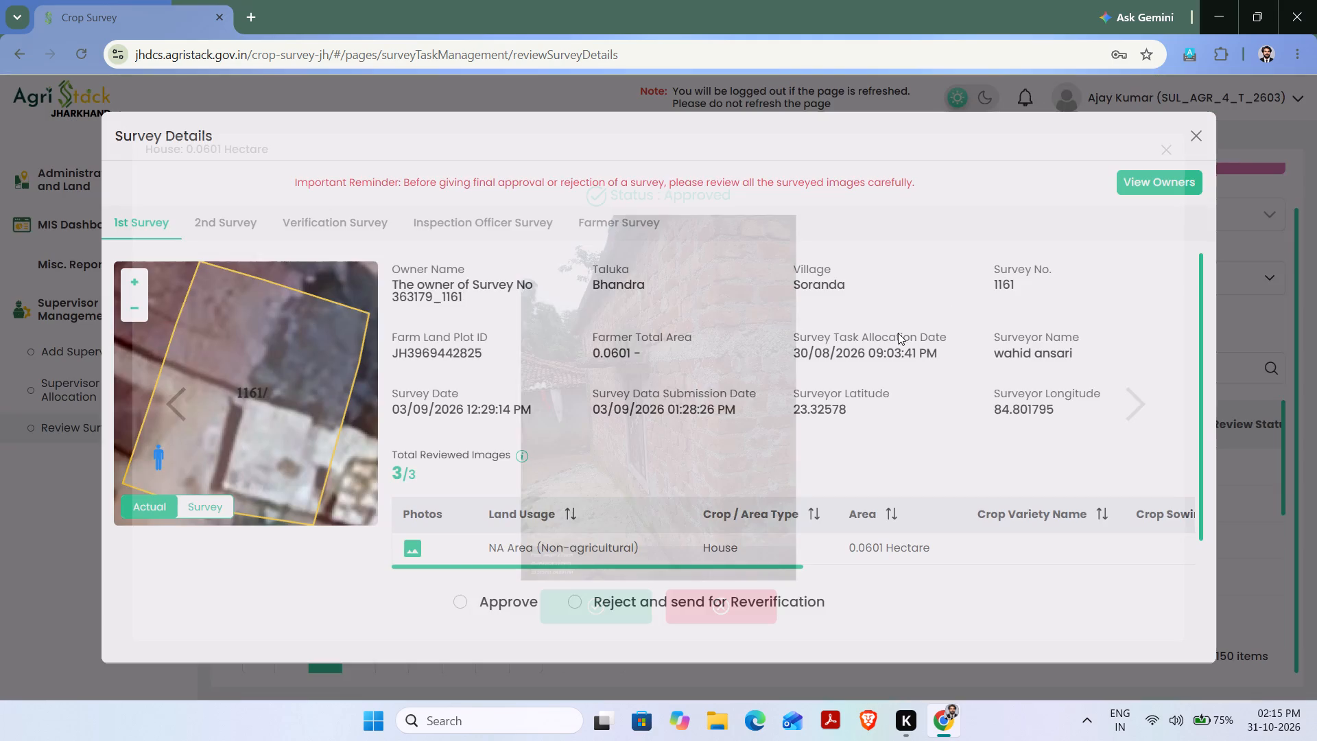
Save the 1st survey review of survey number 1161 as Approve and close its details.
scroll(648, 484, down, 1)
drag(514, 484, 521, 489)
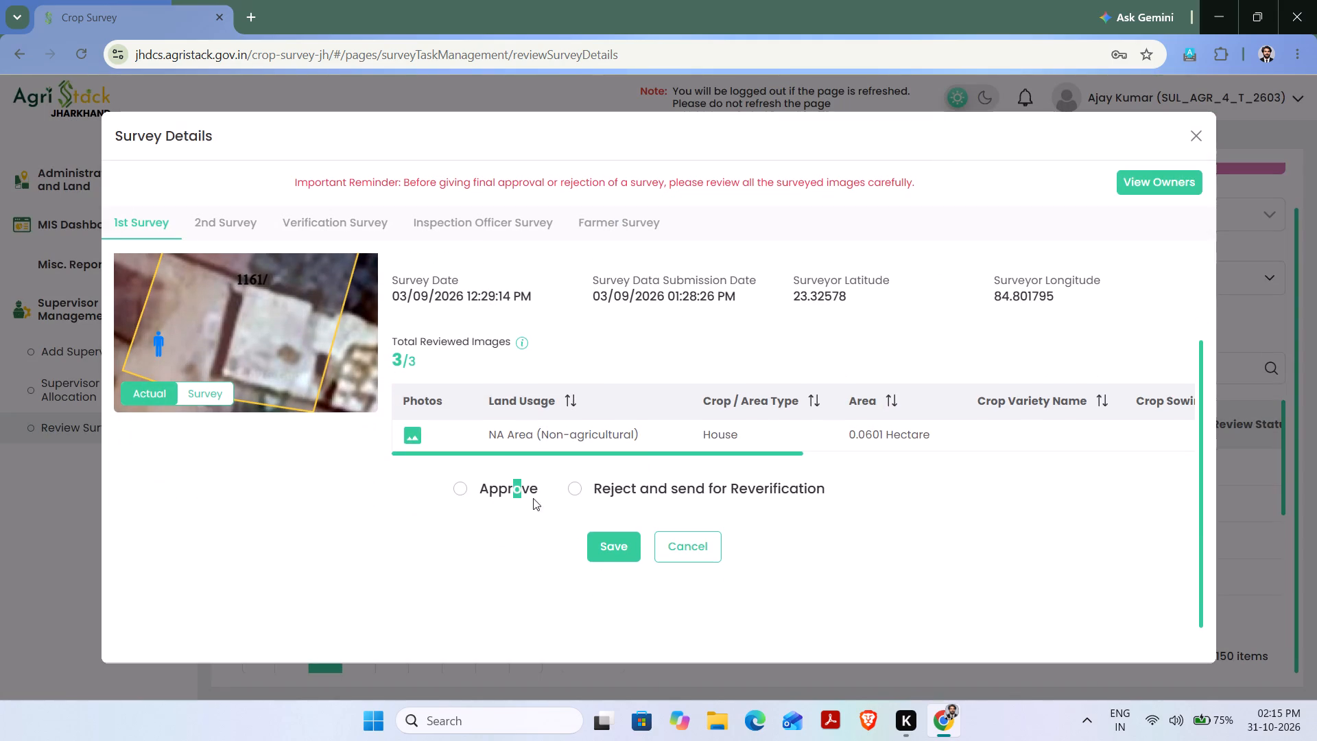
click(527, 493)
click(608, 540)
click(660, 440)
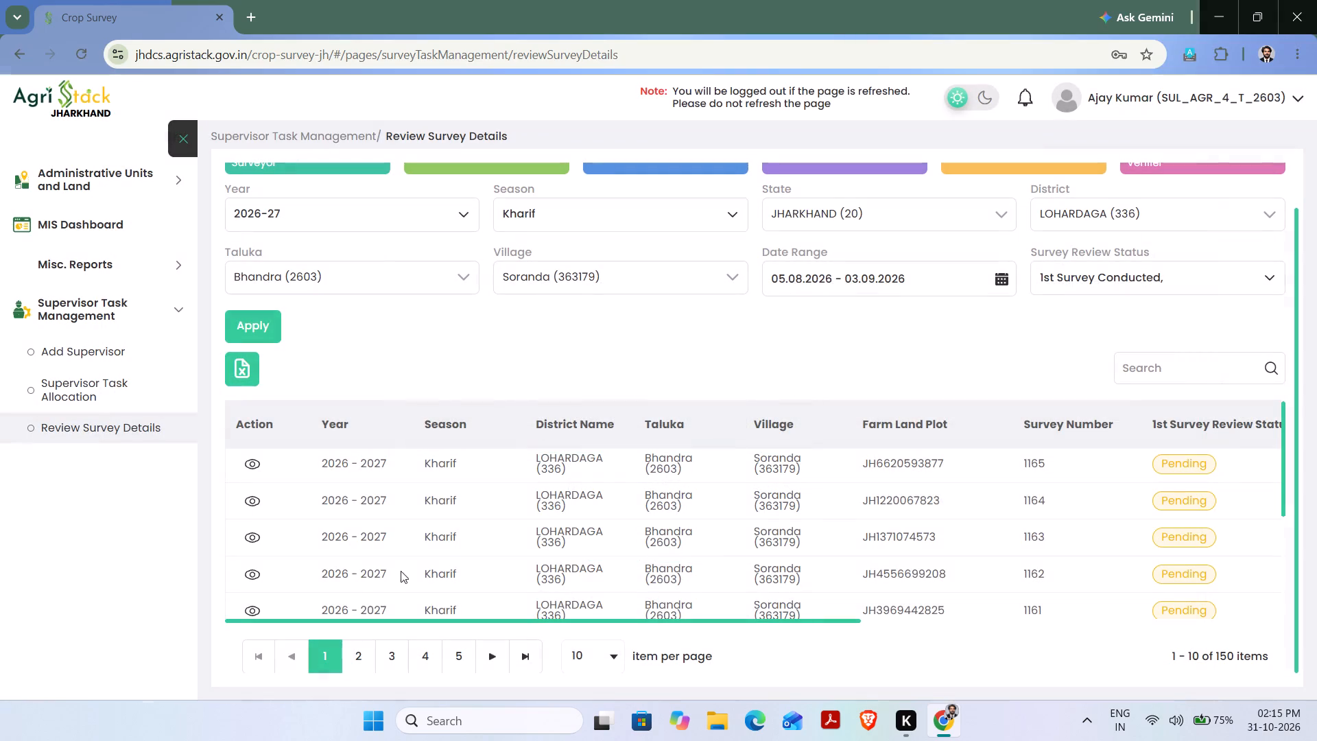
Open survey number 1160 and approve the three farm images of its House area.
scroll(361, 588, down, 4)
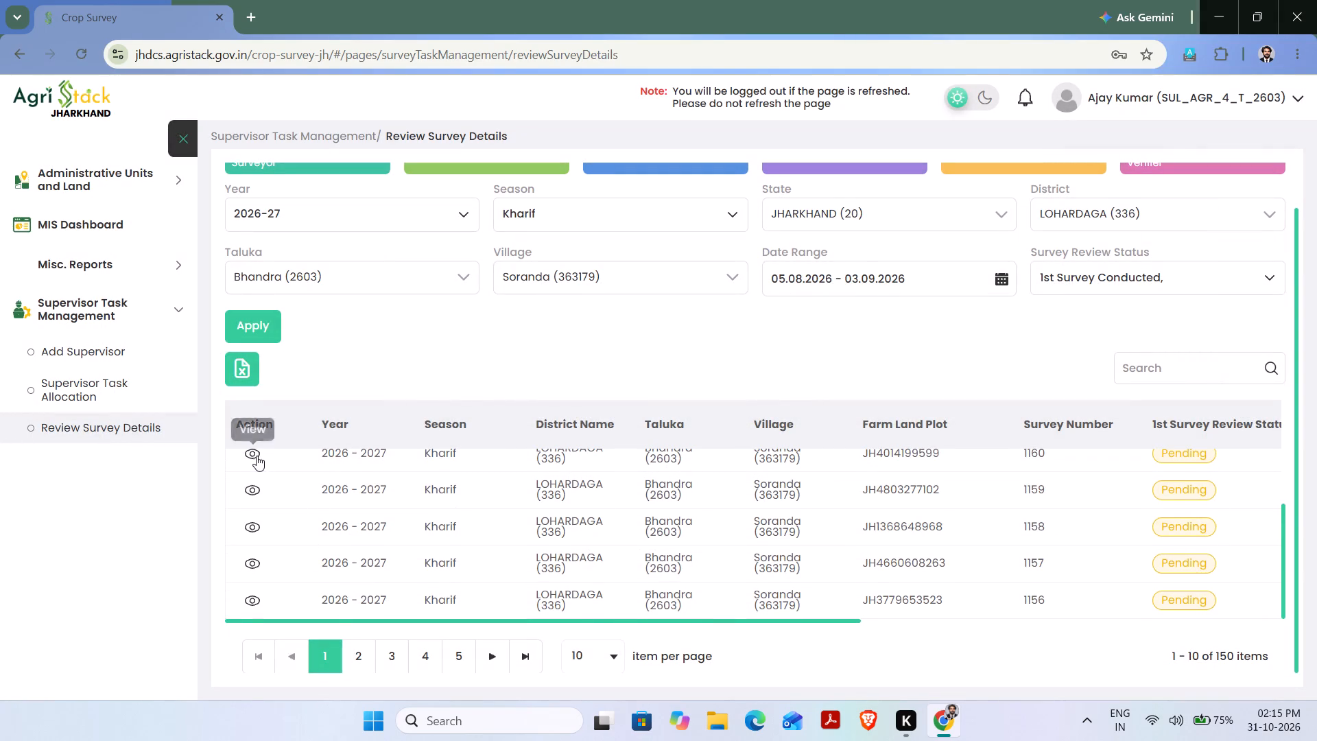
click(257, 456)
click(407, 547)
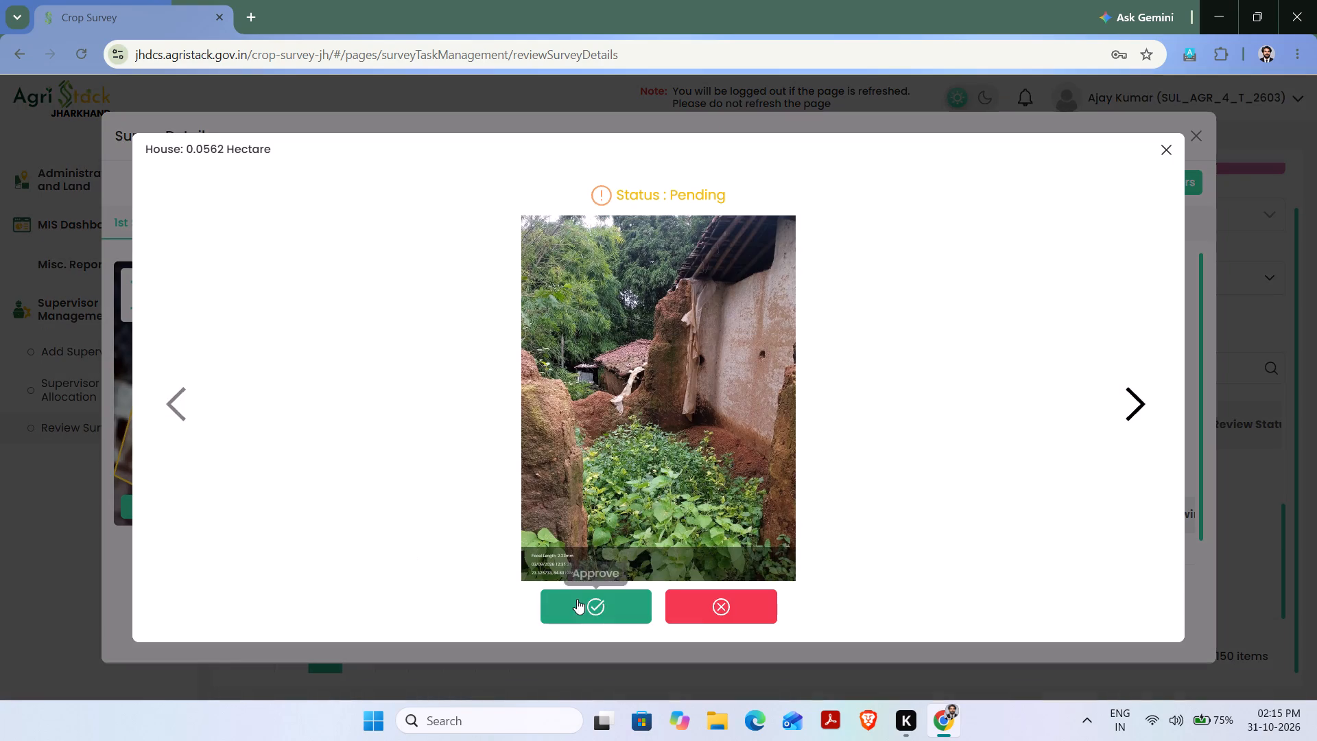
click(579, 601)
drag(692, 520, 601, 524)
click(611, 598)
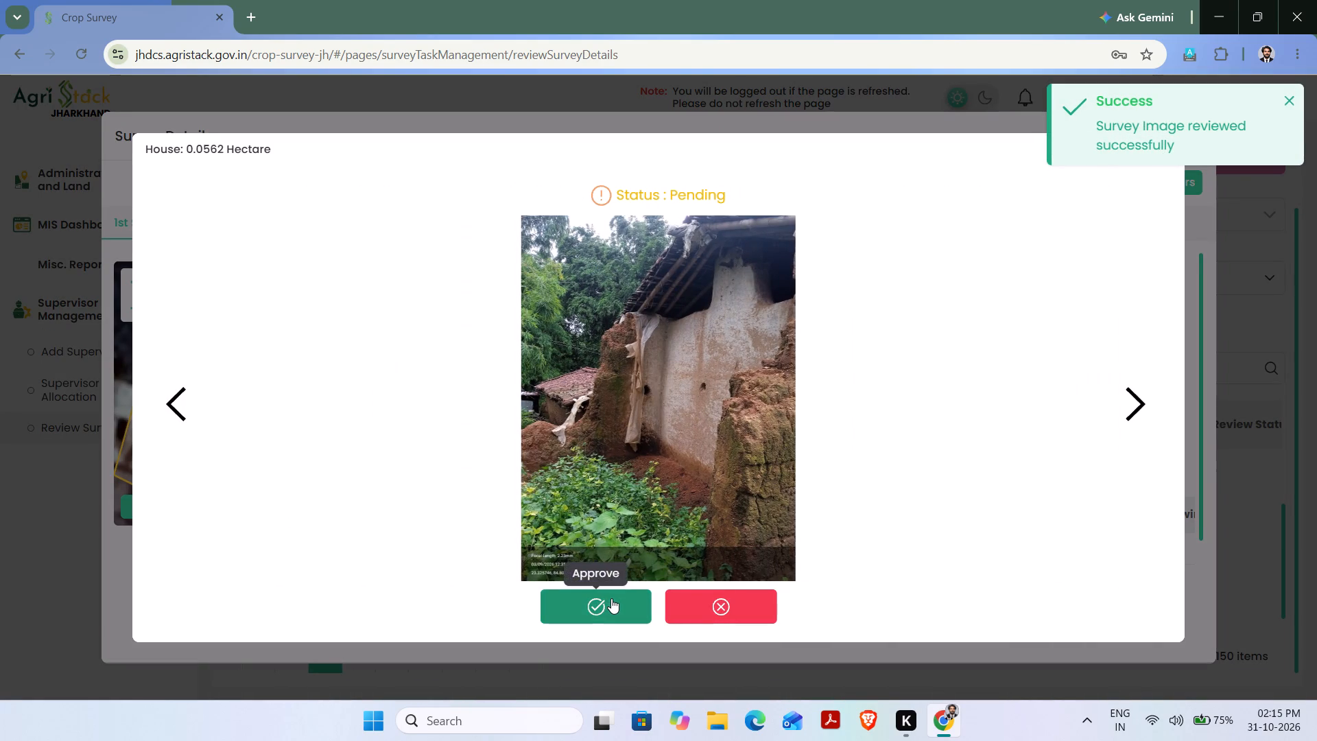
drag(700, 512, 611, 529)
click(616, 595)
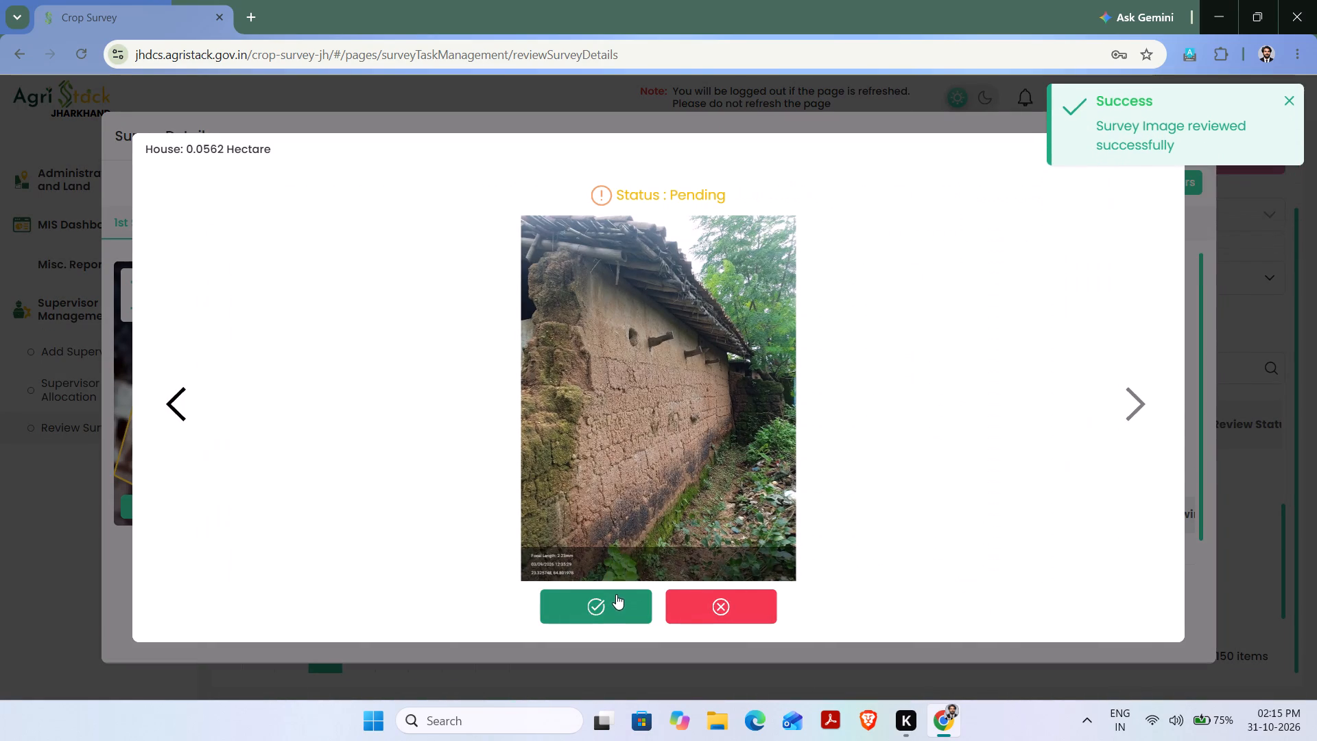
drag(709, 504, 678, 510)
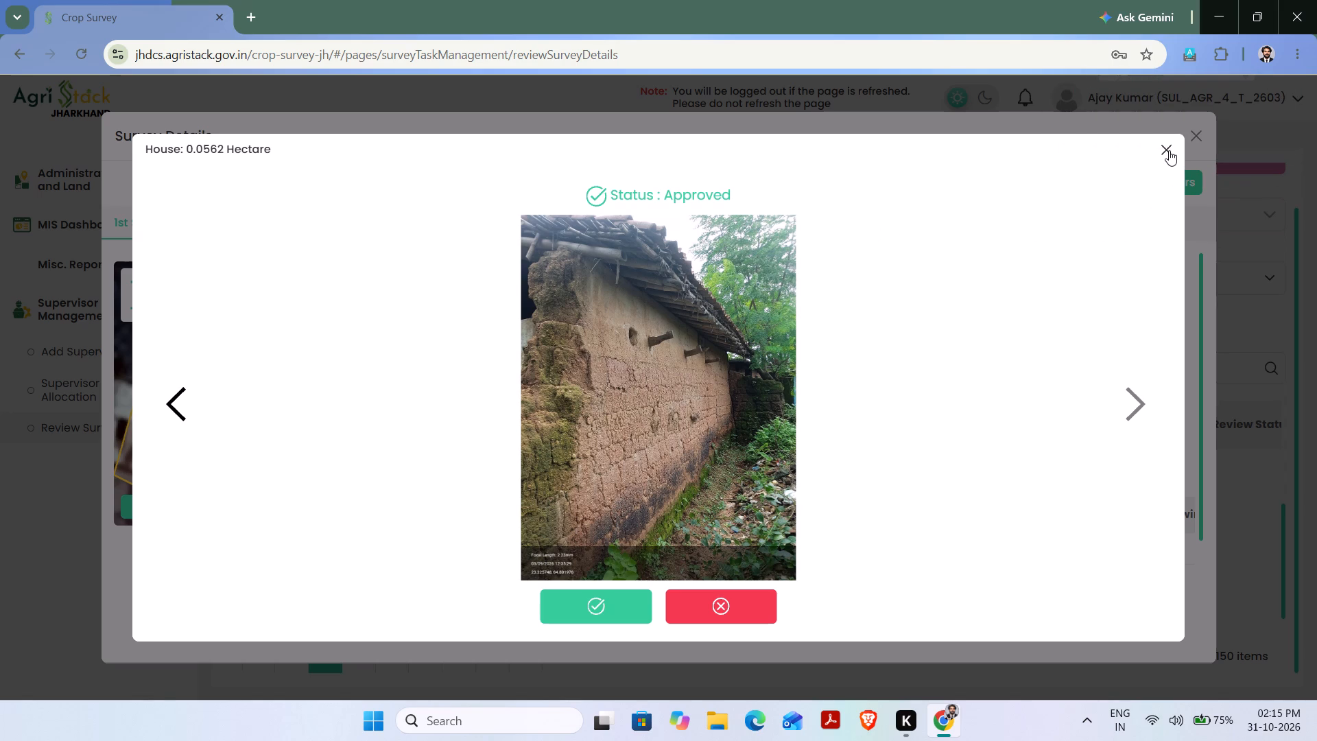
click(1169, 150)
Save the 1st survey review of survey number 1160 as Approve and close its details.
scroll(726, 478, down, 2)
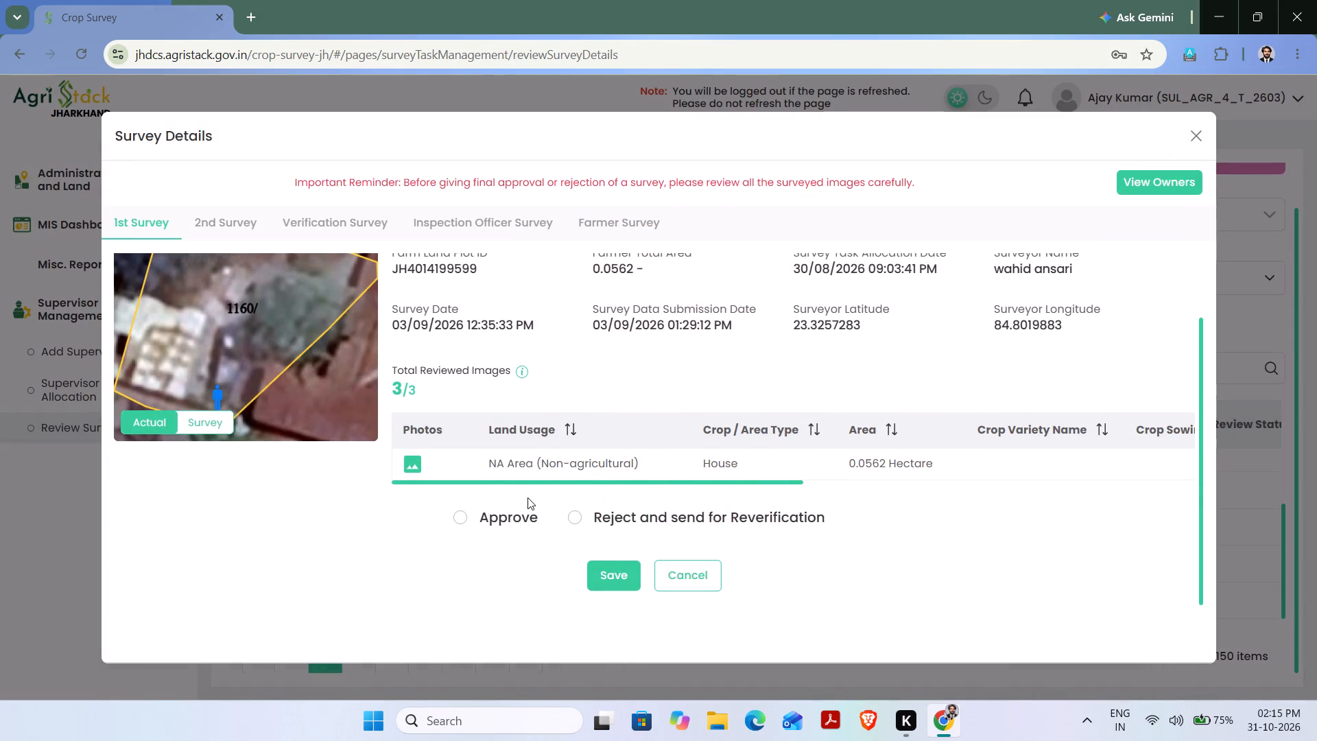
click(508, 486)
double_click(634, 554)
click(660, 422)
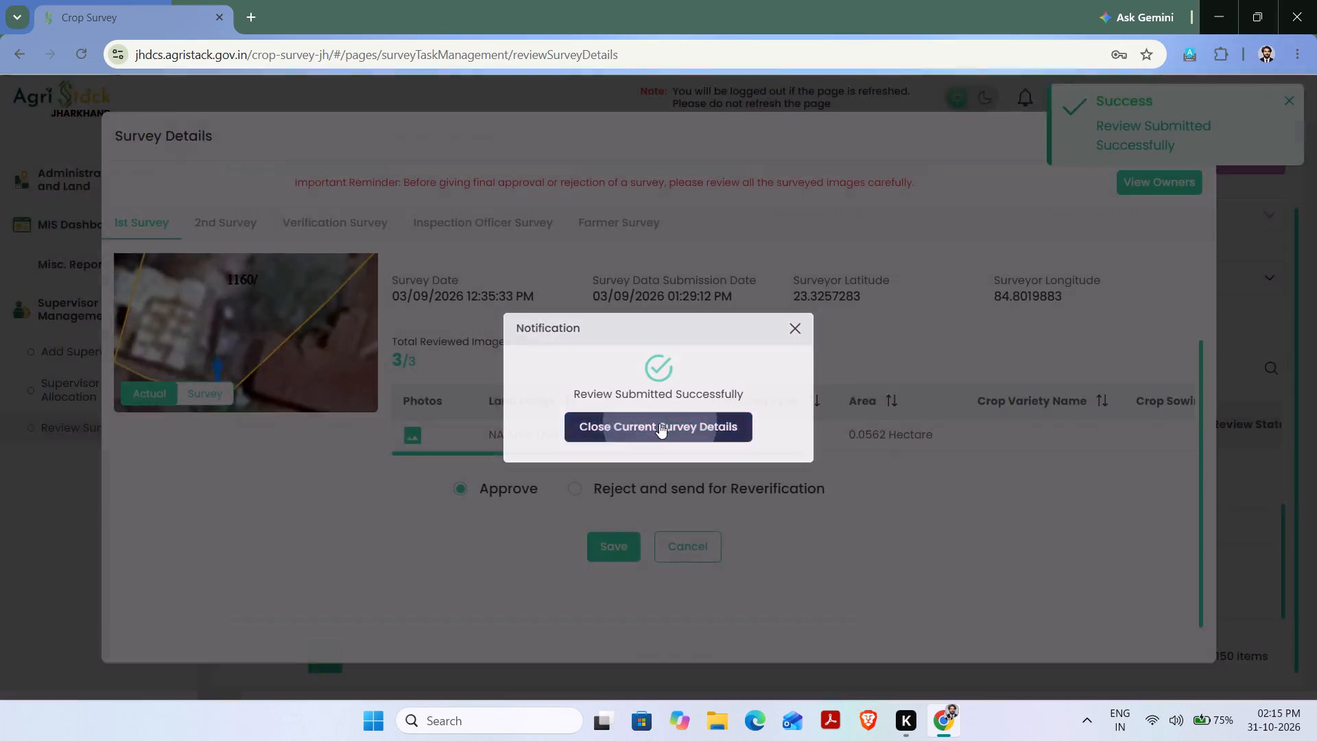
Open survey number 1159 and approve the three farm images of its agricultural बाँस crop area.
click(251, 489)
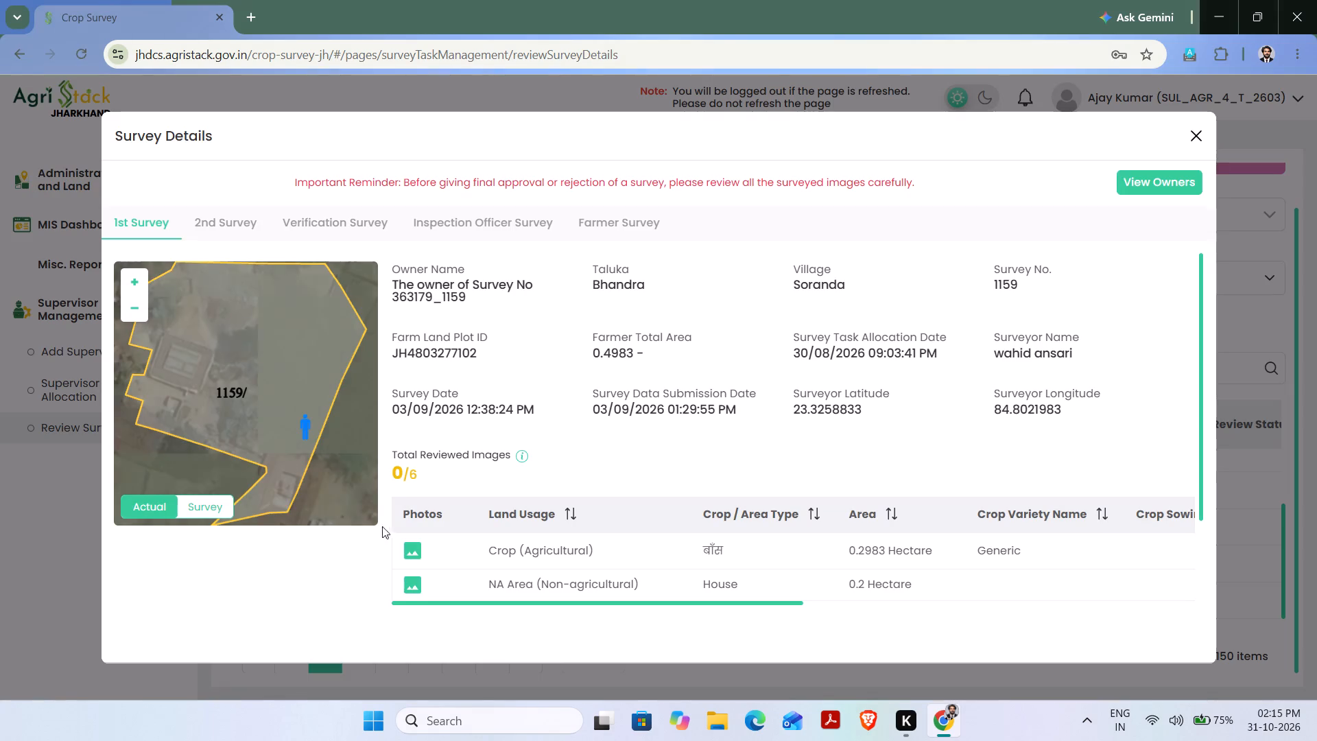
click(414, 552)
click(574, 617)
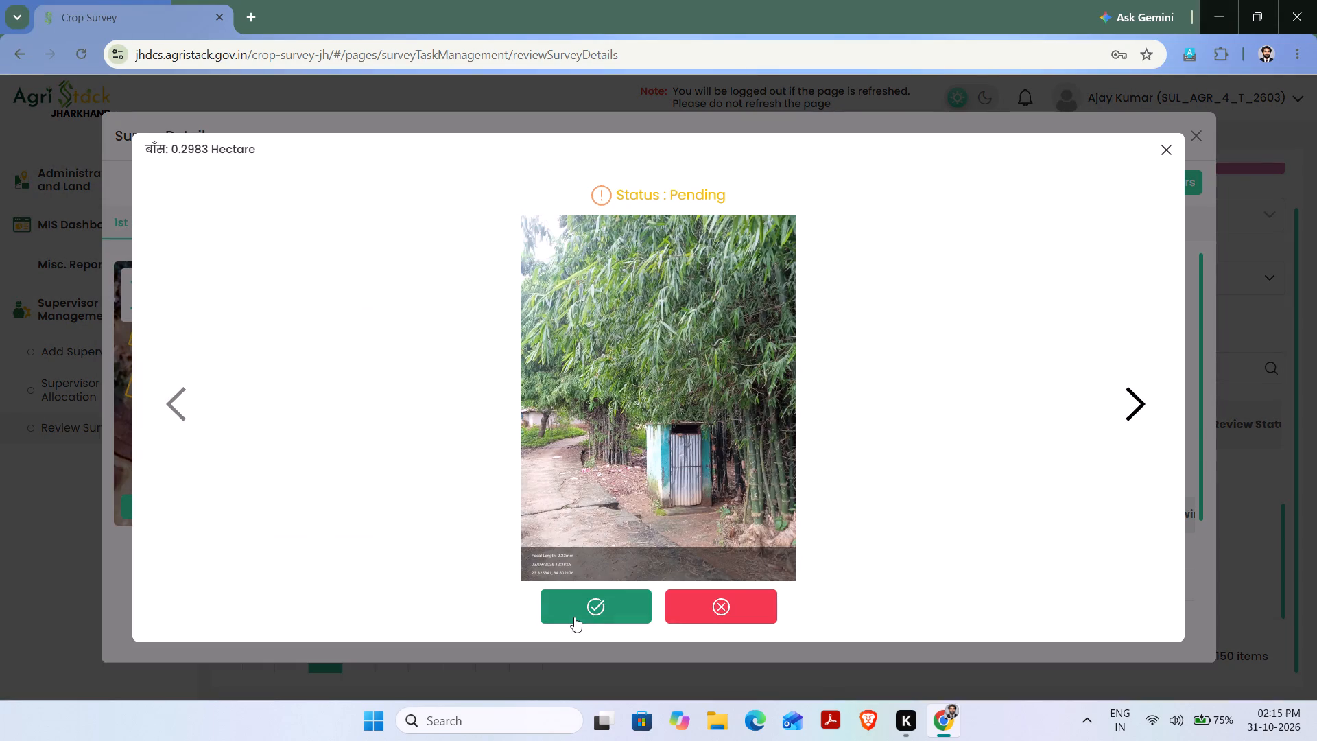
drag(691, 514, 579, 525)
click(589, 601)
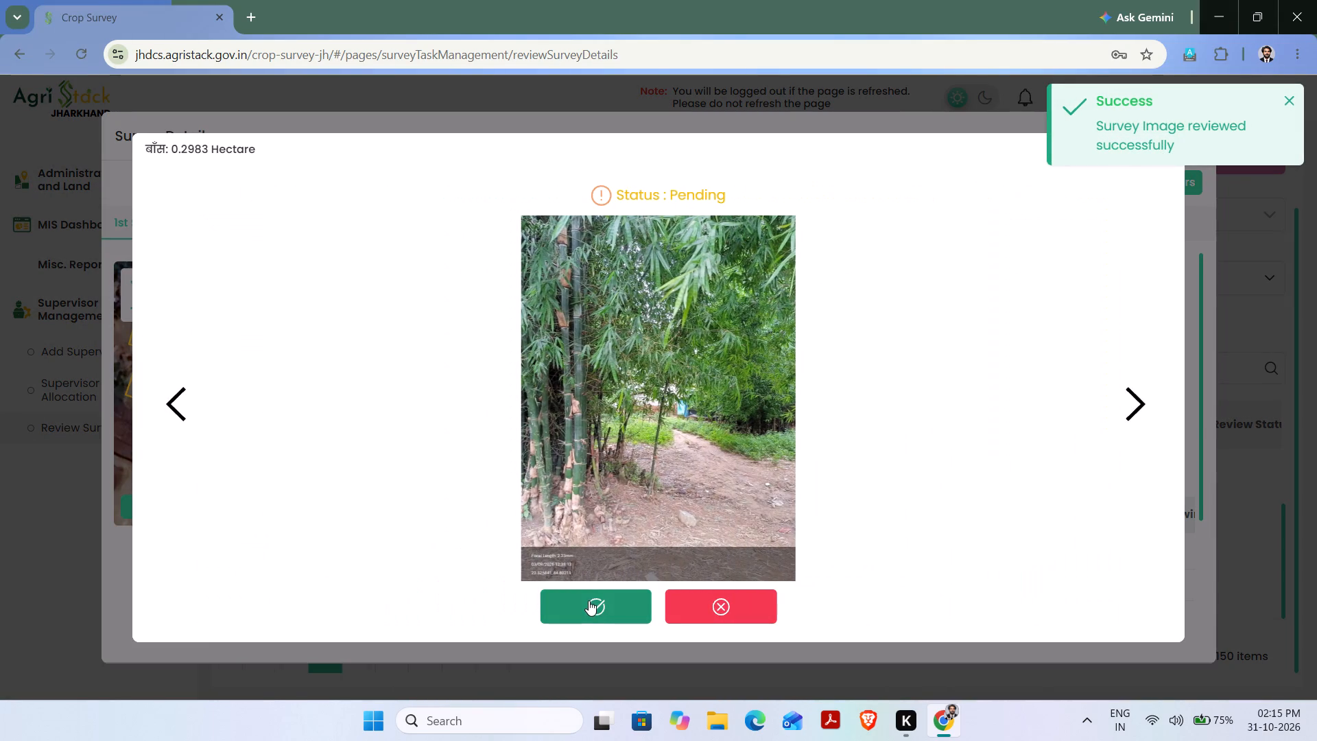
drag(692, 501, 621, 517)
click(614, 602)
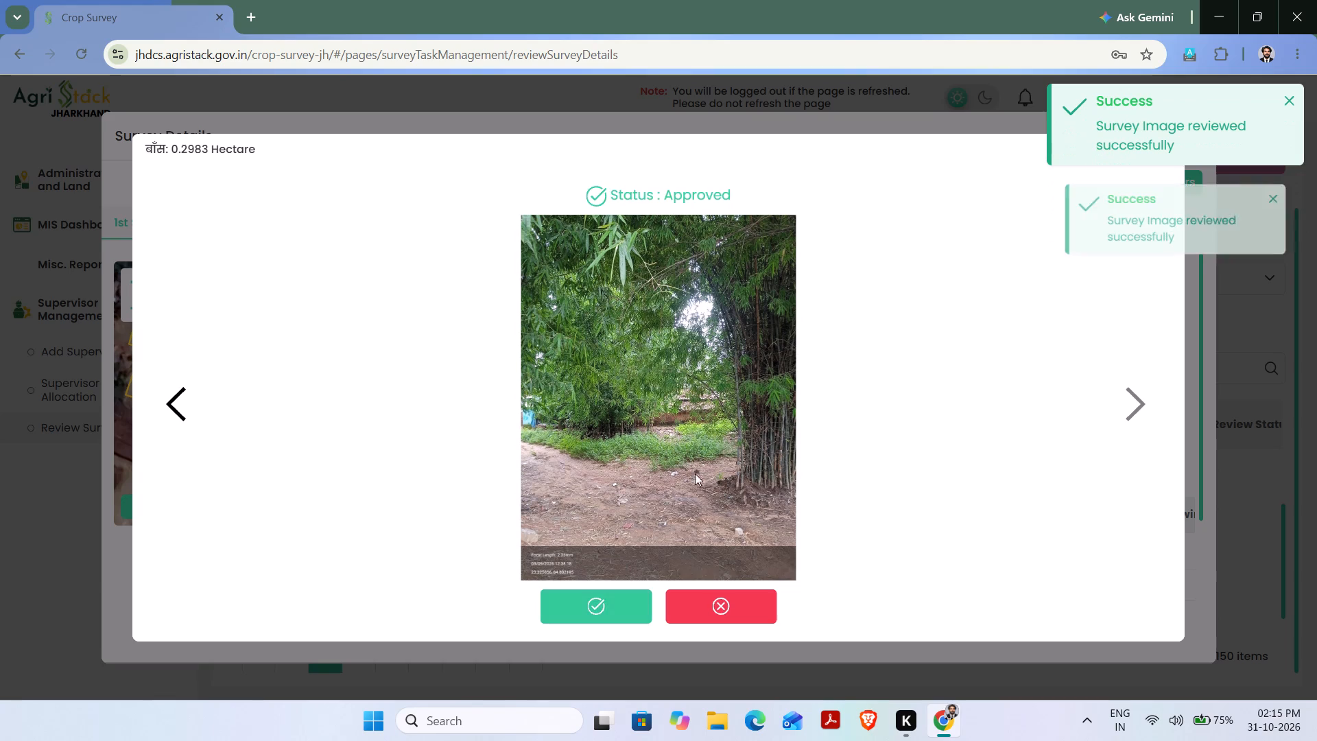
drag(676, 477, 632, 478)
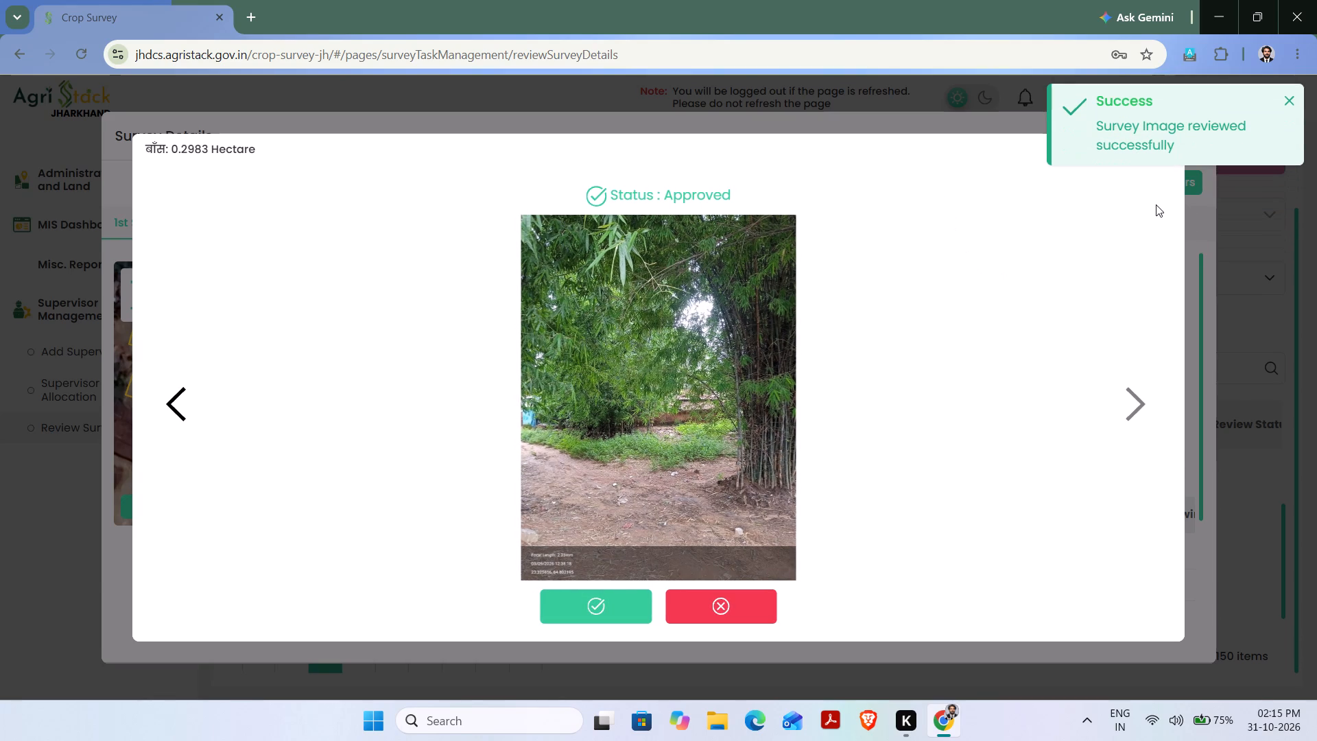
click(1162, 152)
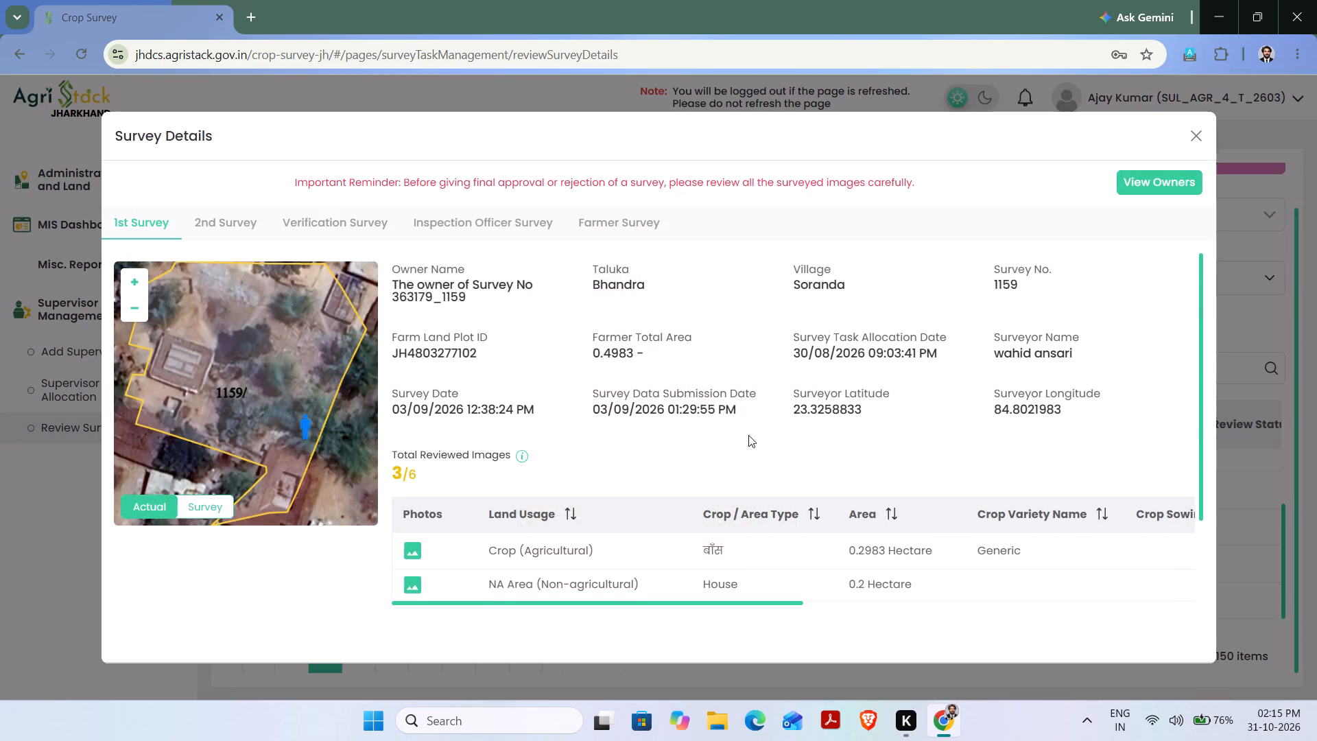
Approve the three farm images of the non-agricultural House area in survey number 1159.
scroll(740, 446, down, 2)
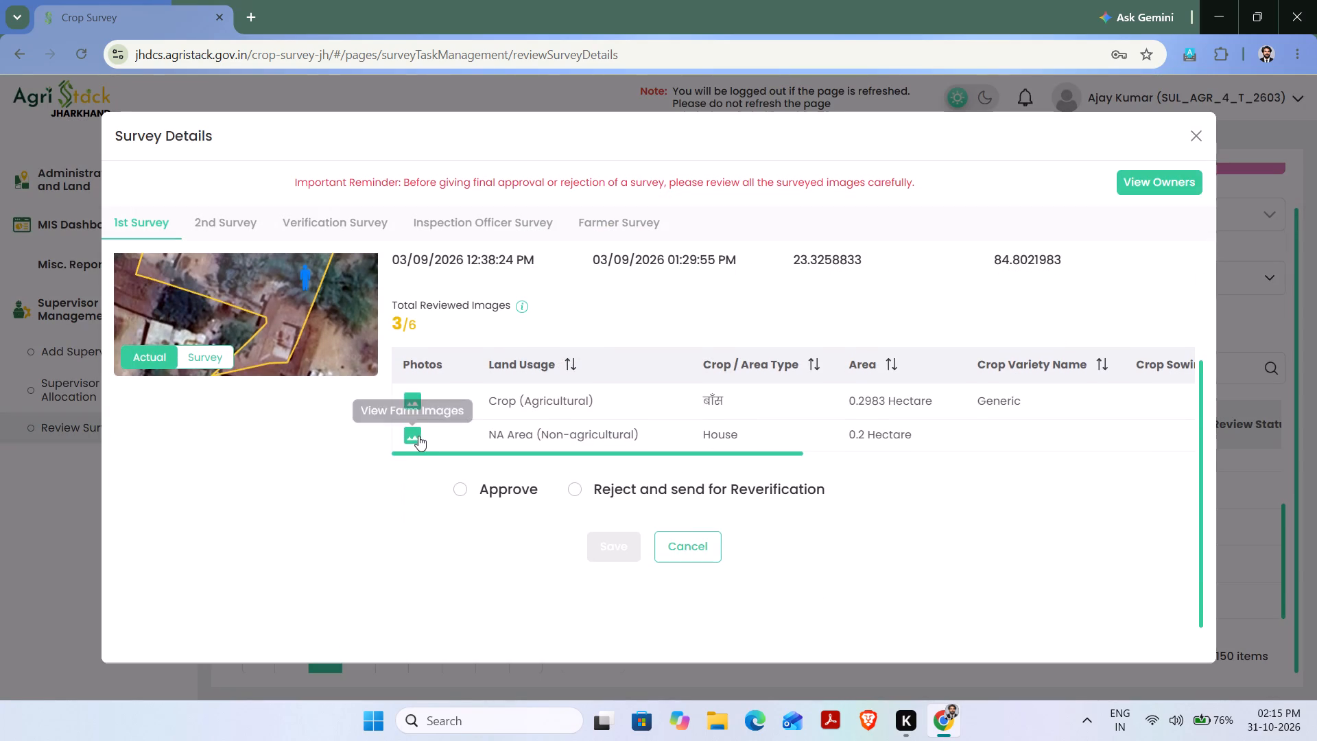
click(417, 434)
click(604, 600)
drag(685, 542, 590, 554)
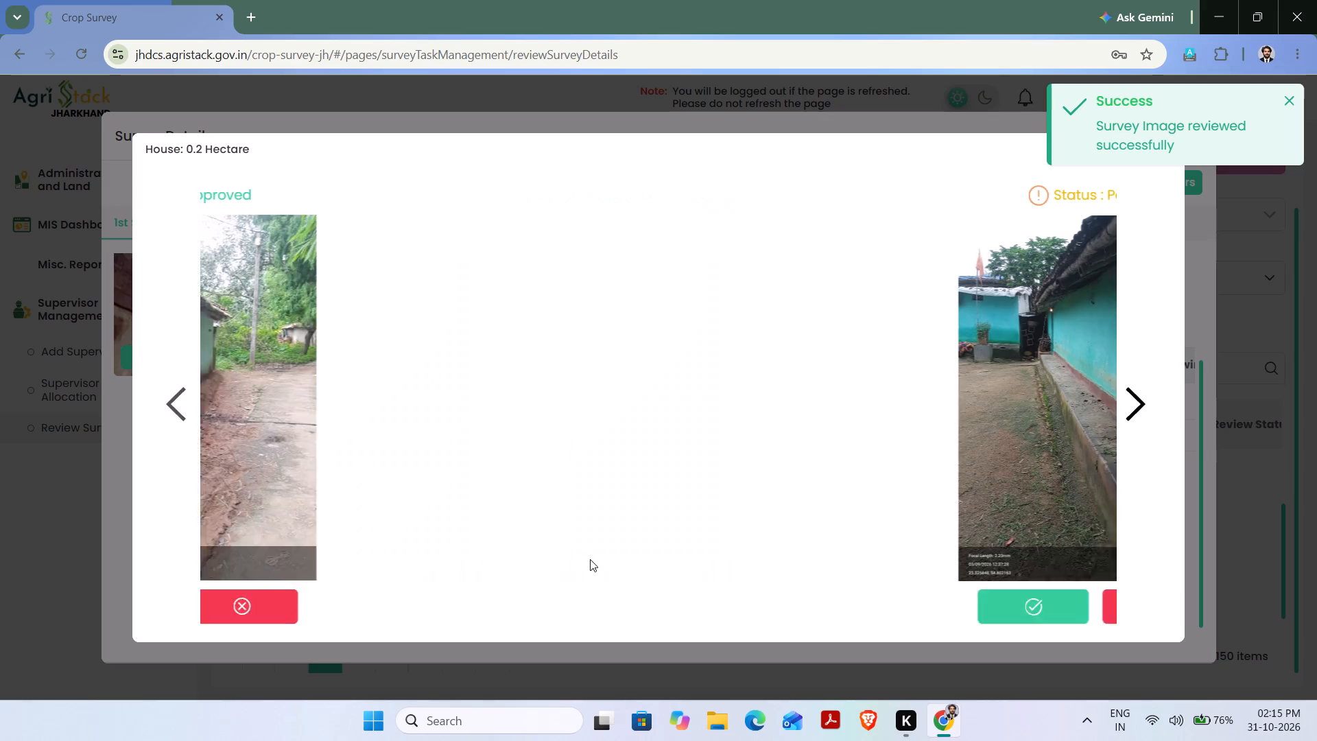
click(606, 612)
drag(678, 532, 597, 540)
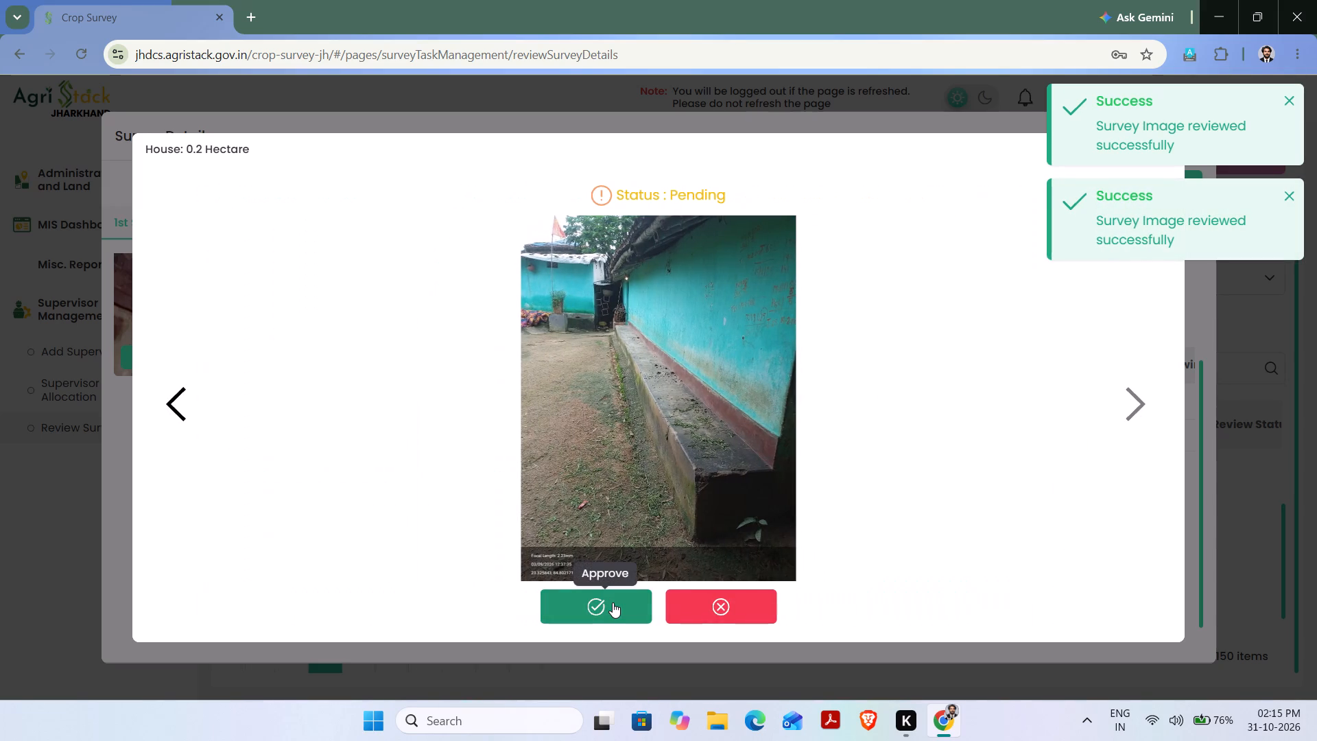
click(613, 602)
drag(686, 484, 643, 485)
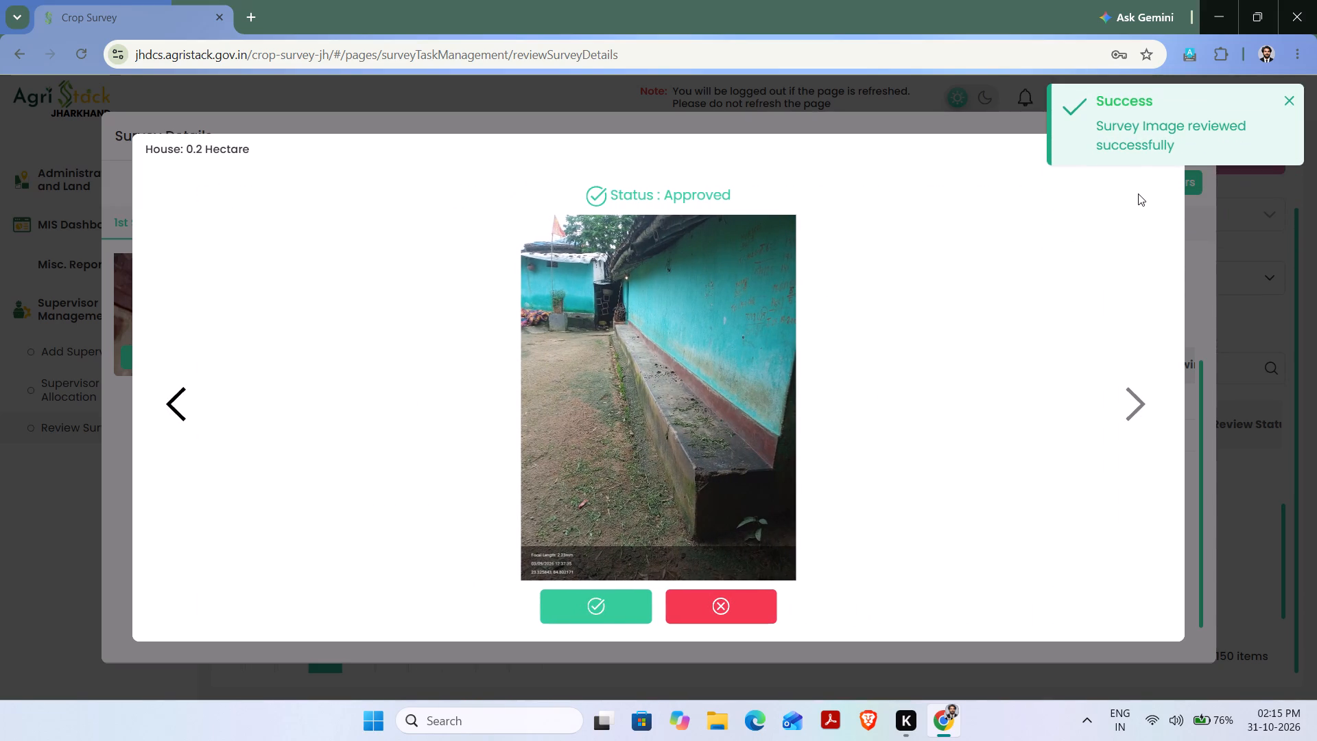
click(1165, 152)
Save the 1st survey review of survey number 1159 as Approve and close its details.
scroll(608, 470, down, 1)
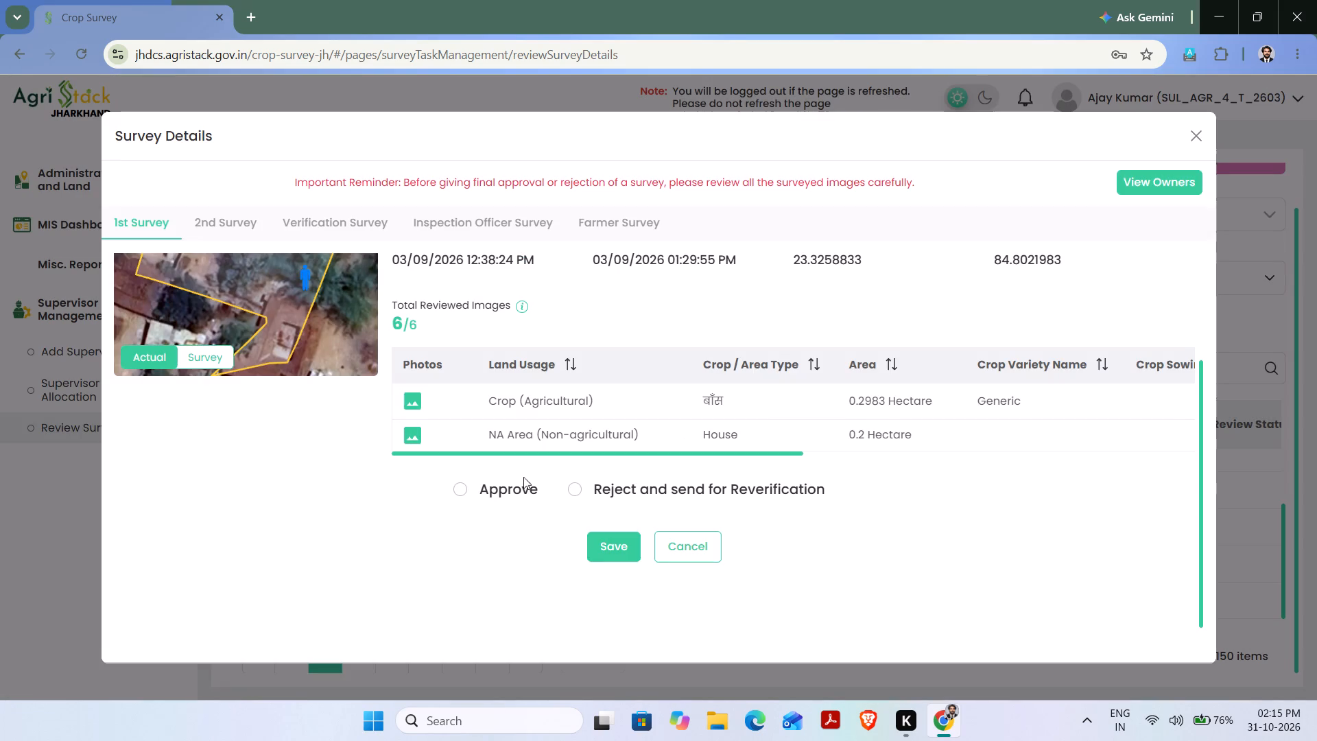
click(502, 478)
click(520, 489)
click(615, 537)
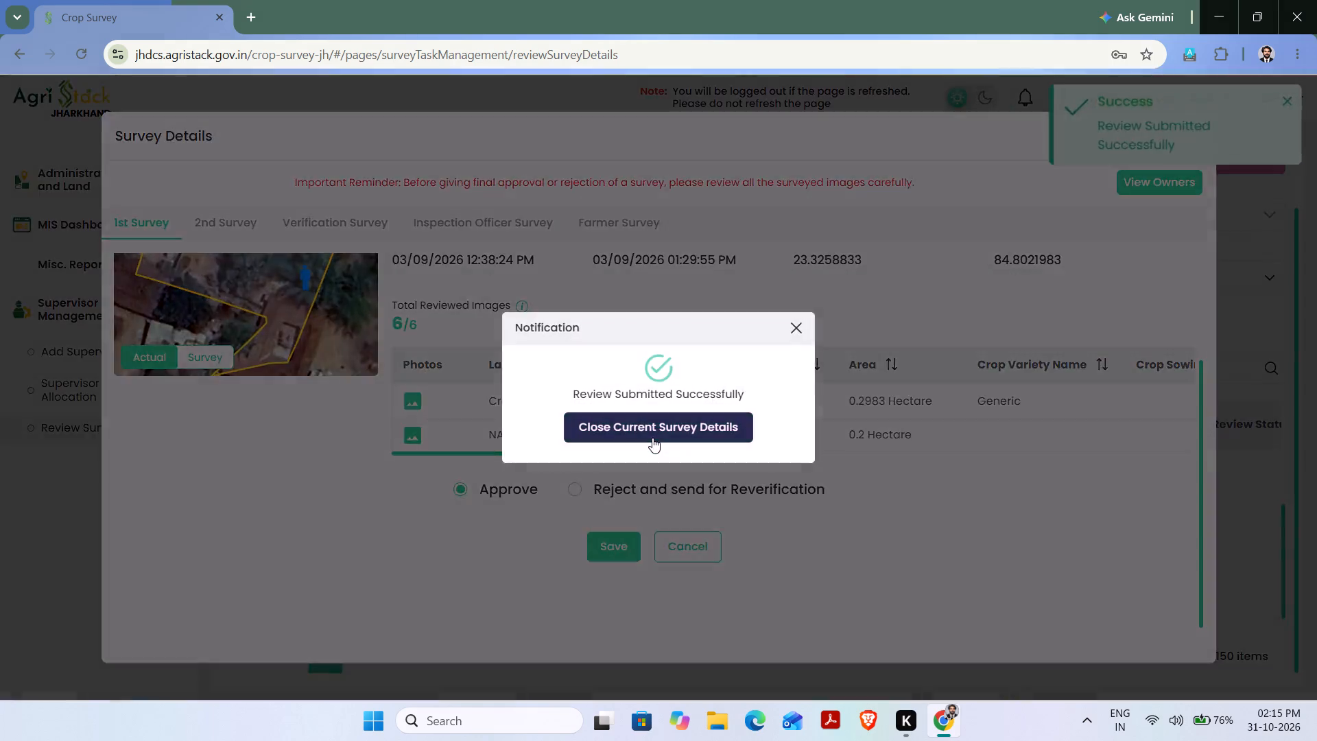
click(652, 438)
Open survey number 1158 and approve the three farm images of its non-agricultural House area.
click(252, 523)
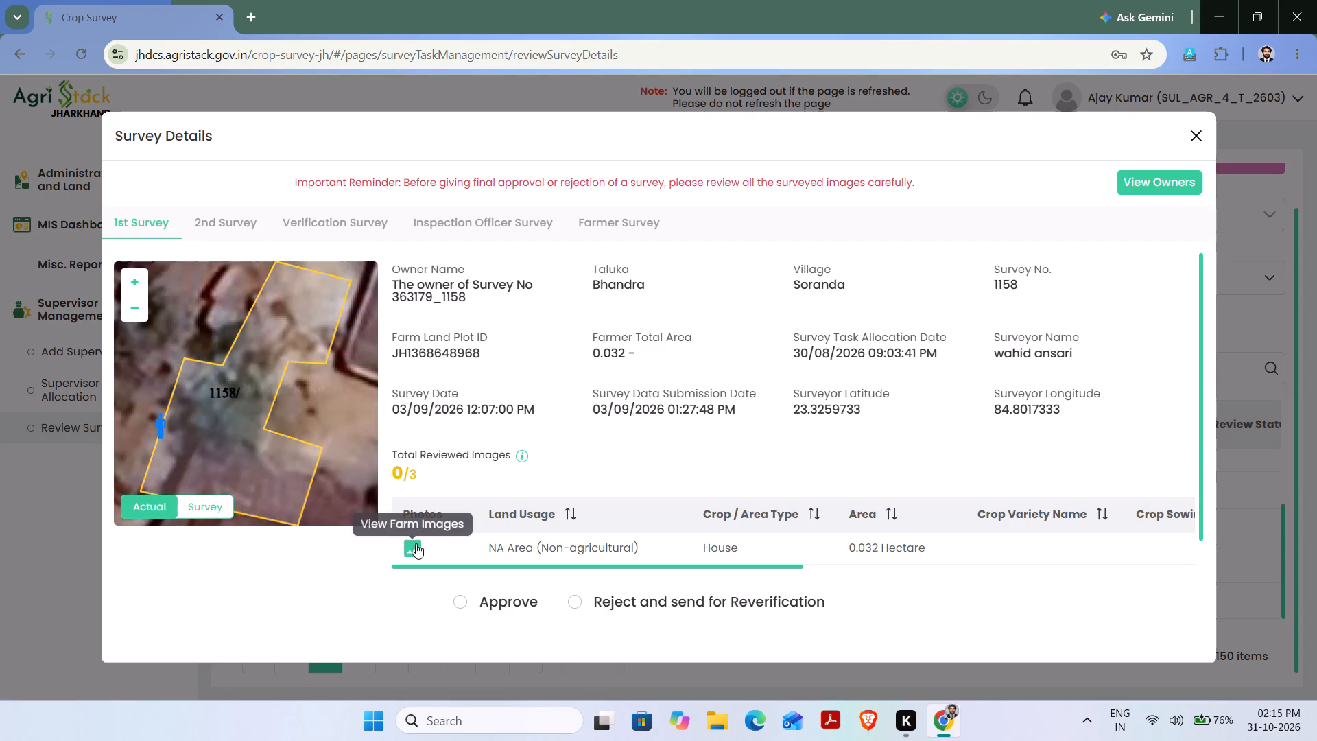
click(416, 543)
click(575, 608)
drag(680, 532, 597, 537)
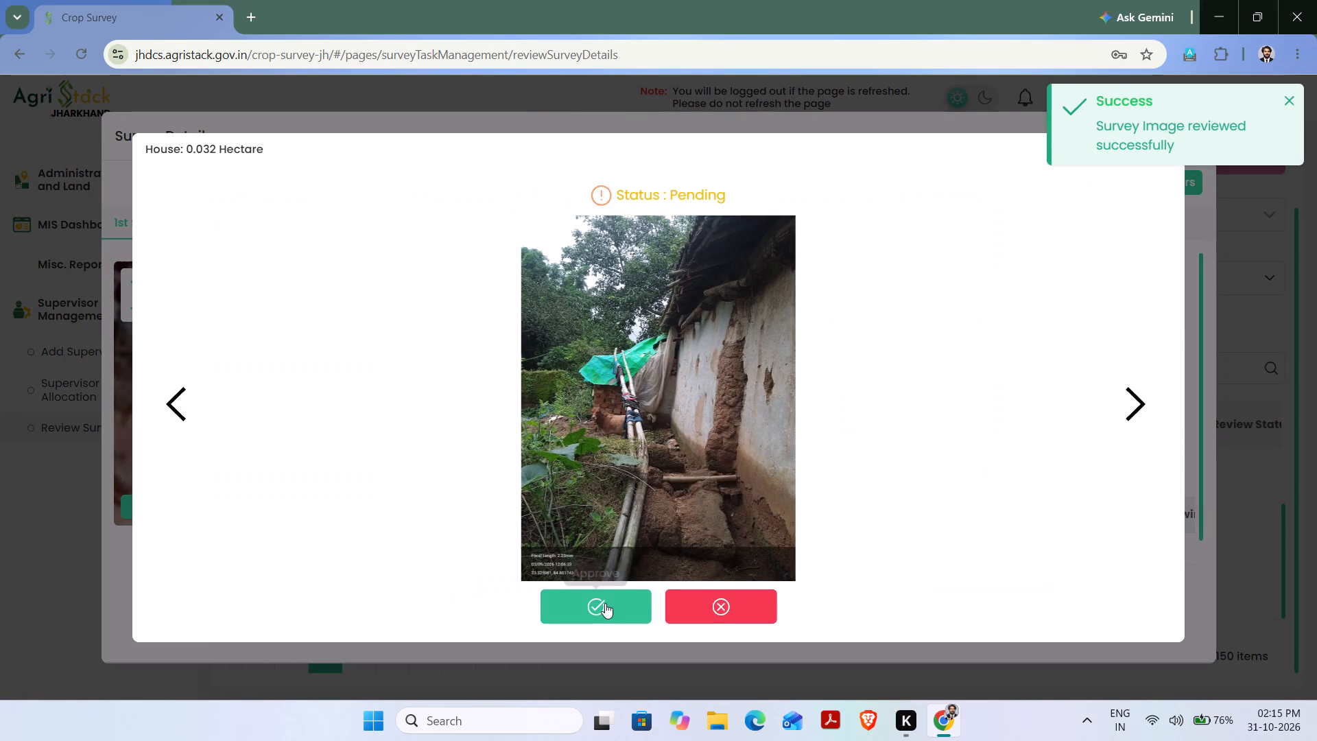
click(604, 602)
drag(694, 502, 604, 517)
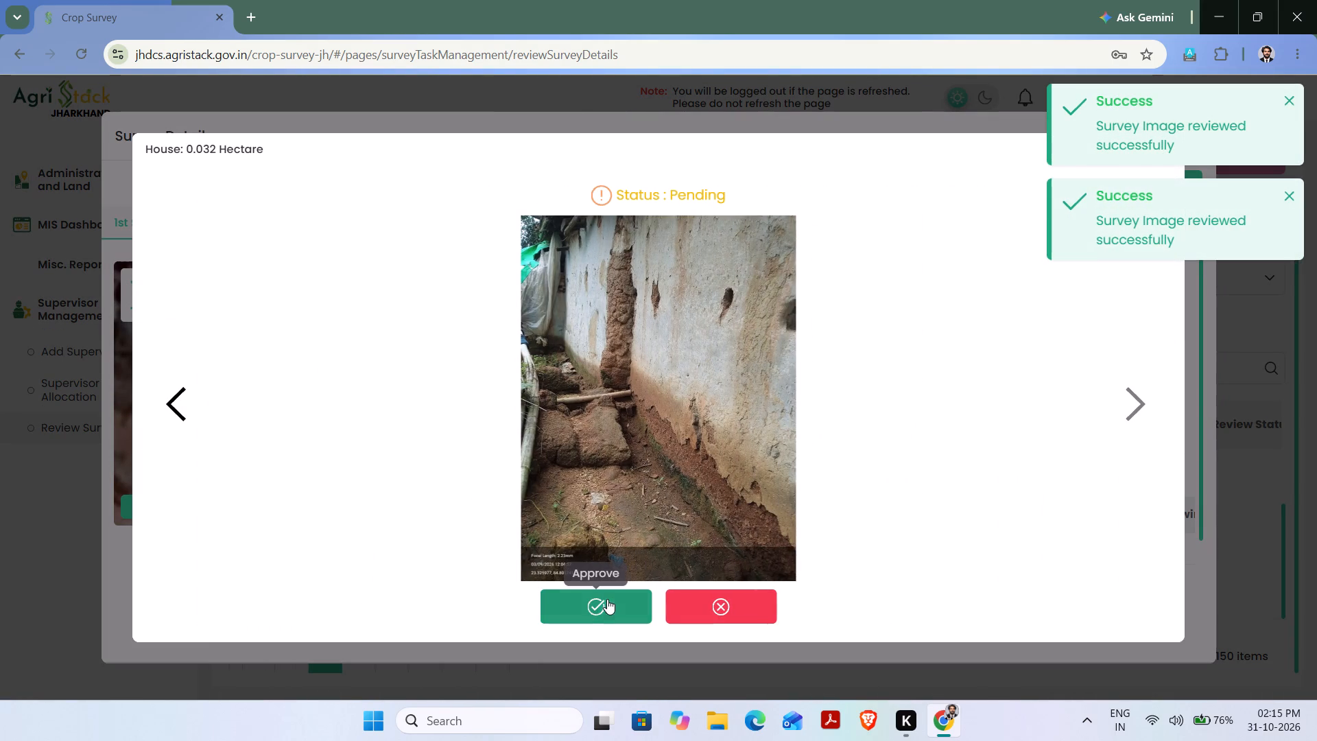
click(606, 598)
drag(689, 493, 658, 495)
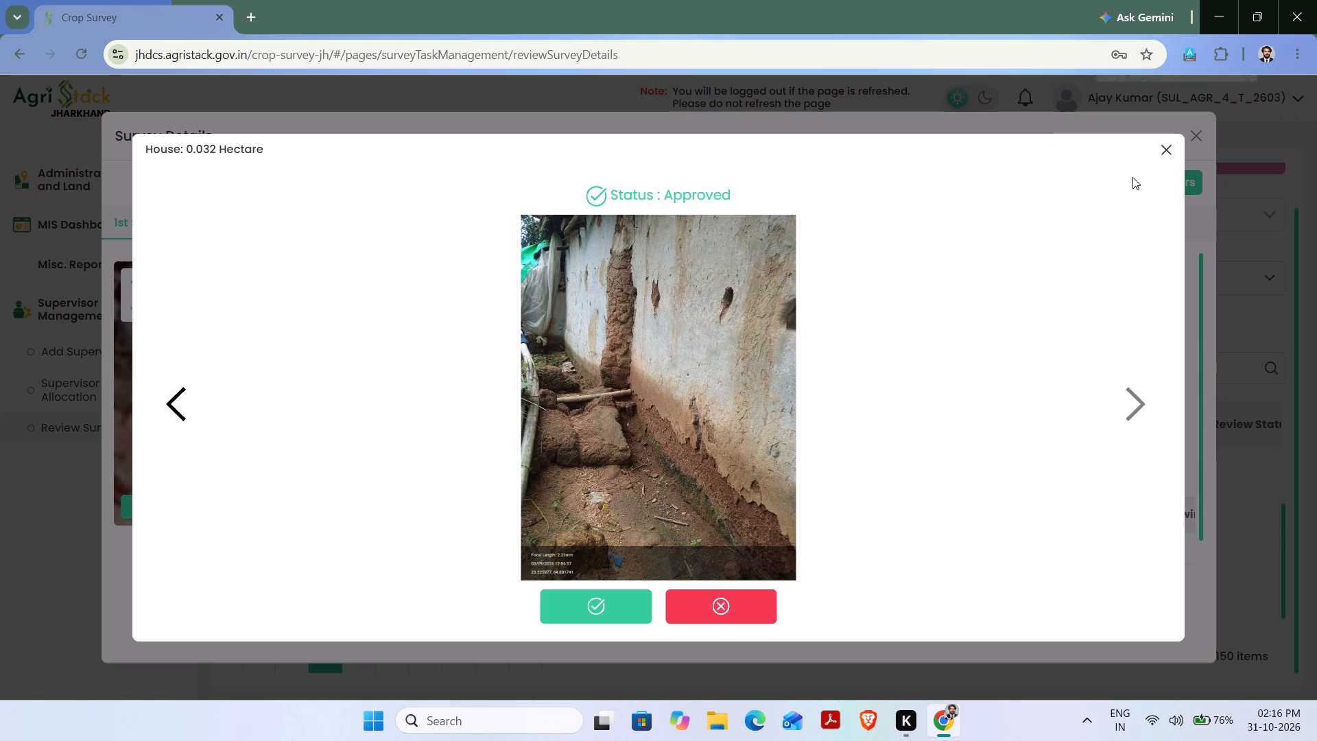
click(1165, 155)
Save the 1st survey review of survey number 1158 as Approve and close its details.
scroll(705, 478, down, 2)
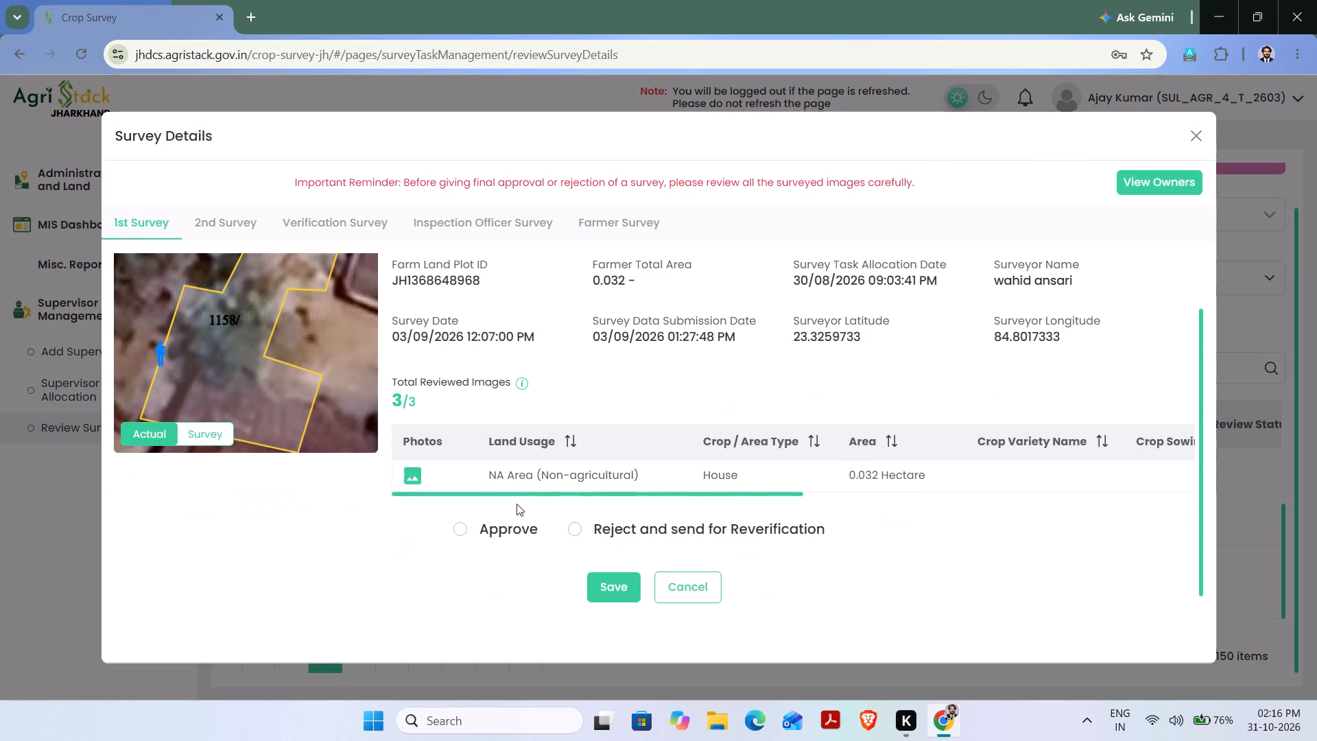
click(517, 503)
click(514, 503)
click(618, 548)
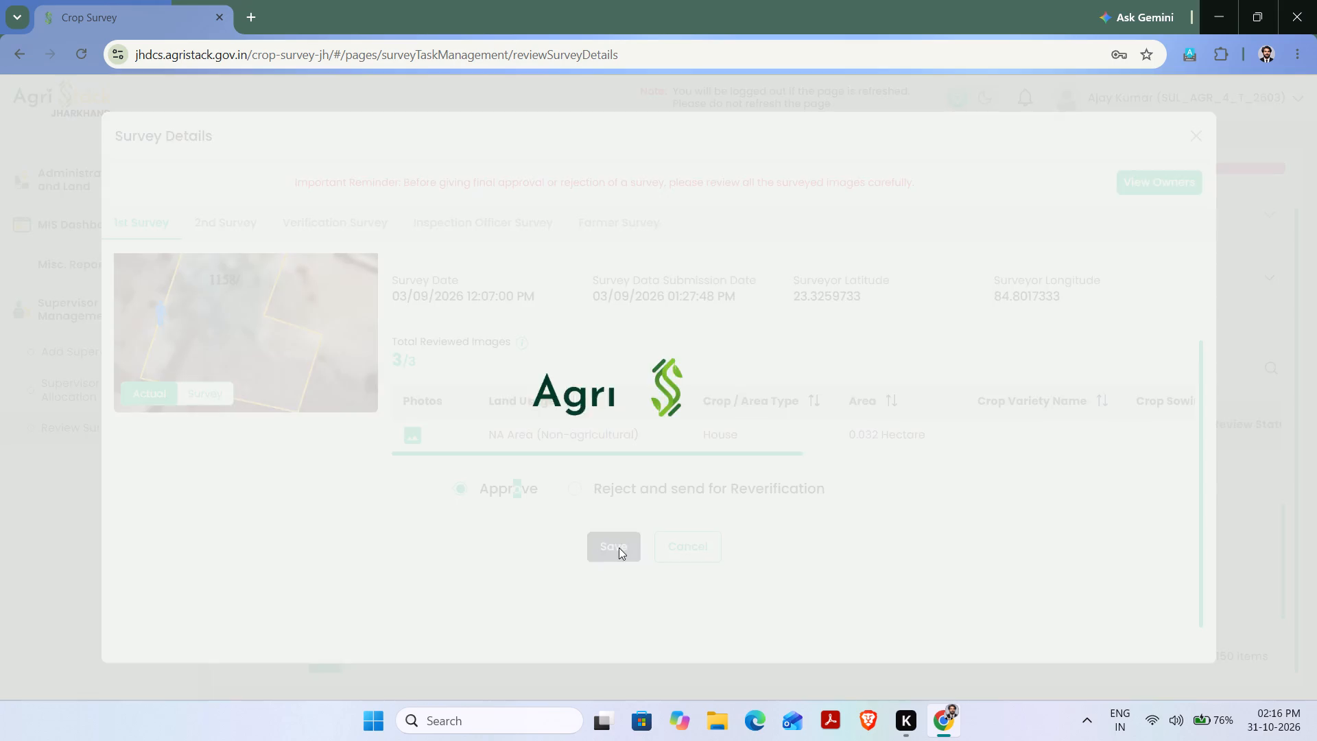
click(689, 436)
click(253, 571)
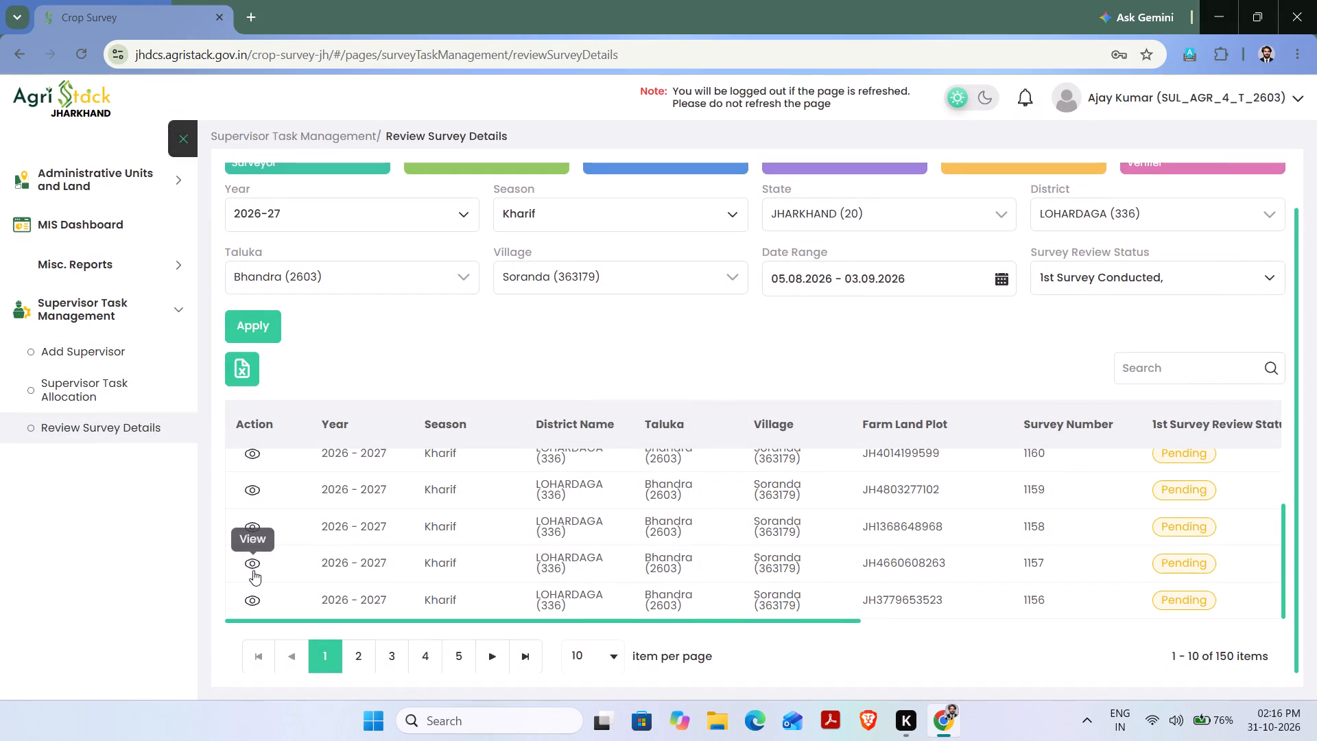
click(404, 543)
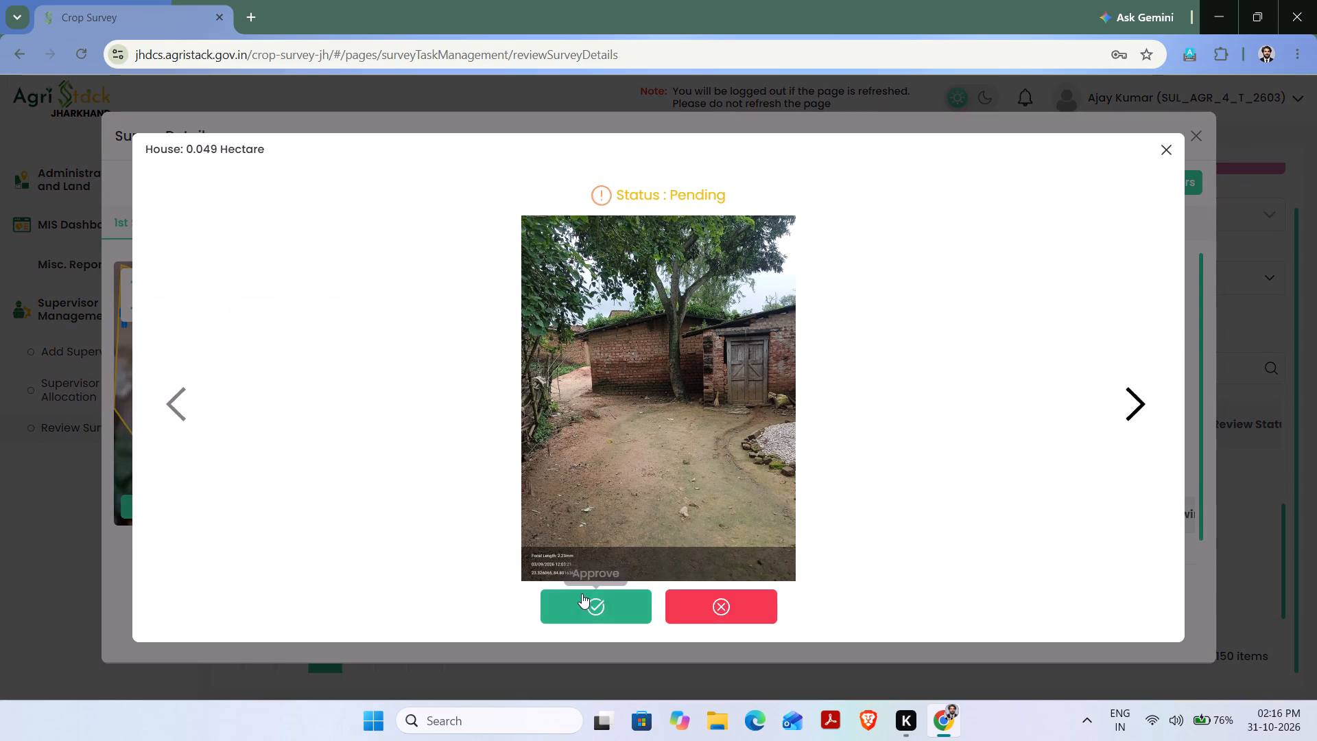
click(582, 596)
drag(695, 522, 598, 541)
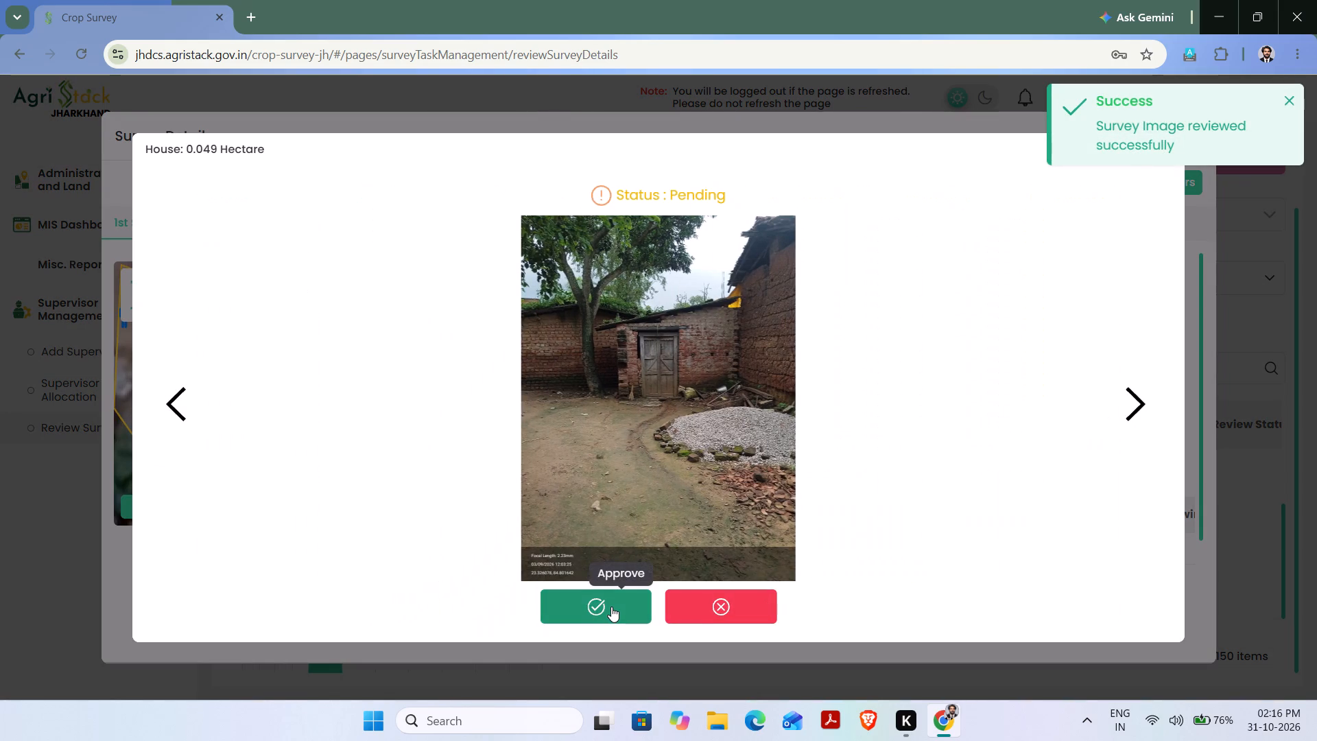
click(611, 607)
drag(715, 502, 645, 518)
click(619, 600)
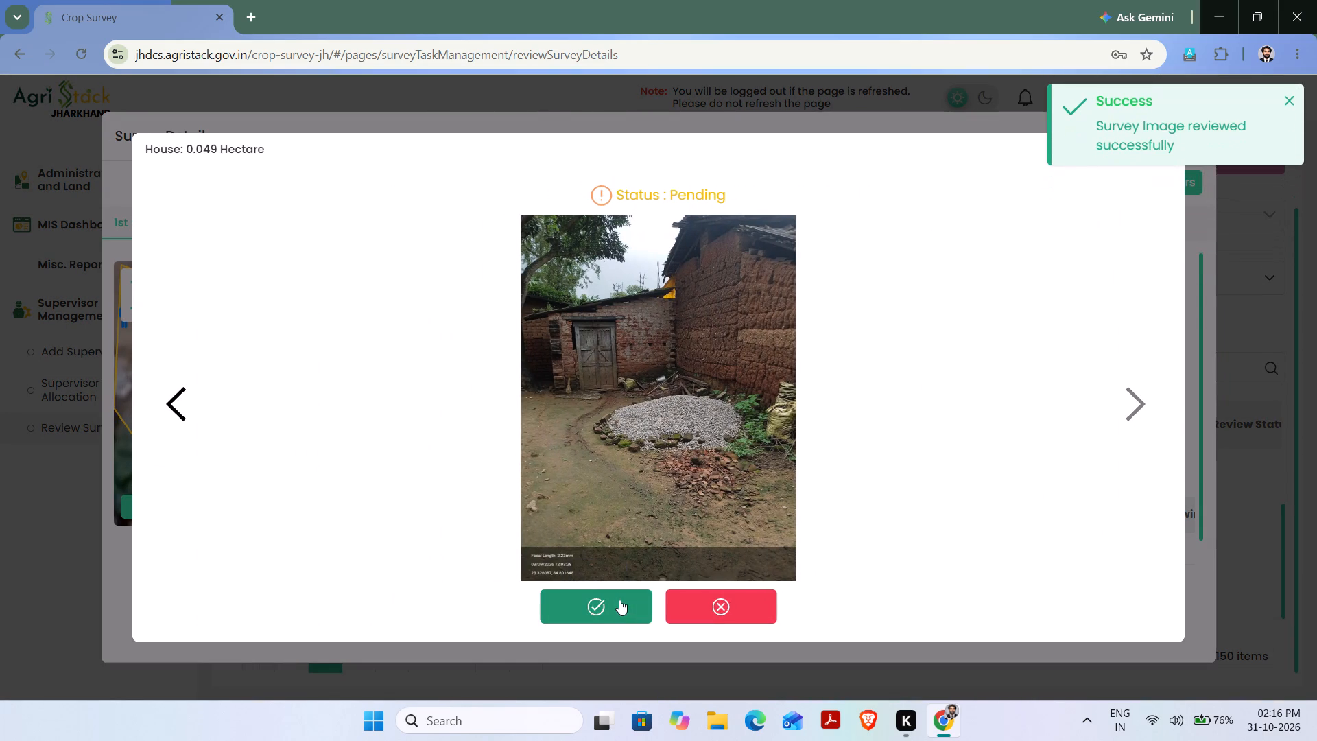
drag(678, 539, 633, 538)
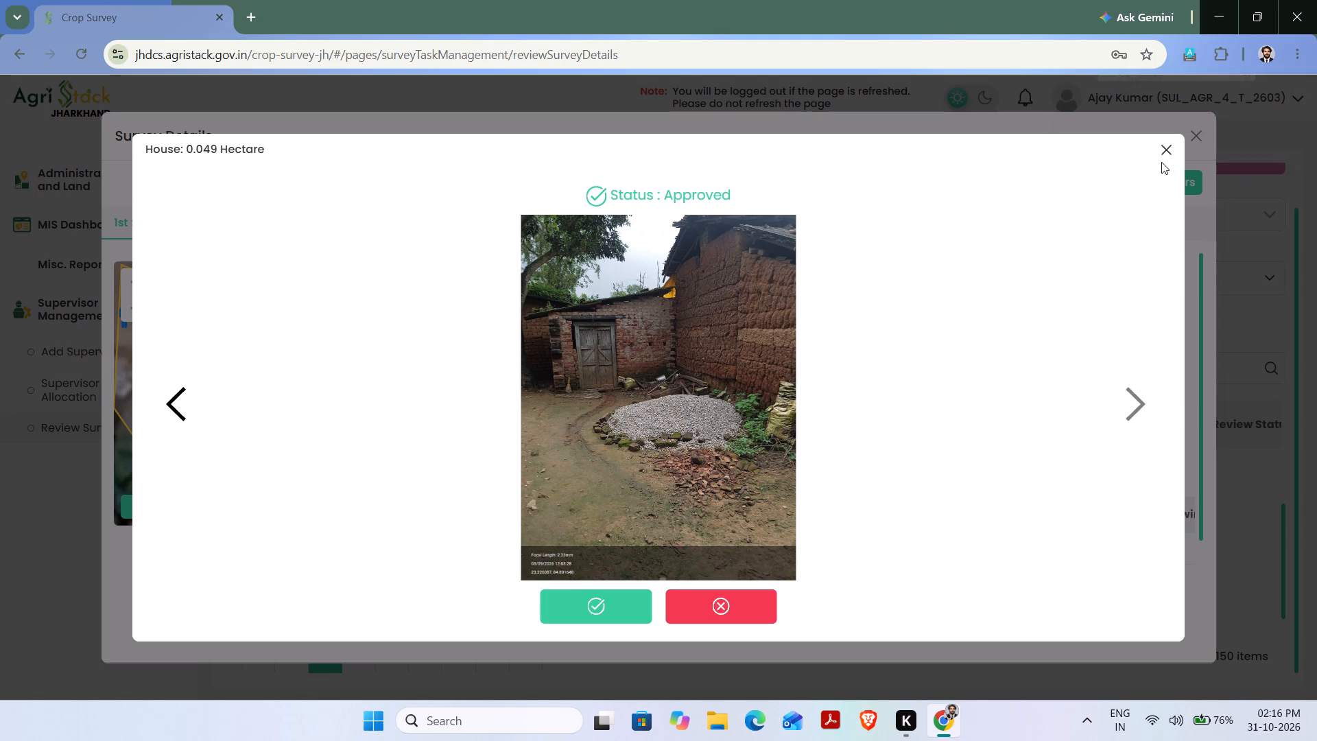
click(1165, 150)
Save the 1st survey review of survey number 1157 as Approve and close its details.
scroll(639, 521, down, 2)
click(510, 484)
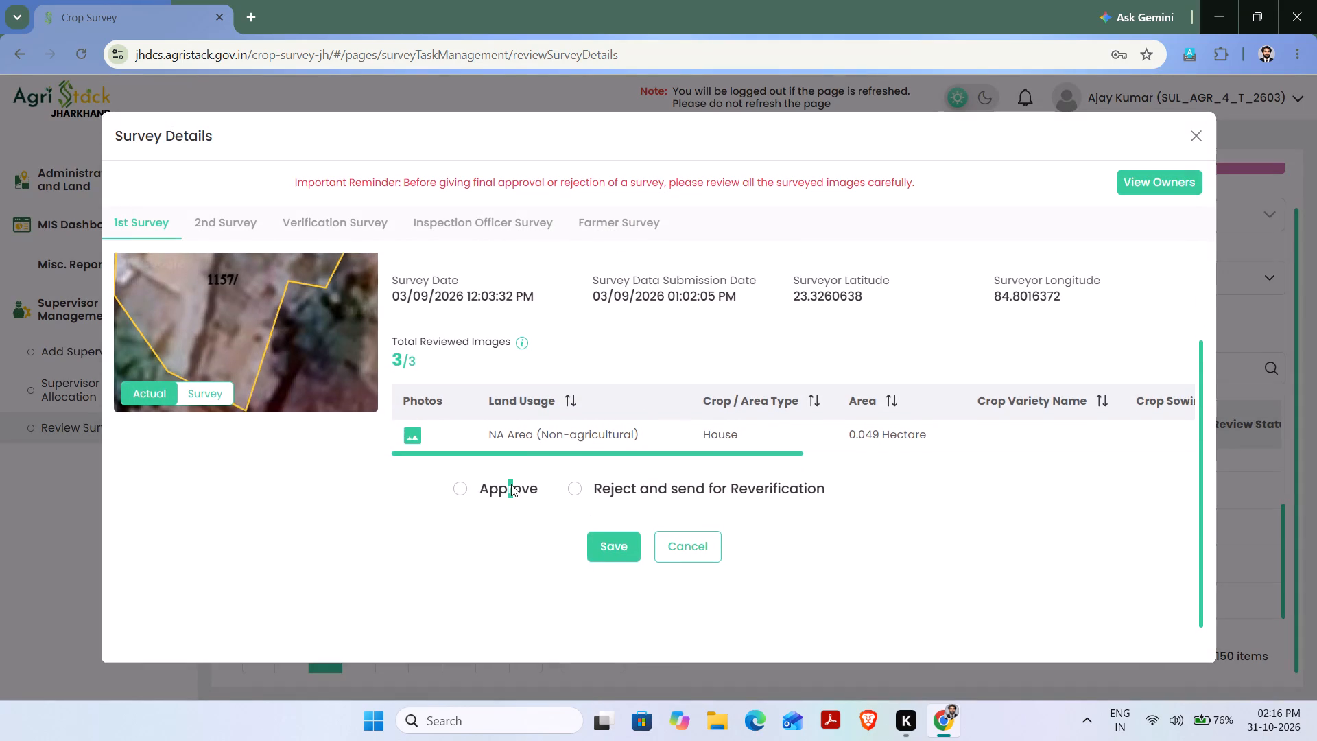
click(519, 494)
click(626, 545)
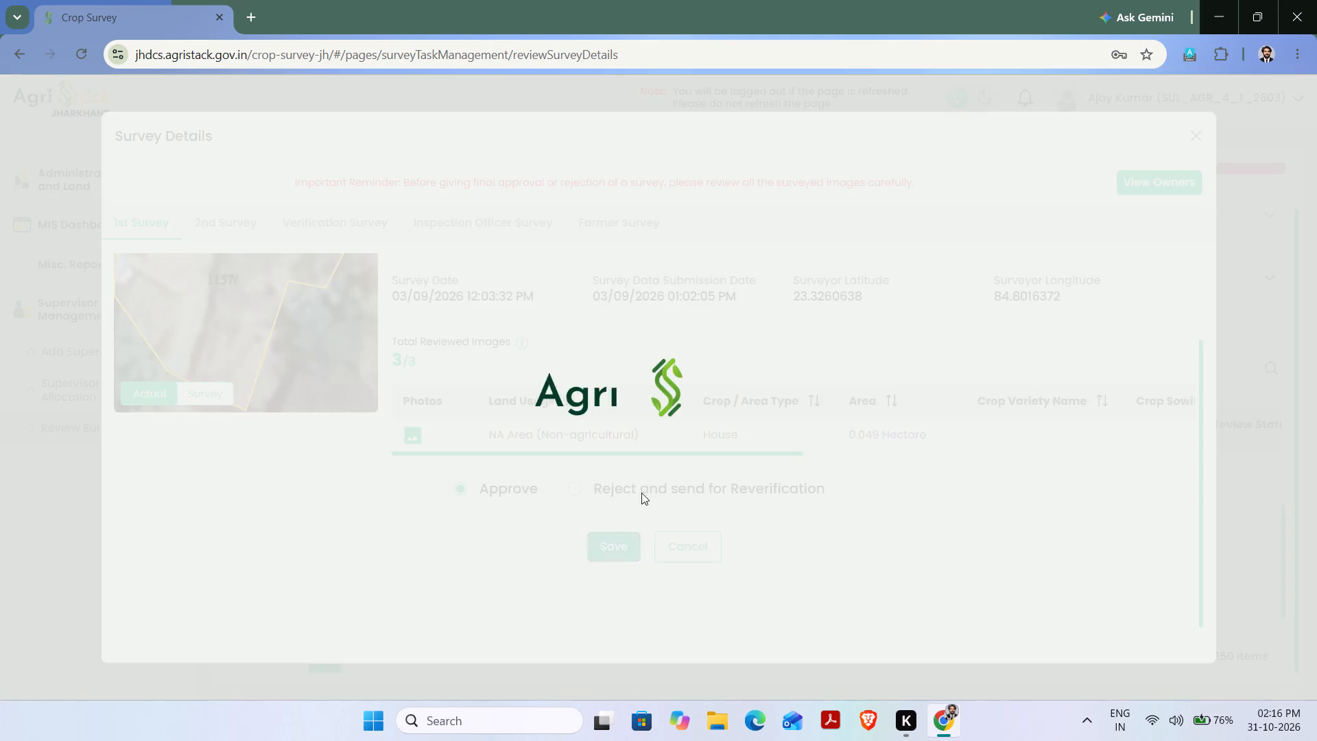
click(649, 438)
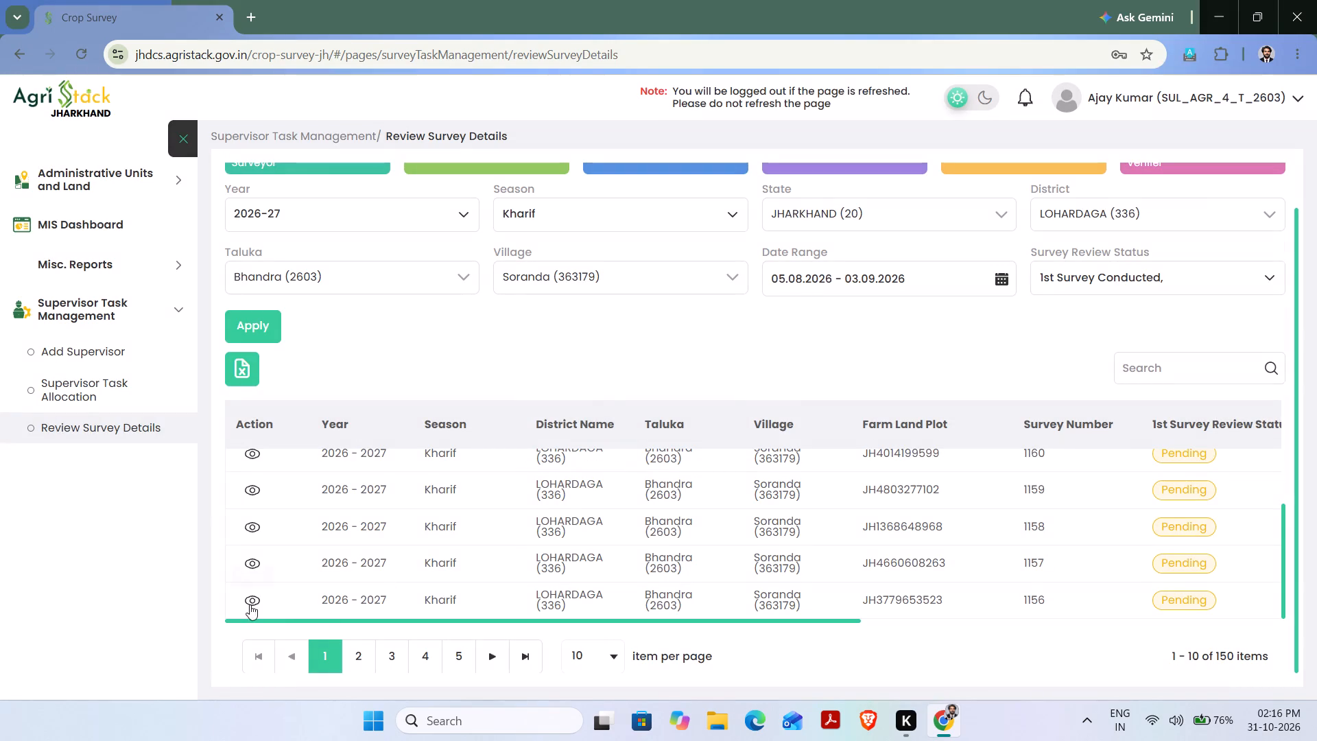
Open survey number 1156 and approve the three farm images of its non-agricultural House area.
click(252, 602)
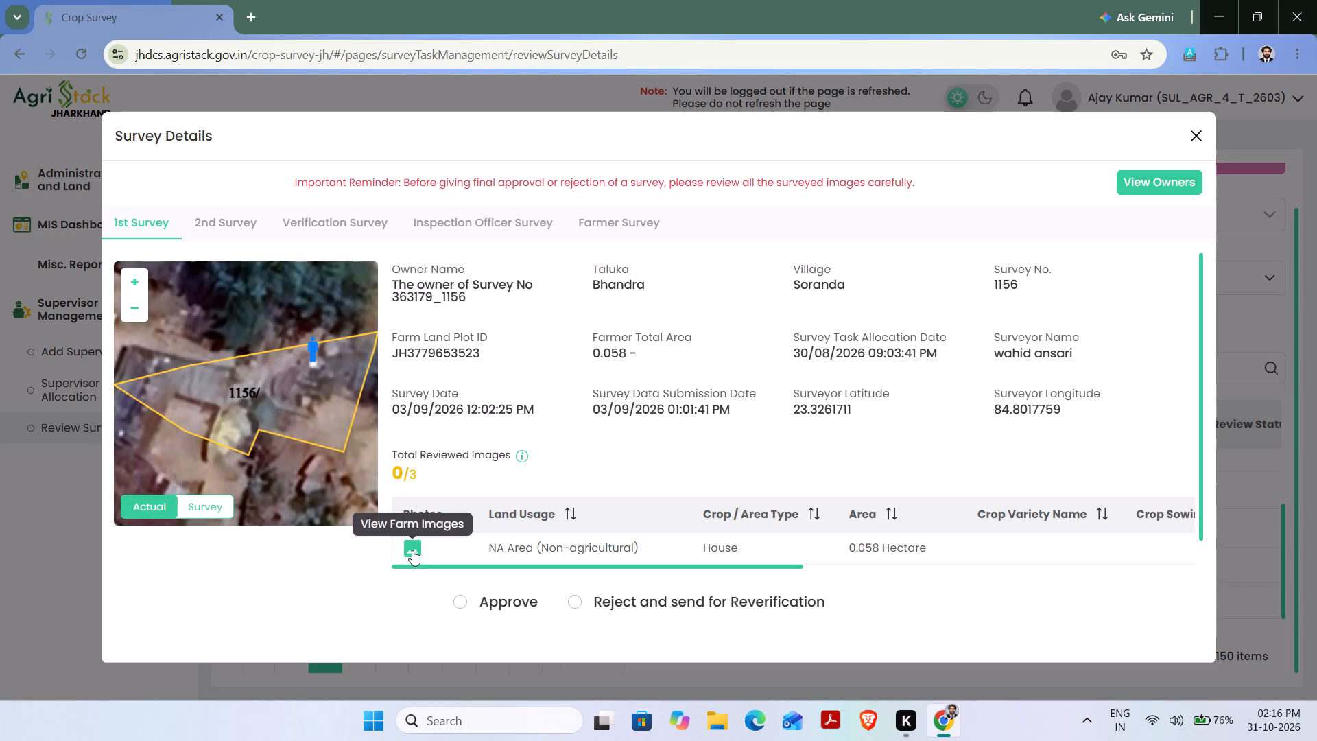
click(413, 549)
click(560, 603)
drag(691, 520, 606, 530)
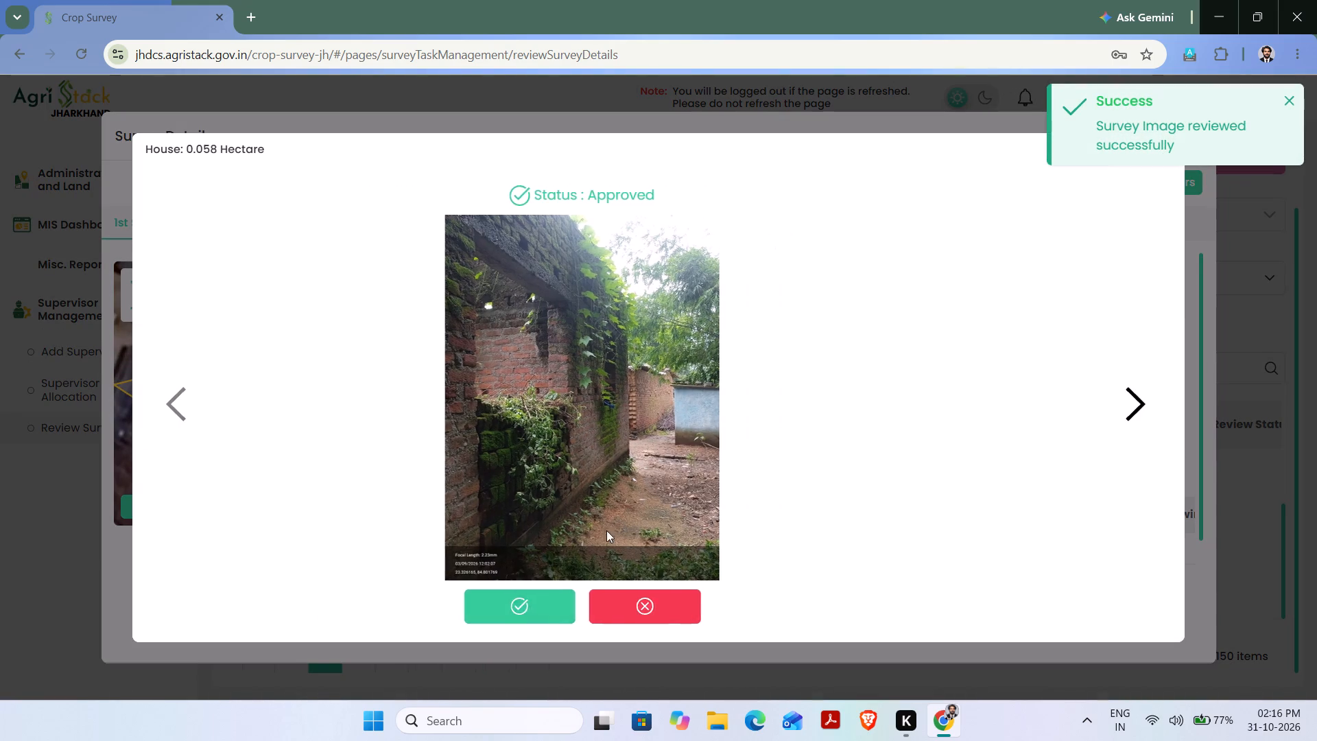
drag(606, 530, 610, 530)
click(617, 604)
drag(715, 499, 640, 511)
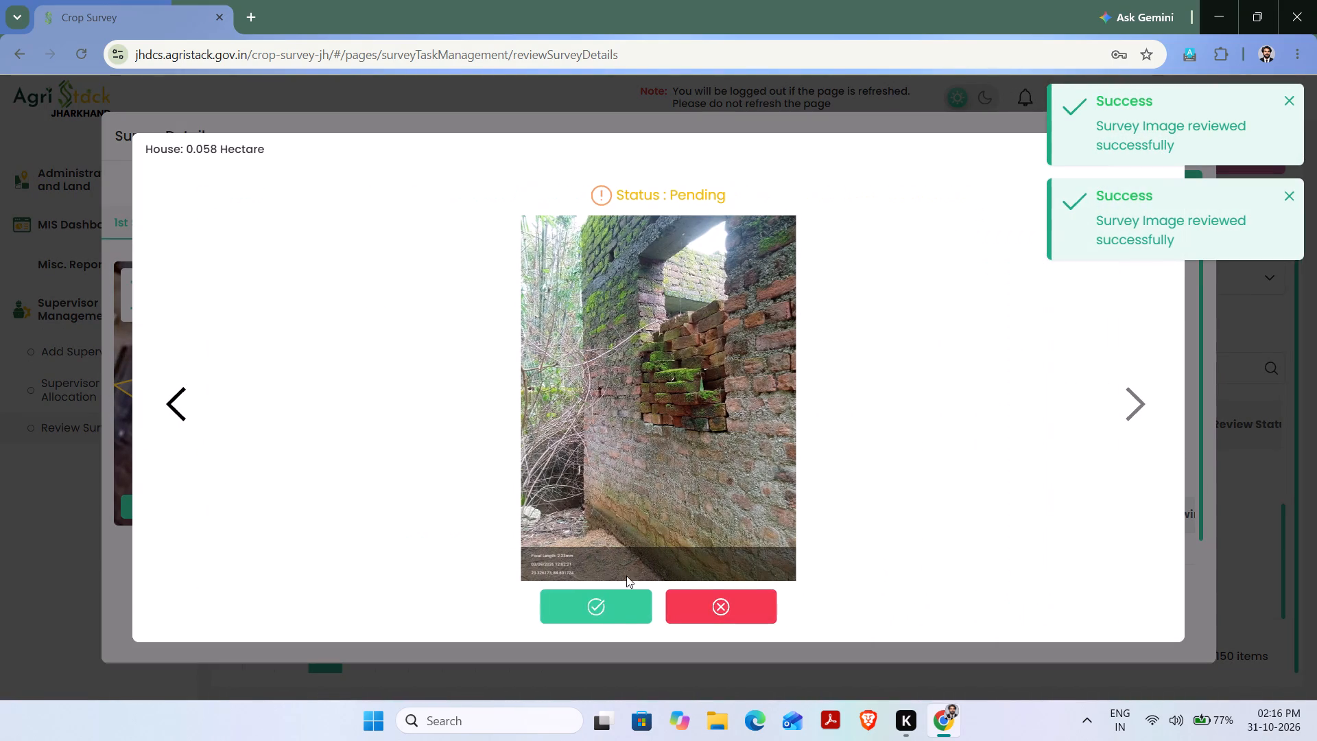
click(623, 601)
drag(731, 475, 665, 483)
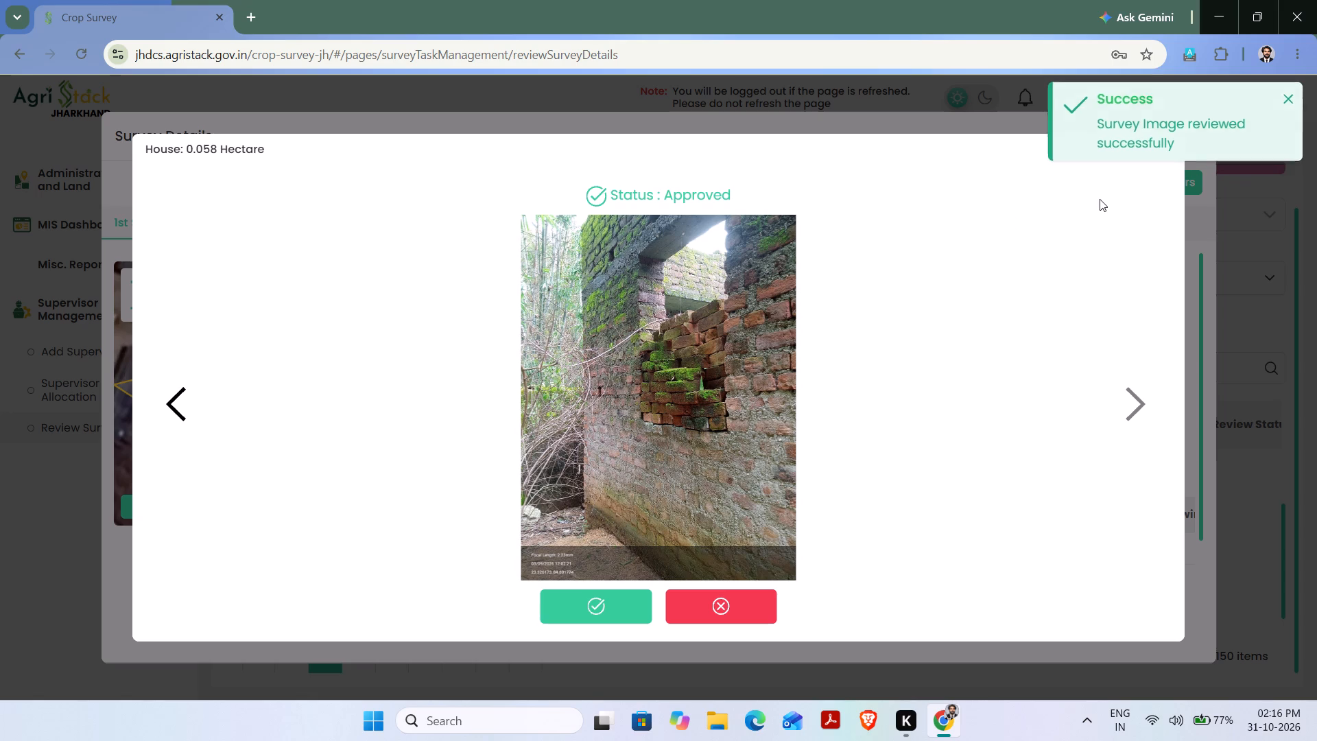
click(1168, 152)
Save the 1st survey review of survey number 1156 as Approve and close its details.
scroll(608, 438, down, 1)
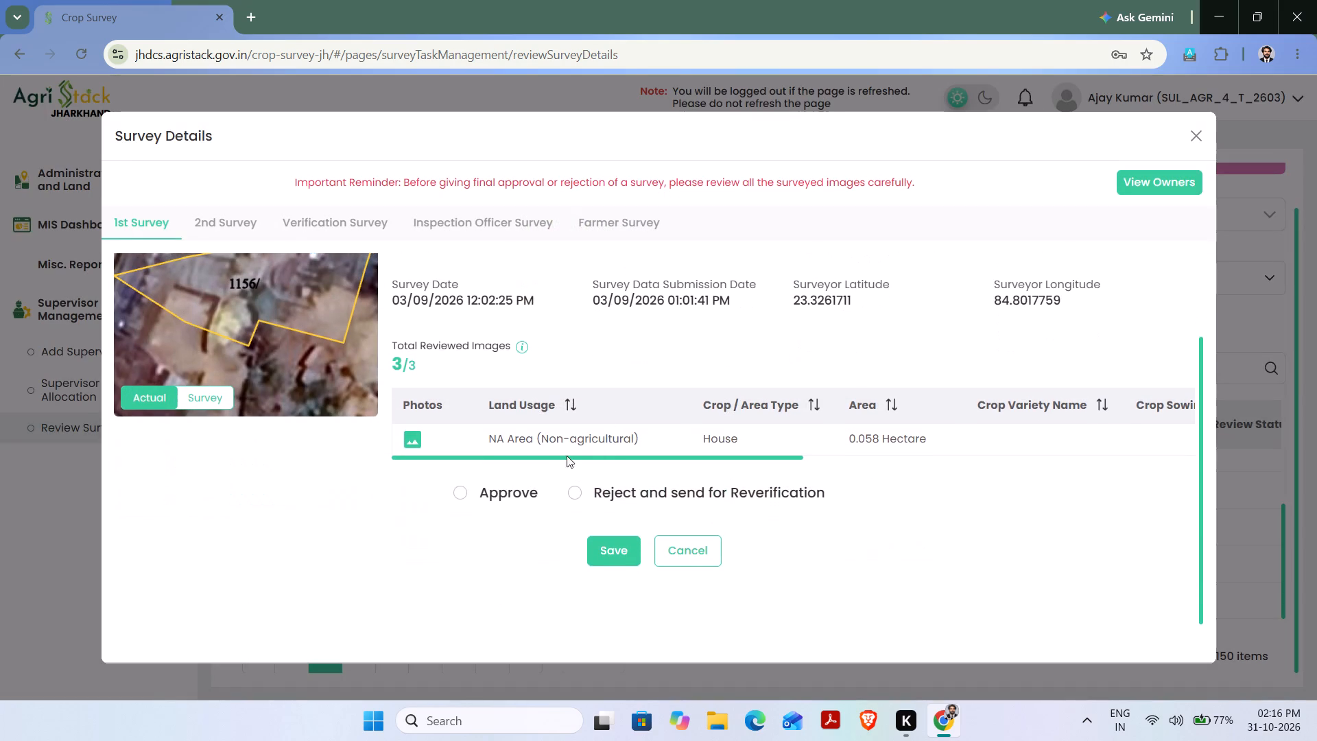
click(501, 495)
click(597, 540)
click(661, 410)
click(655, 420)
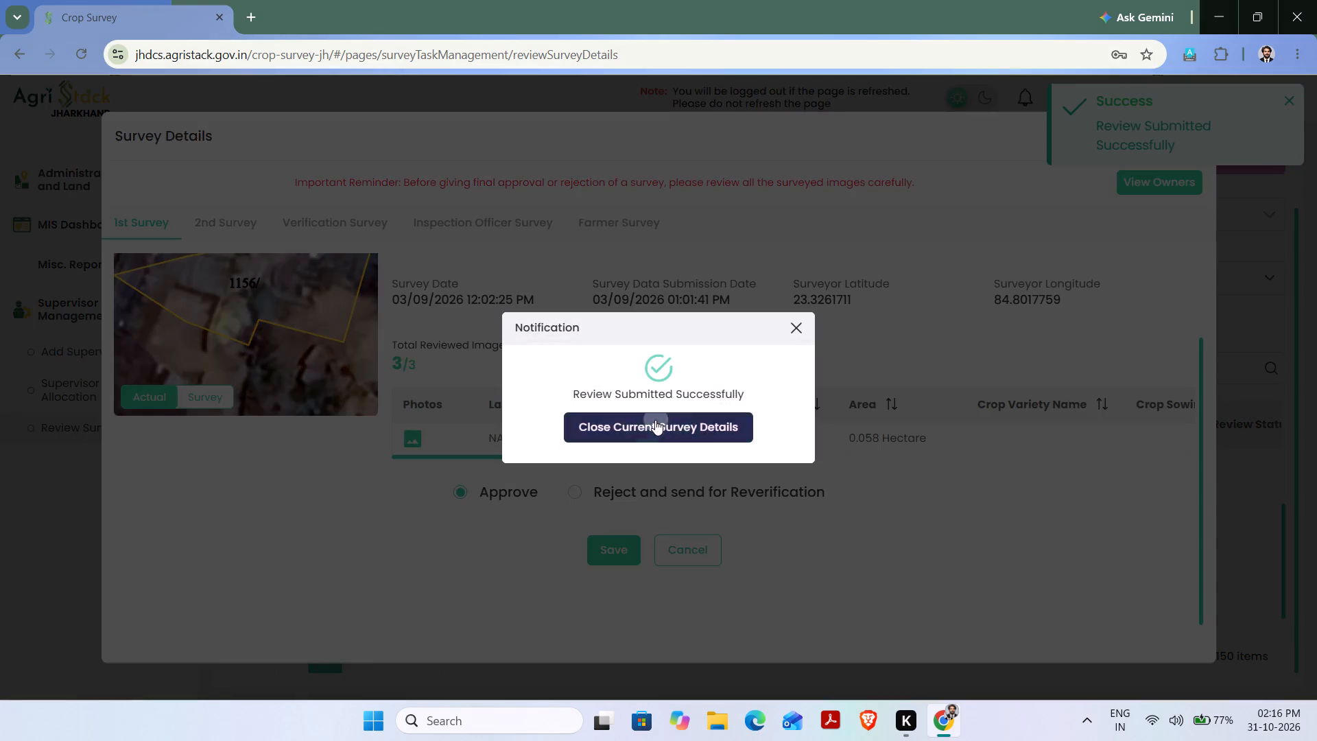
Reapply the current filters to refresh the list of 1st Survey Conducted records for Soranda village.
click(275, 333)
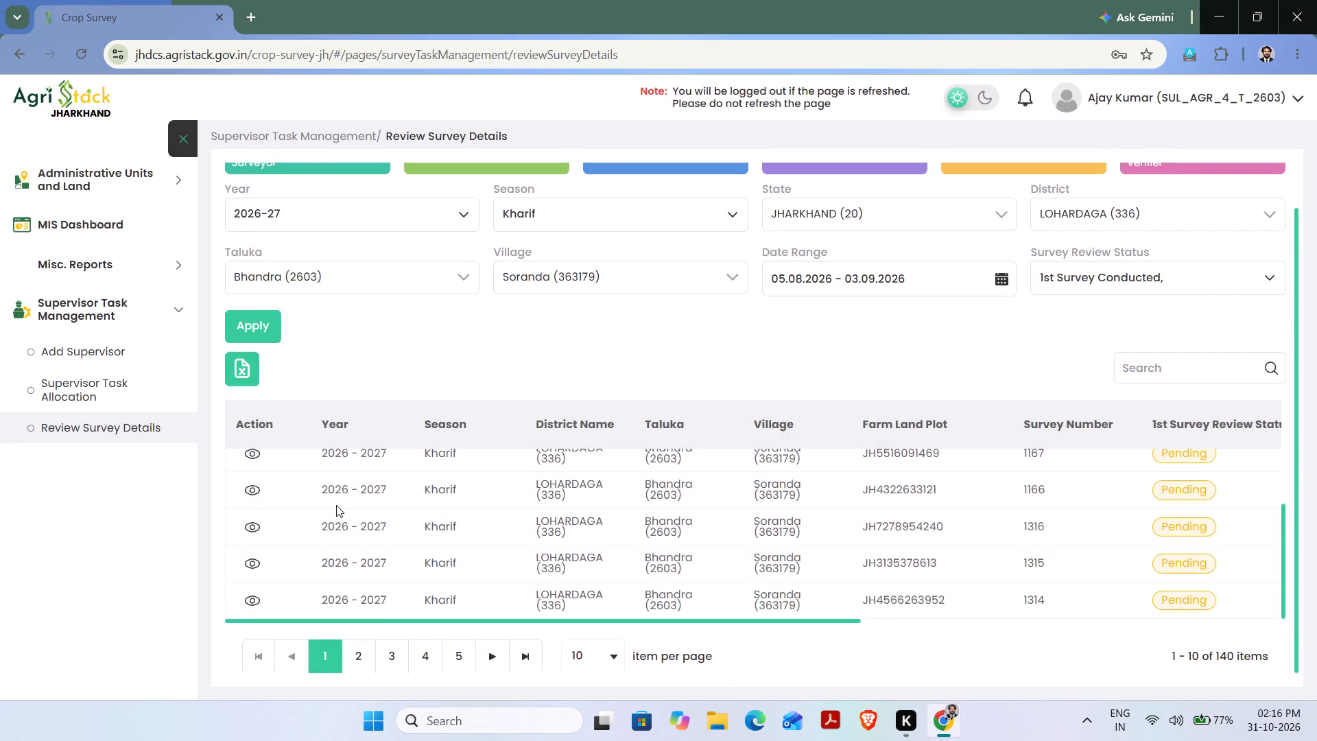
scroll(336, 505, up, 4)
click(250, 470)
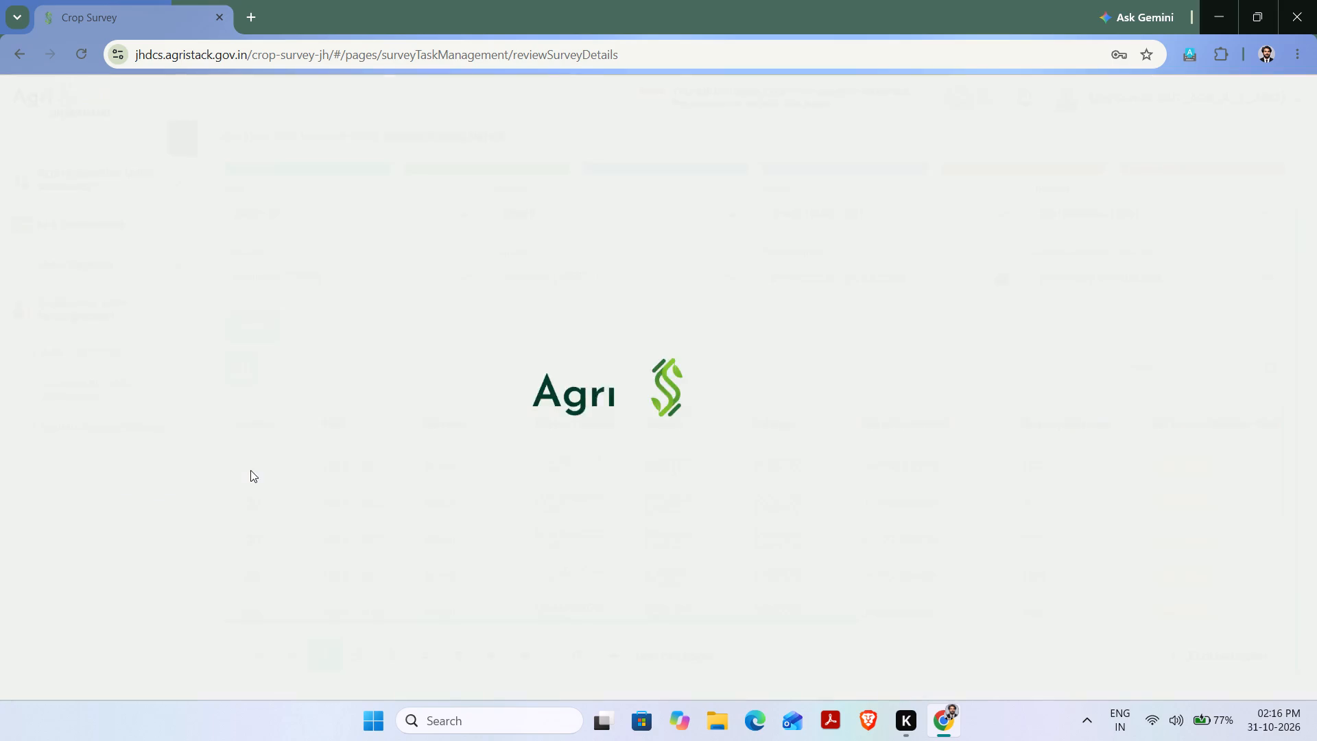
click(412, 548)
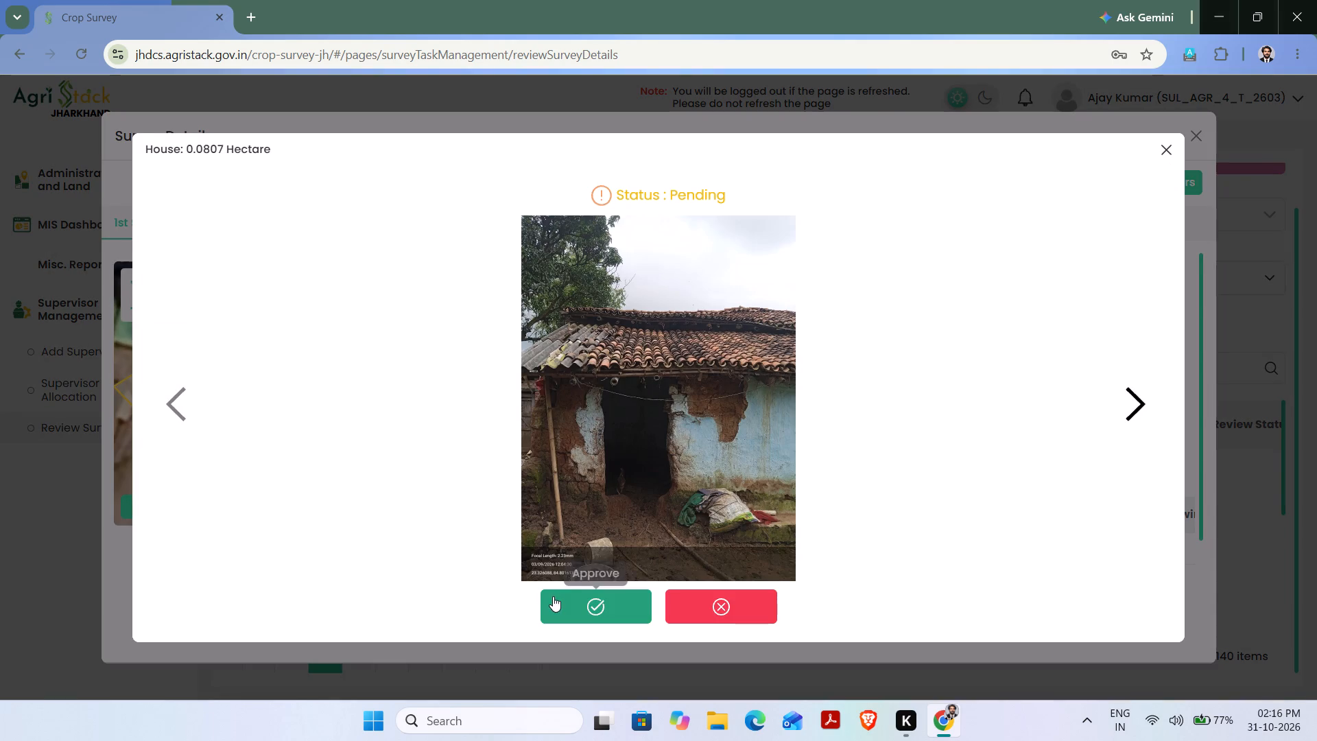
click(554, 596)
drag(641, 525, 549, 534)
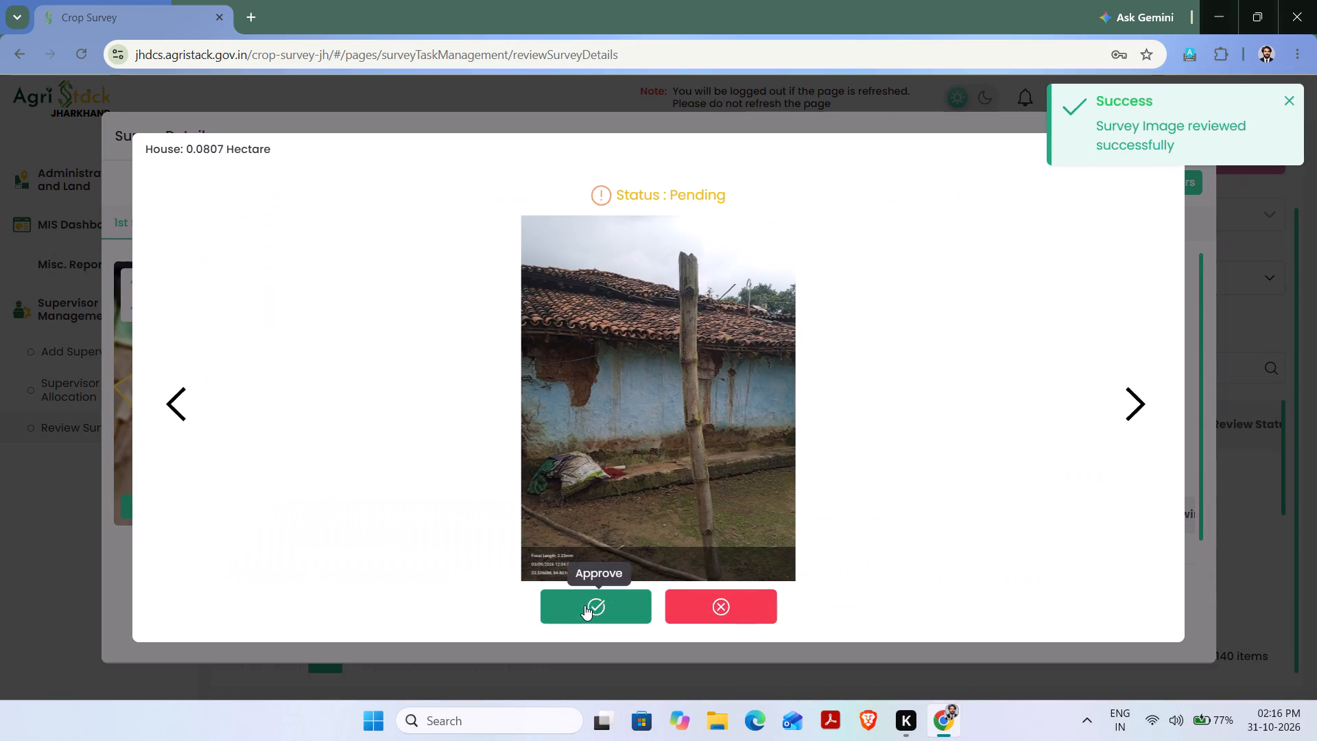
click(584, 604)
drag(666, 514, 599, 528)
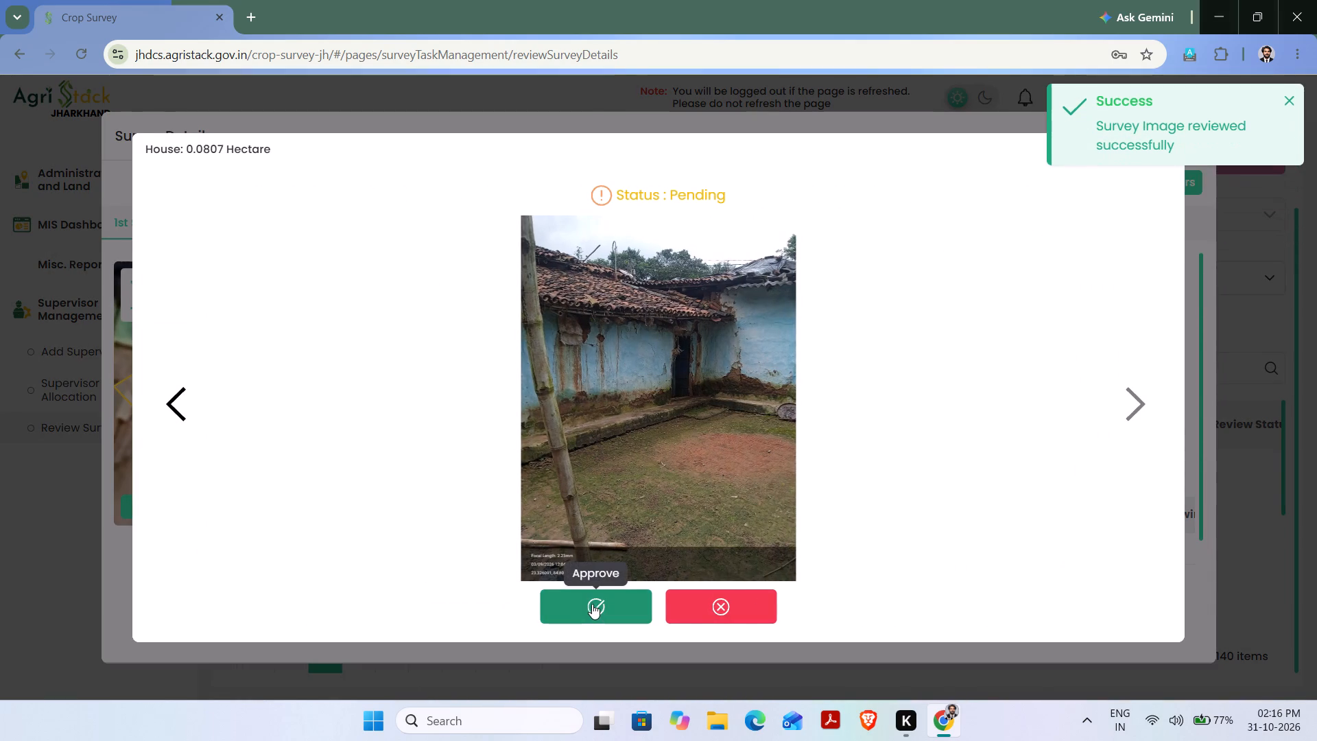
click(592, 604)
drag(720, 426, 682, 430)
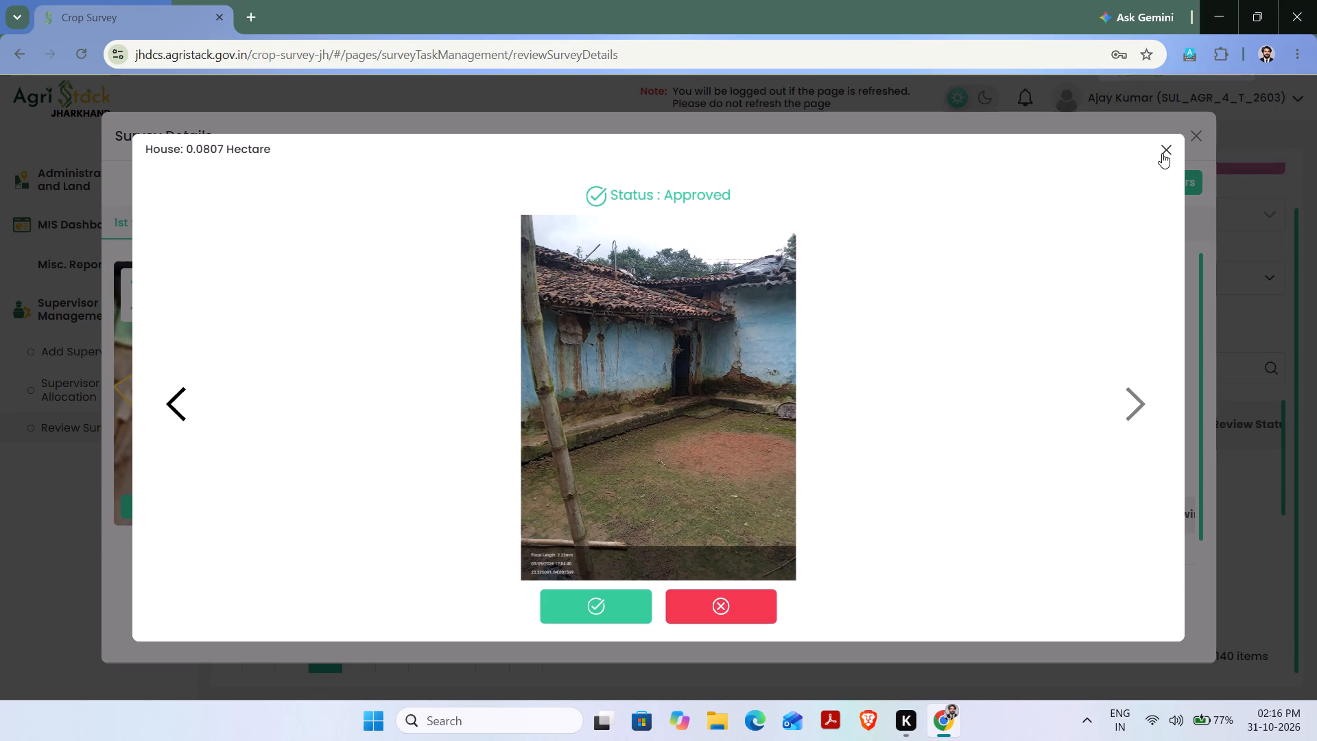
click(1162, 152)
Save the 1st survey review of survey number 1172 as Approve and close its details.
scroll(645, 515, down, 1)
click(511, 517)
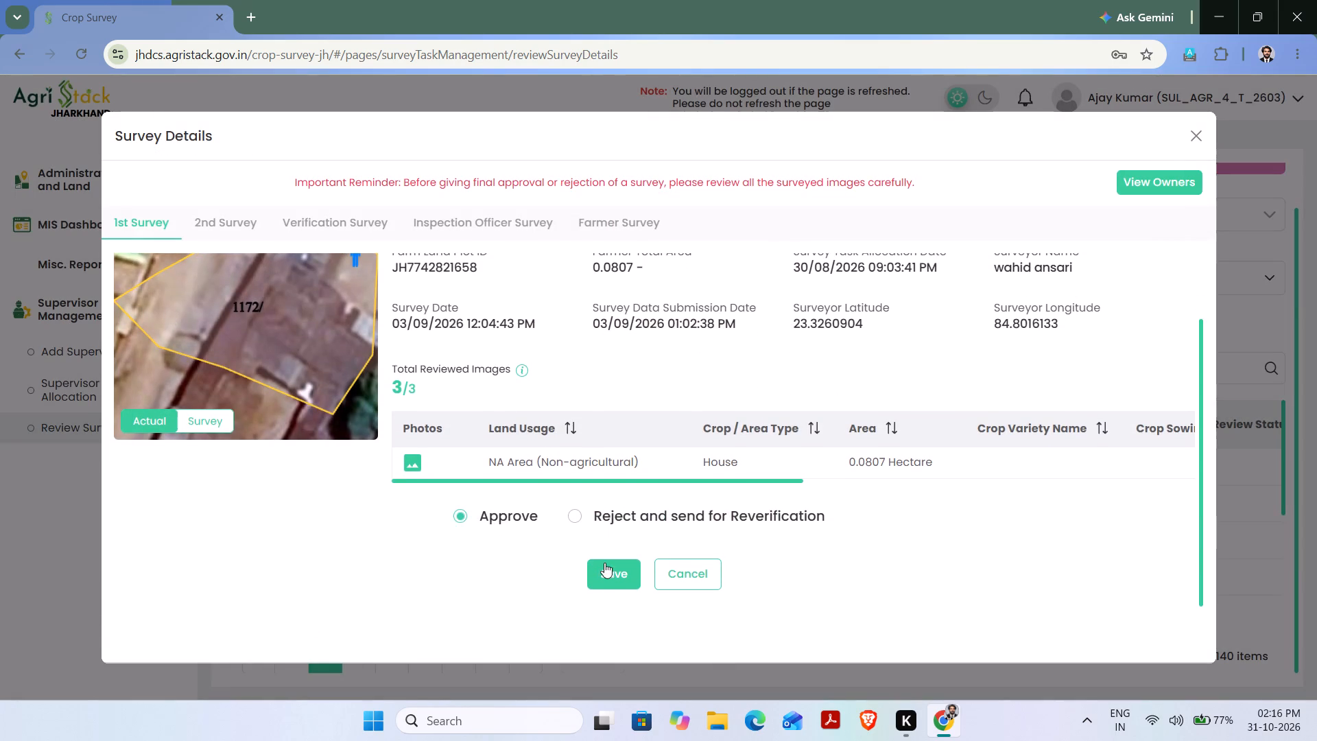
click(611, 567)
click(669, 434)
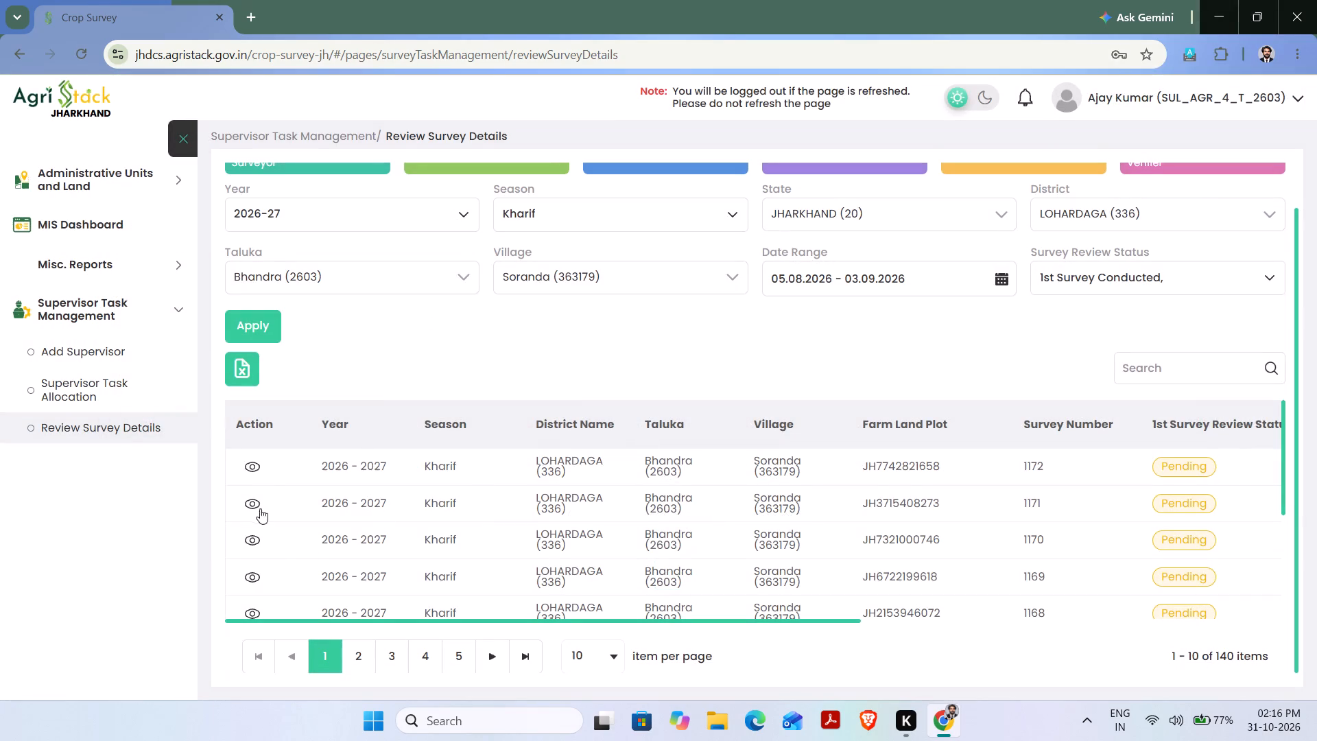
click(255, 505)
click(411, 548)
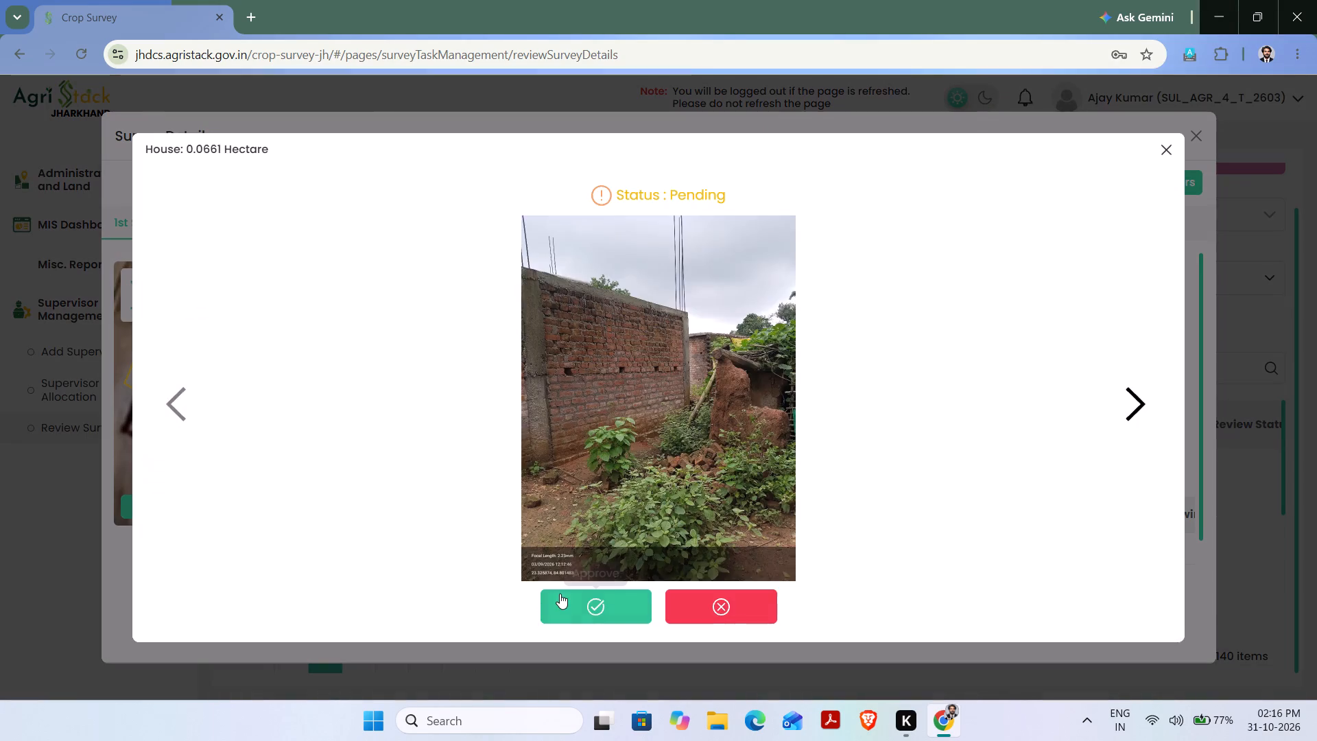
click(561, 595)
drag(671, 539, 592, 545)
click(608, 615)
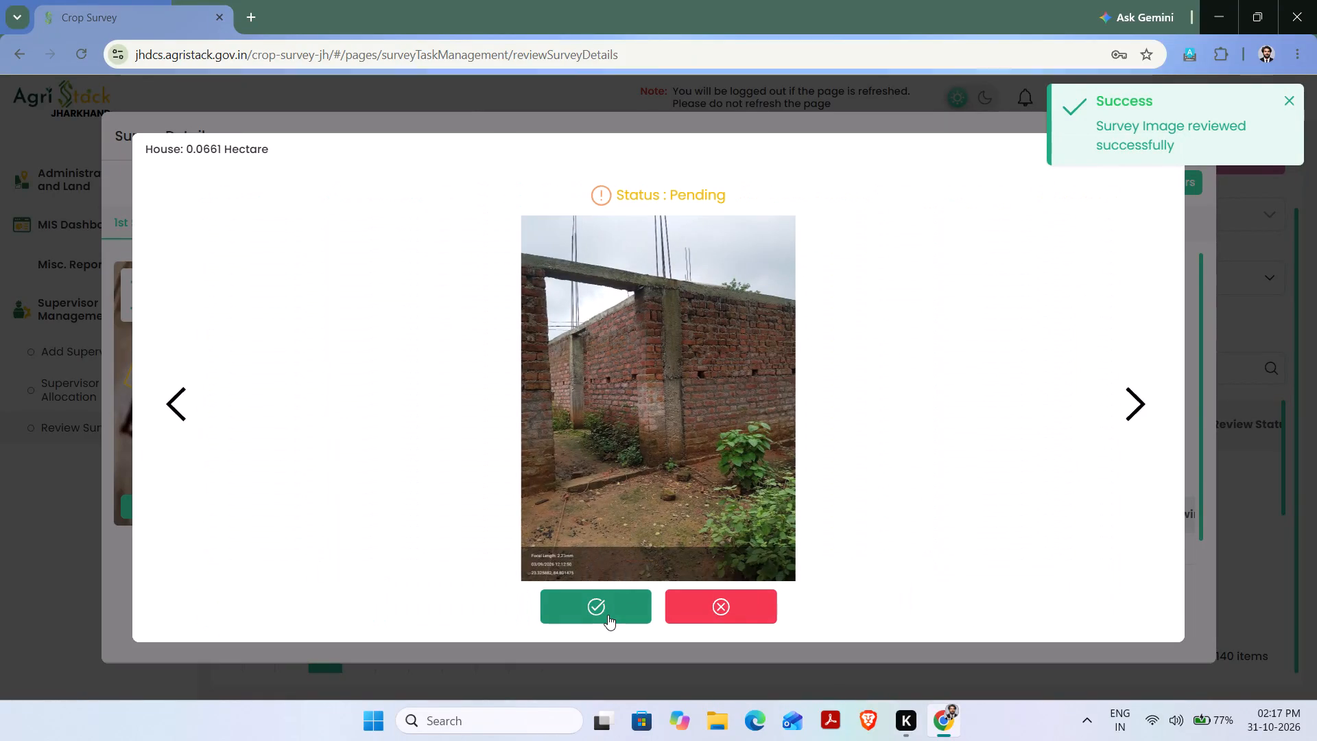
drag(684, 531, 604, 548)
click(600, 613)
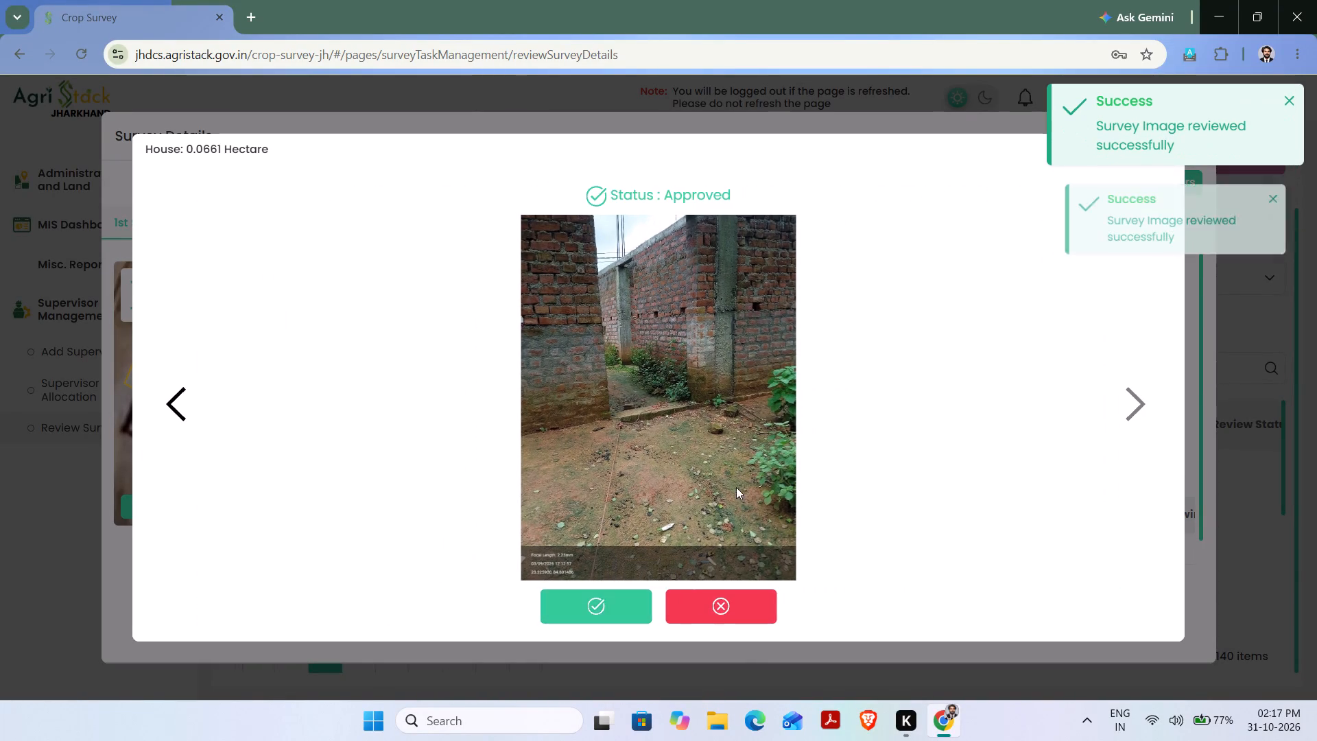
drag(732, 489, 667, 492)
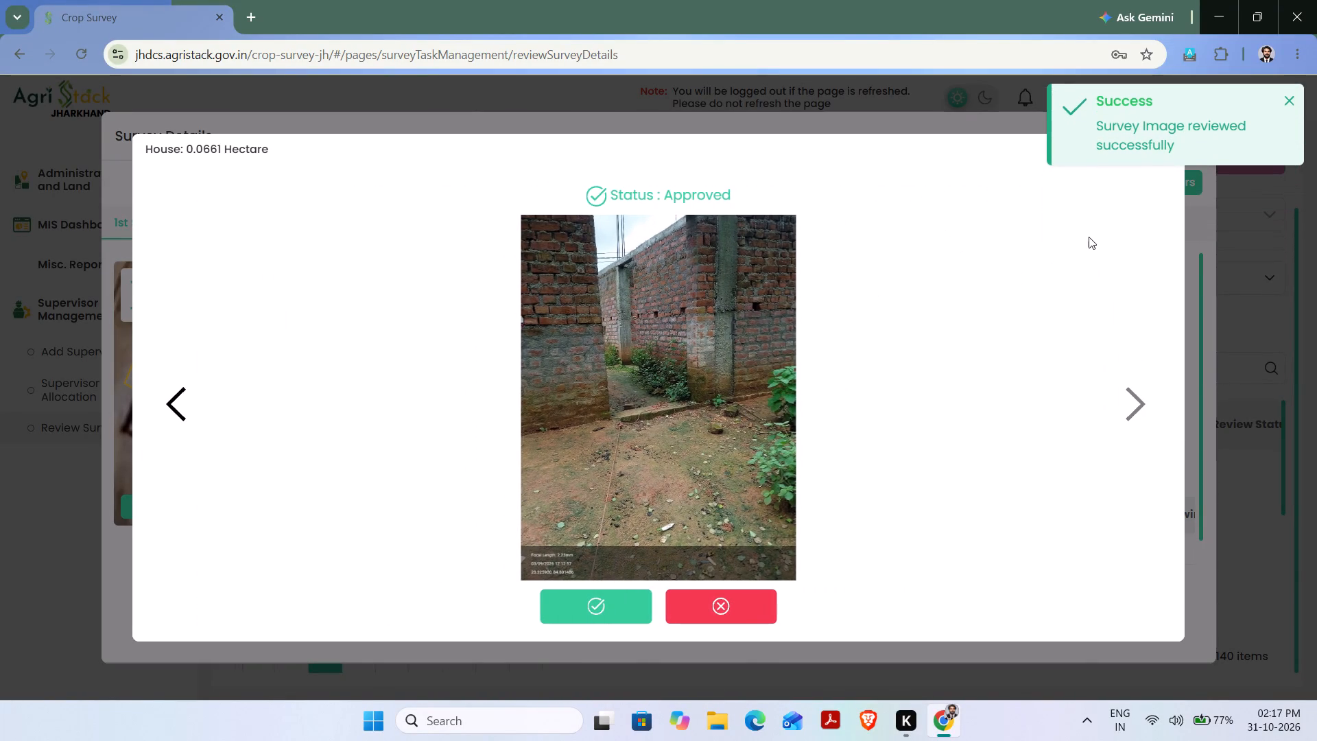
click(1168, 154)
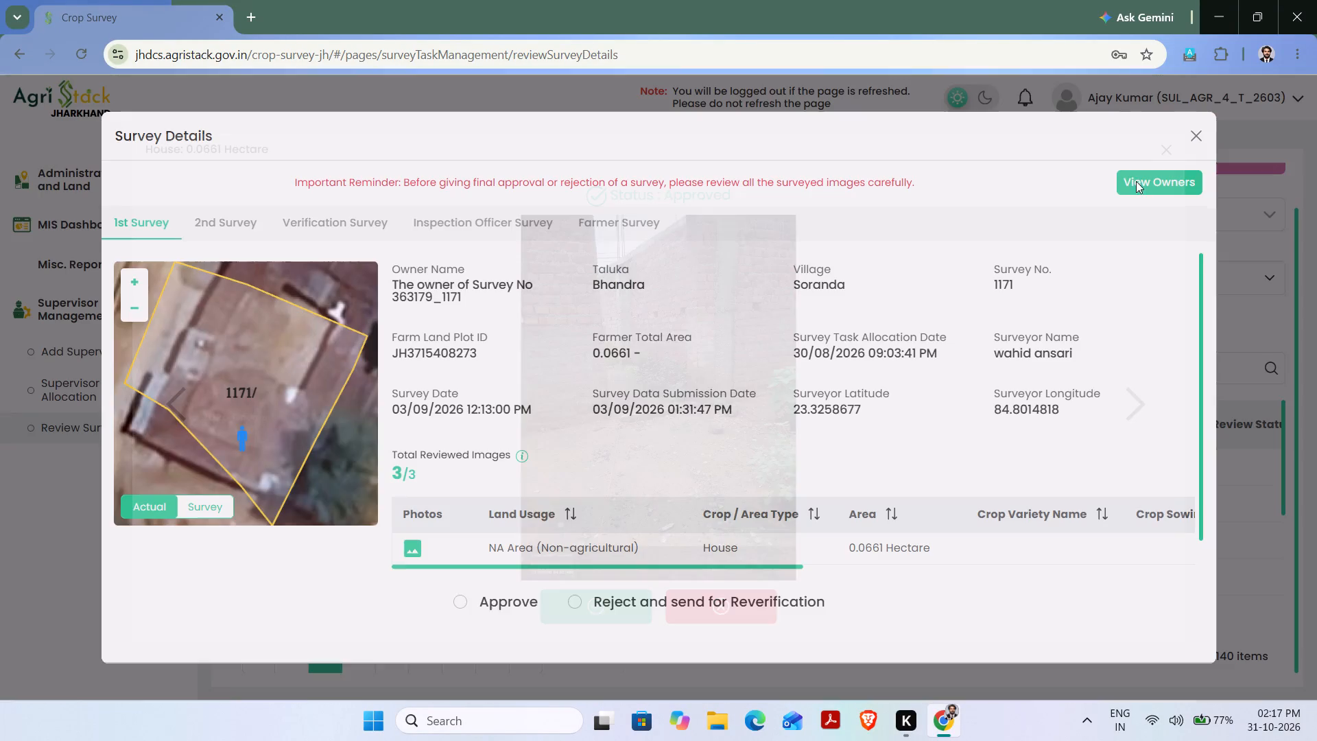
Save the 1st survey review of survey number 1171 as Approve and close its details.
scroll(632, 451, down, 1)
click(509, 508)
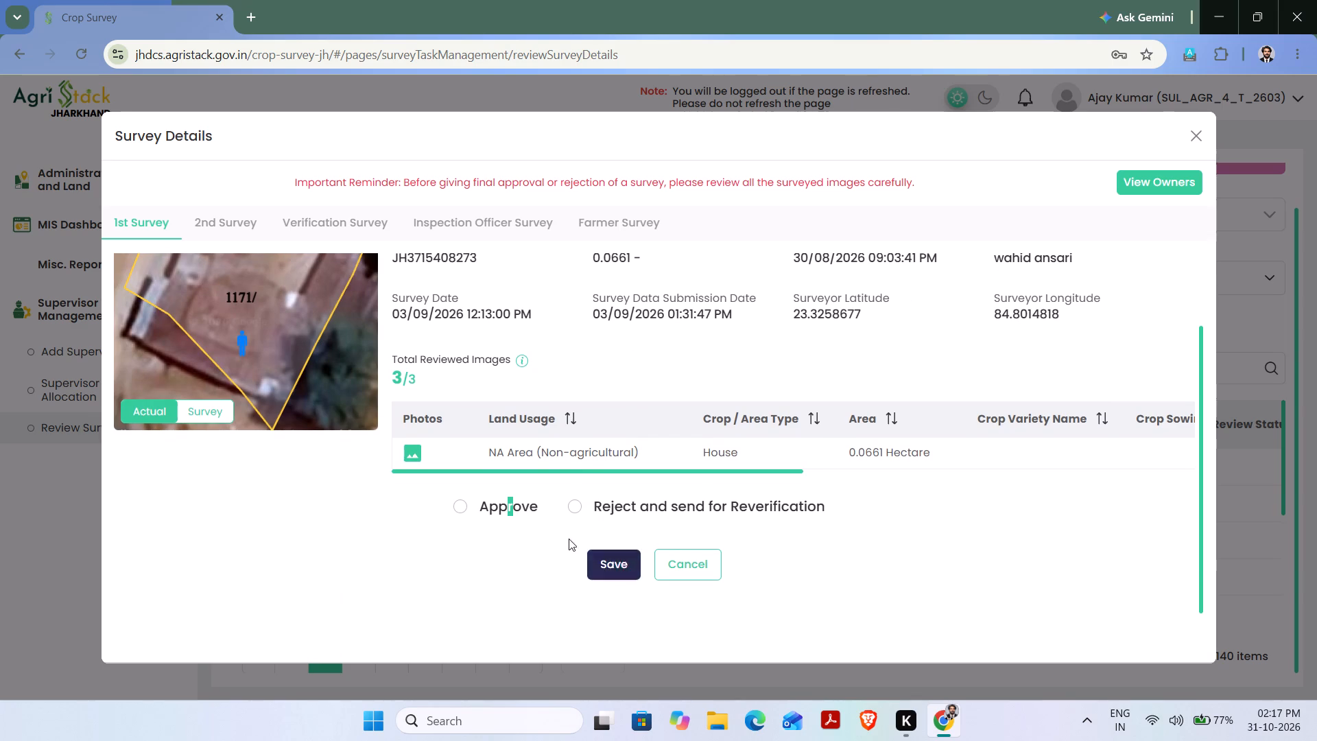
click(525, 505)
click(603, 558)
click(647, 430)
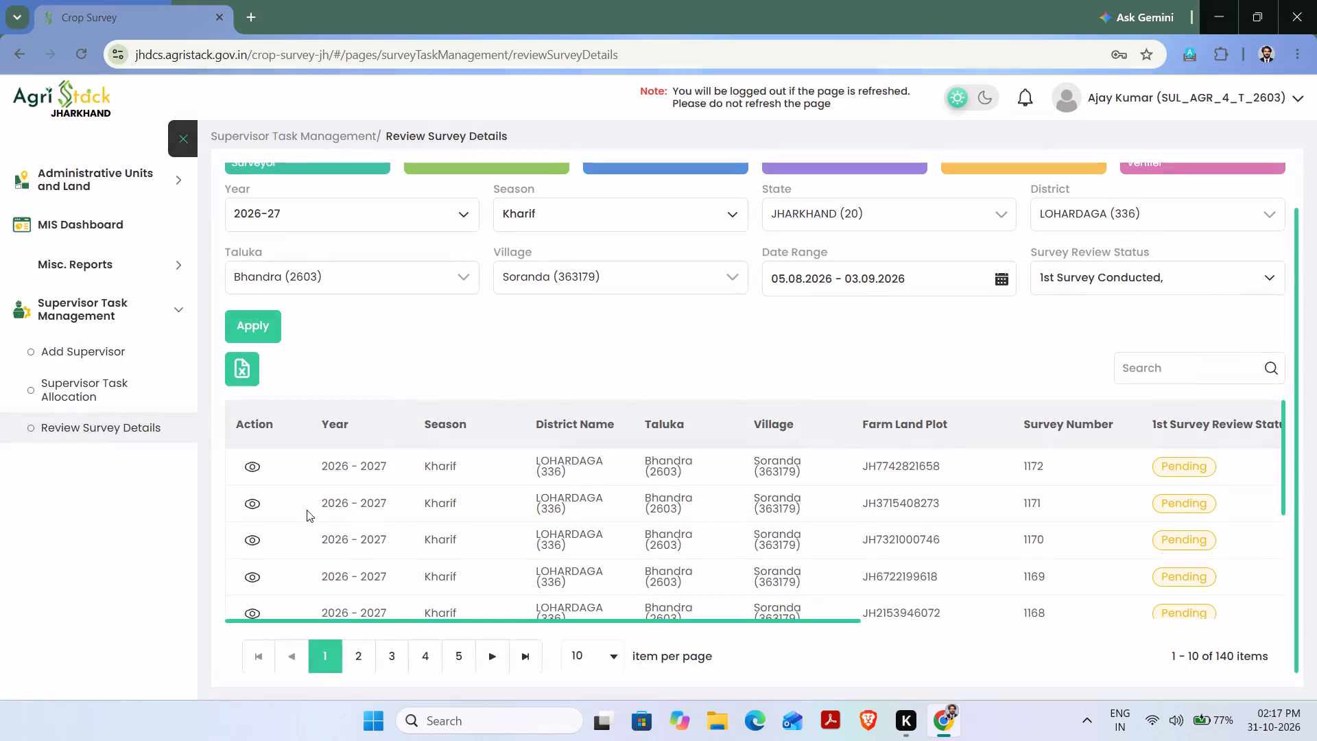
Open survey number 1170 and approve the three farm images of its agricultural fallow Vacant area.
click(257, 530)
click(260, 536)
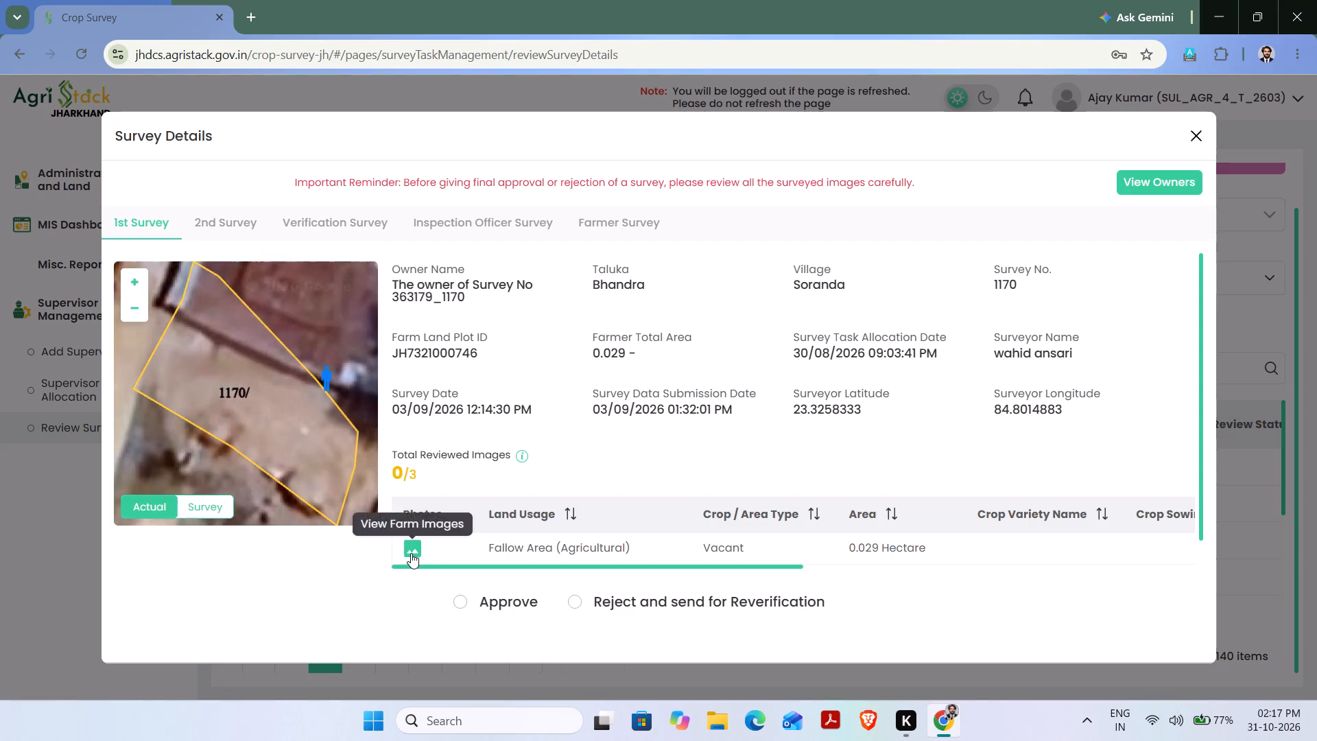
click(411, 553)
click(569, 604)
drag(650, 530, 572, 537)
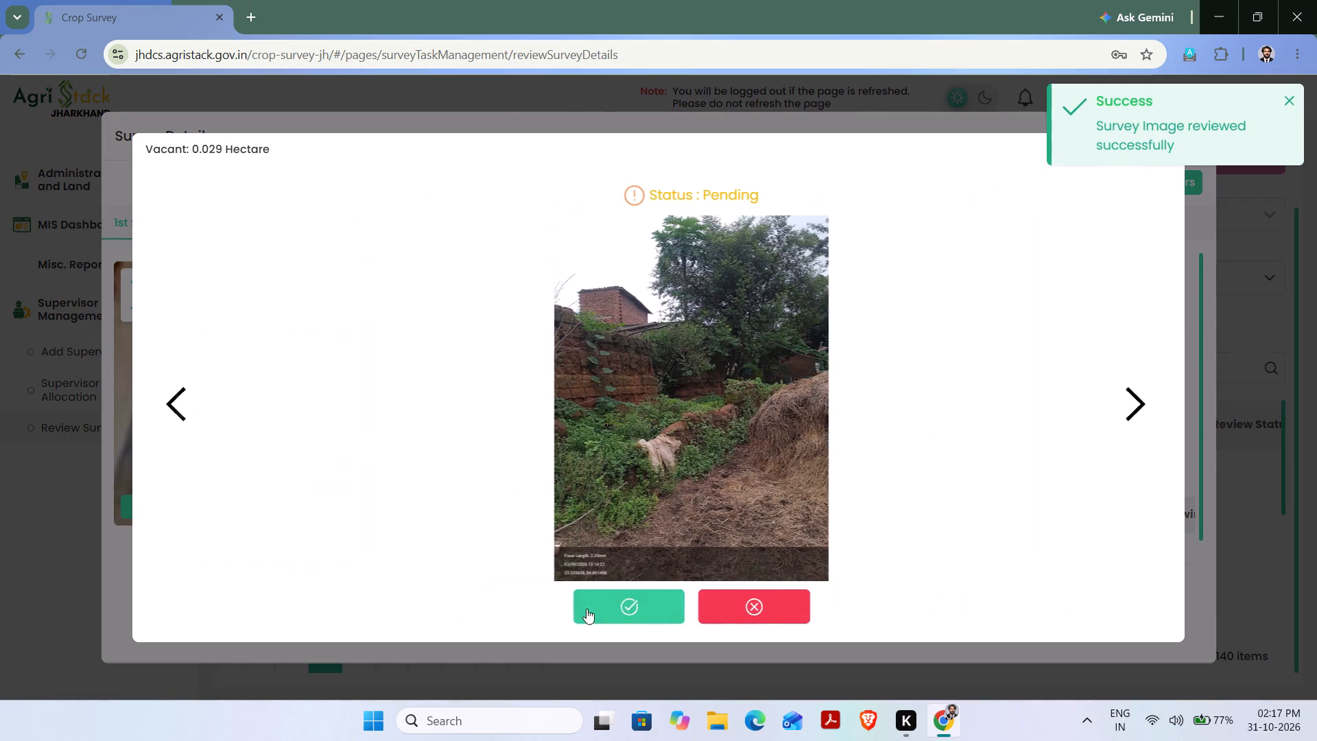
click(586, 614)
drag(685, 508, 611, 519)
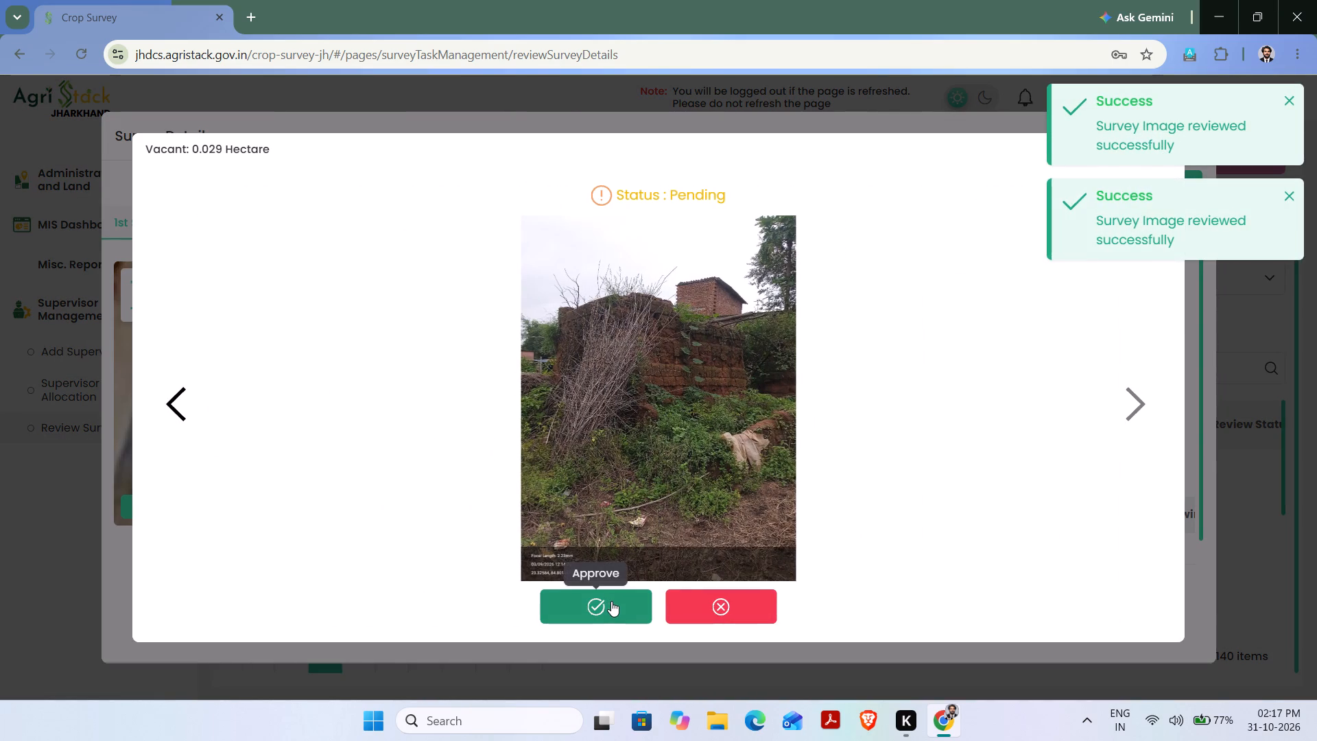
click(610, 602)
drag(696, 473, 688, 473)
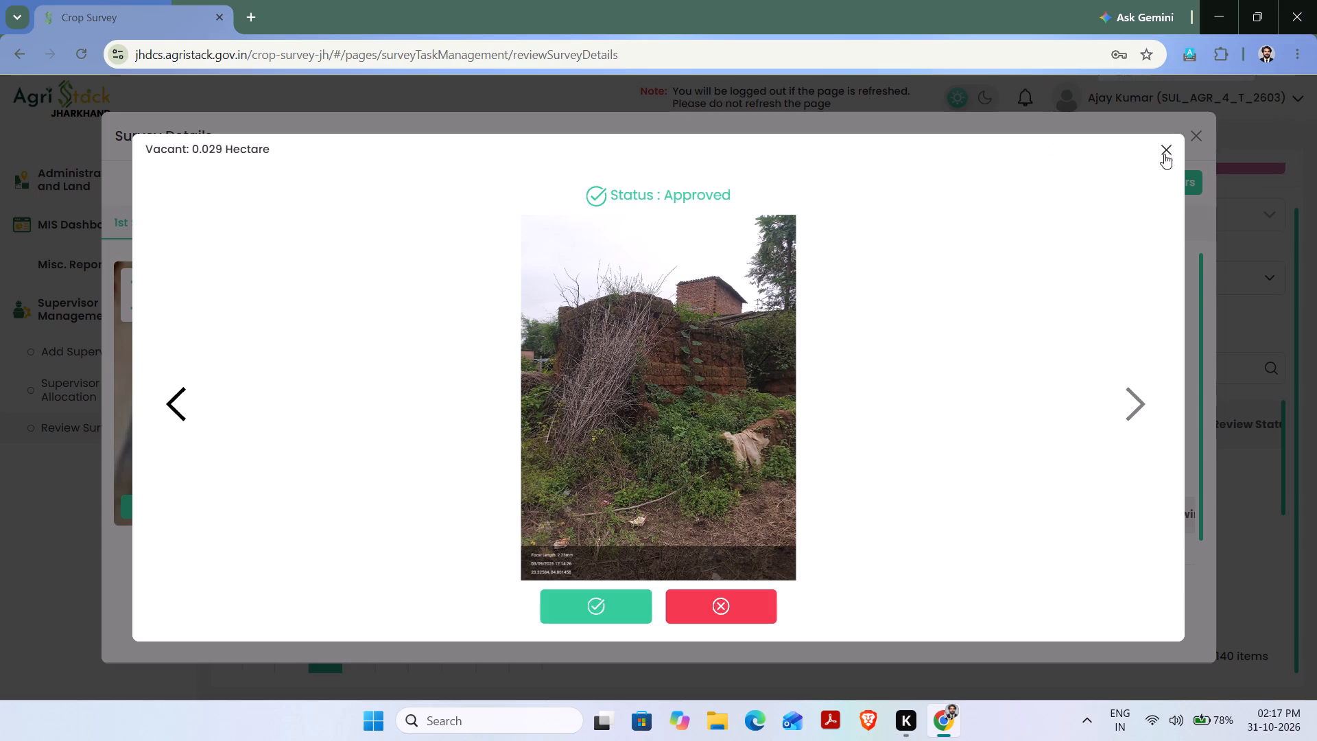
click(1164, 149)
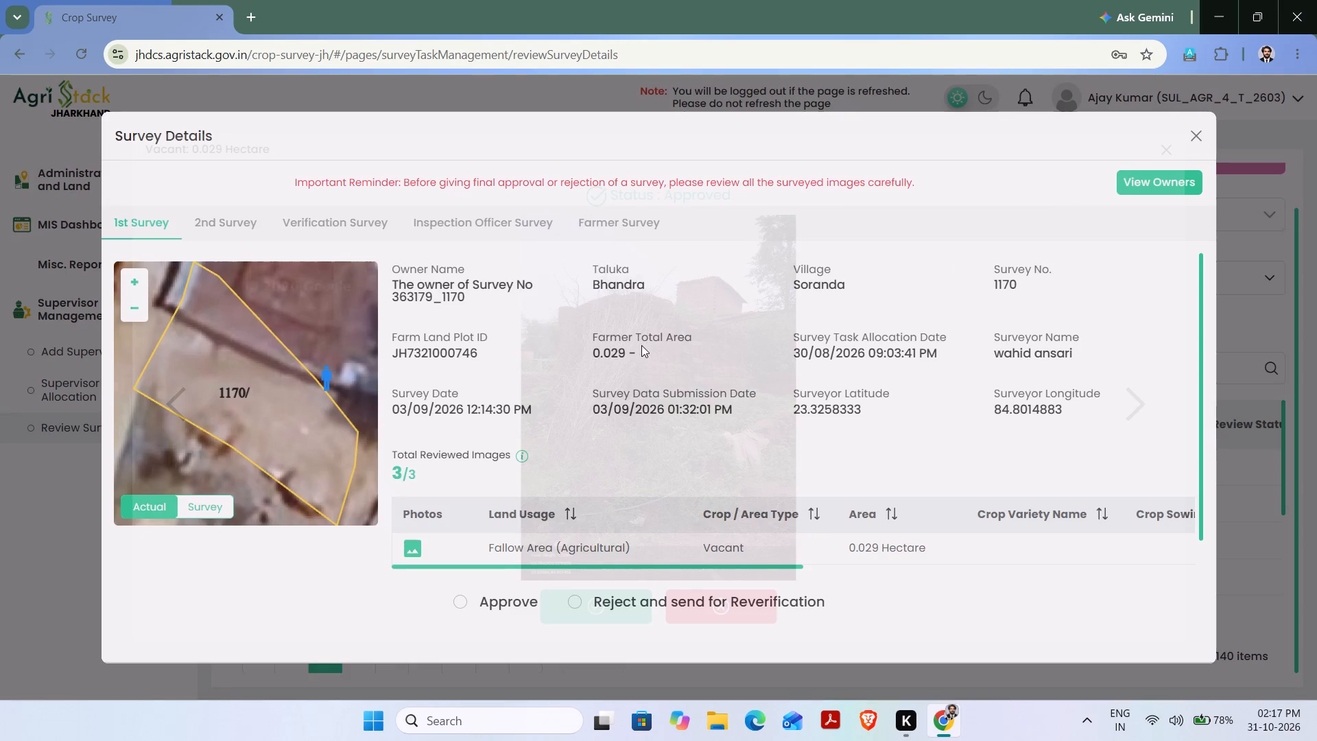
Save the 1st survey review of survey number 1170 as Approve and close its details.
scroll(639, 345, down, 2)
click(511, 487)
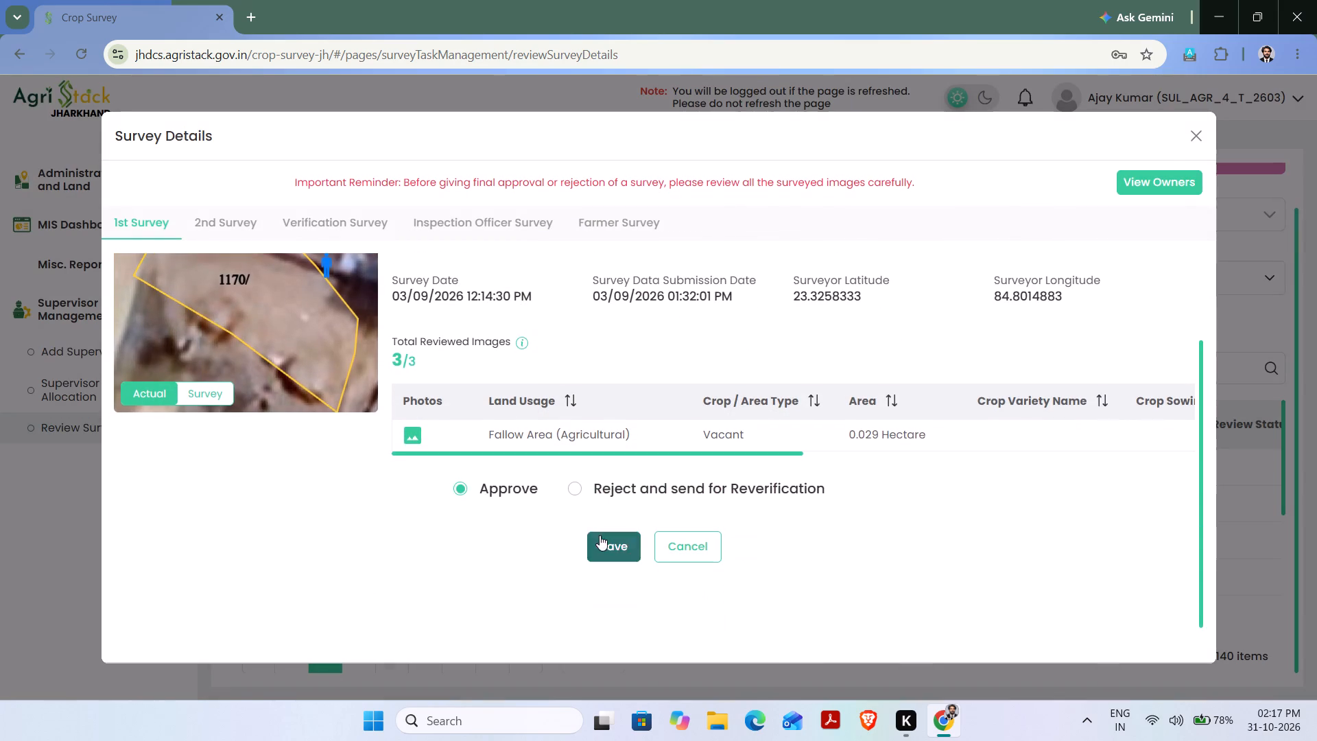
click(600, 535)
click(640, 414)
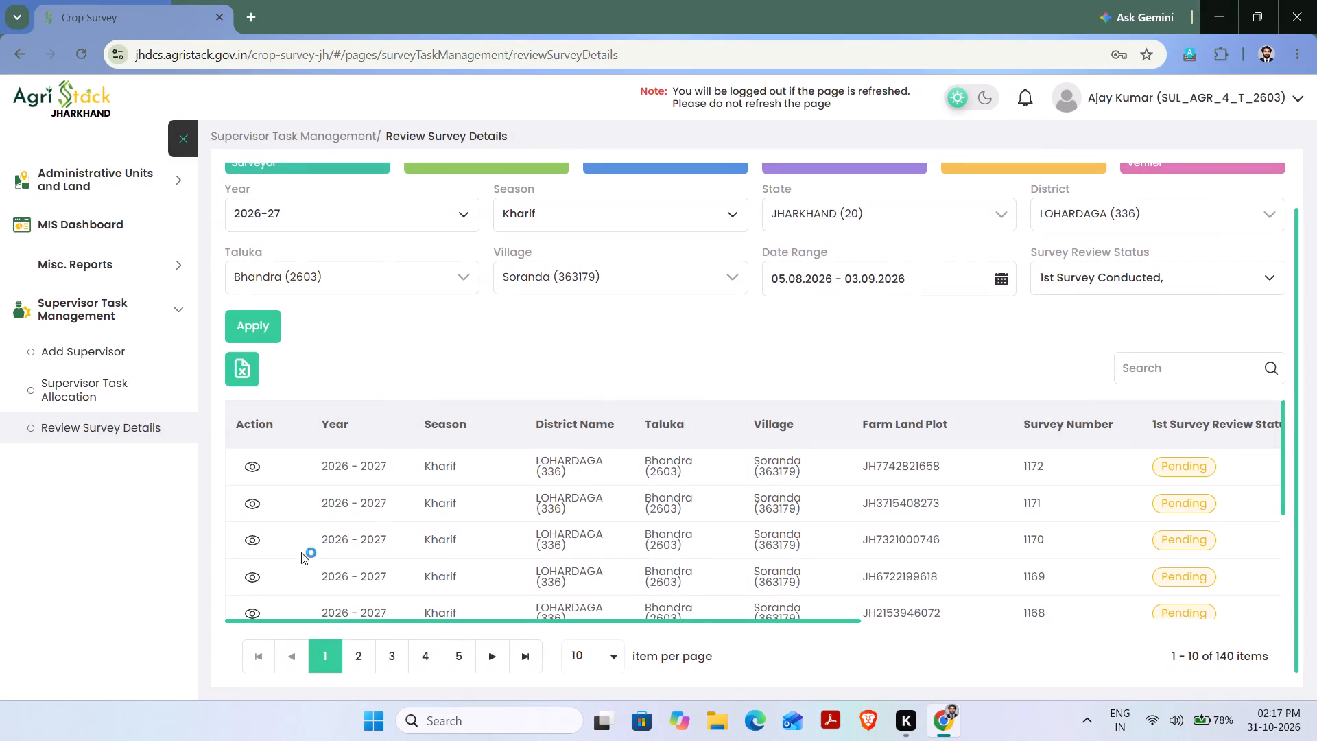
Open survey number 1169 and approve the three farm images of its agricultural fallow Vacant area.
click(255, 576)
click(425, 545)
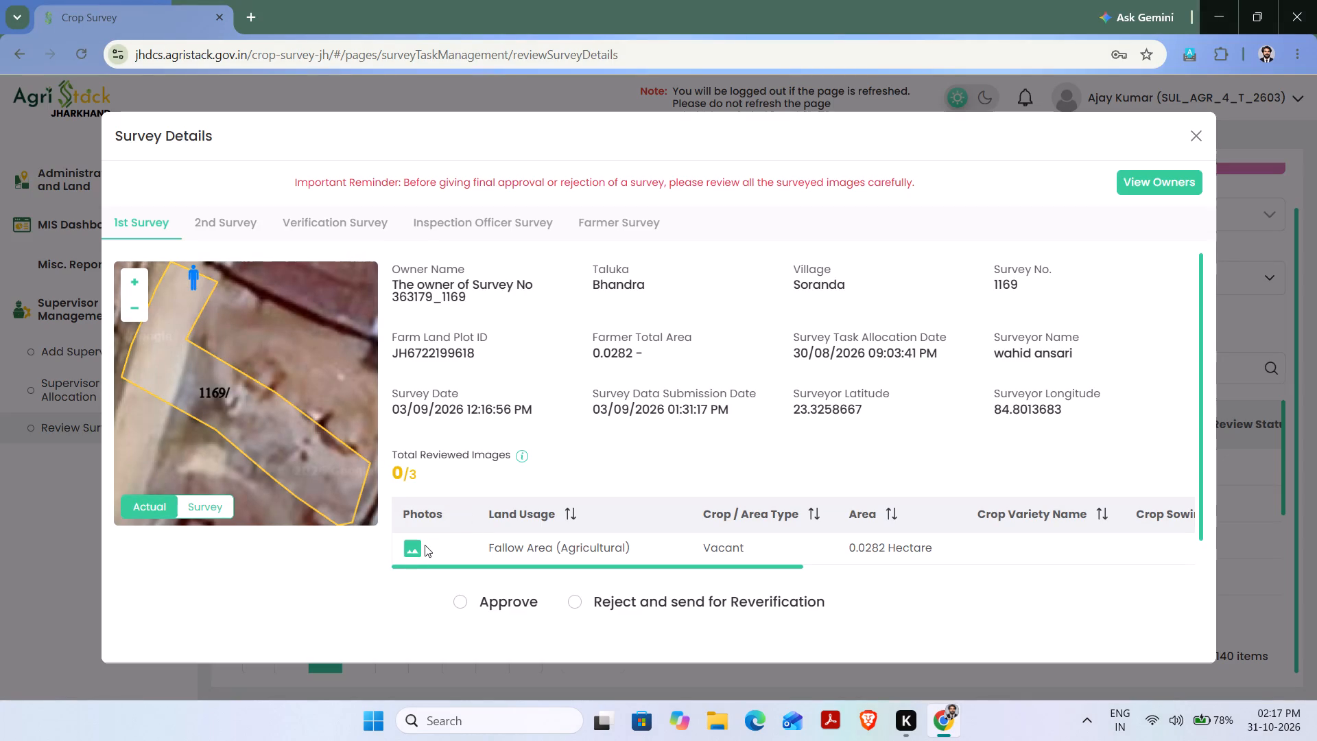
click(415, 545)
click(581, 609)
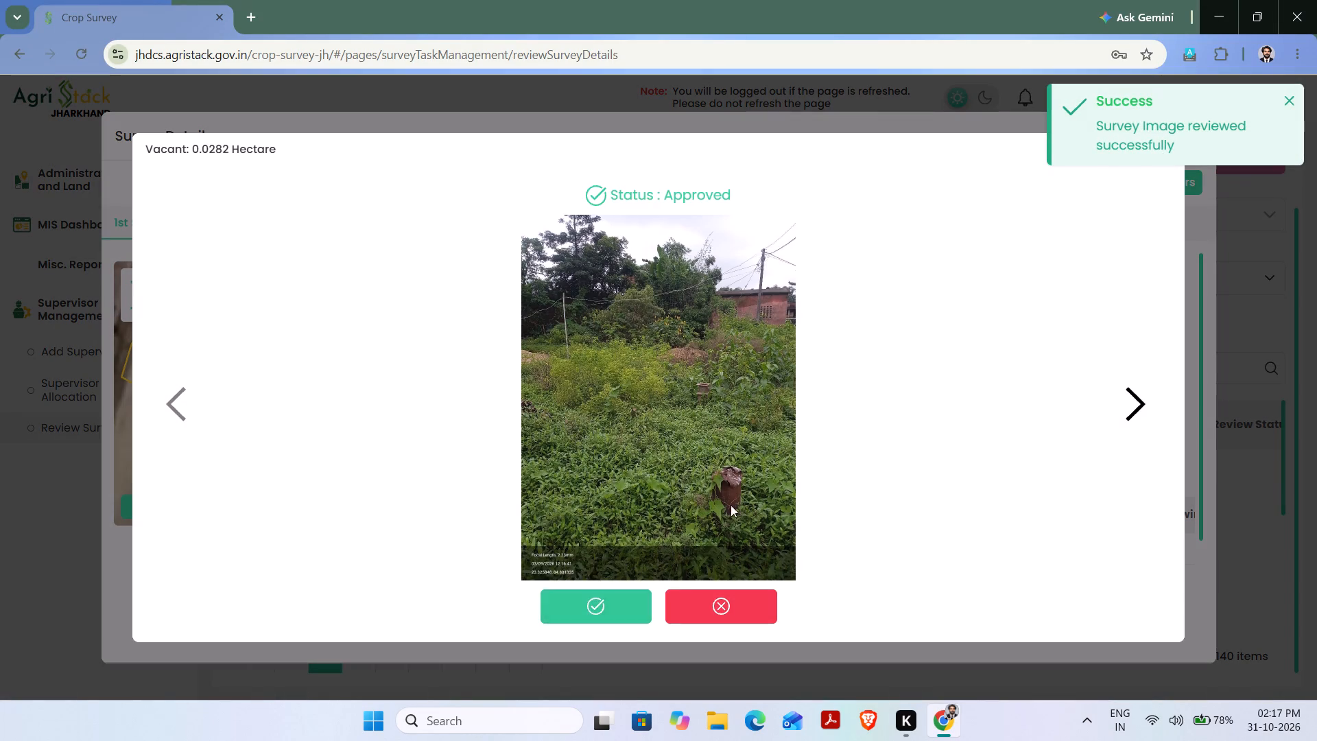
drag(715, 507, 618, 529)
click(609, 606)
drag(713, 515, 632, 532)
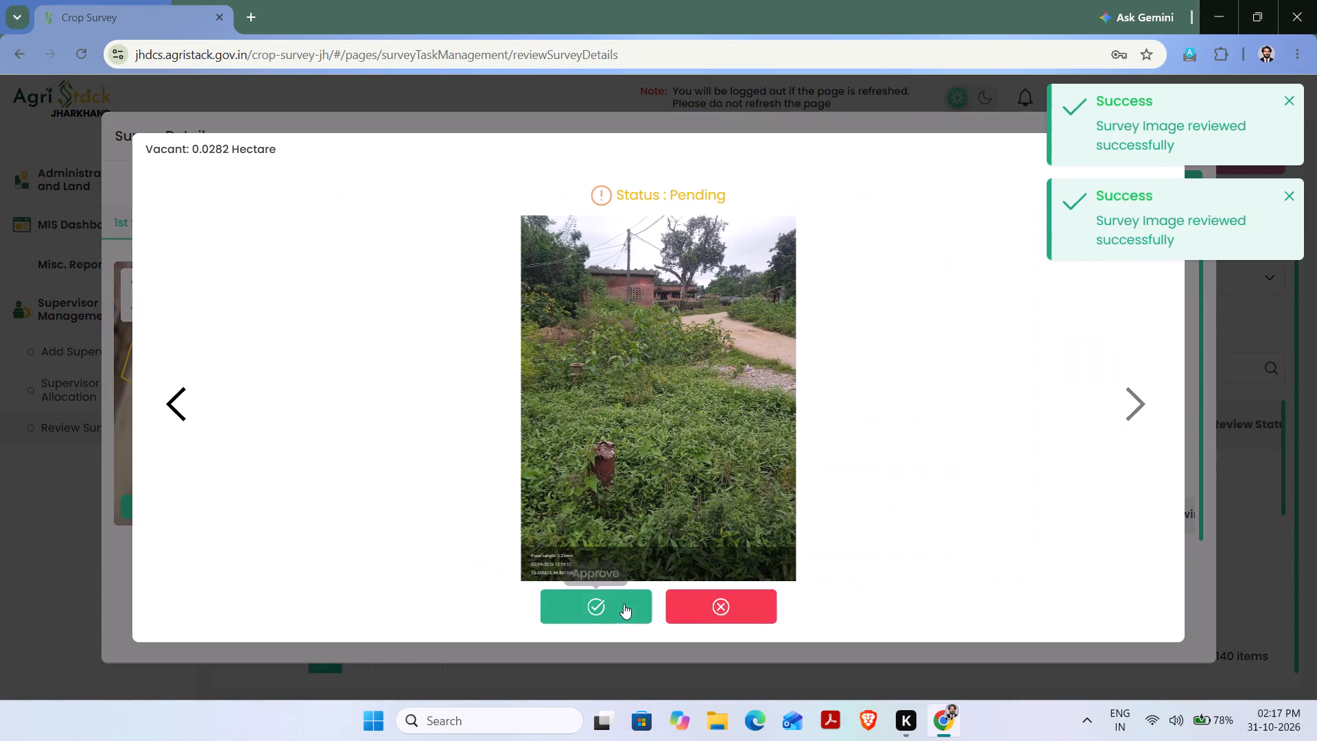
click(622, 602)
drag(739, 480, 705, 487)
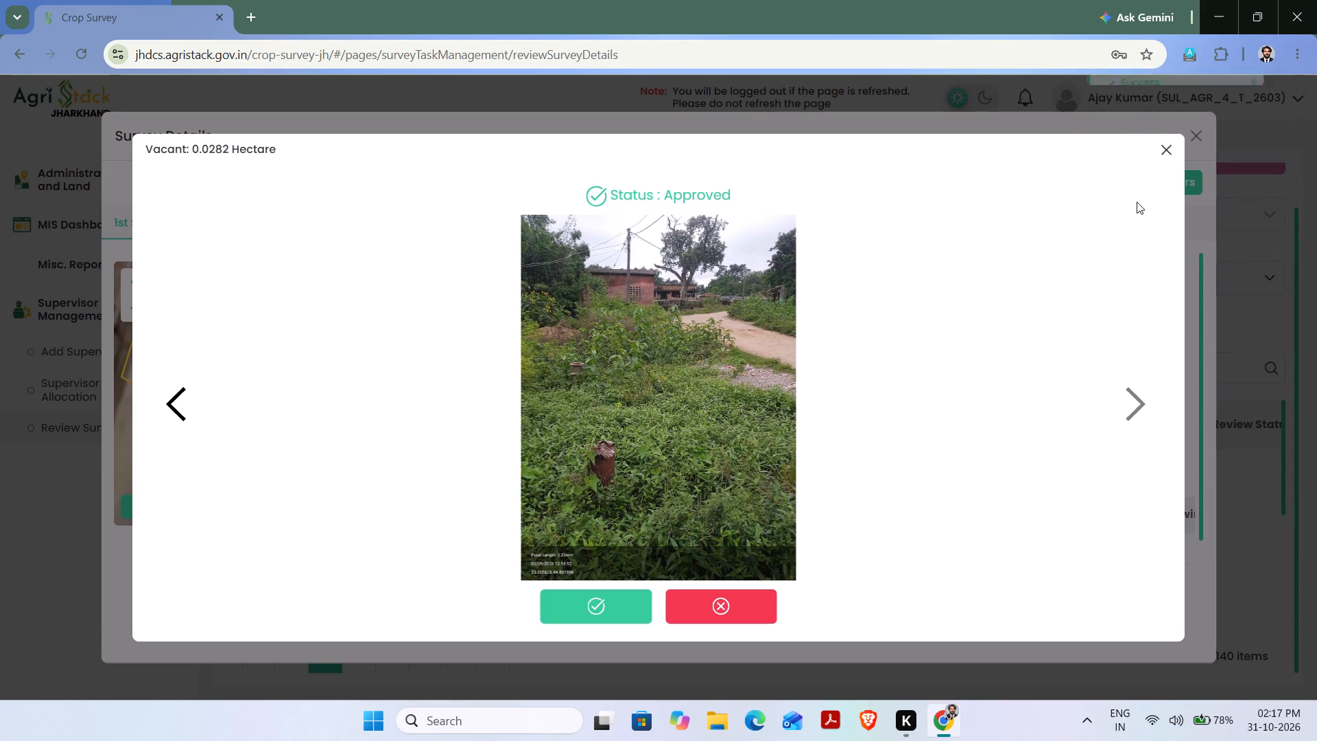
click(1169, 148)
Save the 1st survey review of survey number 1169 as Approve and close its details.
scroll(663, 481, down, 1)
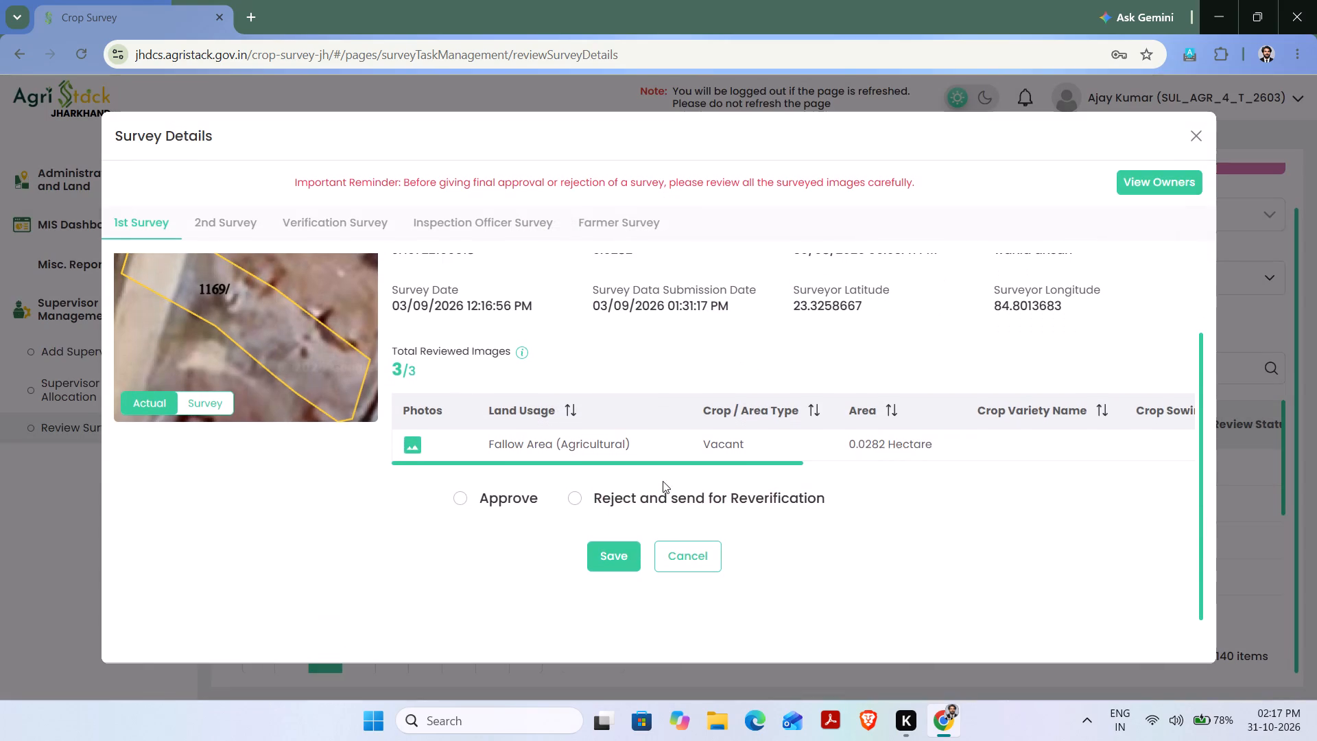
click(497, 507)
click(611, 559)
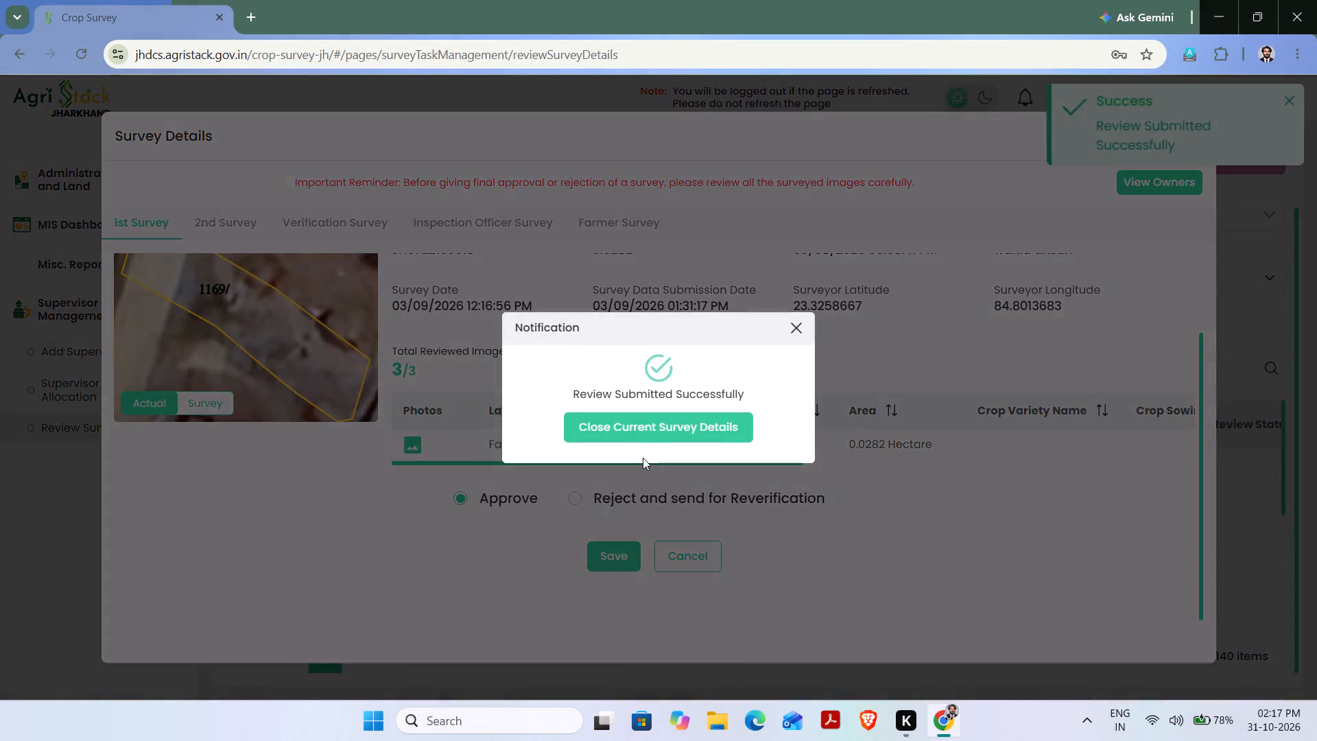
click(648, 432)
Open survey number 1168 and approve the three farm images of its agricultural fallow Vacant area.
click(246, 612)
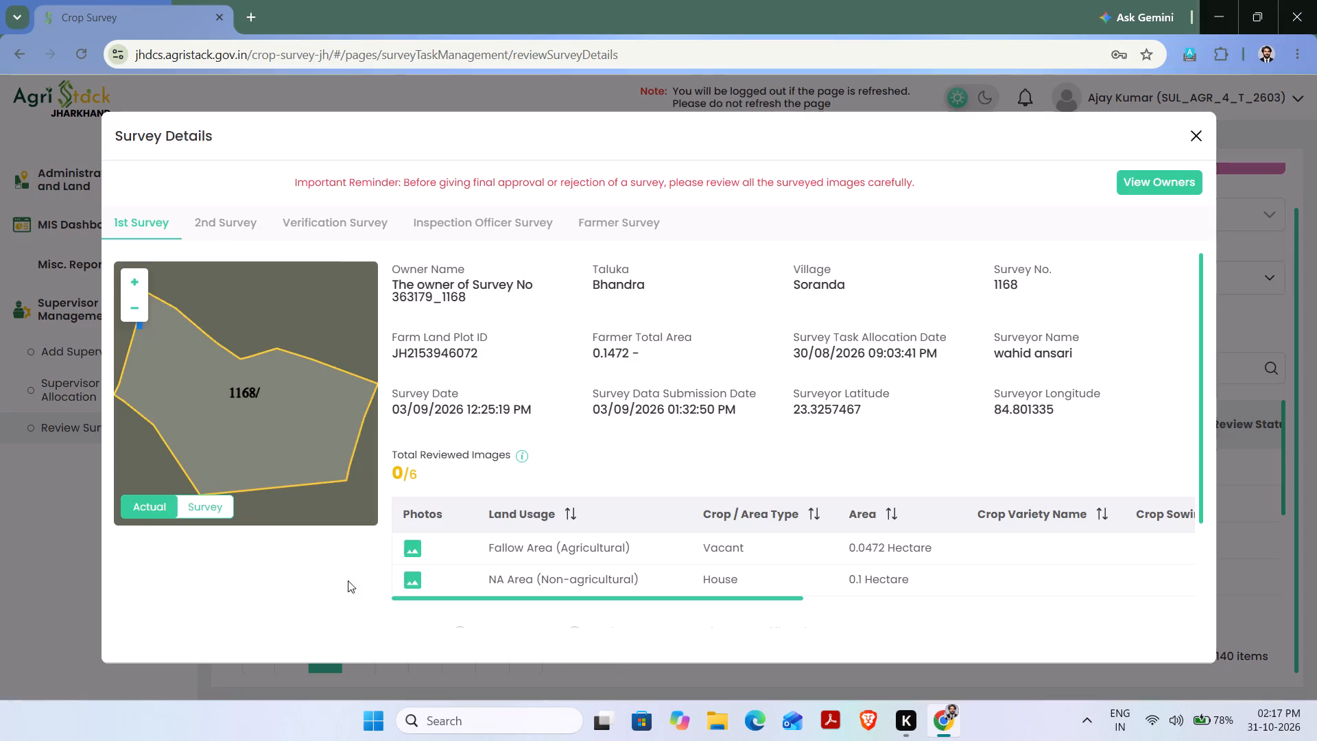
click(412, 543)
click(561, 593)
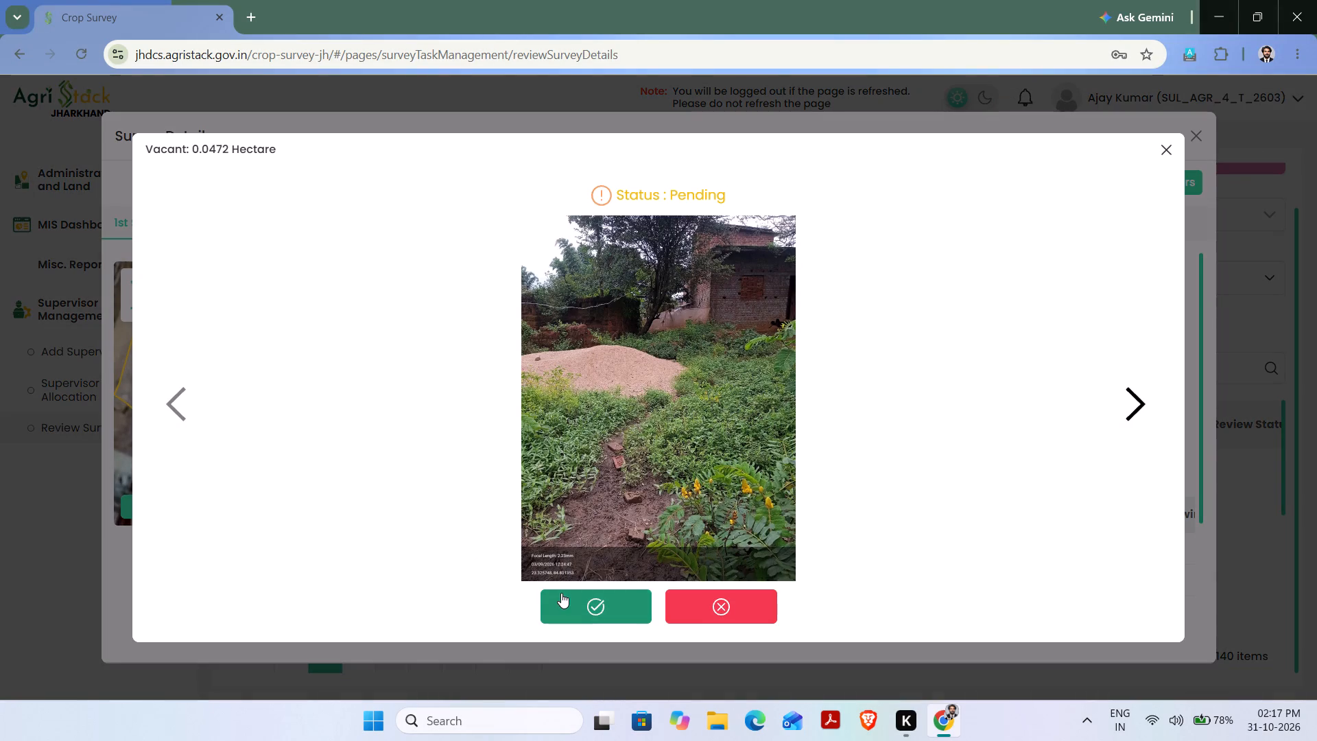
drag(700, 496, 589, 523)
click(591, 593)
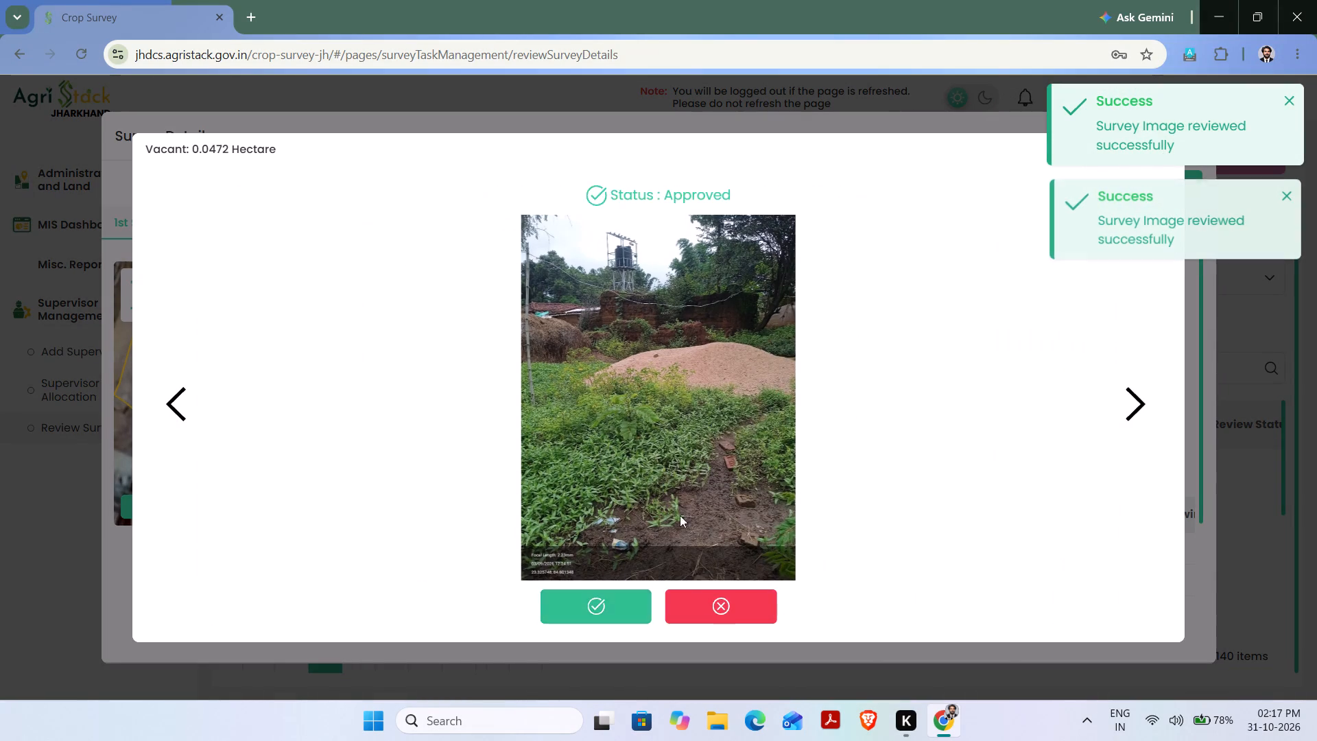
drag(700, 486, 614, 515)
click(601, 598)
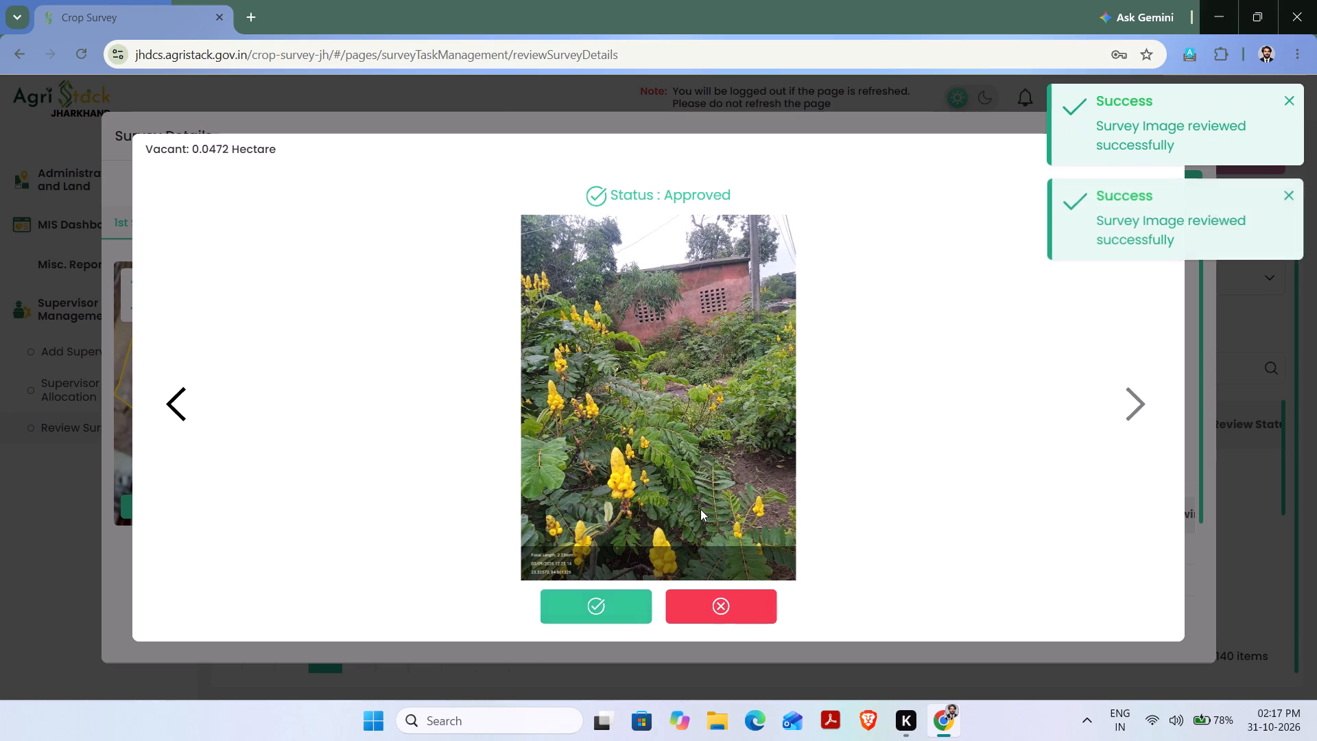
drag(700, 509, 663, 514)
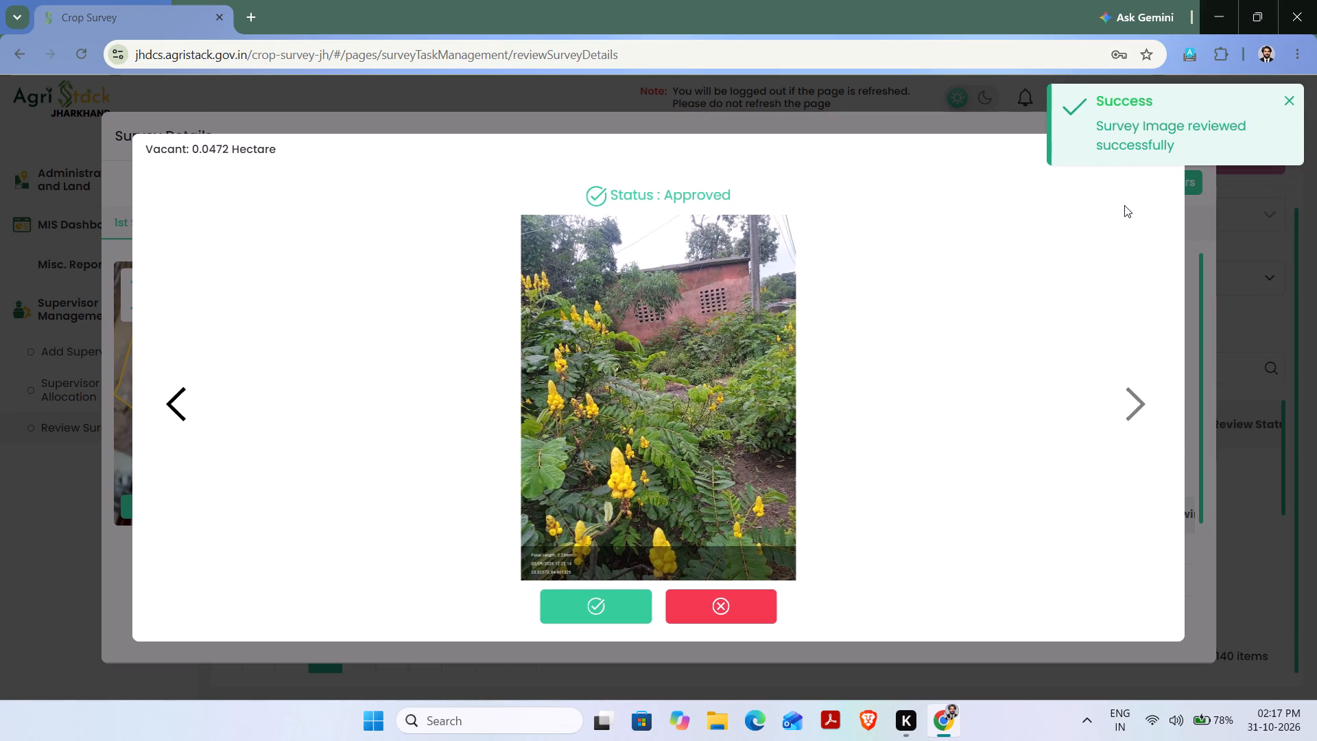
click(1168, 151)
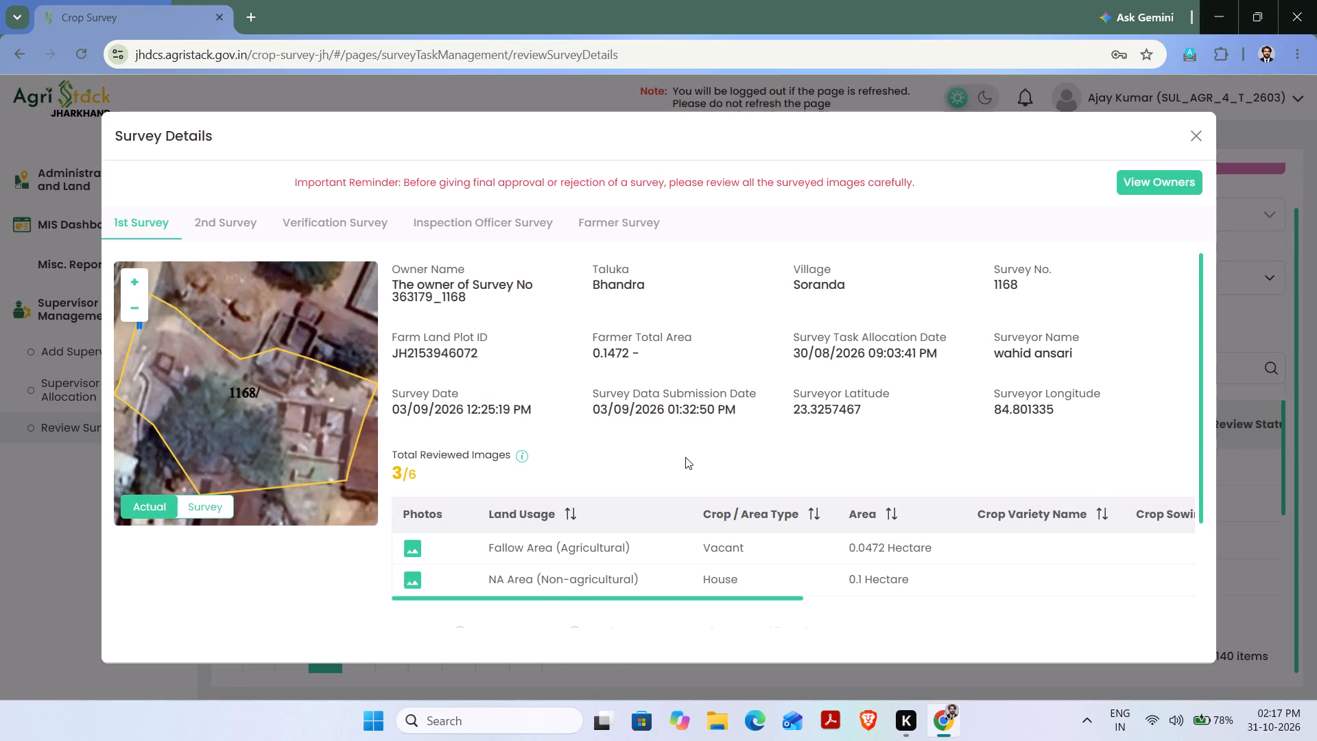
Approve the three farm images of the non-agricultural House area in survey number 1168.
scroll(685, 457, down, 1)
click(407, 464)
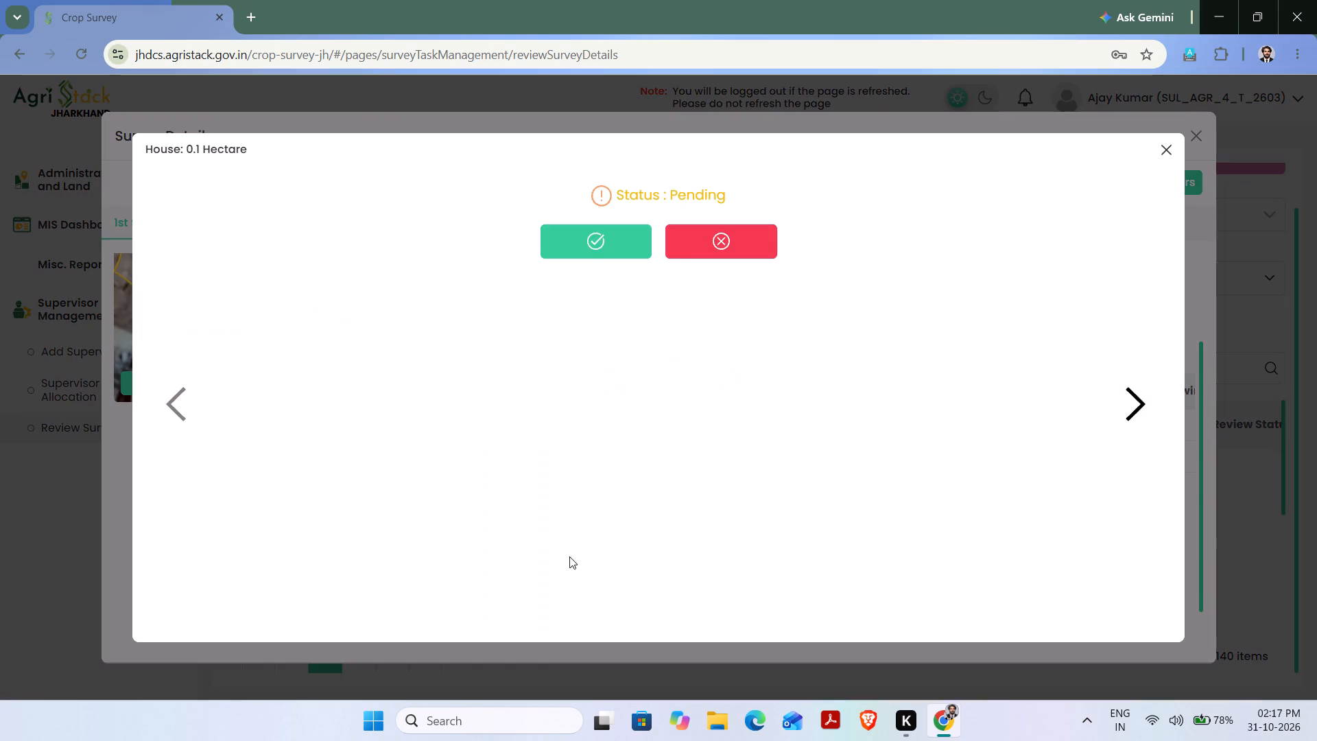
click(578, 607)
drag(654, 508, 584, 515)
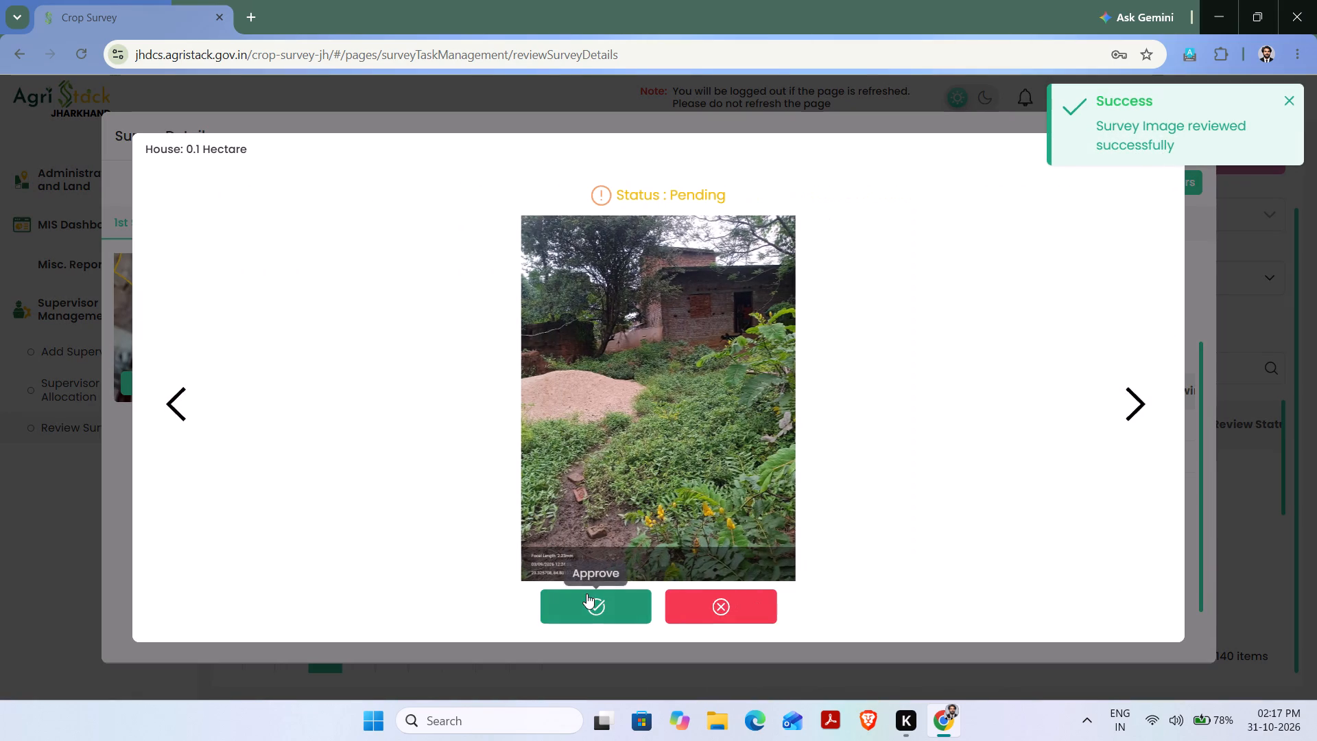
click(586, 593)
drag(660, 506, 593, 515)
click(596, 609)
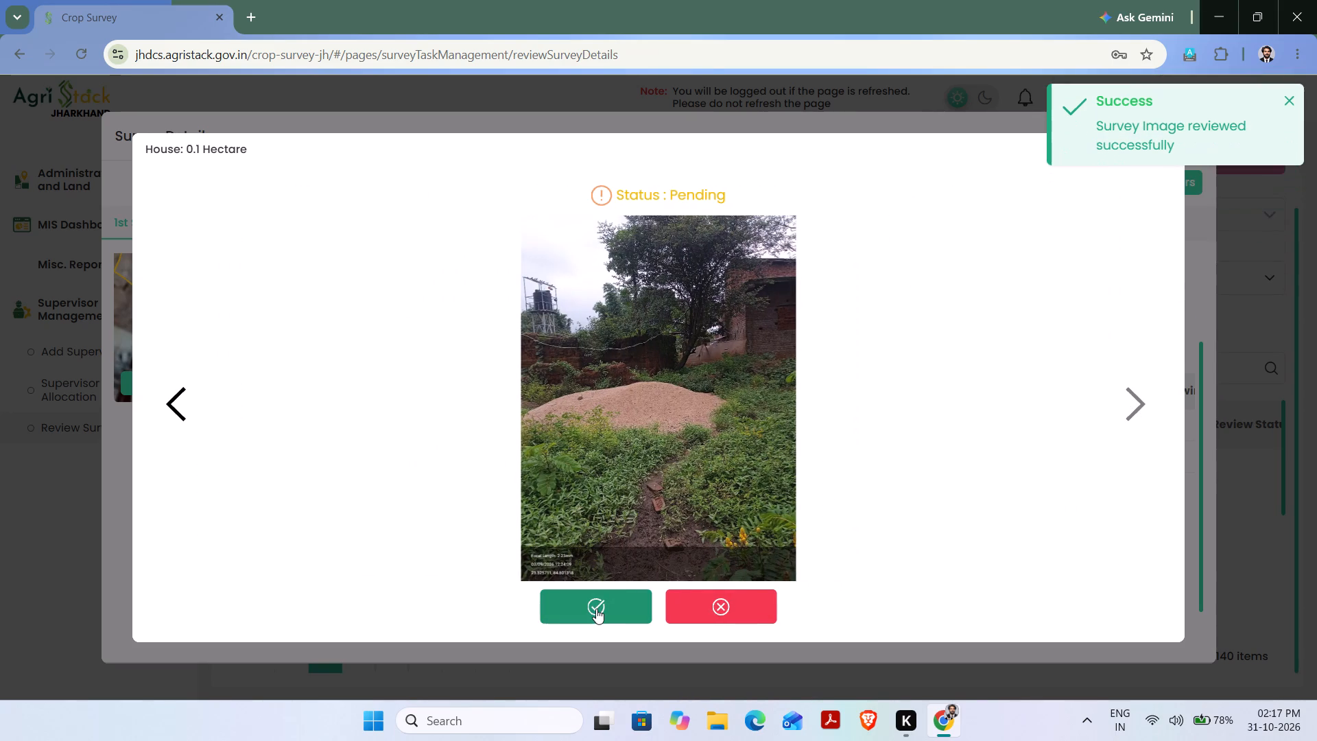
drag(669, 479, 643, 483)
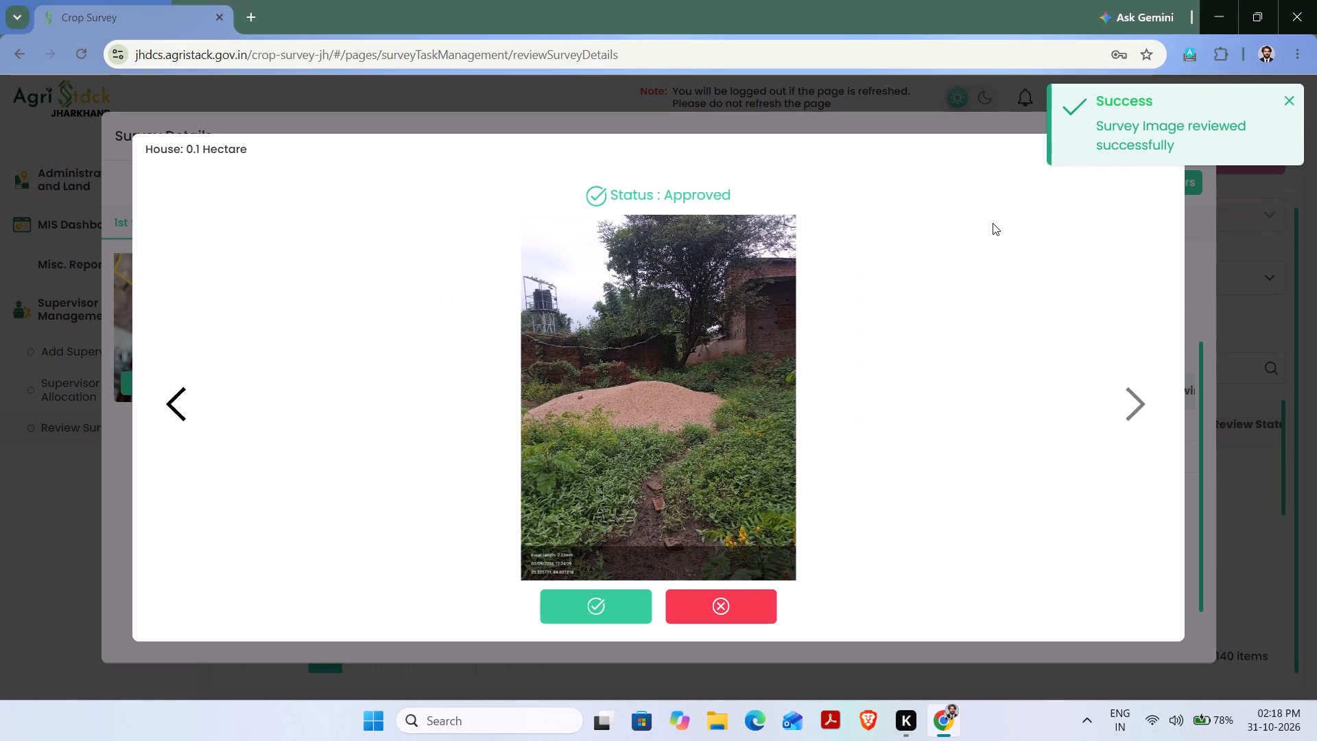
click(1164, 150)
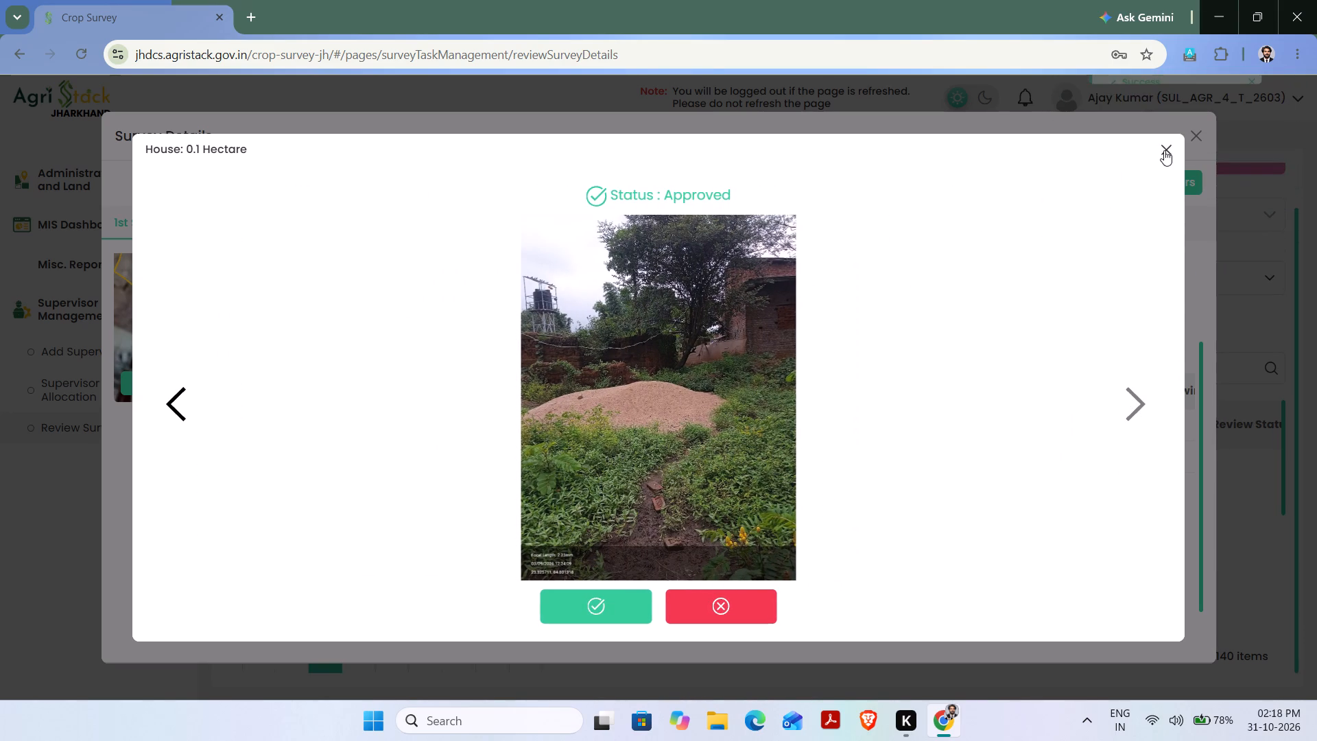
Save the 1st survey review of survey number 1168 as Approve and close its details.
scroll(808, 394, down, 1)
click(493, 490)
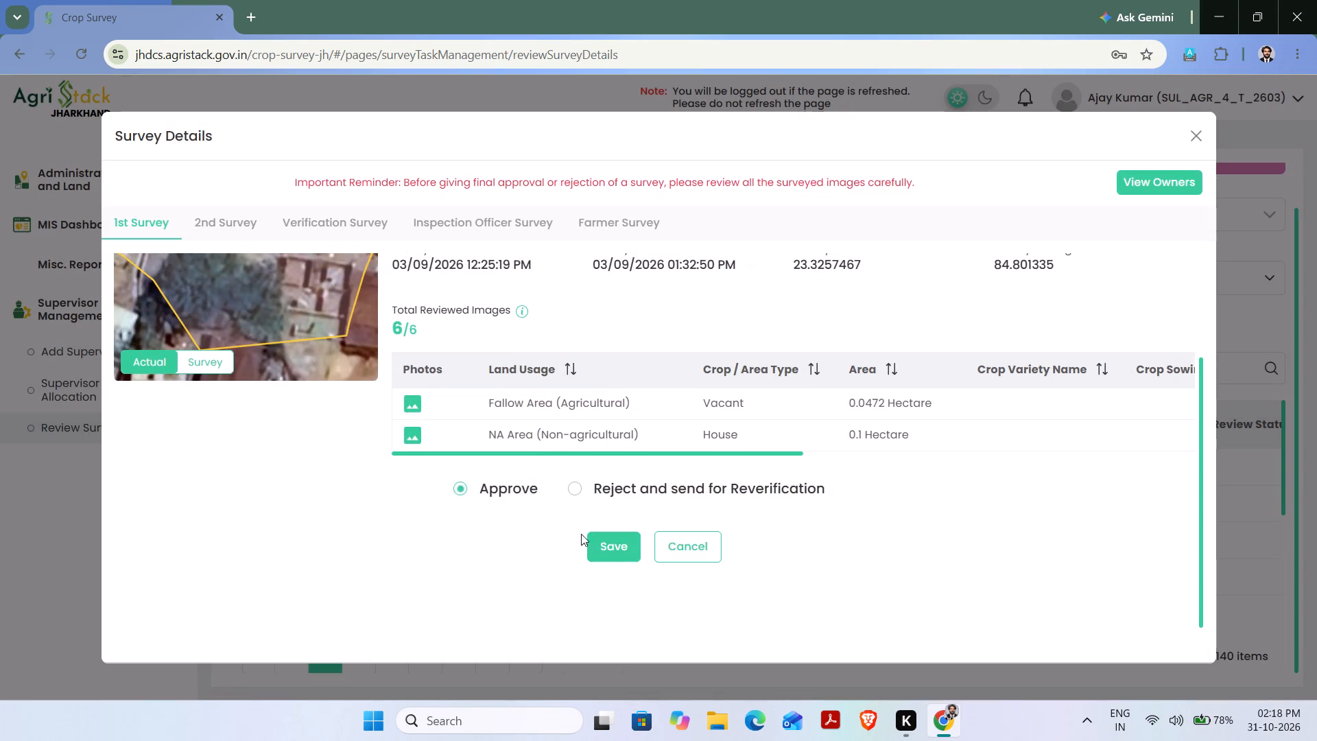
click(611, 552)
click(685, 430)
Open survey number 1167 and approve the three farm images of its non-agricultural House area.
scroll(346, 589, down, 1)
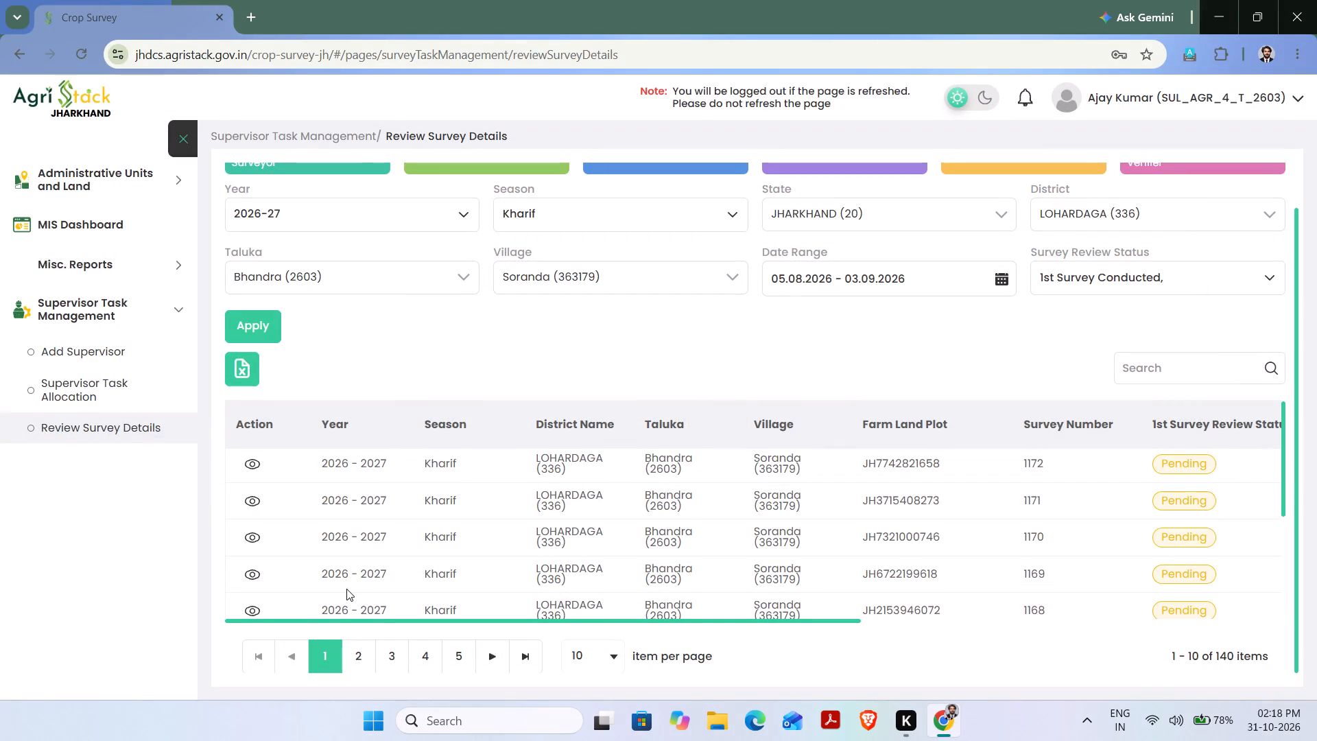
scroll(346, 589, down, 4)
click(254, 449)
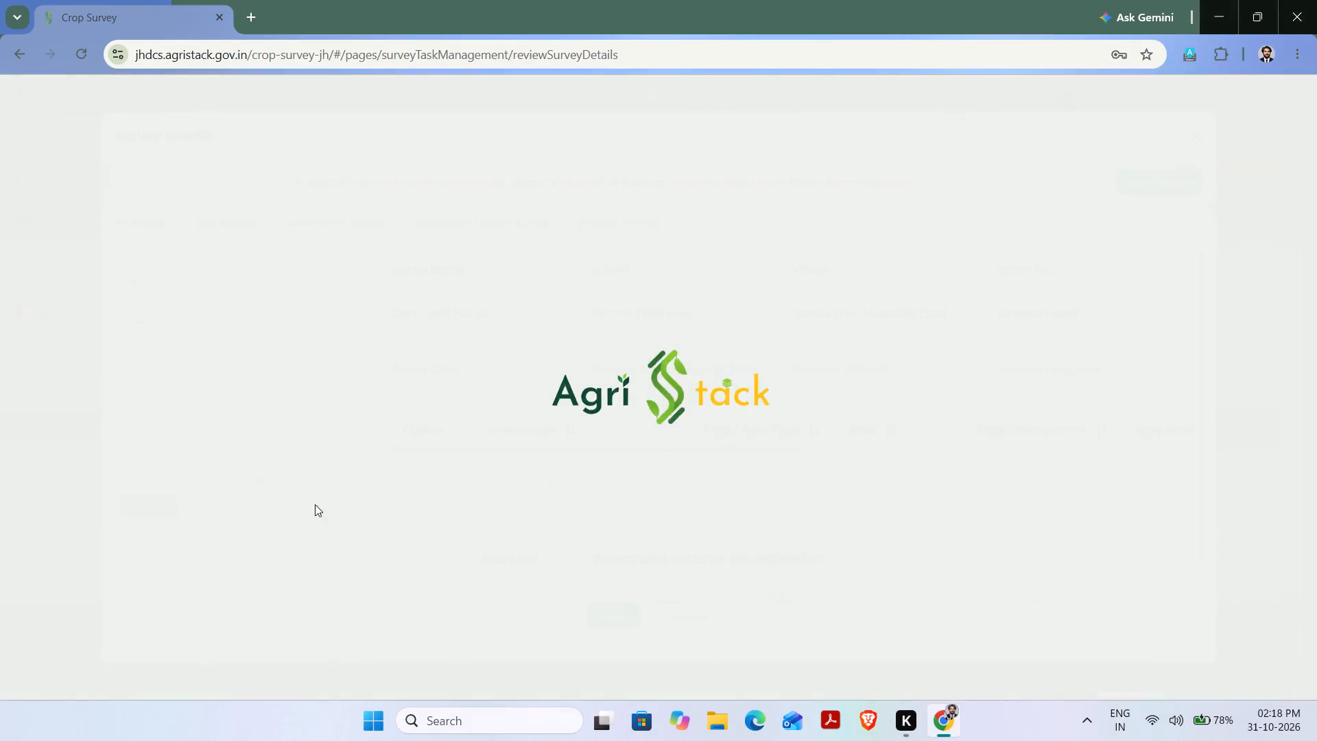
click(411, 548)
click(557, 611)
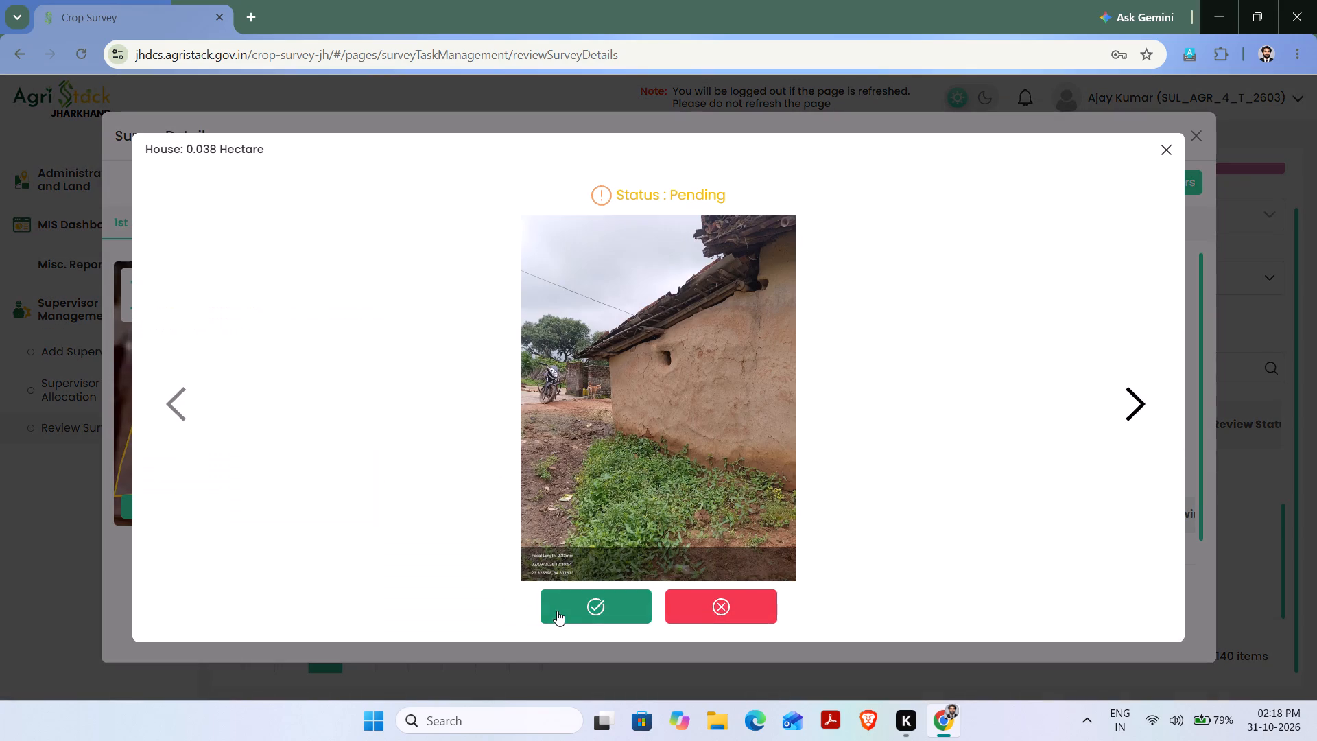
drag(678, 494, 587, 513)
click(608, 602)
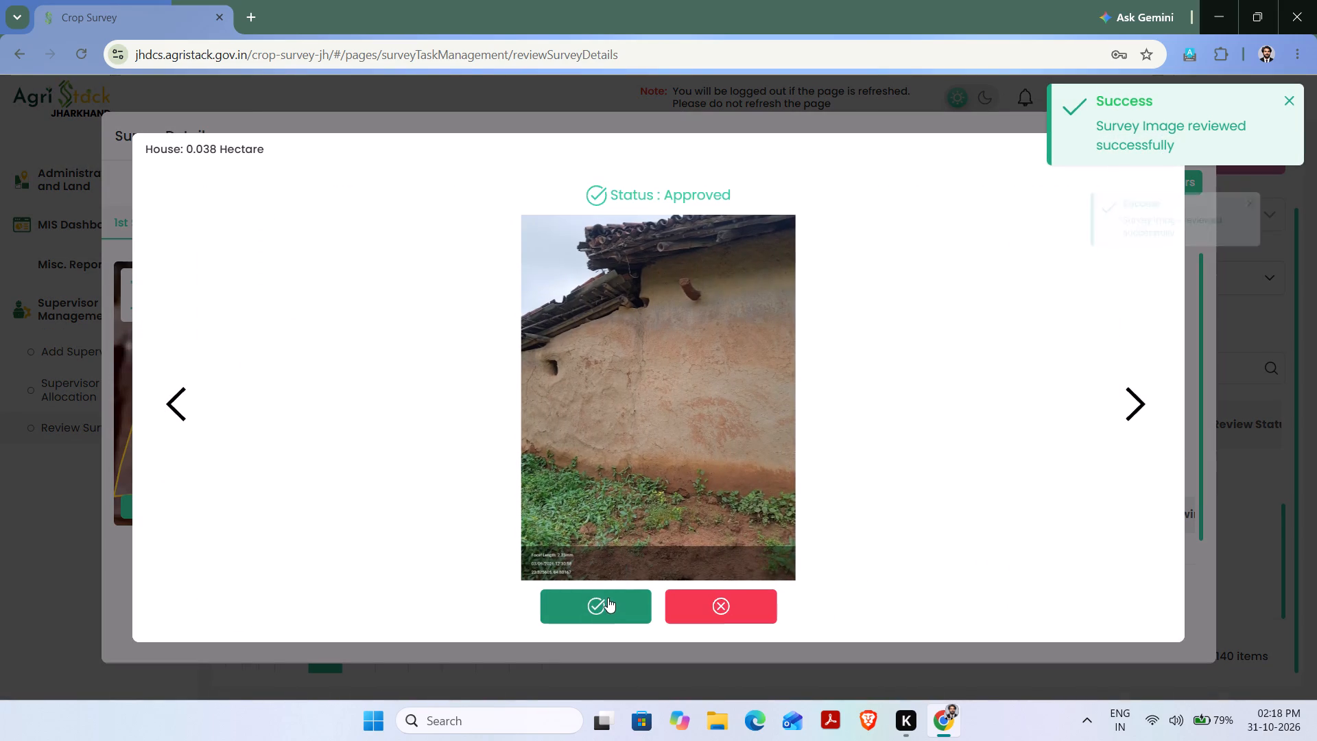
drag(720, 462, 639, 488)
click(633, 604)
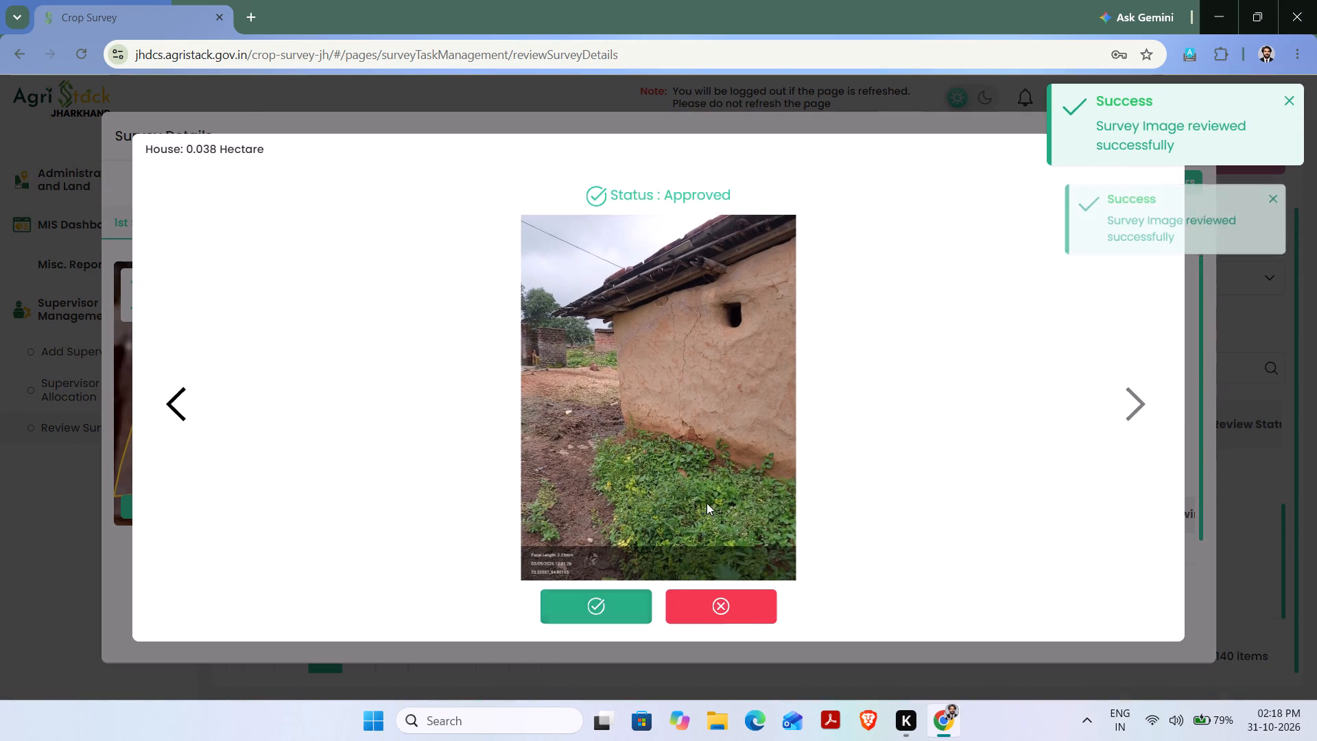
drag(701, 501, 653, 510)
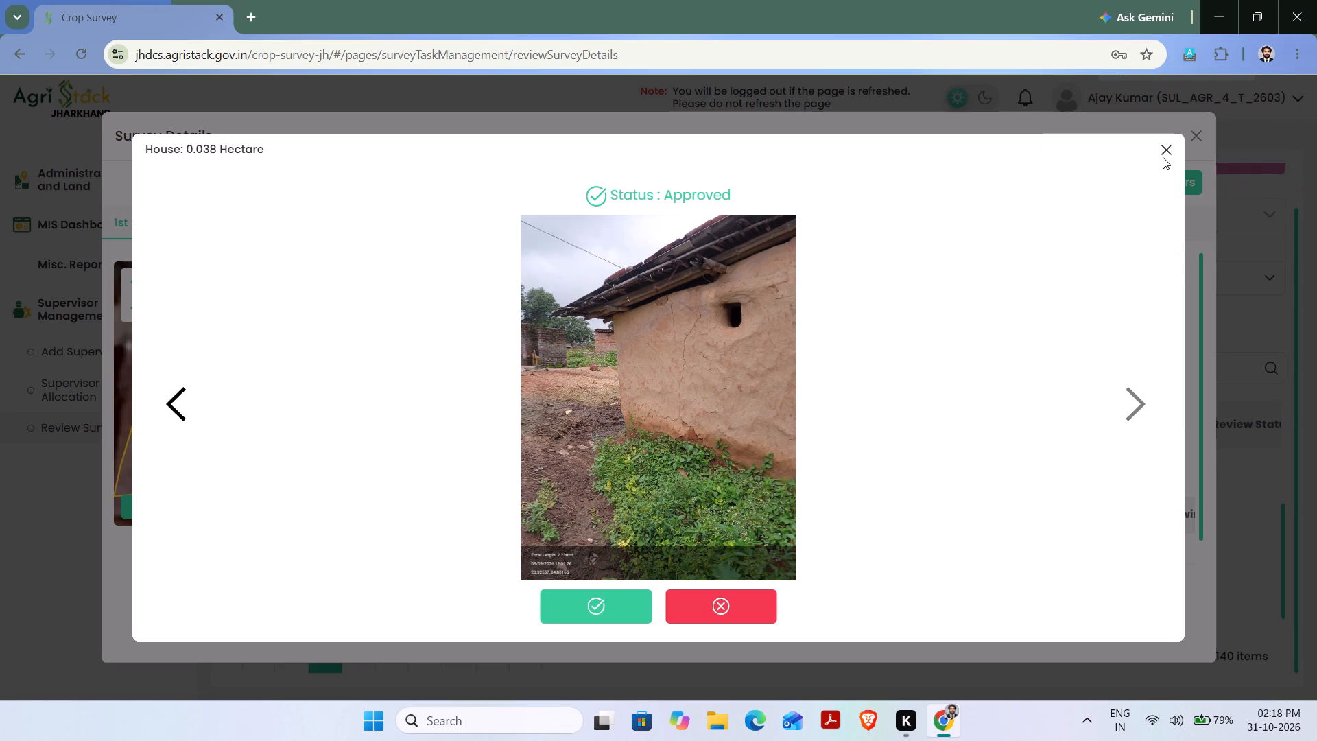
click(1162, 150)
Save the 1st survey review of survey number 1167 as Approve and close its details.
scroll(706, 473, down, 1)
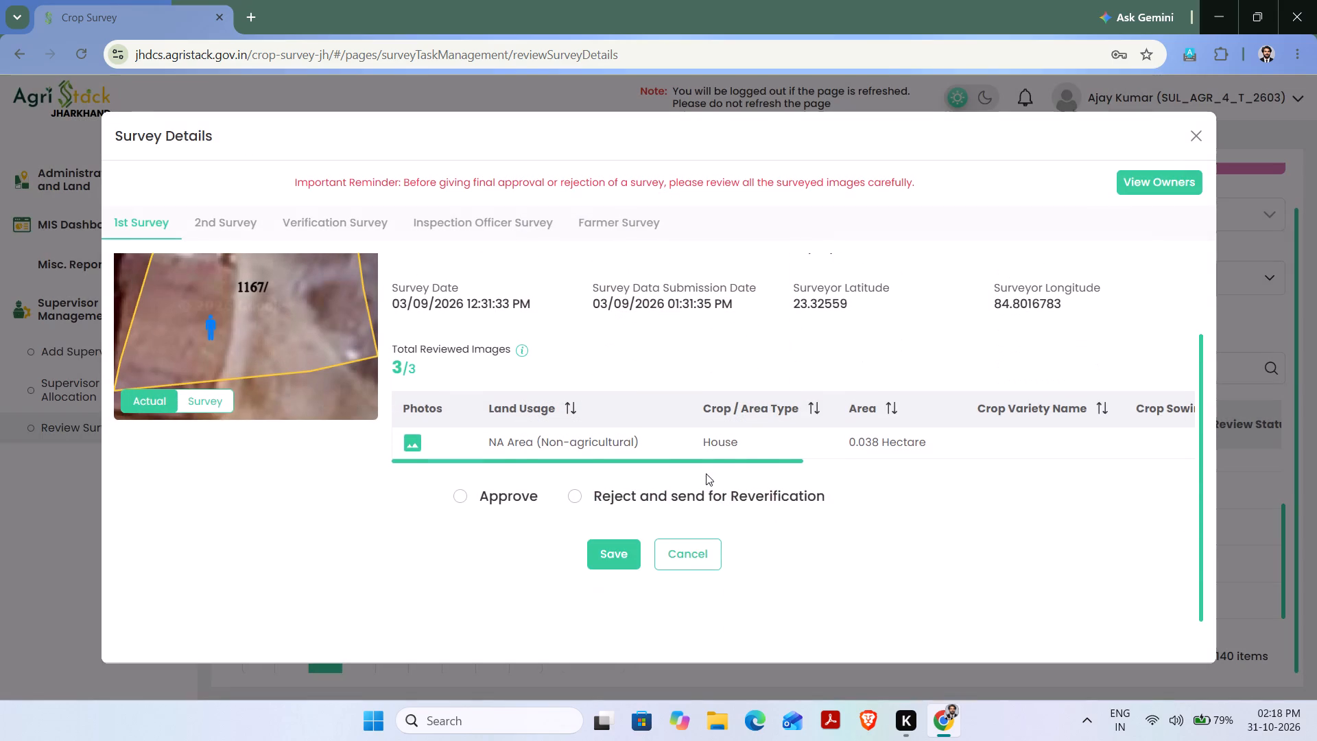
click(514, 489)
click(621, 548)
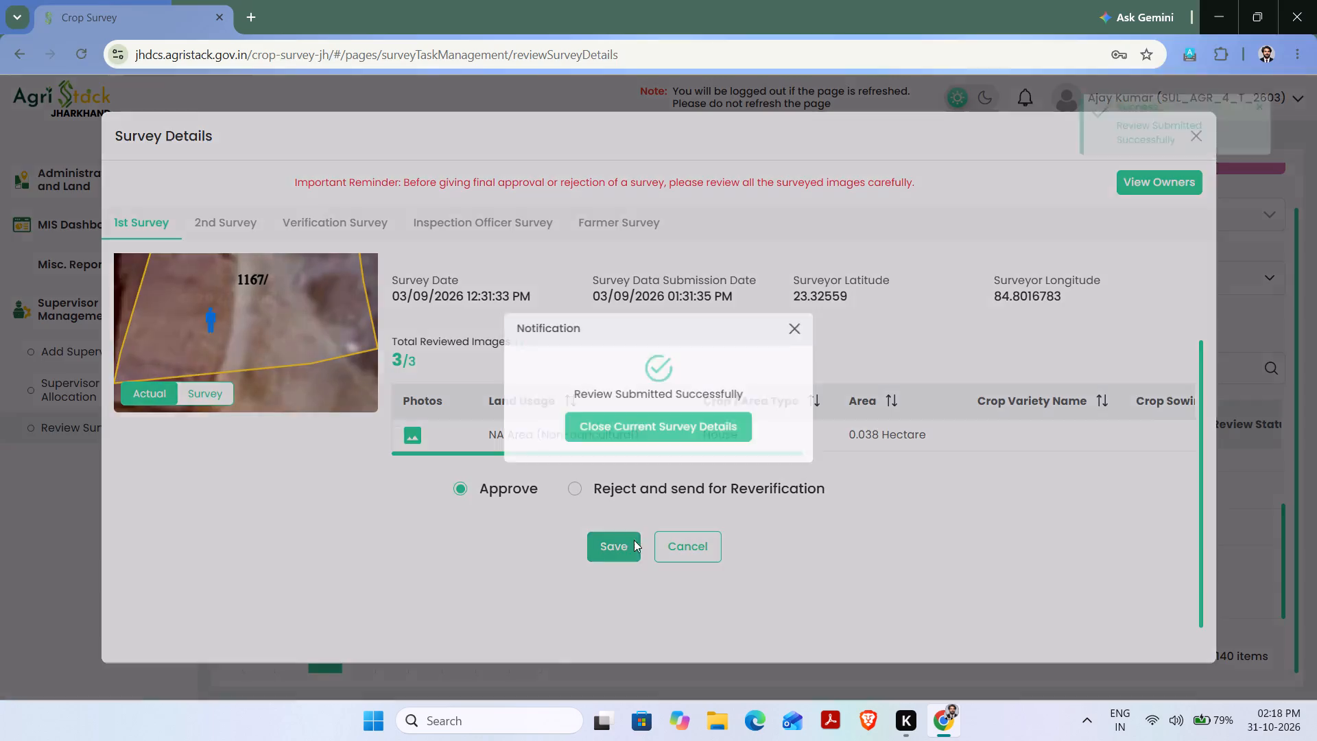
click(700, 434)
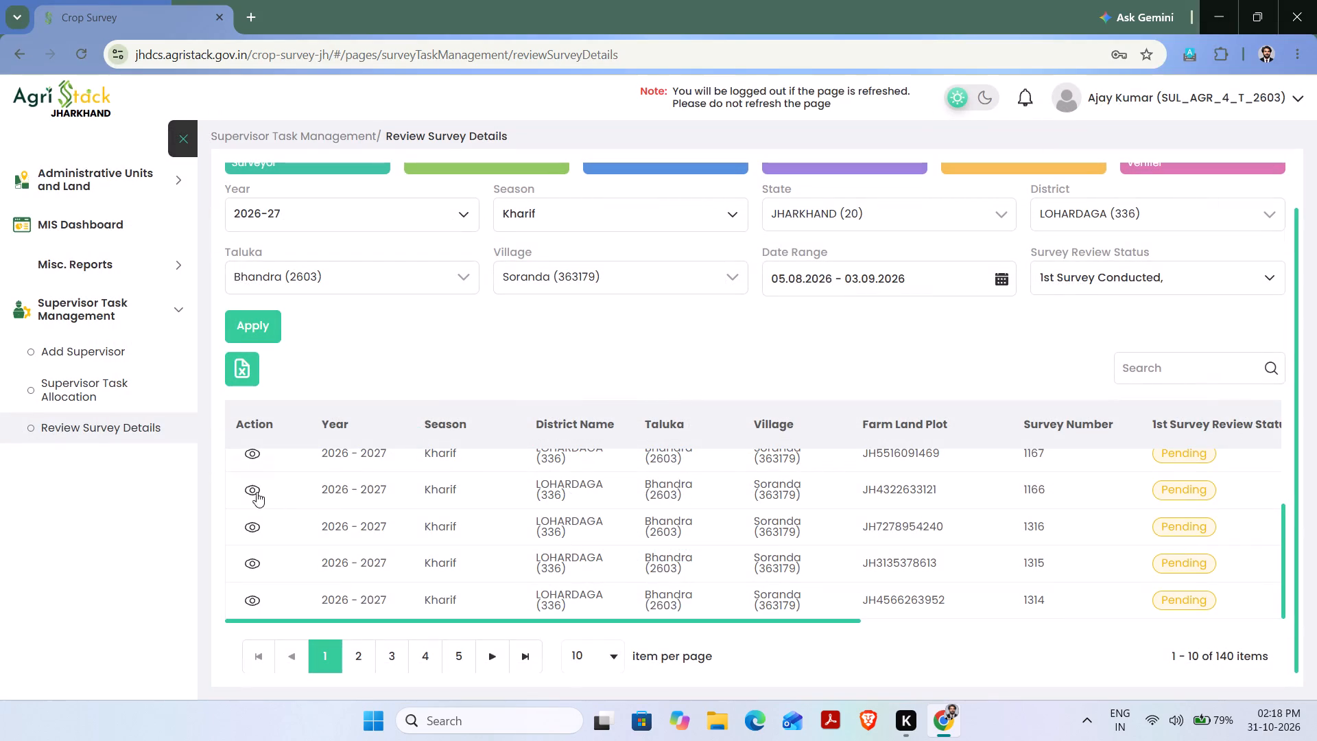
Open survey number 1166 and approve the three farm images of its agricultural आम crop area.
click(252, 489)
click(409, 550)
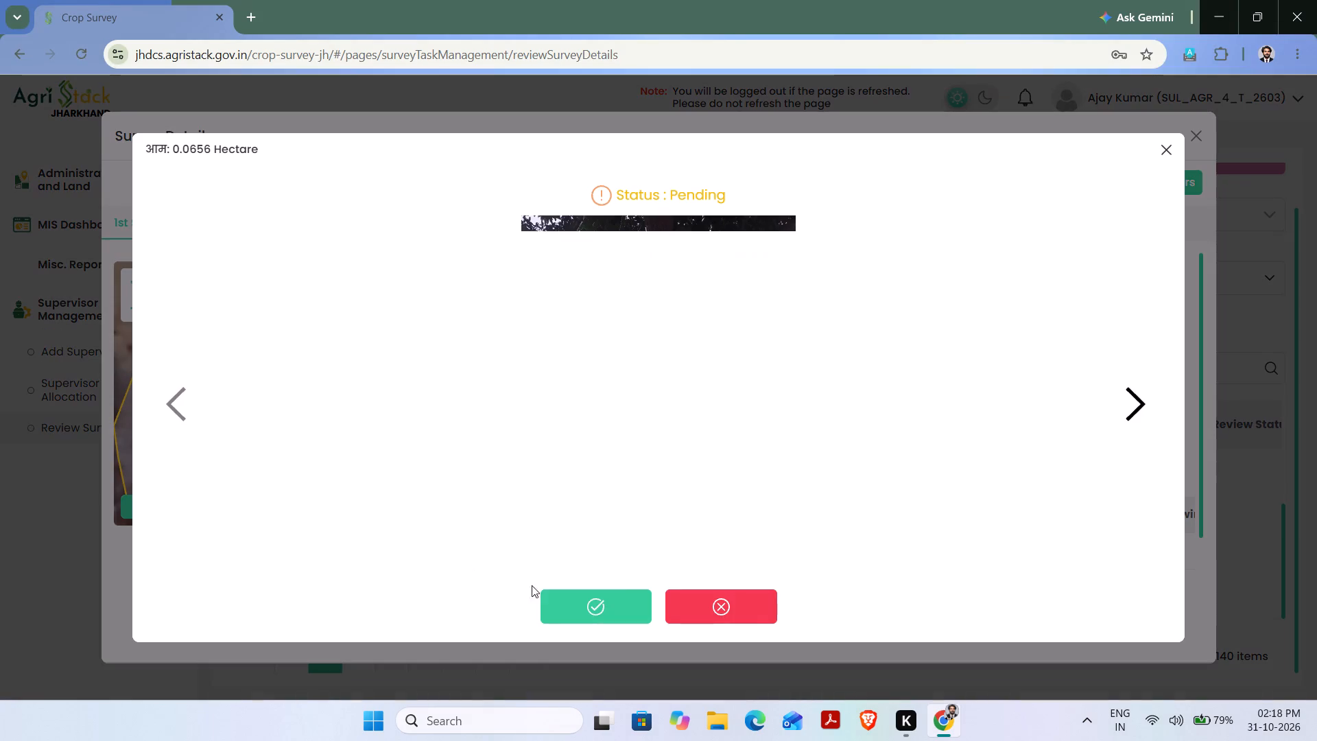
click(560, 596)
drag(684, 517, 589, 521)
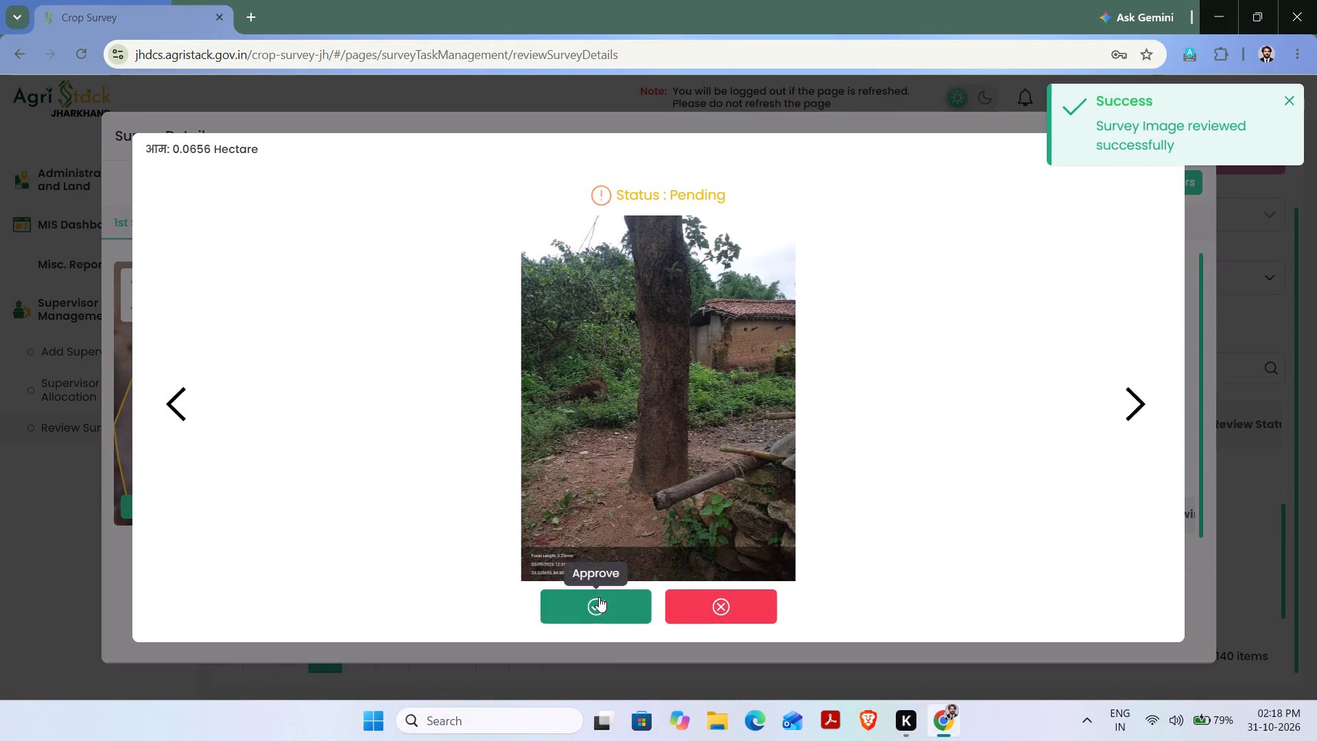
click(599, 597)
drag(698, 506, 602, 523)
click(609, 598)
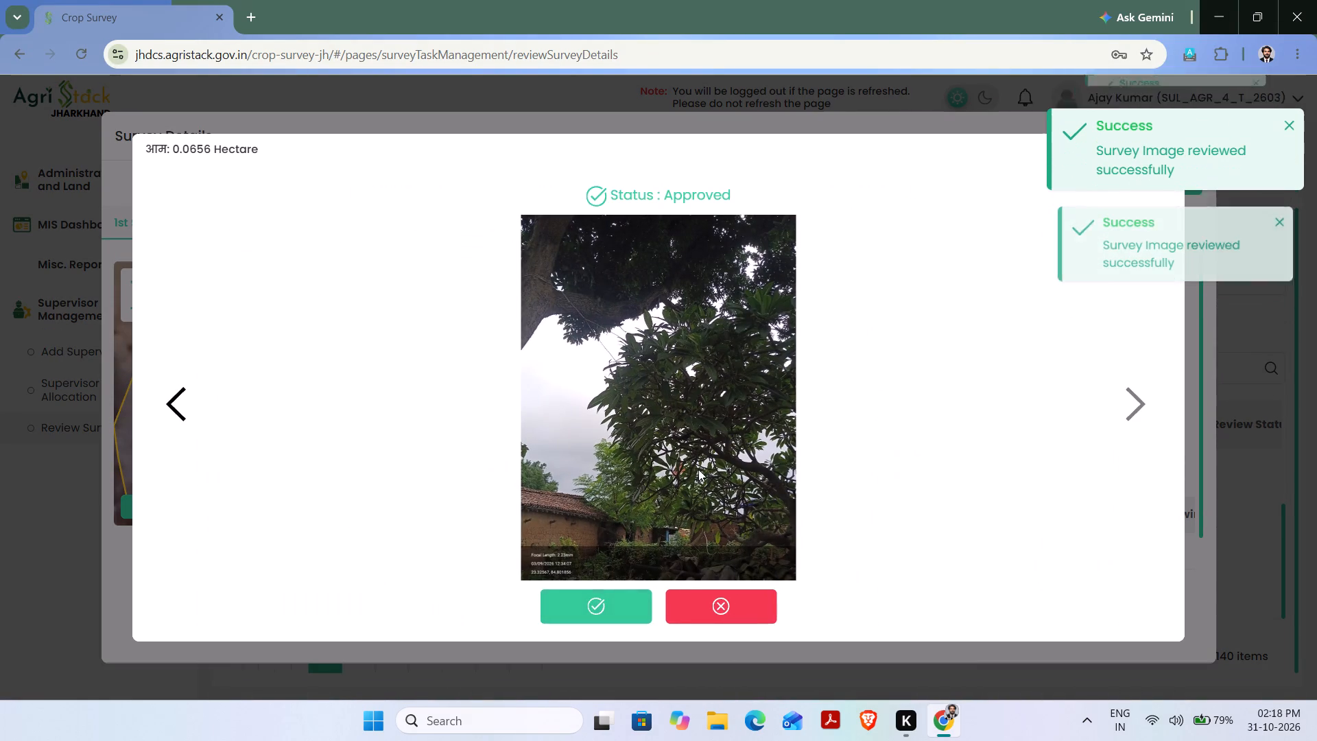
drag(696, 470, 661, 473)
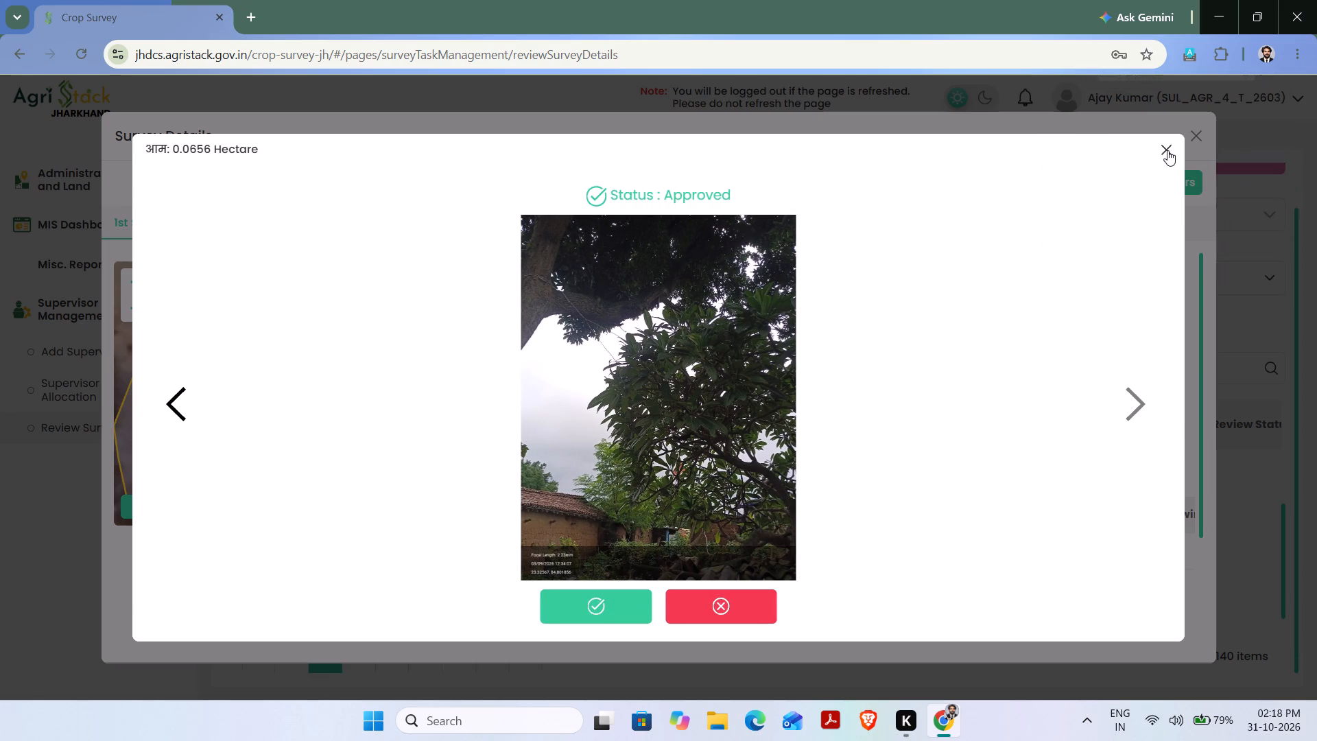
click(1167, 150)
Save the 1st survey review of survey number 1166 as Approve and close its details.
scroll(796, 462, down, 1)
click(527, 508)
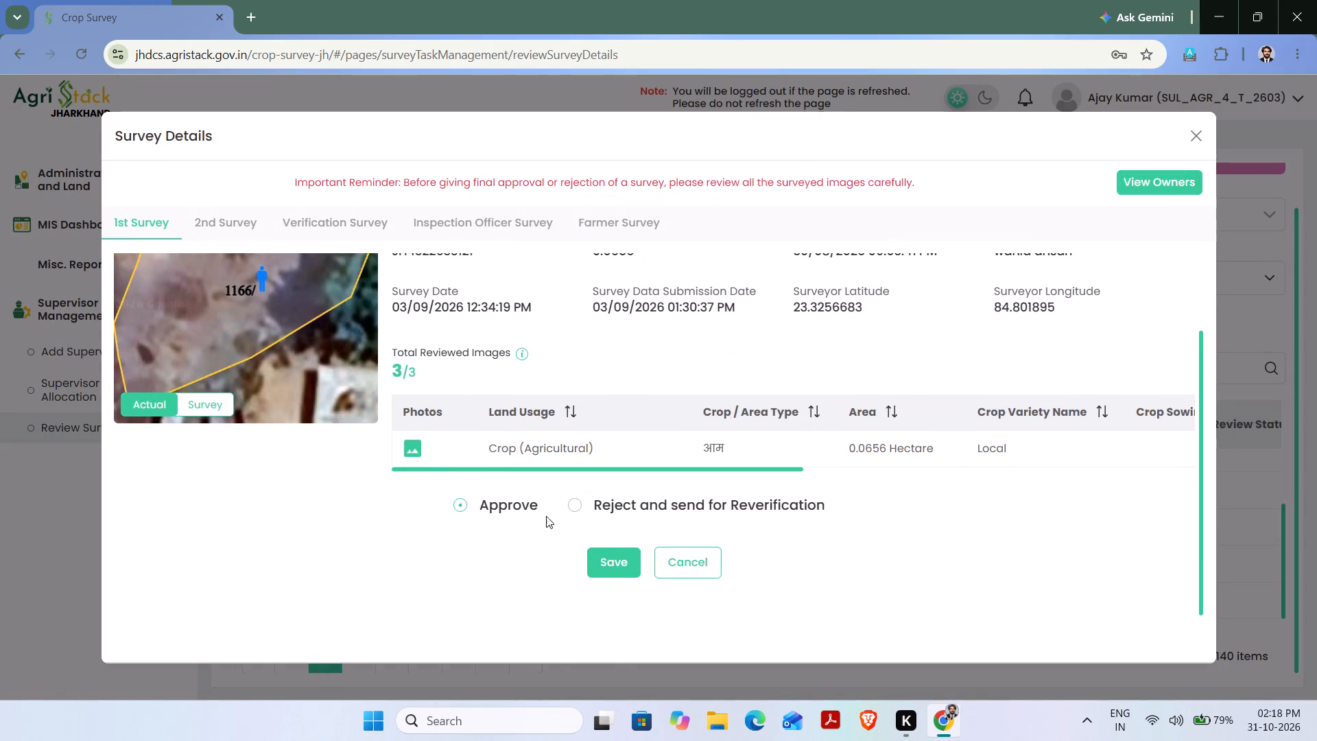
click(622, 564)
click(672, 430)
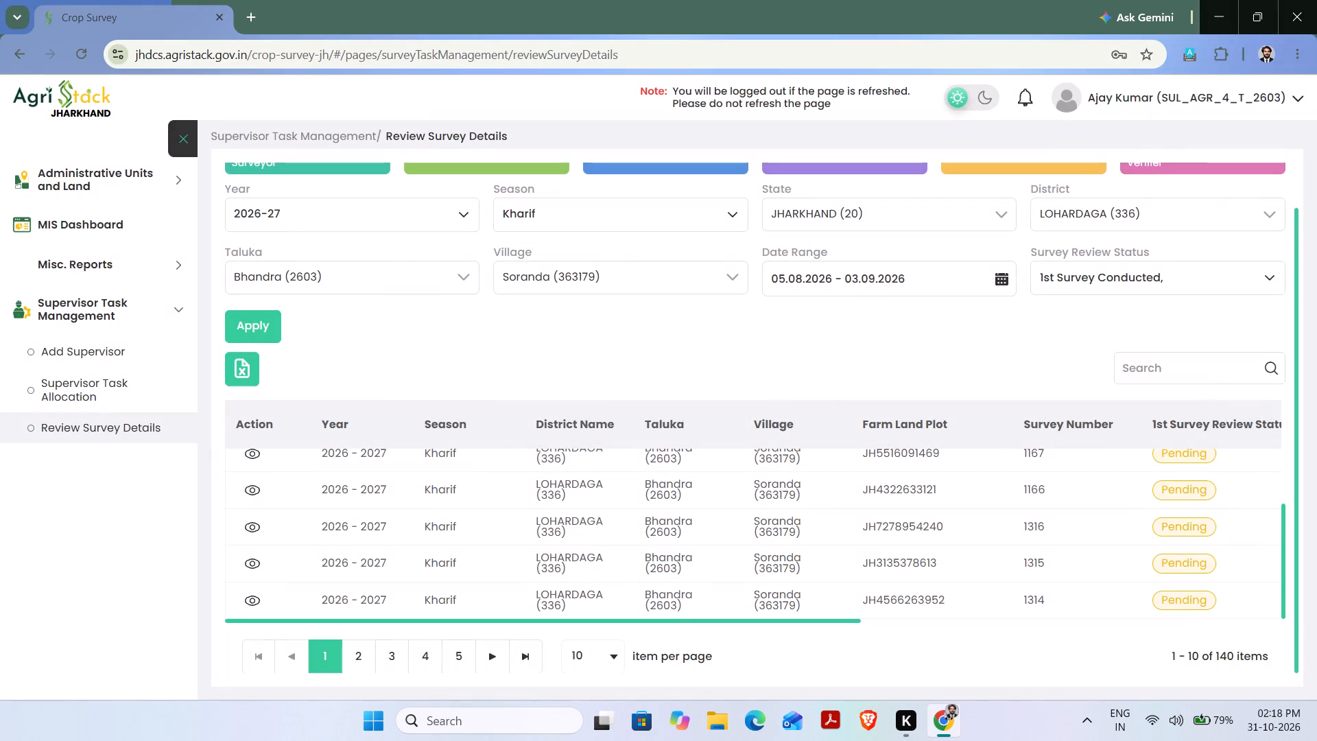
Open survey number 1316 and approve the three farm images of its agricultural उर्दबीन crop area.
click(254, 527)
click(412, 548)
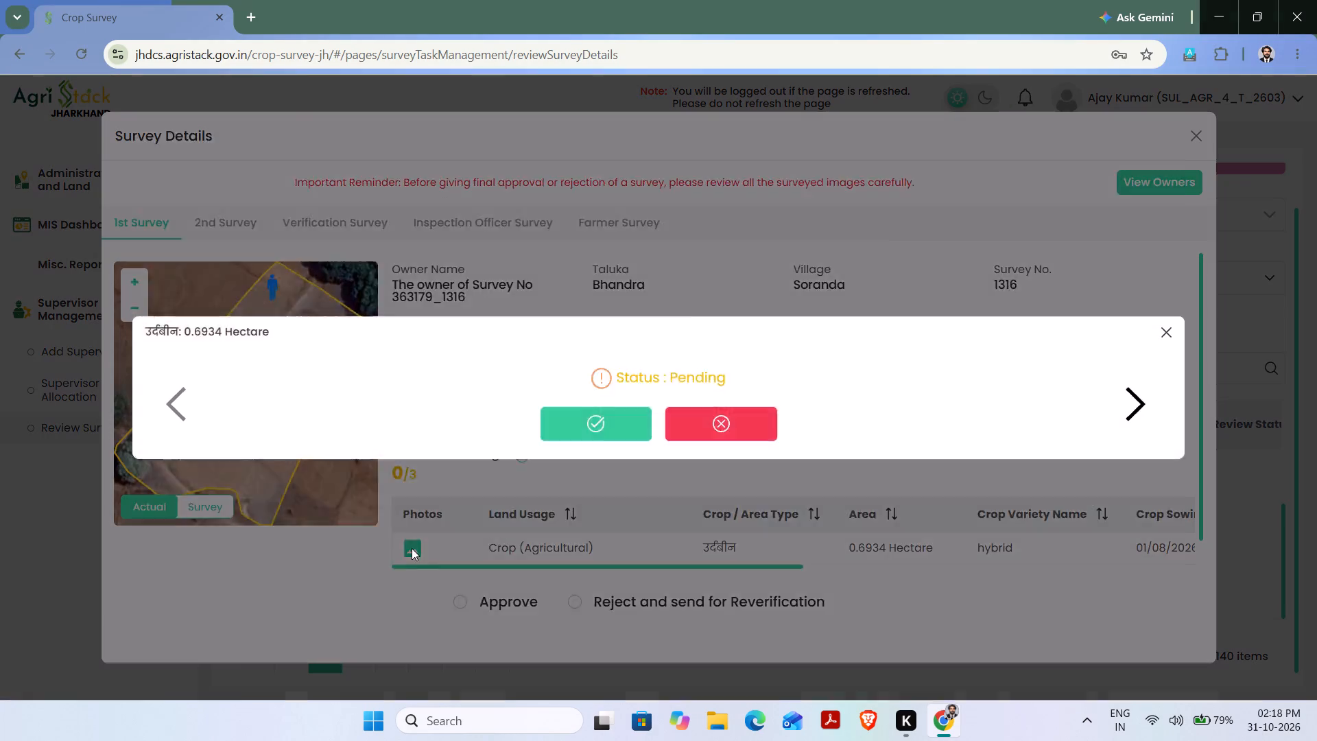
click(570, 596)
drag(689, 511, 602, 523)
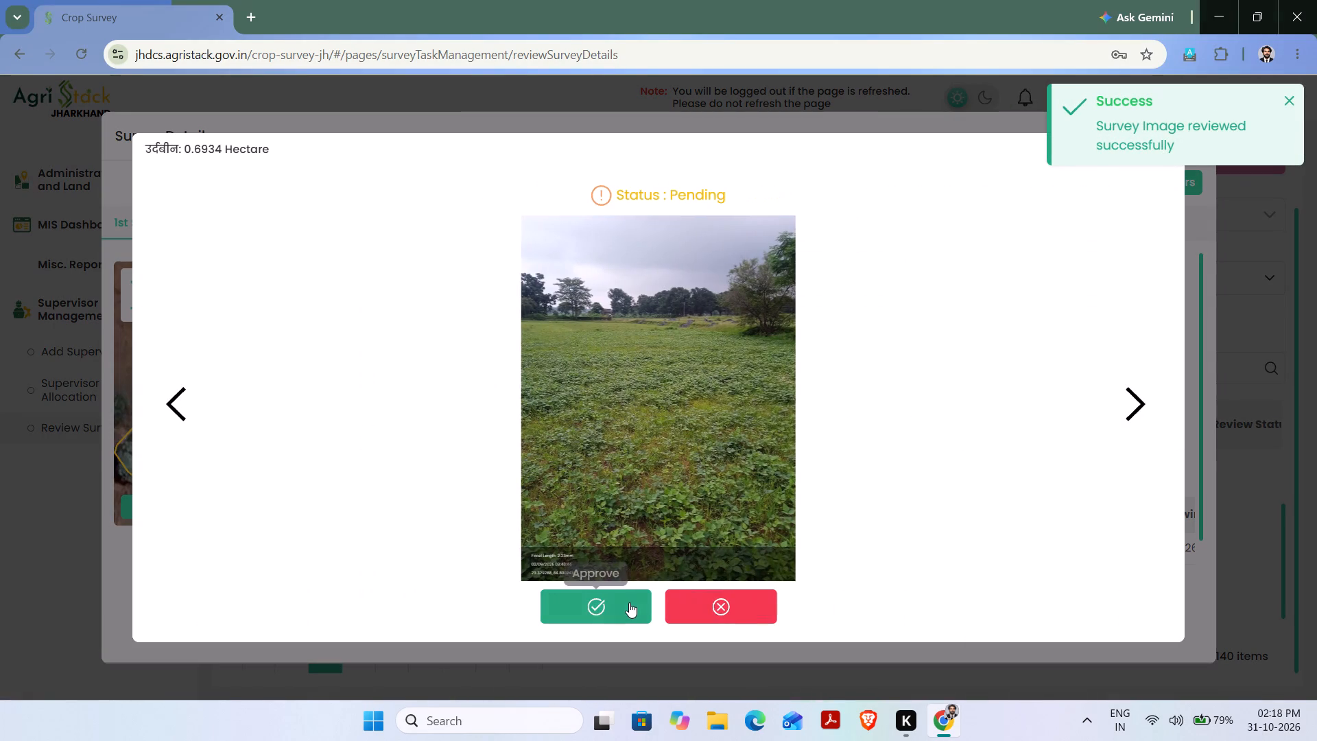
click(629, 602)
drag(712, 514, 628, 530)
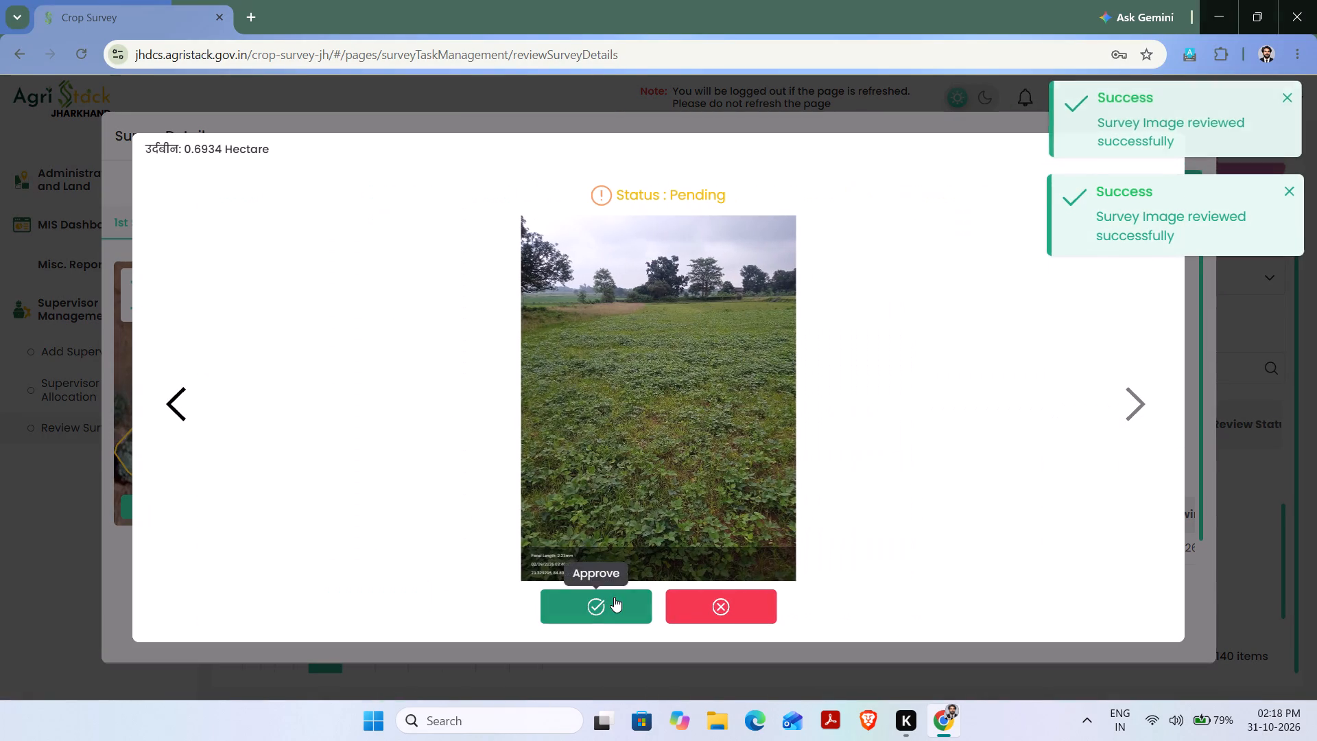
click(613, 597)
drag(724, 473, 689, 477)
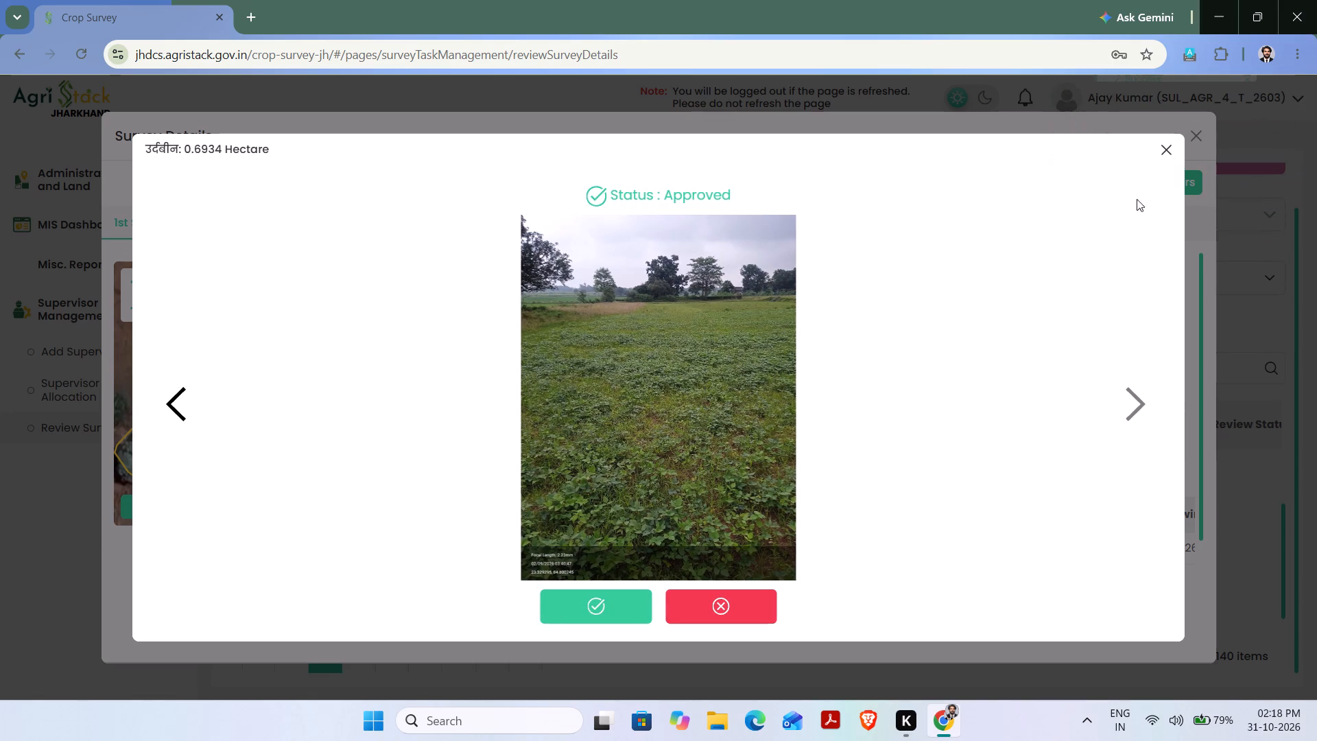
click(1162, 148)
Save the 1st survey review of survey number 1316 as Approve and close its details.
scroll(719, 464, down, 1)
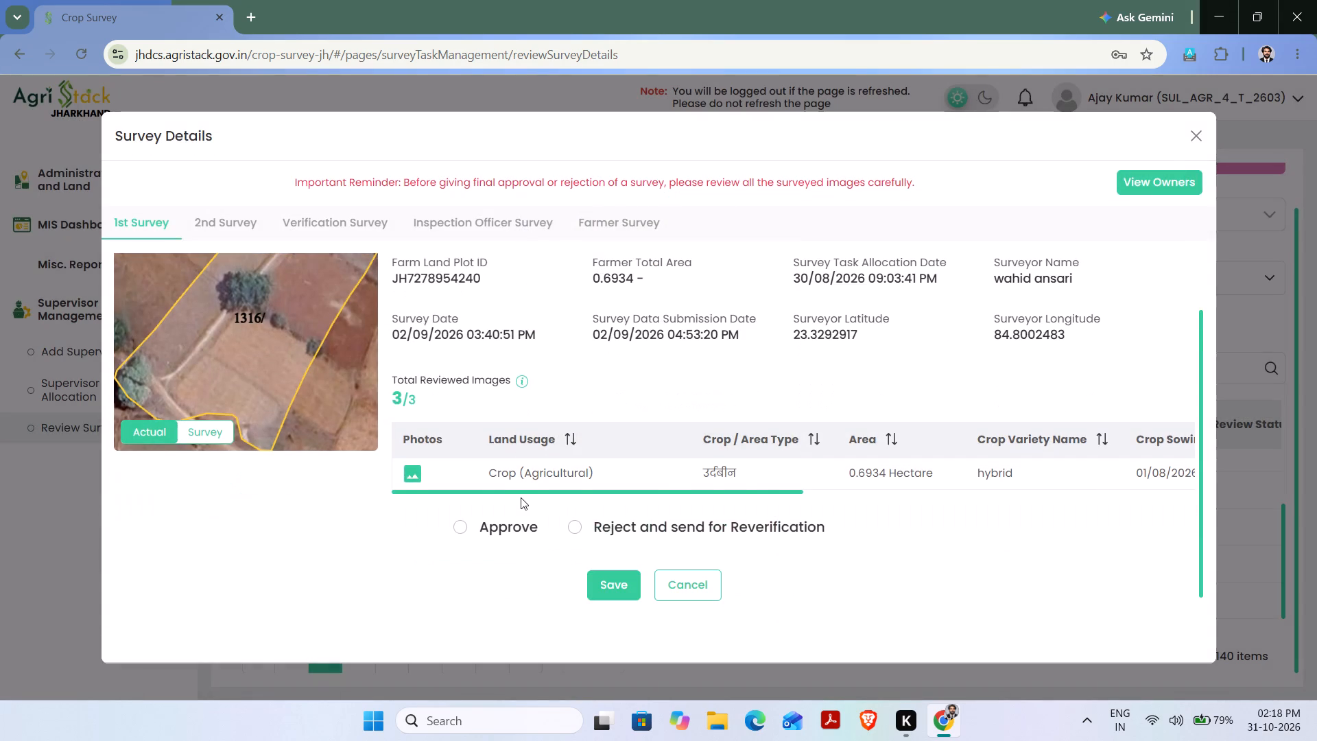
click(521, 497)
click(627, 556)
click(690, 436)
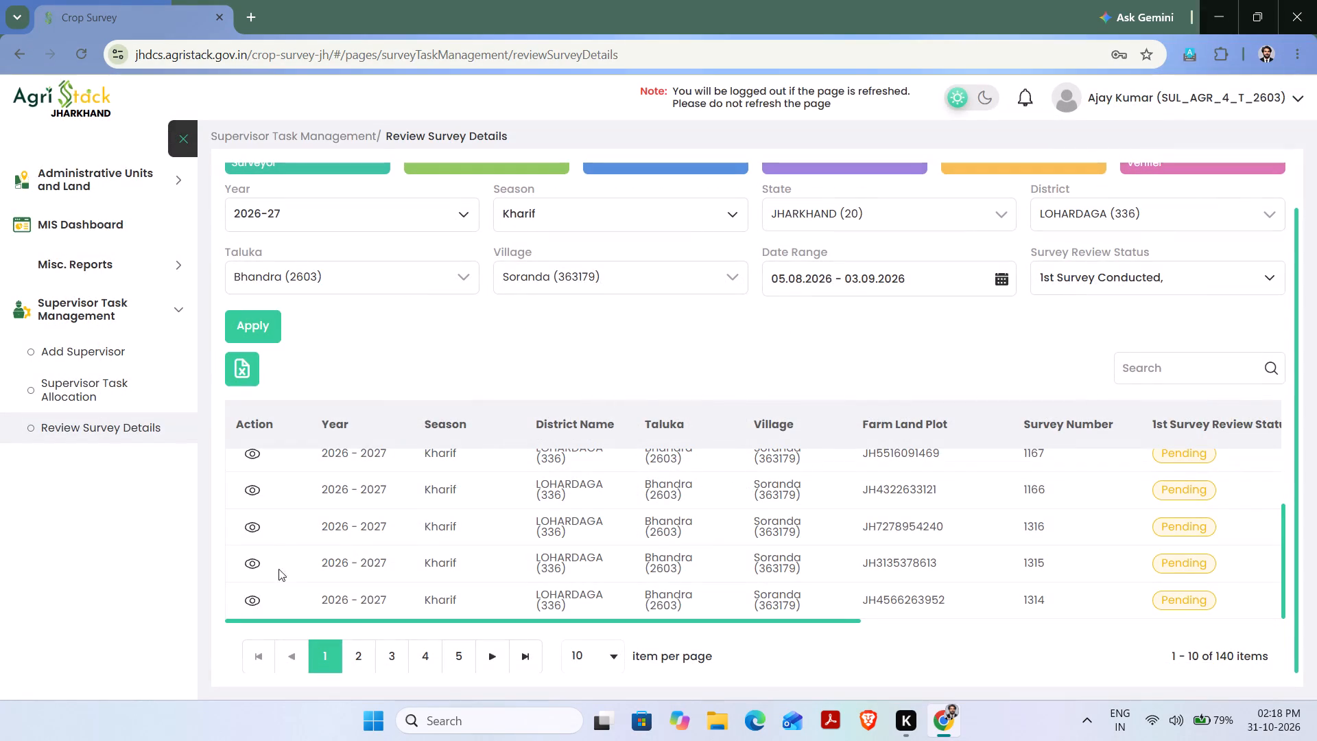
Open survey number 1315 and approve the three farm images of its agricultural आम crop area.
click(250, 565)
click(405, 548)
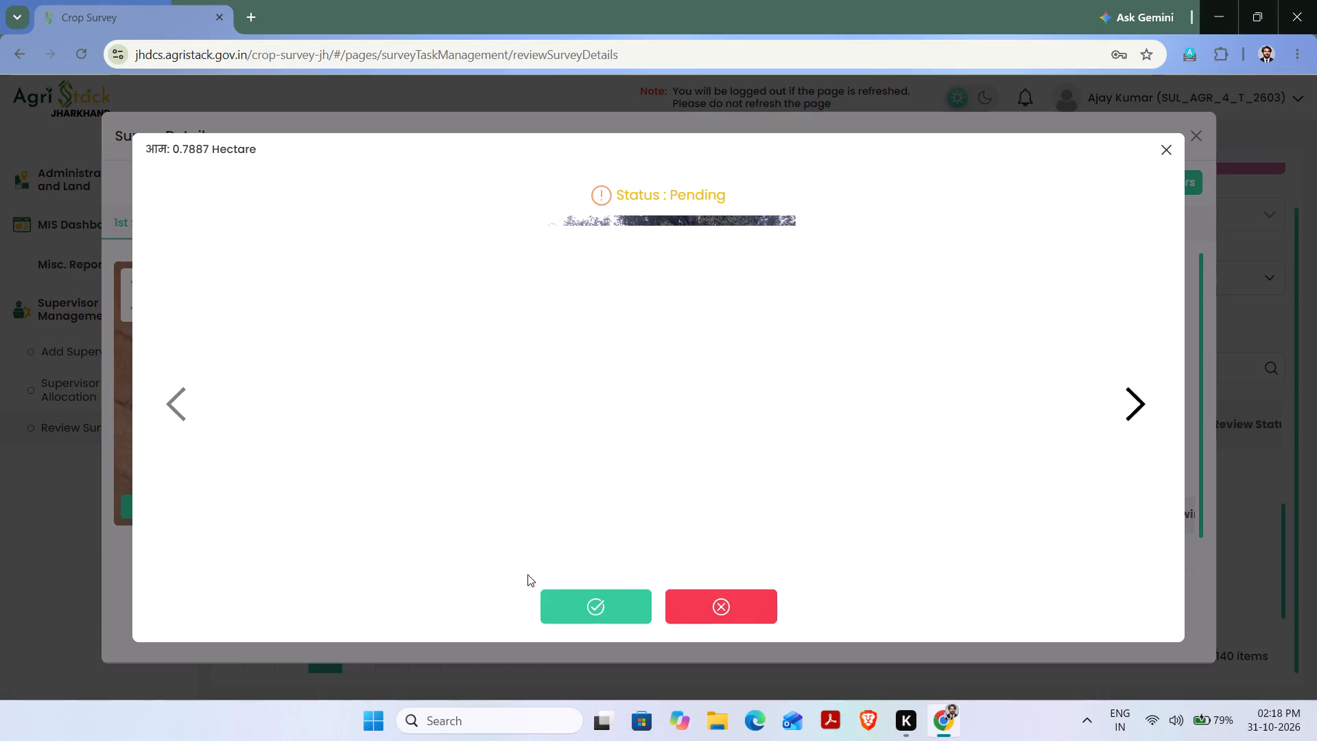
click(580, 599)
drag(693, 506, 609, 515)
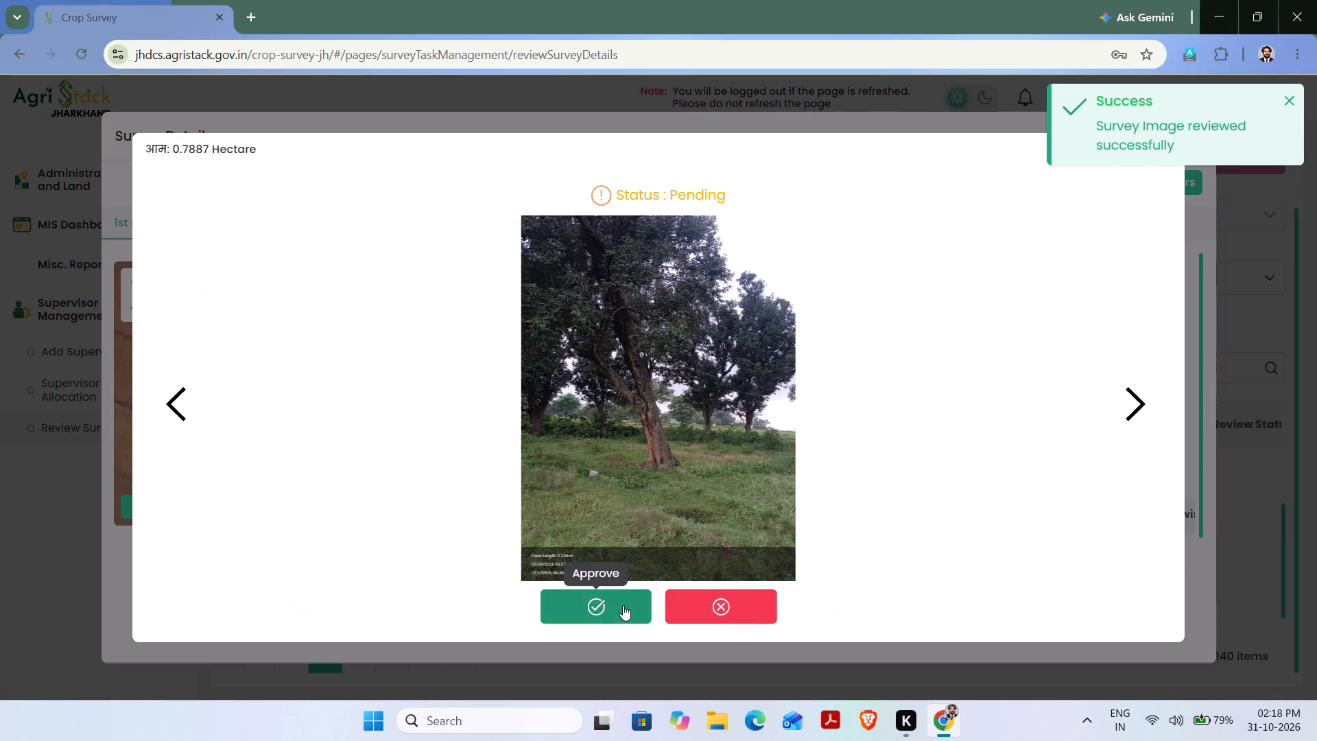
click(623, 605)
drag(720, 495, 615, 519)
click(614, 604)
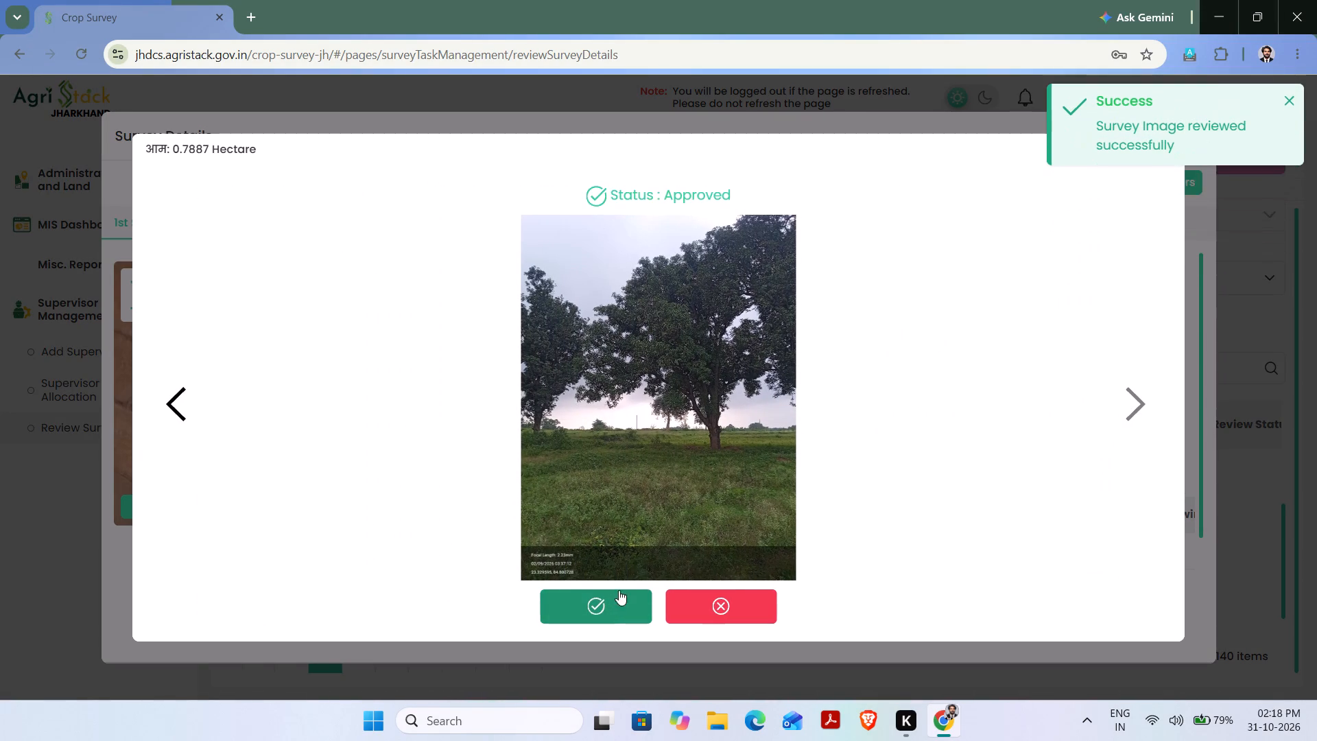
drag(743, 446, 711, 451)
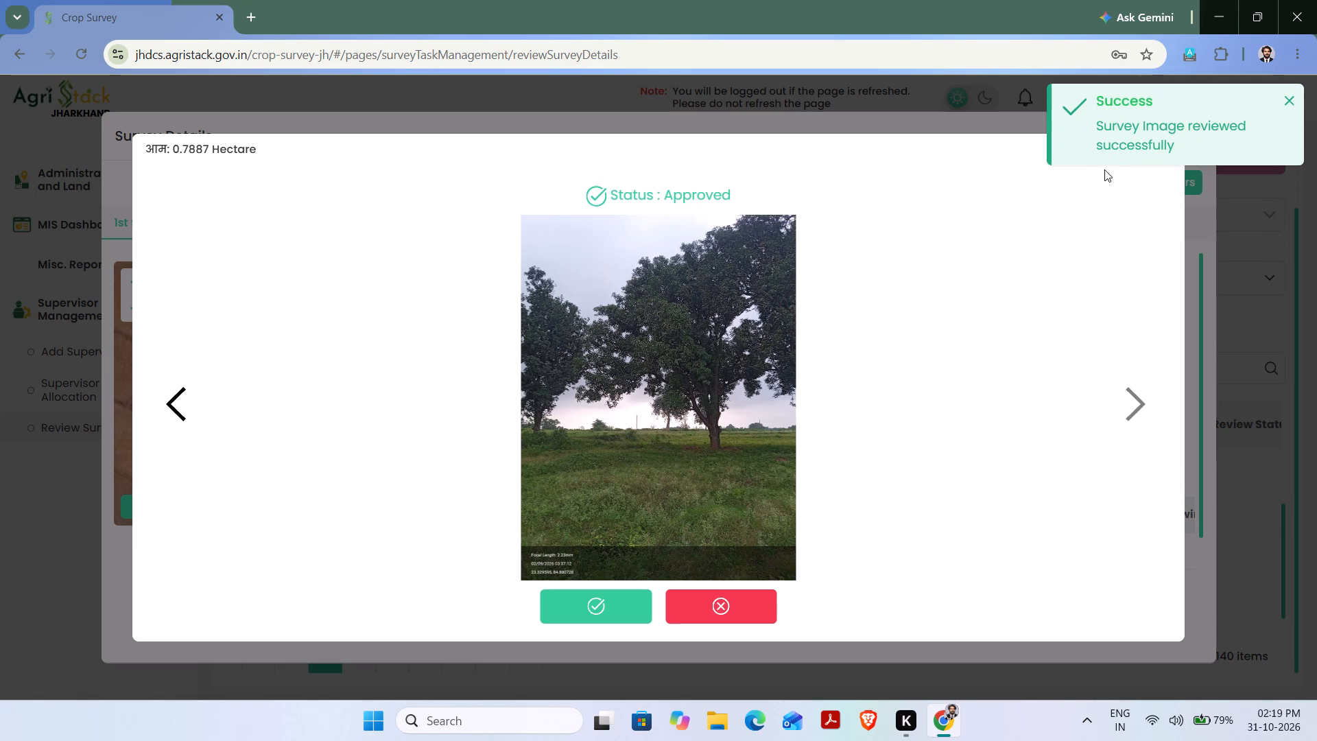
click(1165, 146)
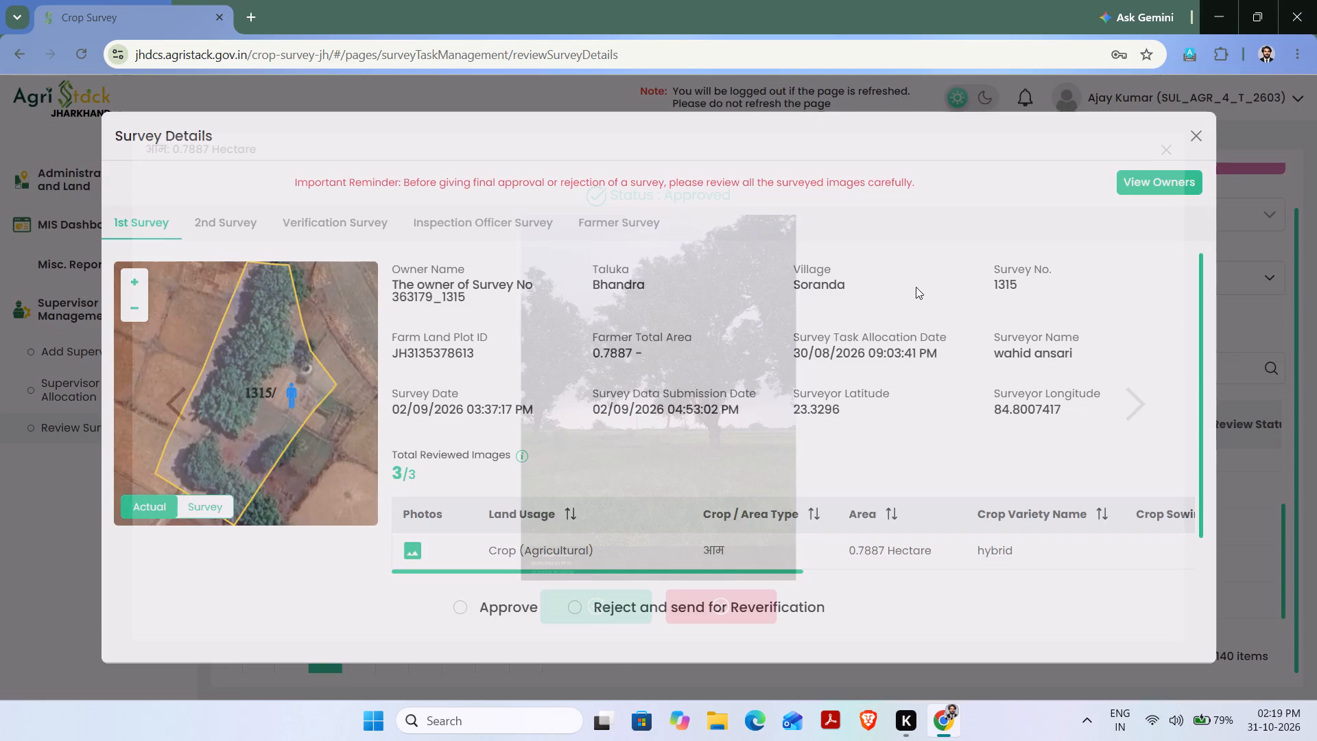
Save the 1st survey review of survey number 1315 as Approve and close its details.
scroll(639, 449, down, 1)
click(477, 489)
click(603, 548)
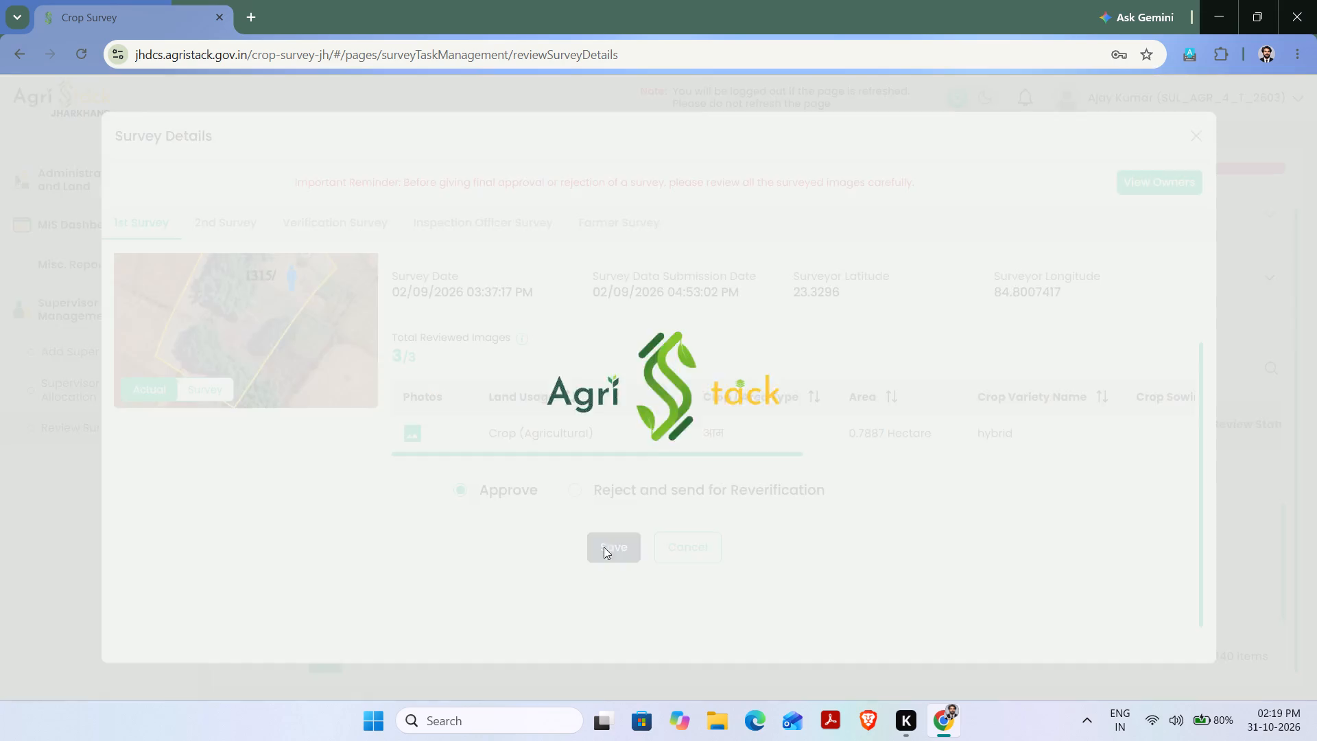
click(674, 418)
click(256, 600)
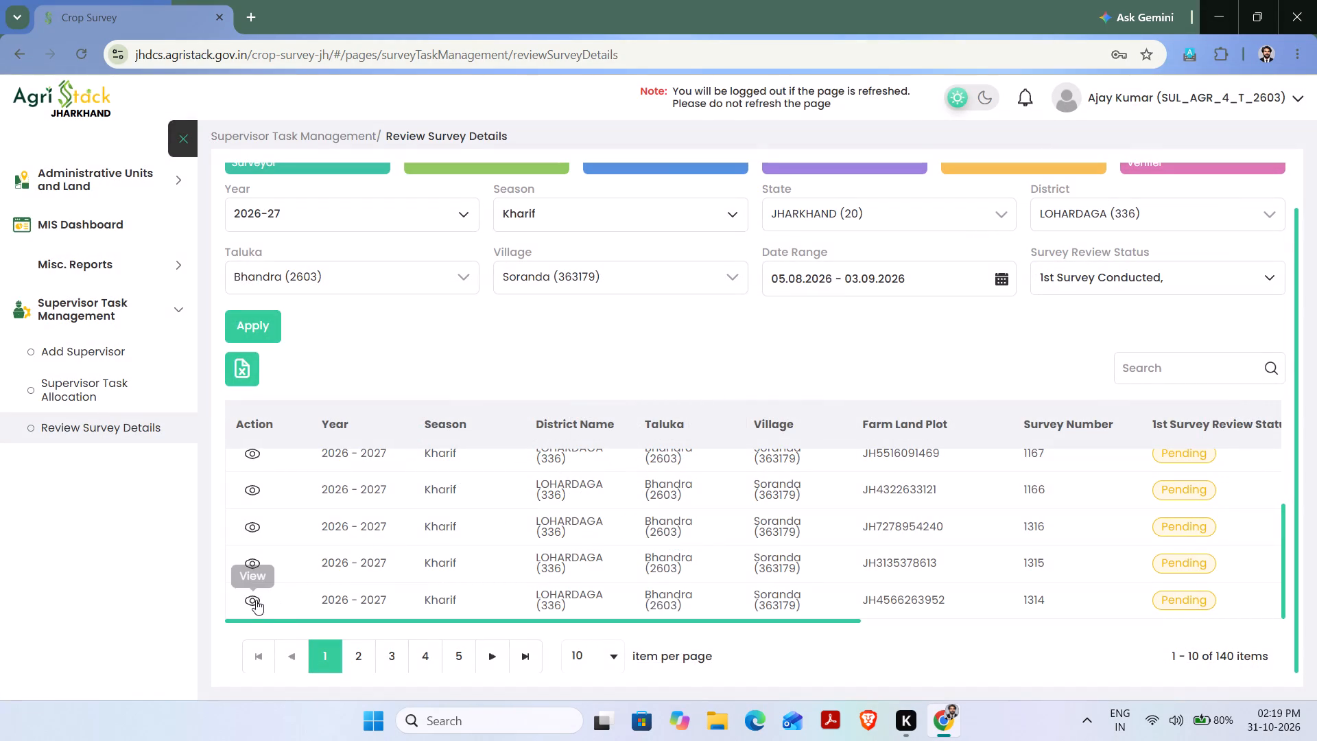
click(409, 545)
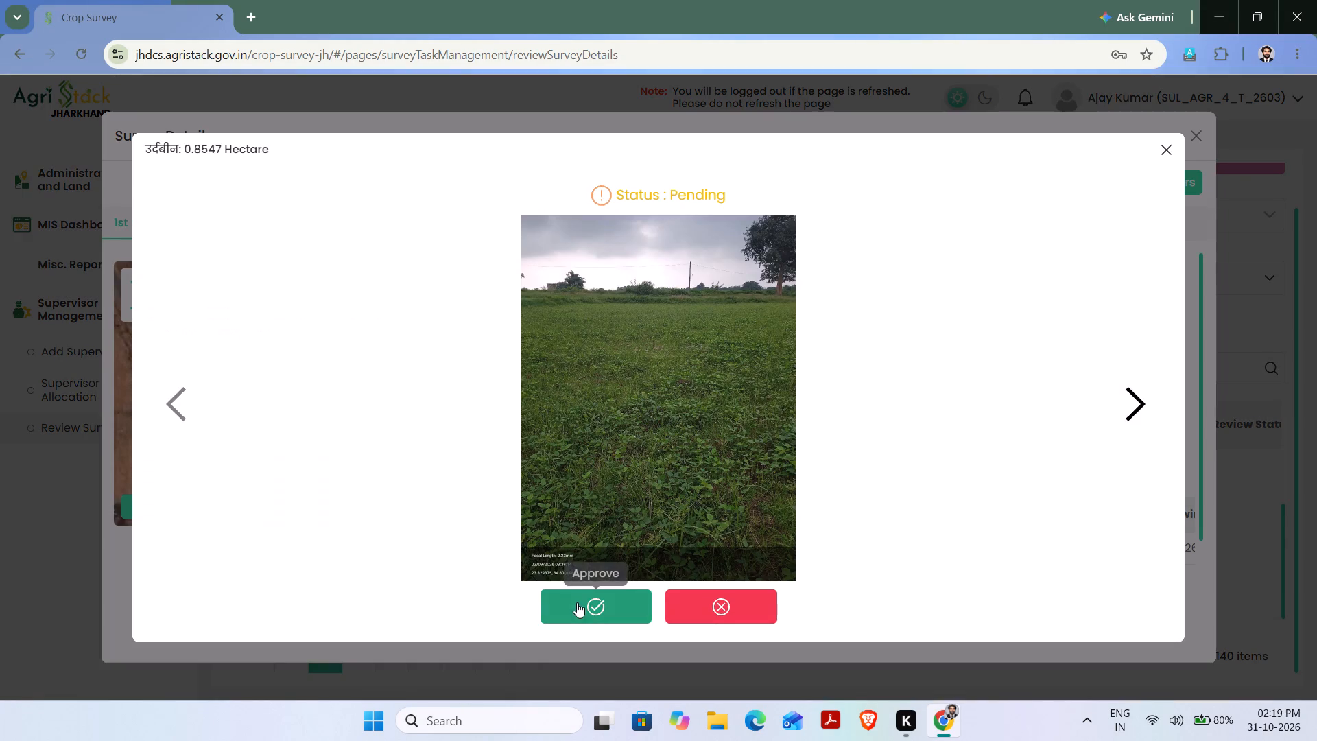
click(578, 602)
drag(674, 534, 598, 543)
click(597, 615)
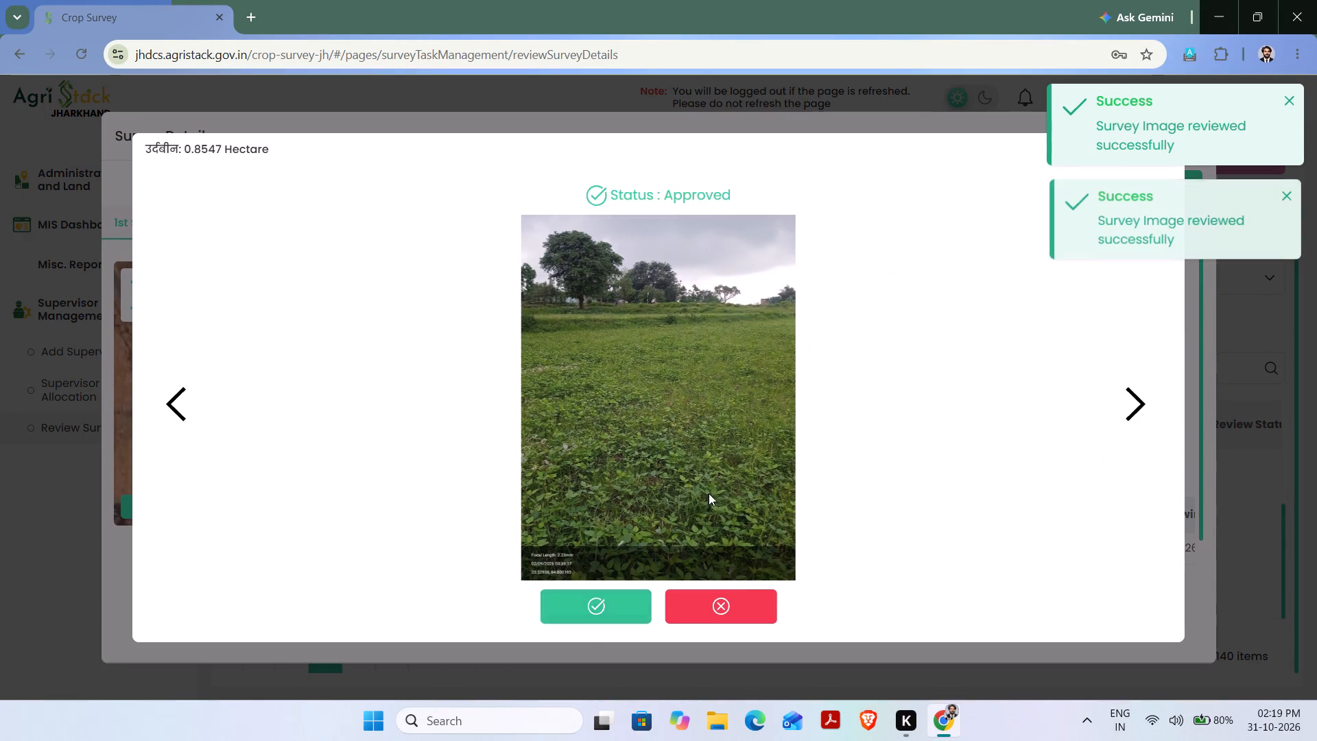
drag(700, 497, 603, 519)
click(617, 600)
drag(729, 464, 672, 475)
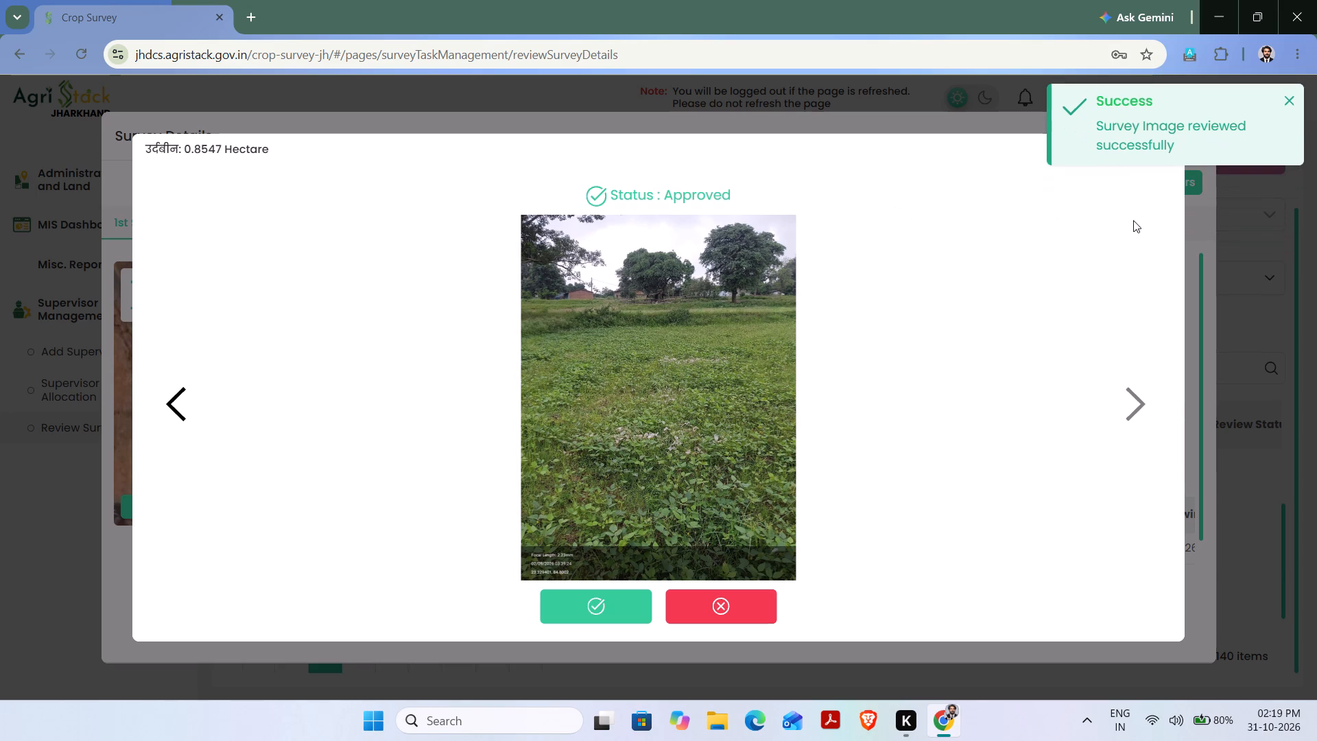
click(1168, 148)
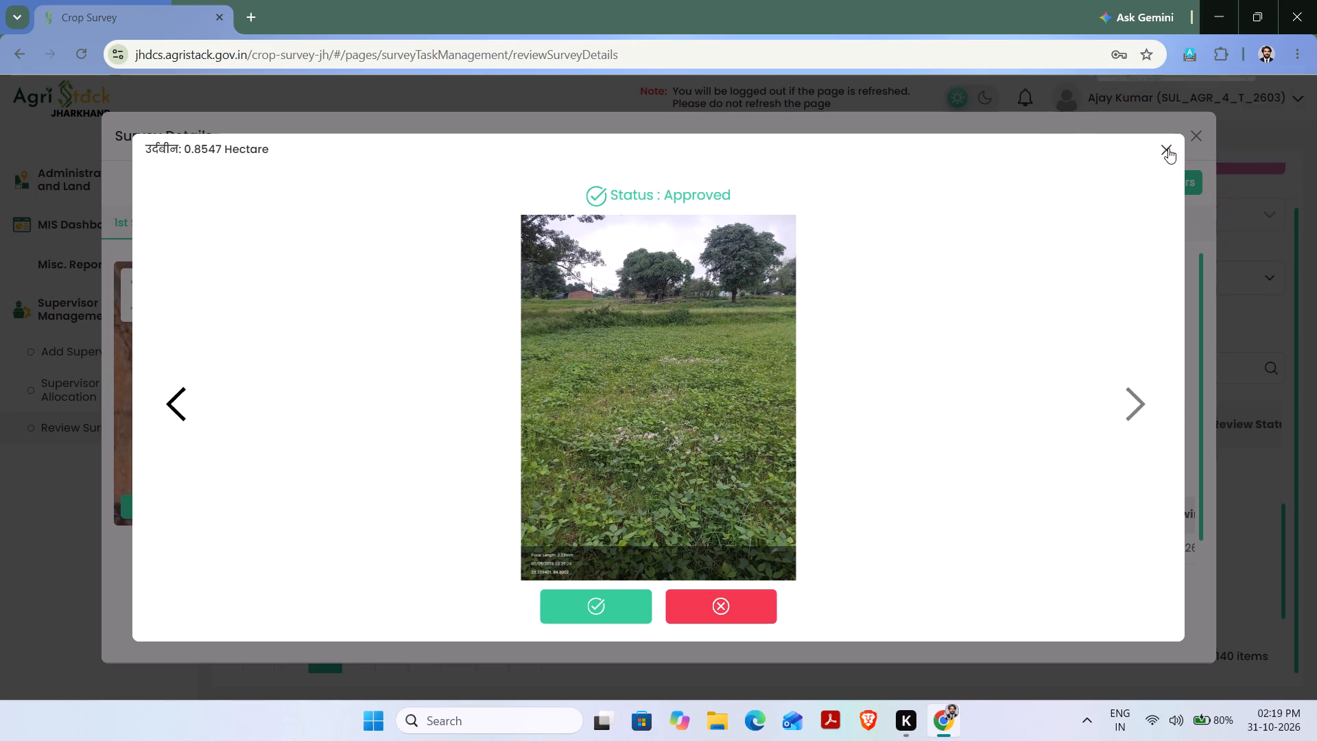
Save the 1st survey review of survey number 1314 as Approve and close its details.
scroll(800, 480, down, 1)
click(511, 488)
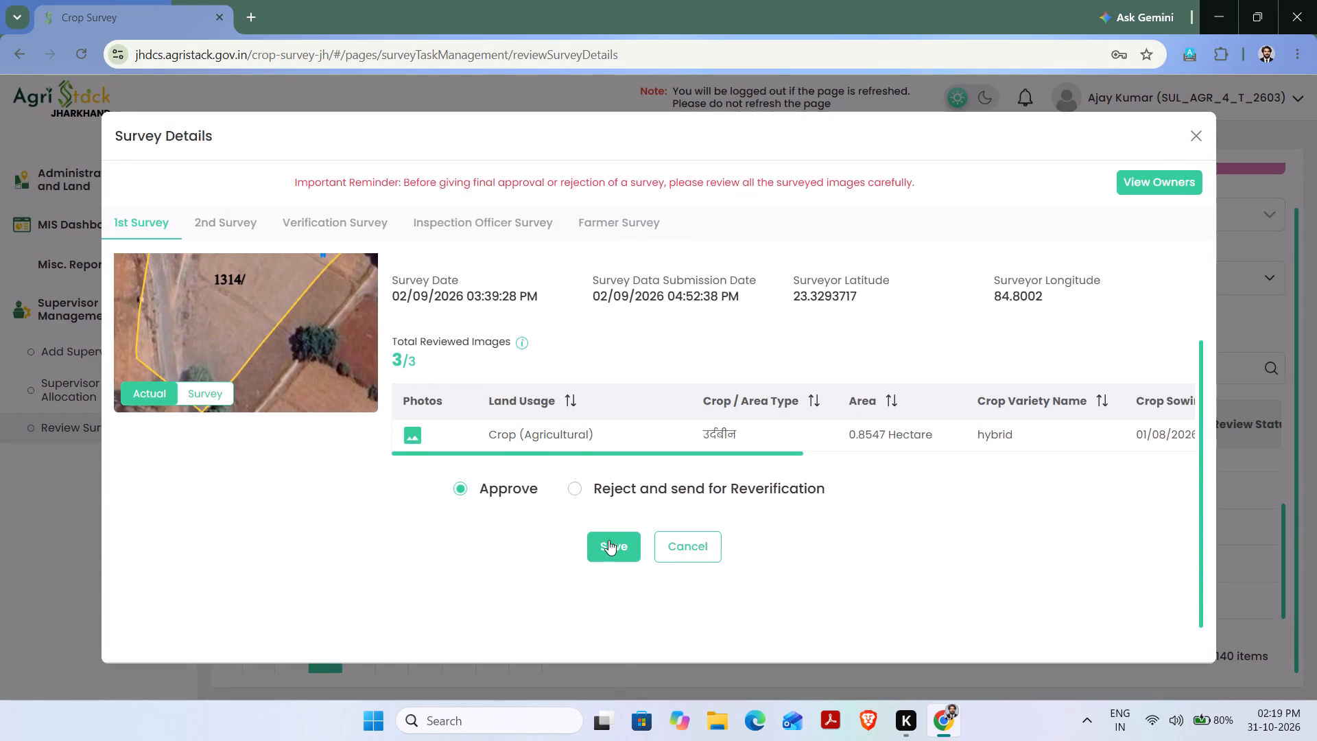
click(620, 548)
click(689, 437)
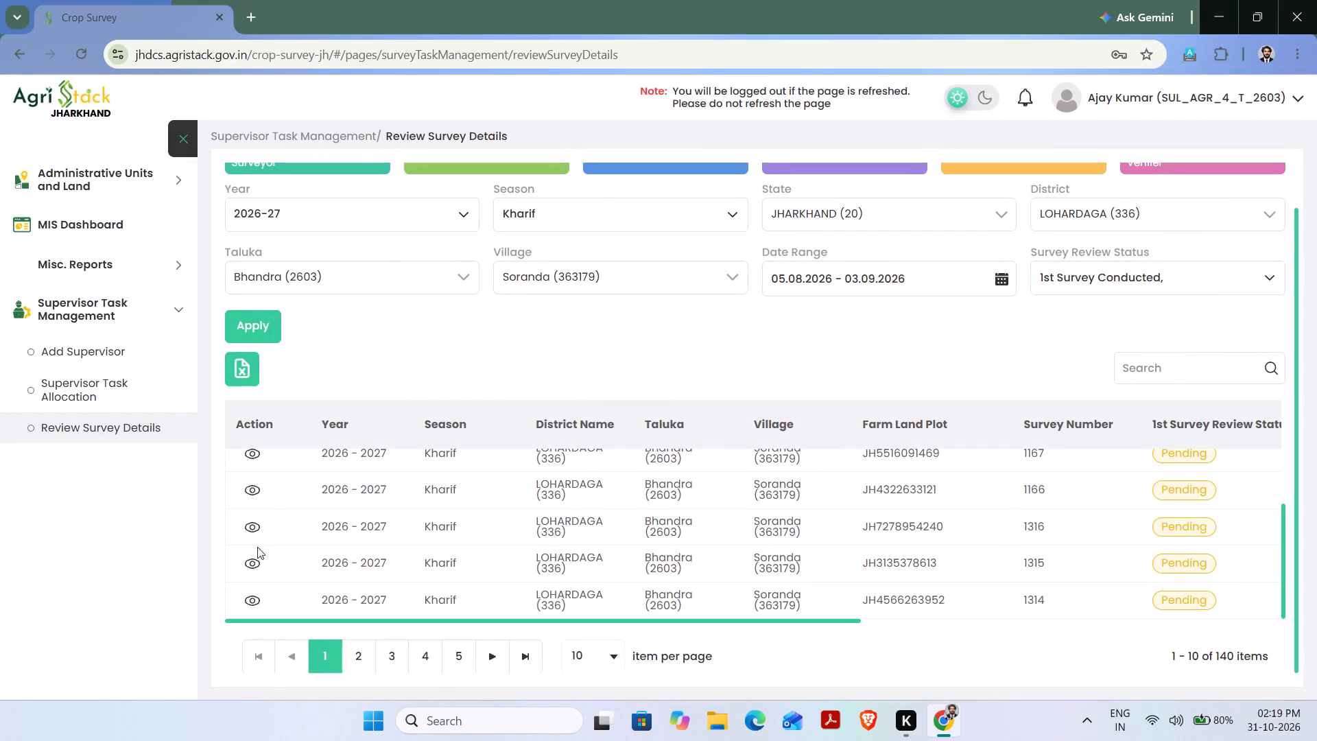
Reopen survey number 1316 to check its review details and close them again.
click(252, 531)
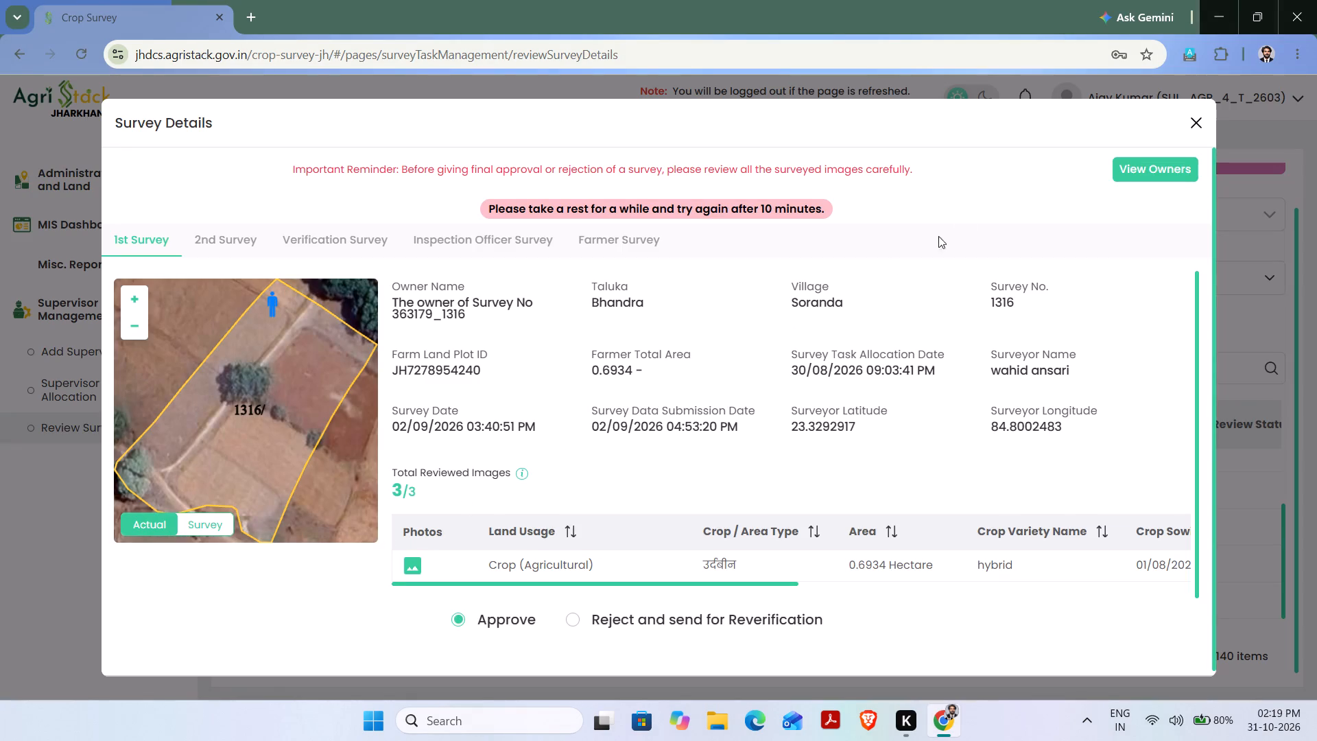
click(1199, 124)
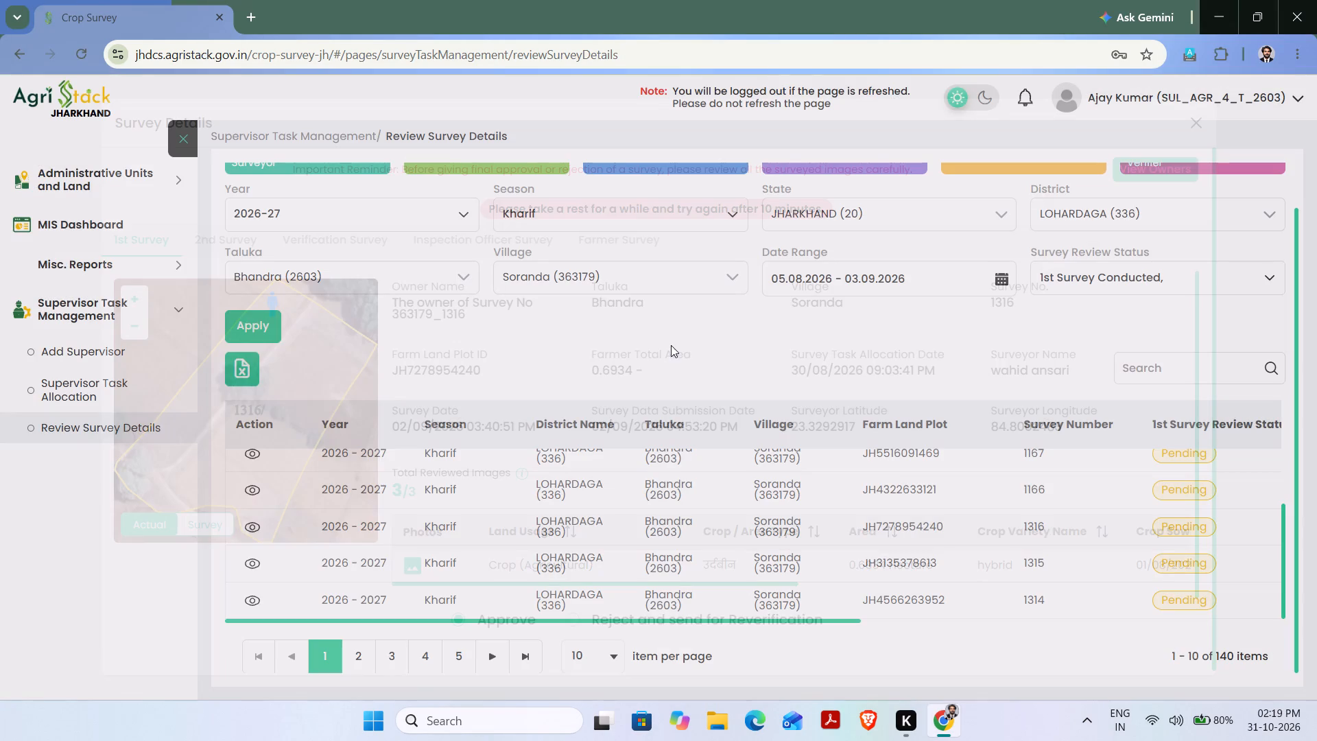
Reapply the current filters to refresh the Soranda survey list and return to its first rows.
click(261, 331)
scroll(364, 495, up, 3)
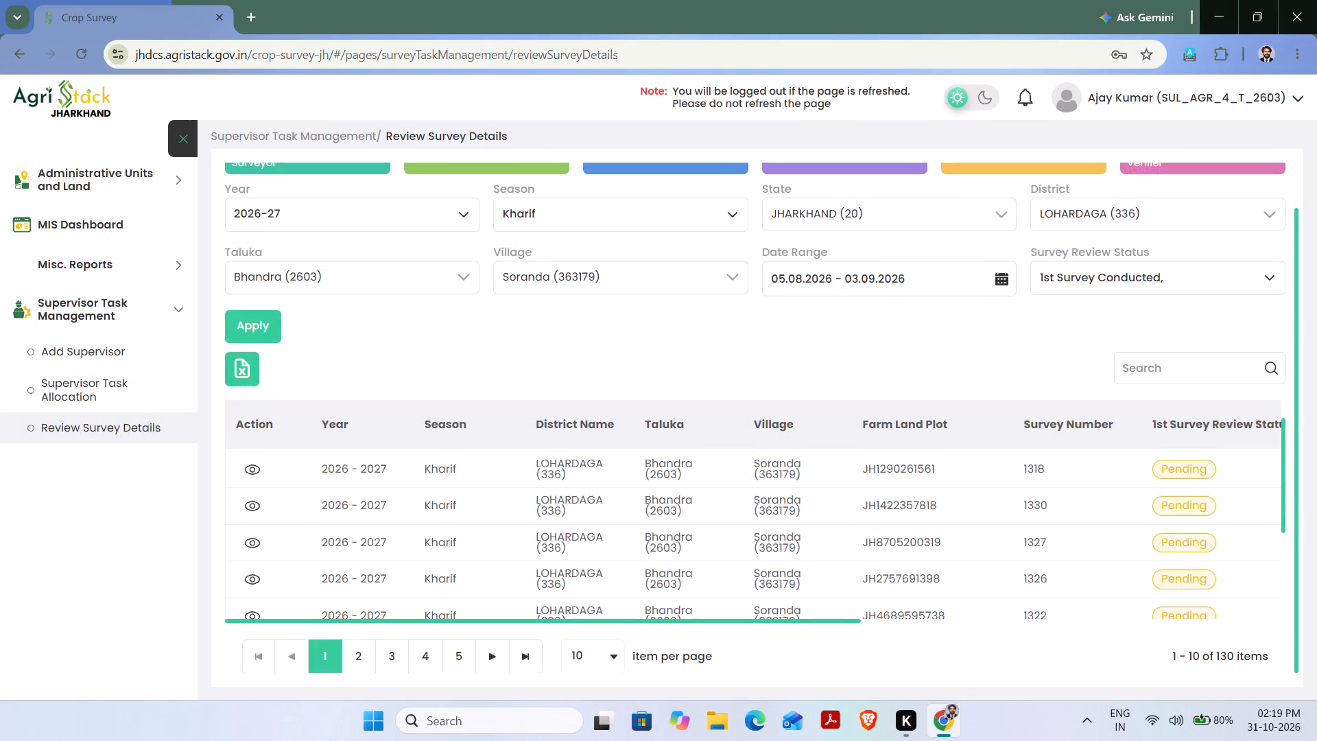
scroll(364, 495, up, 3)
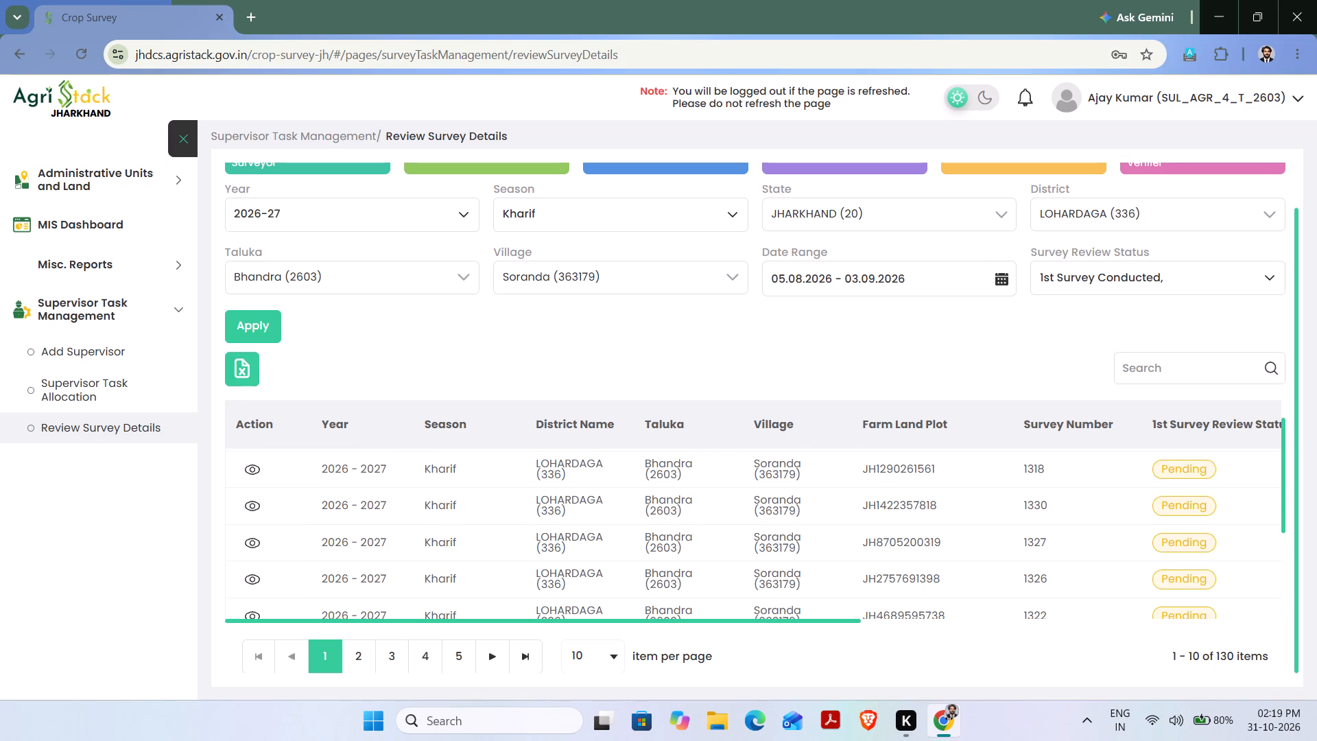